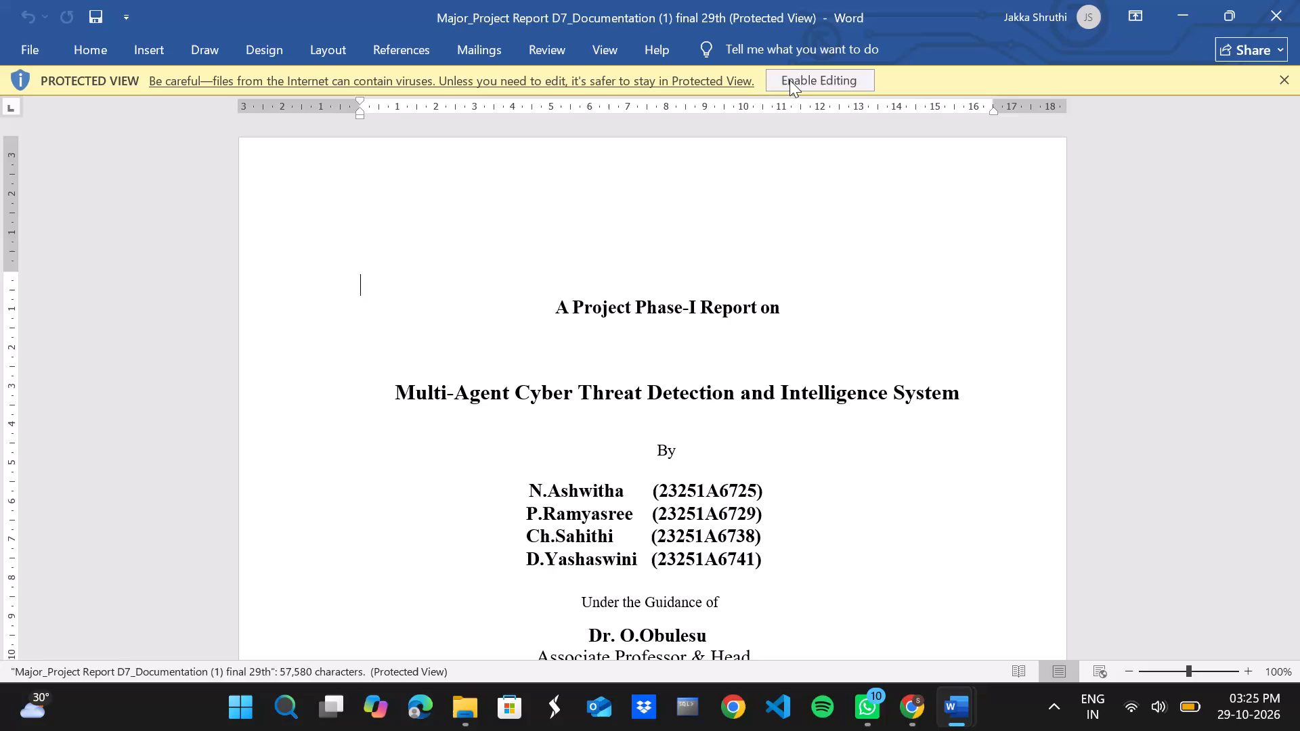
Enable editing of the protected project report.
click(789, 80)
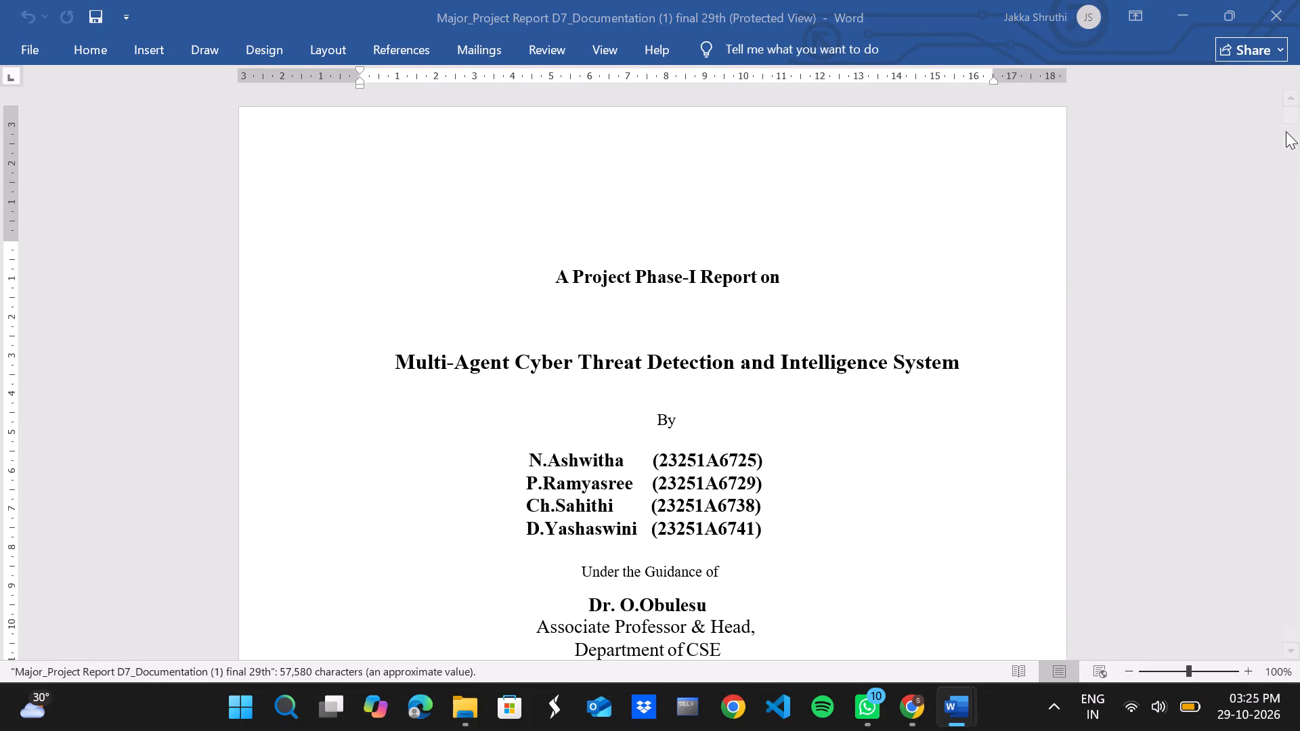
In the References section, insert four spaces before the second line of reference [1] and apply the Body Text style.
drag(1293, 208, 1291, 474)
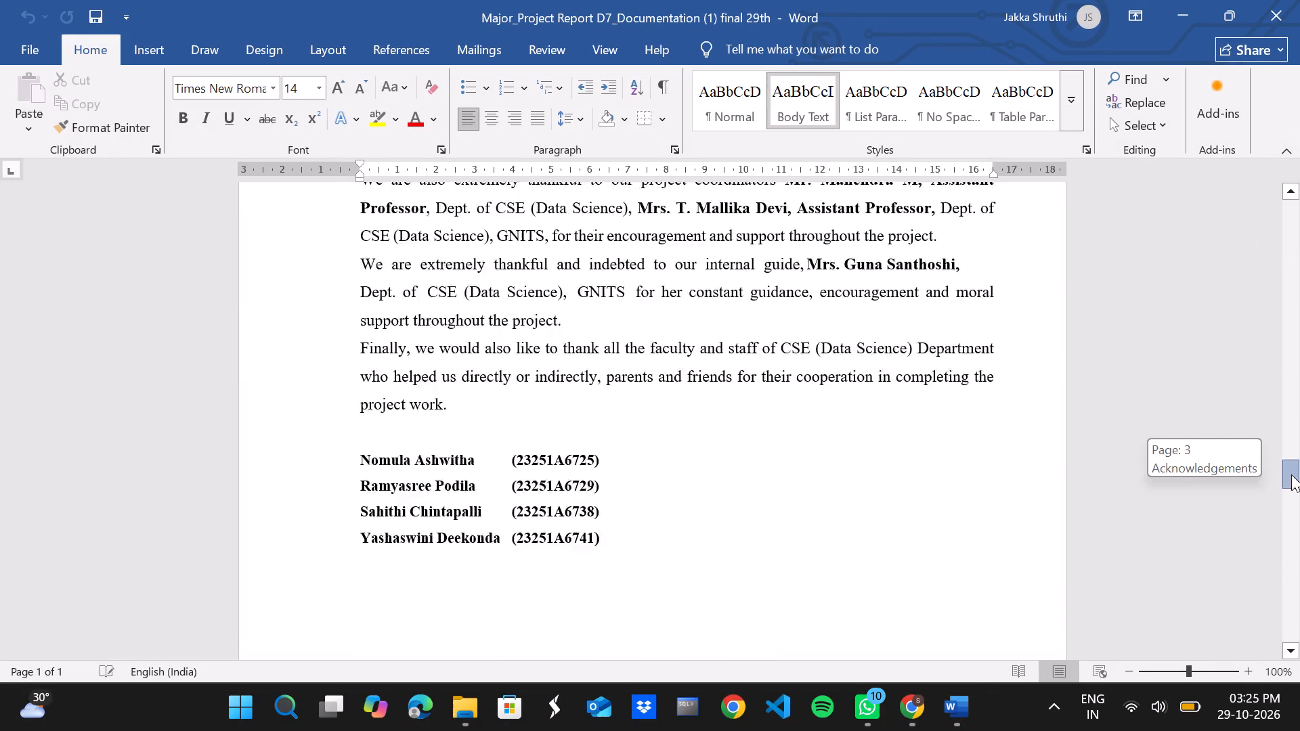
drag(1291, 474, 1290, 485)
drag(1290, 485, 1296, 690)
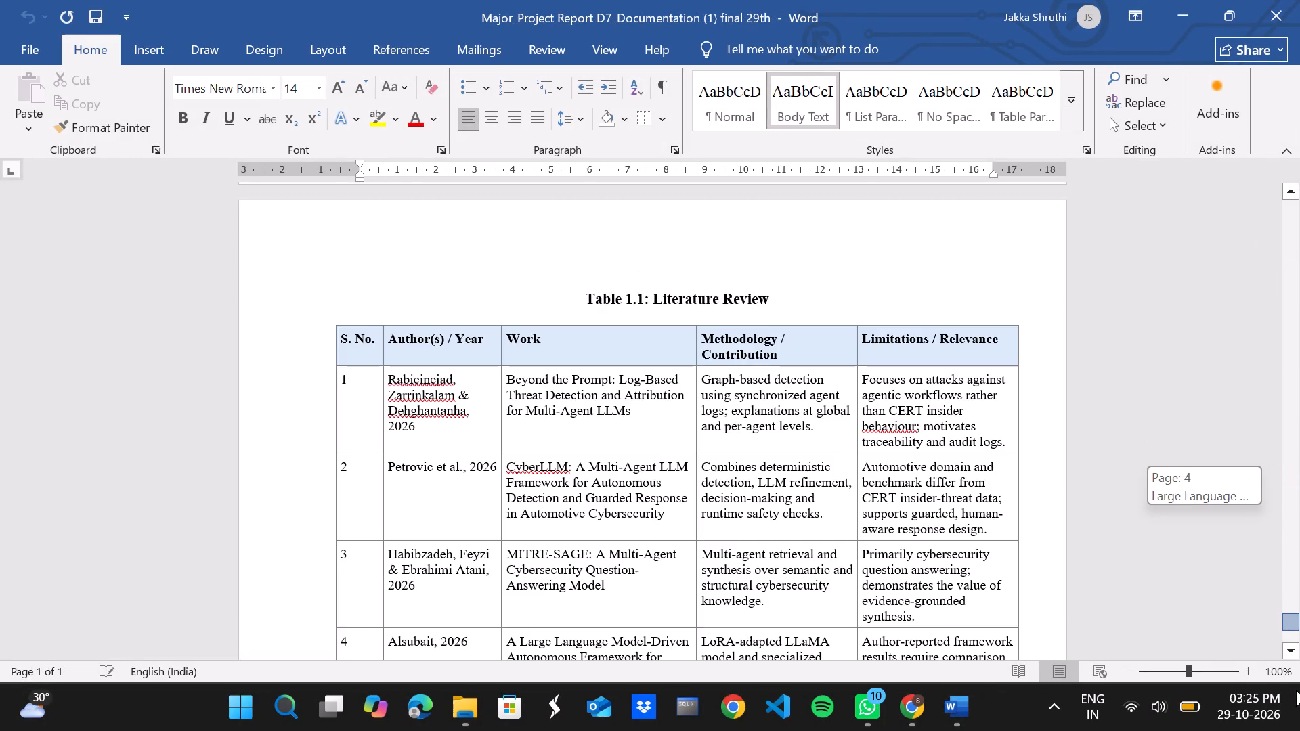
scroll(1049, 439, up, 6)
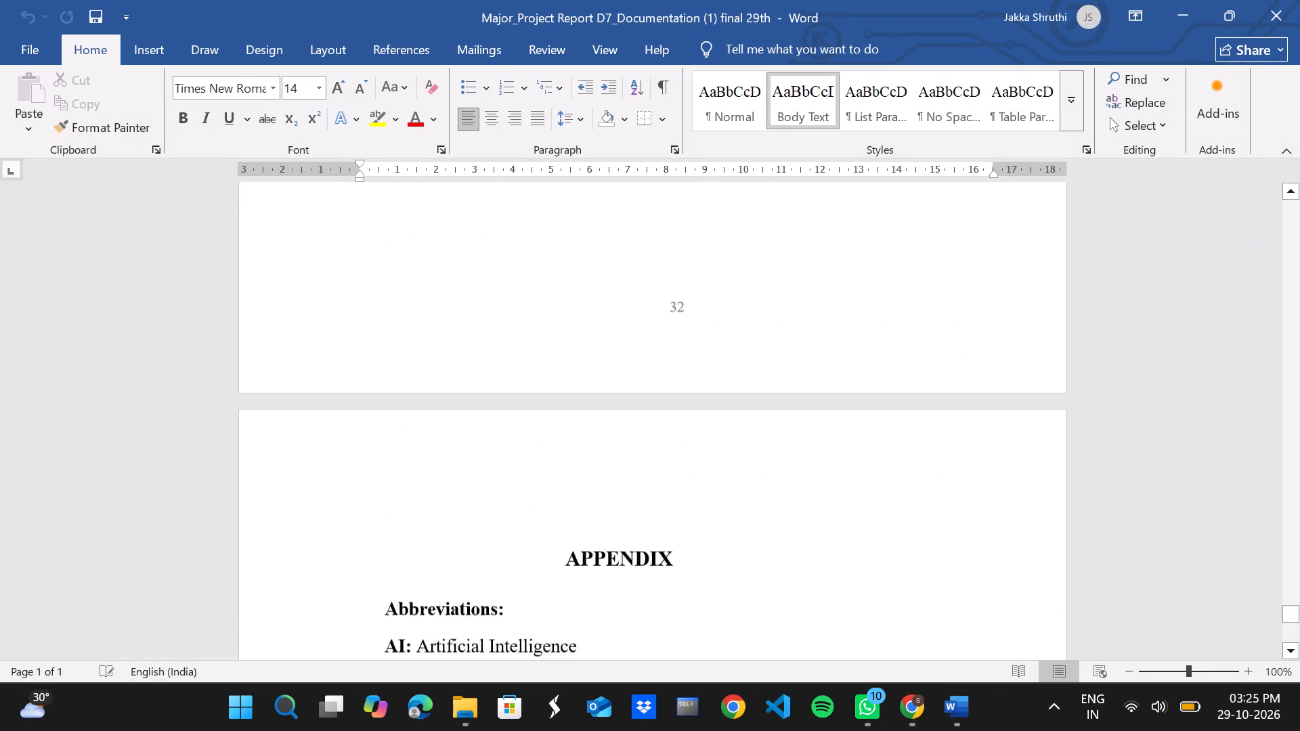
scroll(1049, 439, up, 5)
click(339, 428)
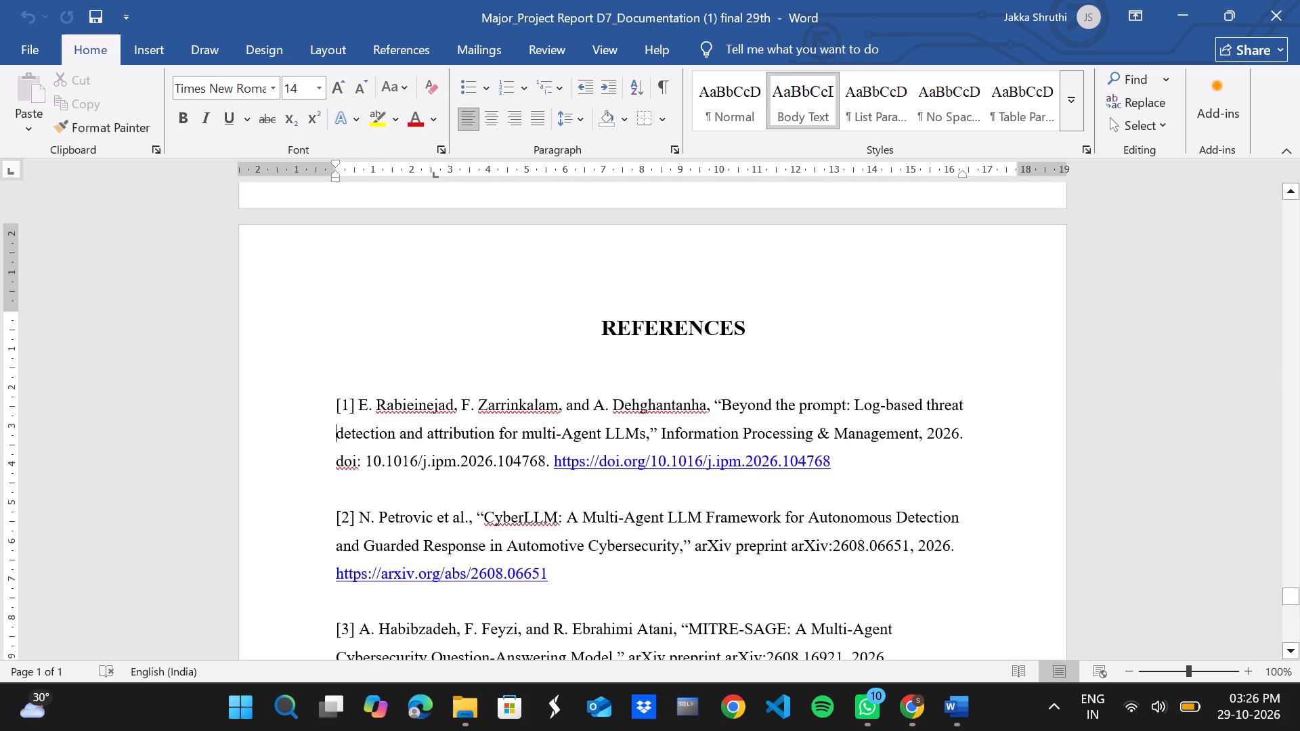
key(space)
key(space)
key(space)
key(space)
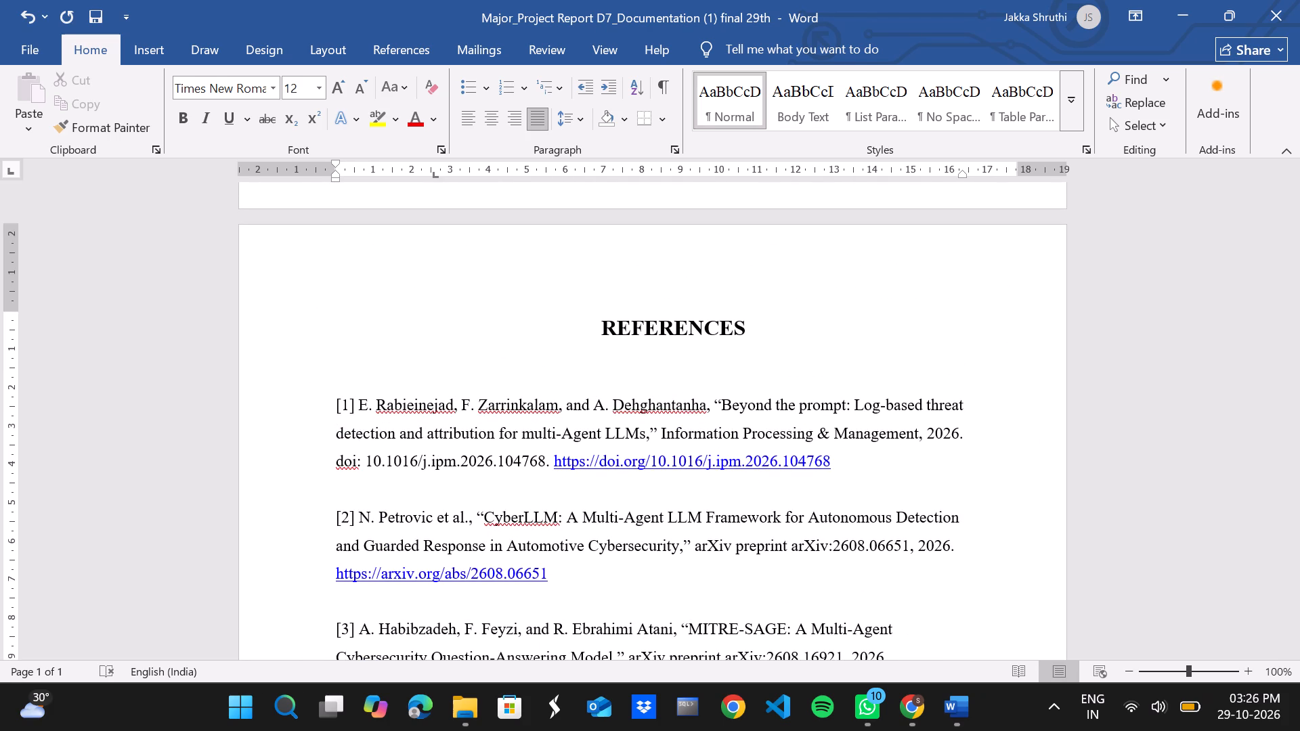
click(797, 110)
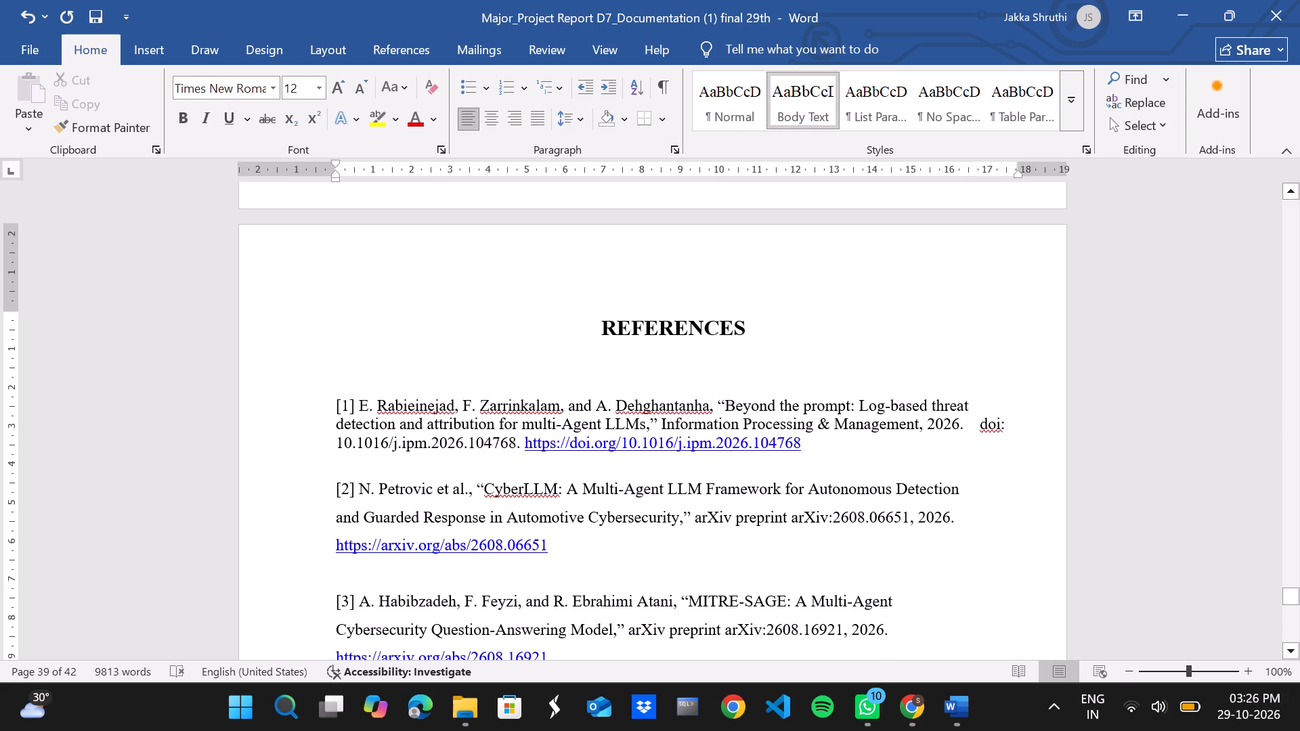
Indent the second and third lines of reference [1] by one tab stop each, starting at "detection" and "doi".
key(space)
key(space)
key(space)
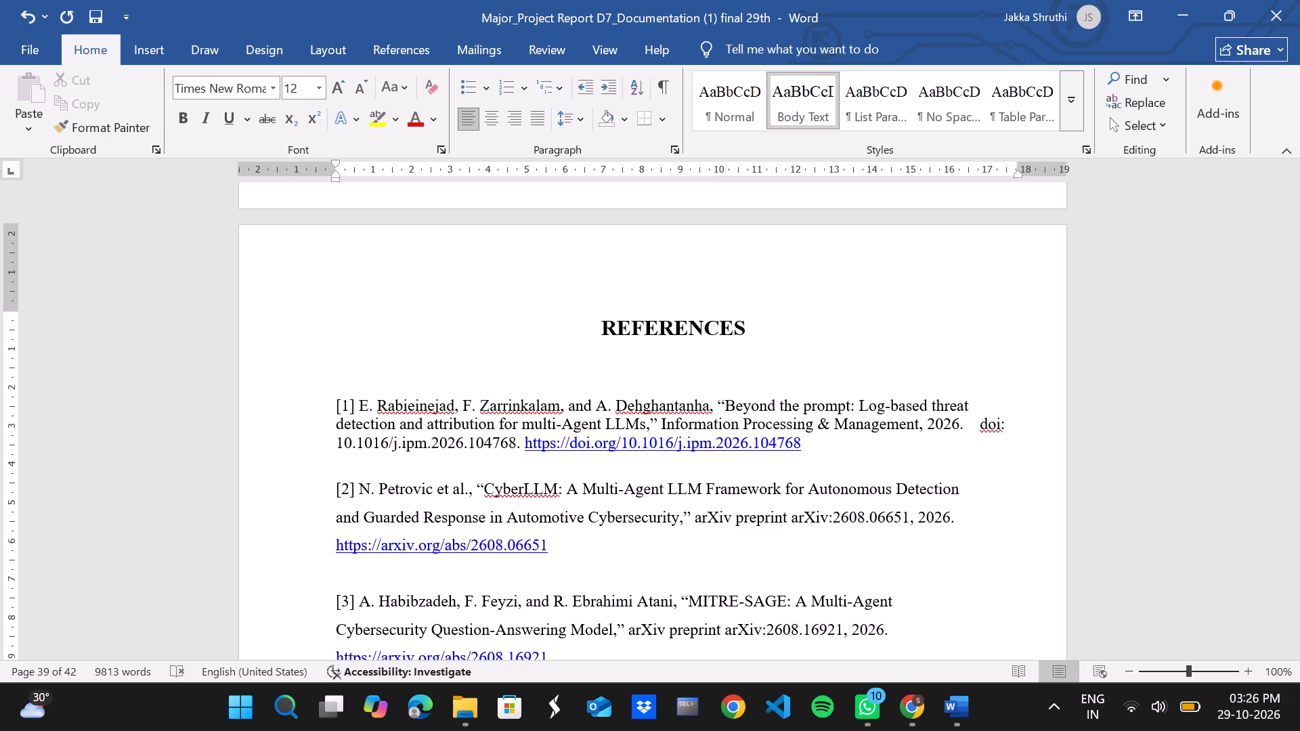
key(Tab)
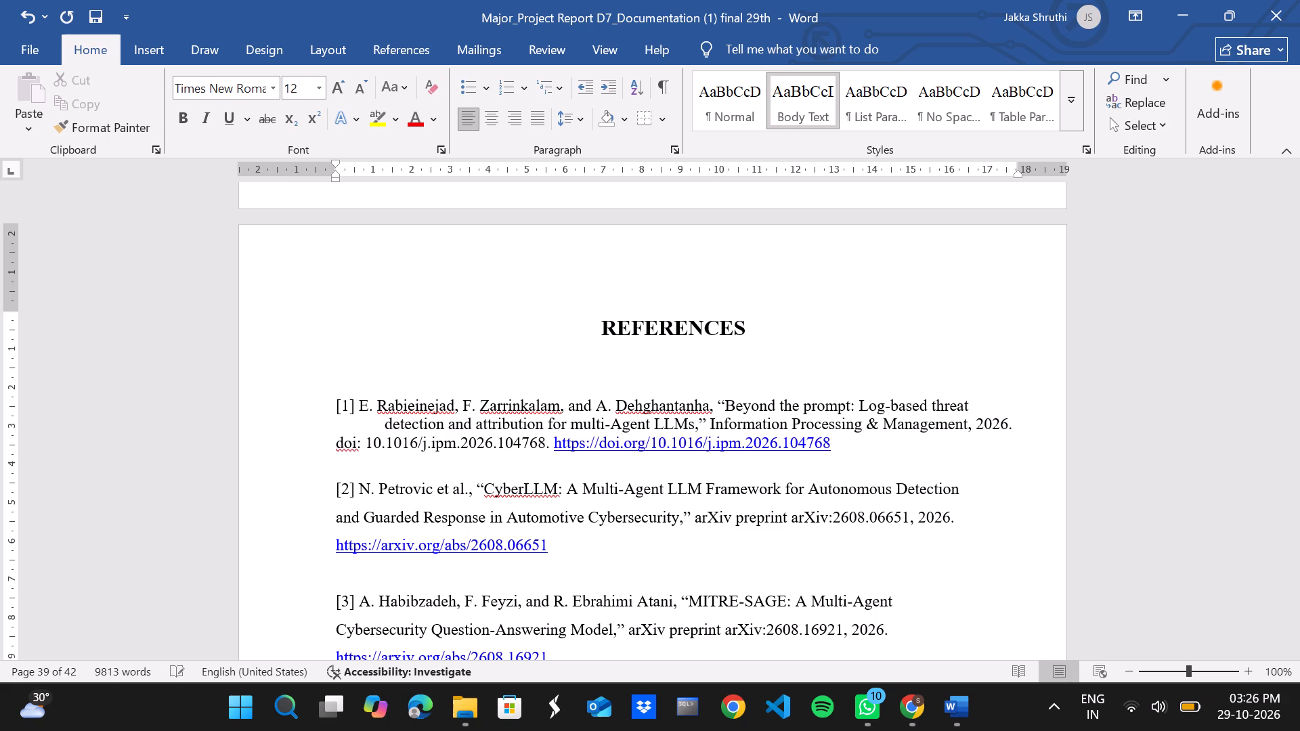
key(BackSpace)
key(space)
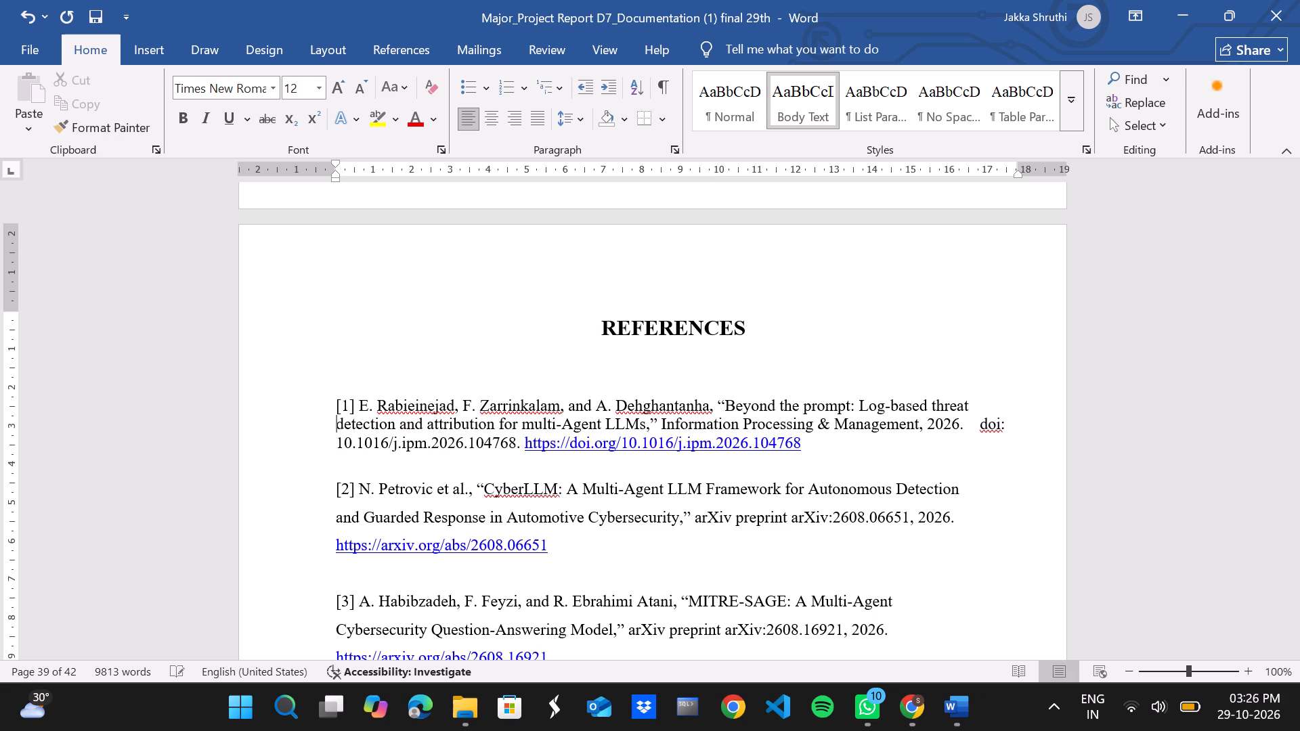
key(space)
key(Tab)
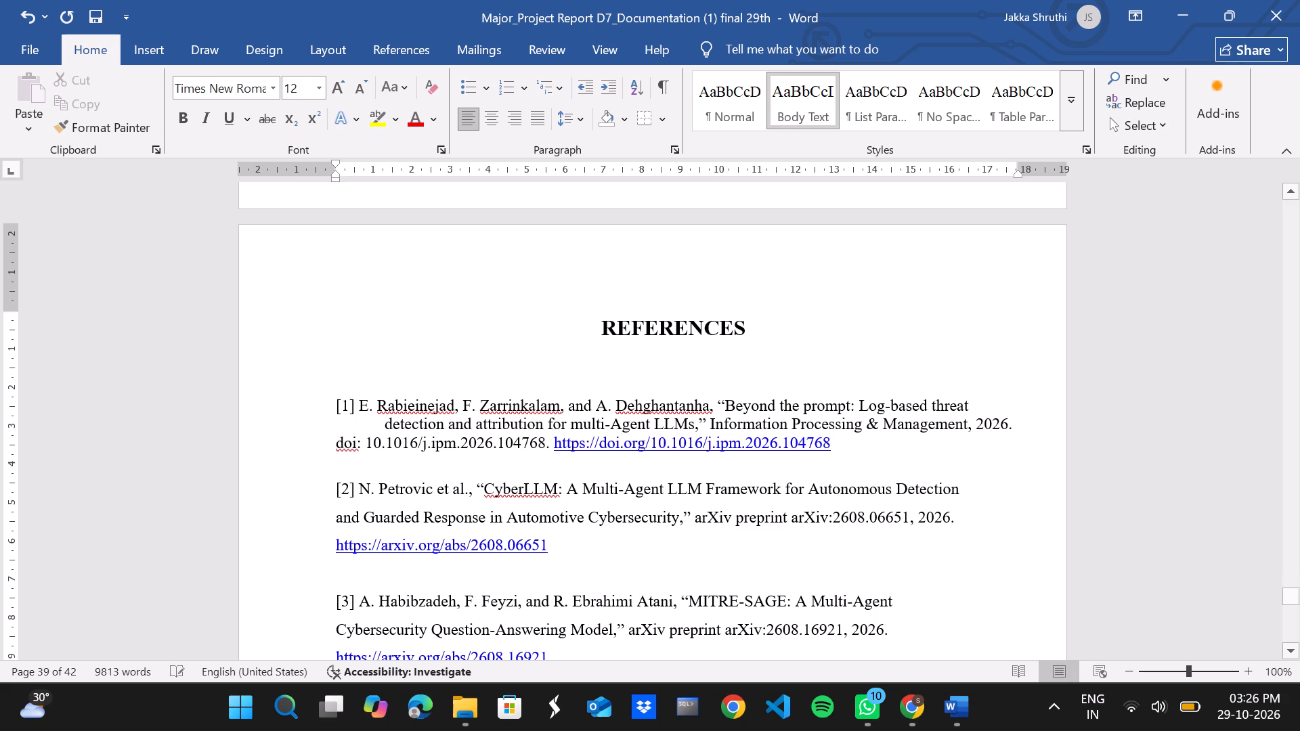
click(337, 441)
key(Tab)
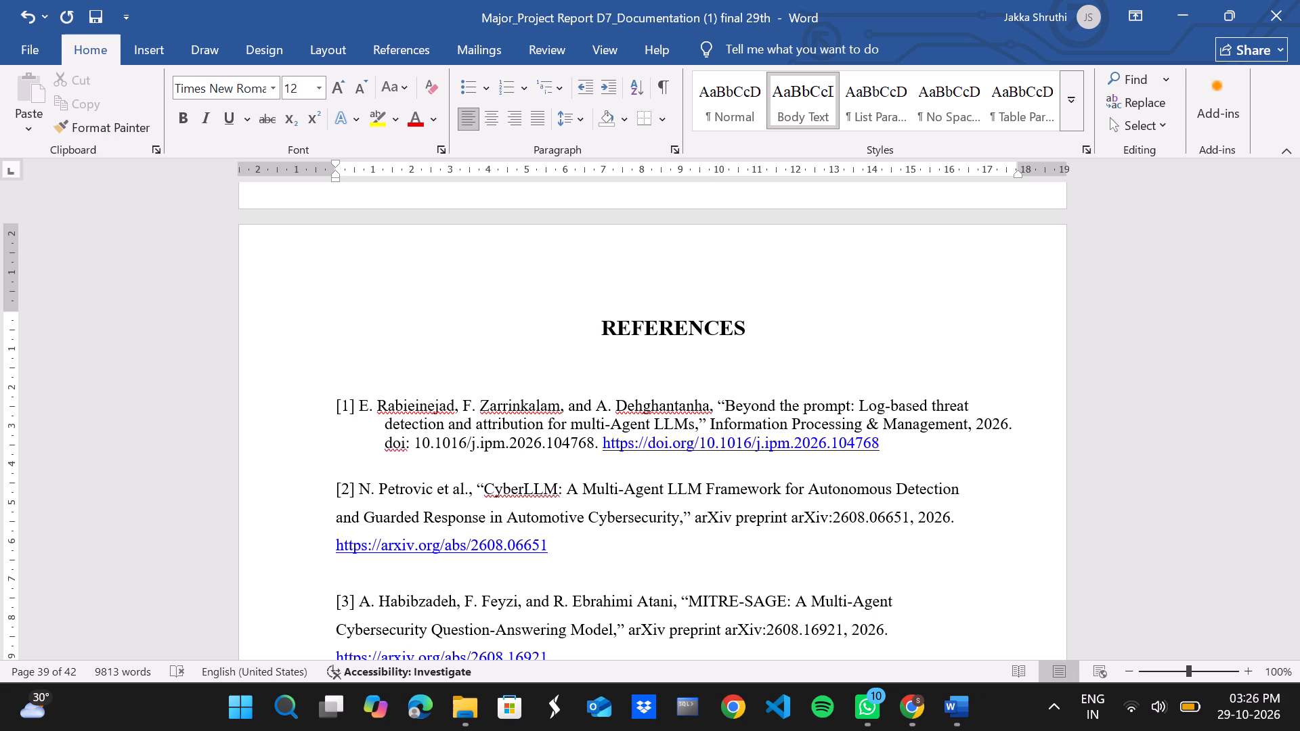
Add six spaces after the number [1] to align the author names, and reinsert the second line's tab indent.
click(359, 409)
key(space)
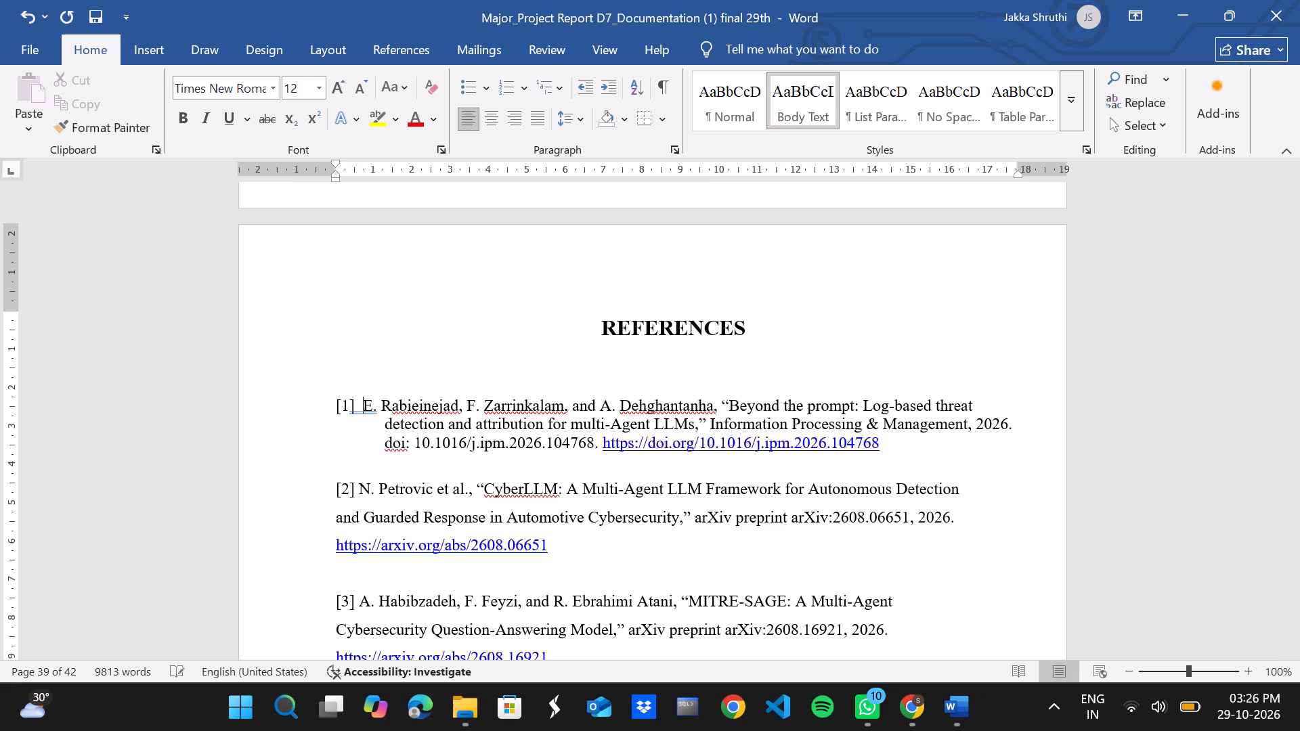
key(space)
key(space)
key(space)
key(space)
key(space)
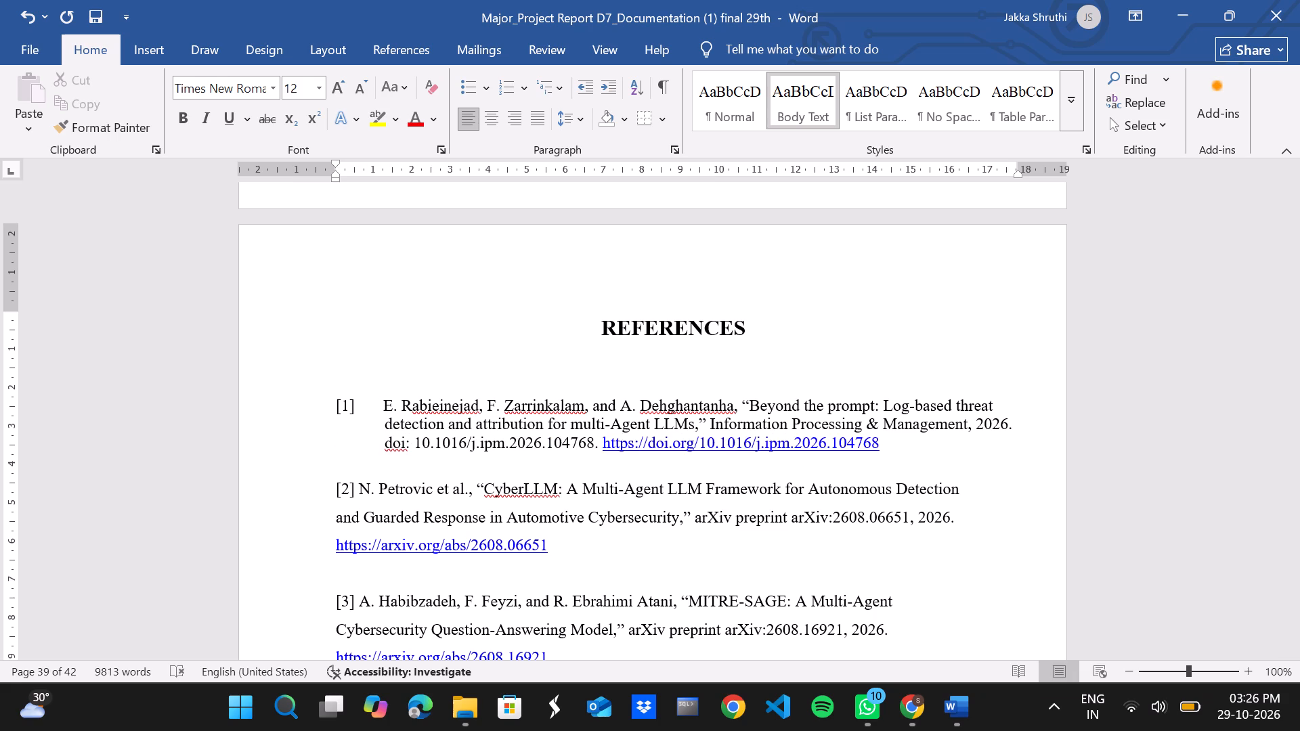
key(Down)
key(BackSpace)
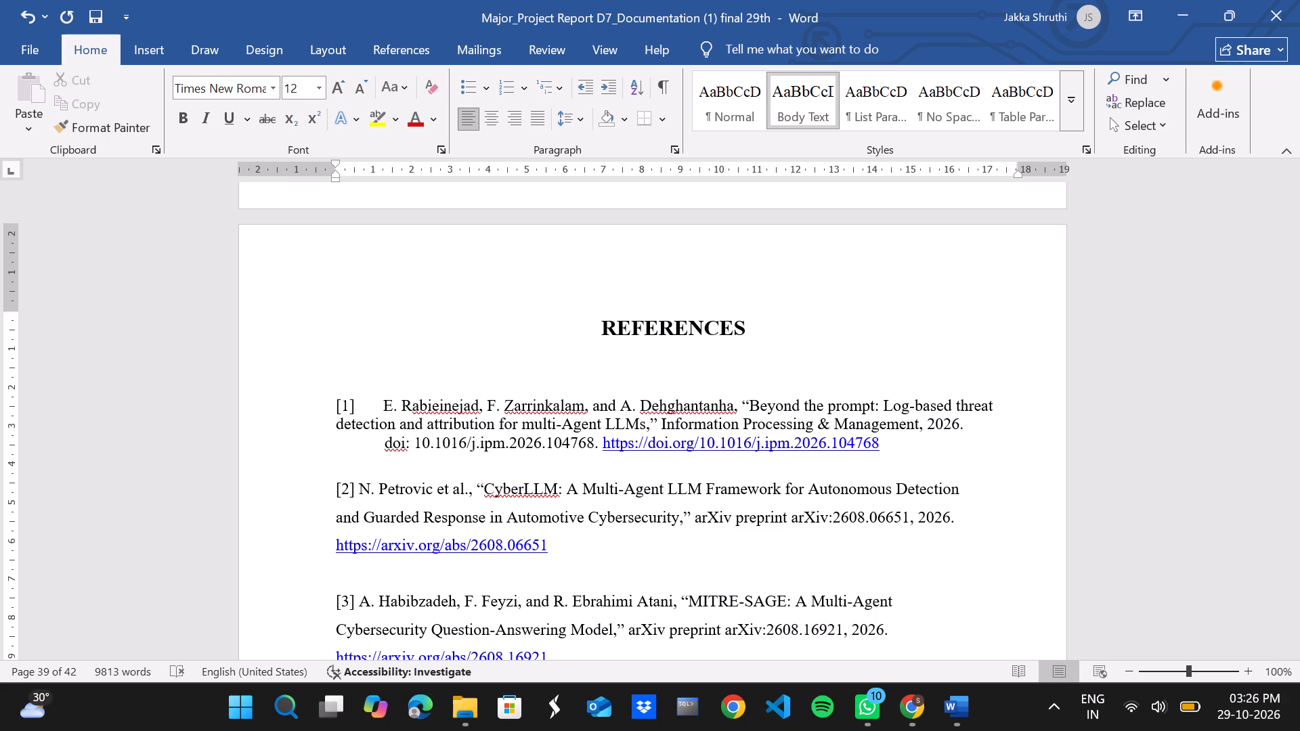
key(Tab)
Add two spaces after the number [2] and try to indent the second line of that reference.
scroll(458, 351, down, 1)
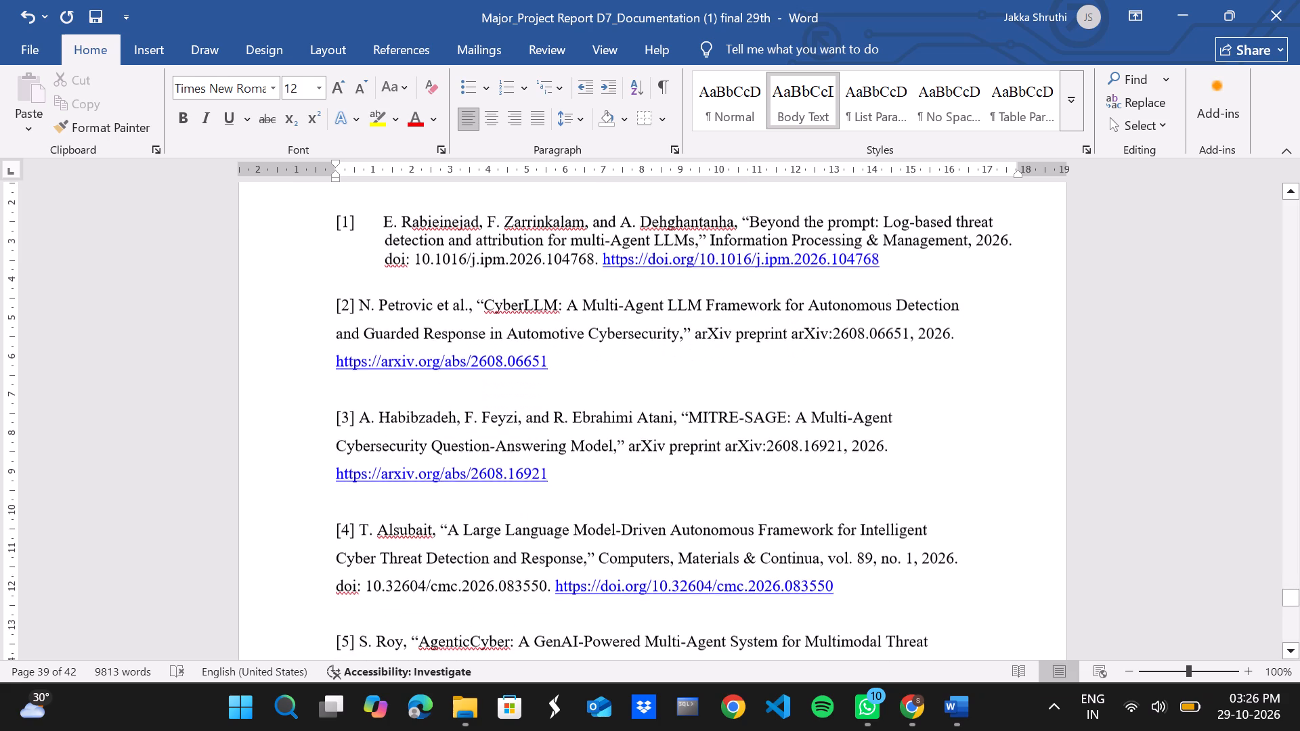
click(362, 301)
key(space)
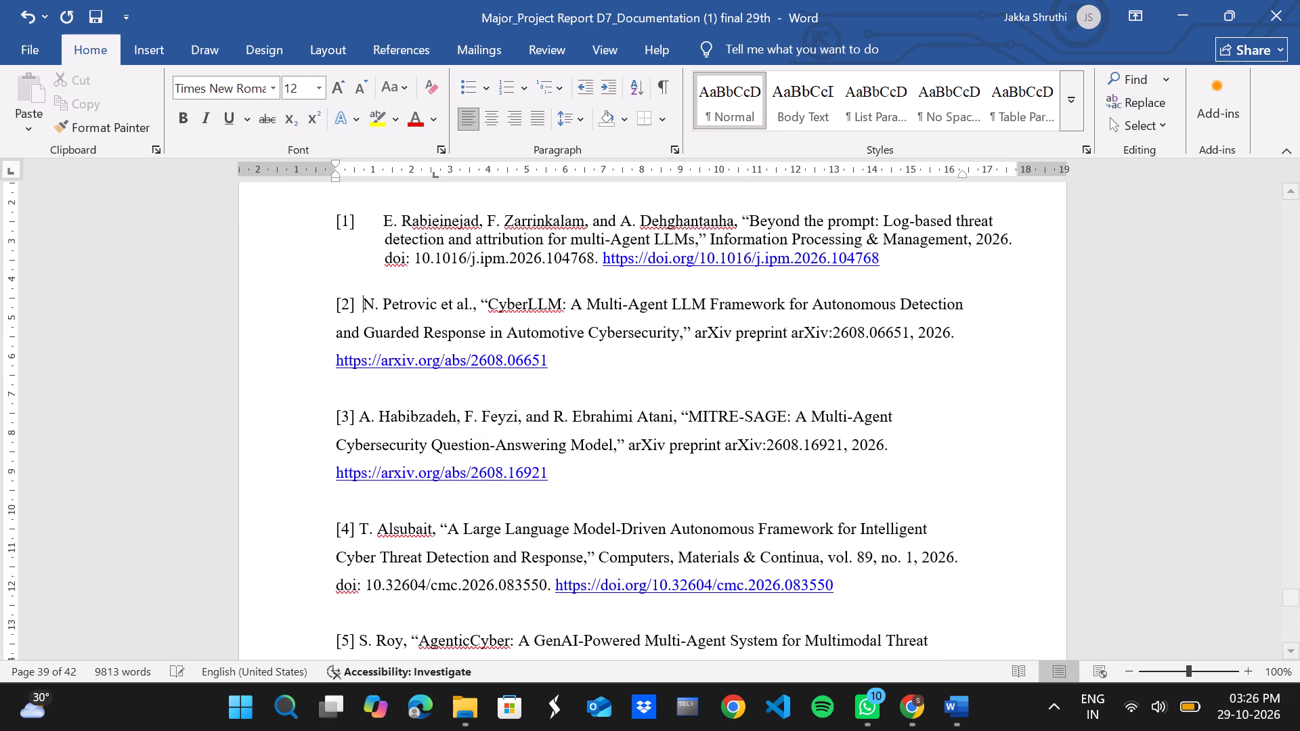
key(space)
click(339, 328)
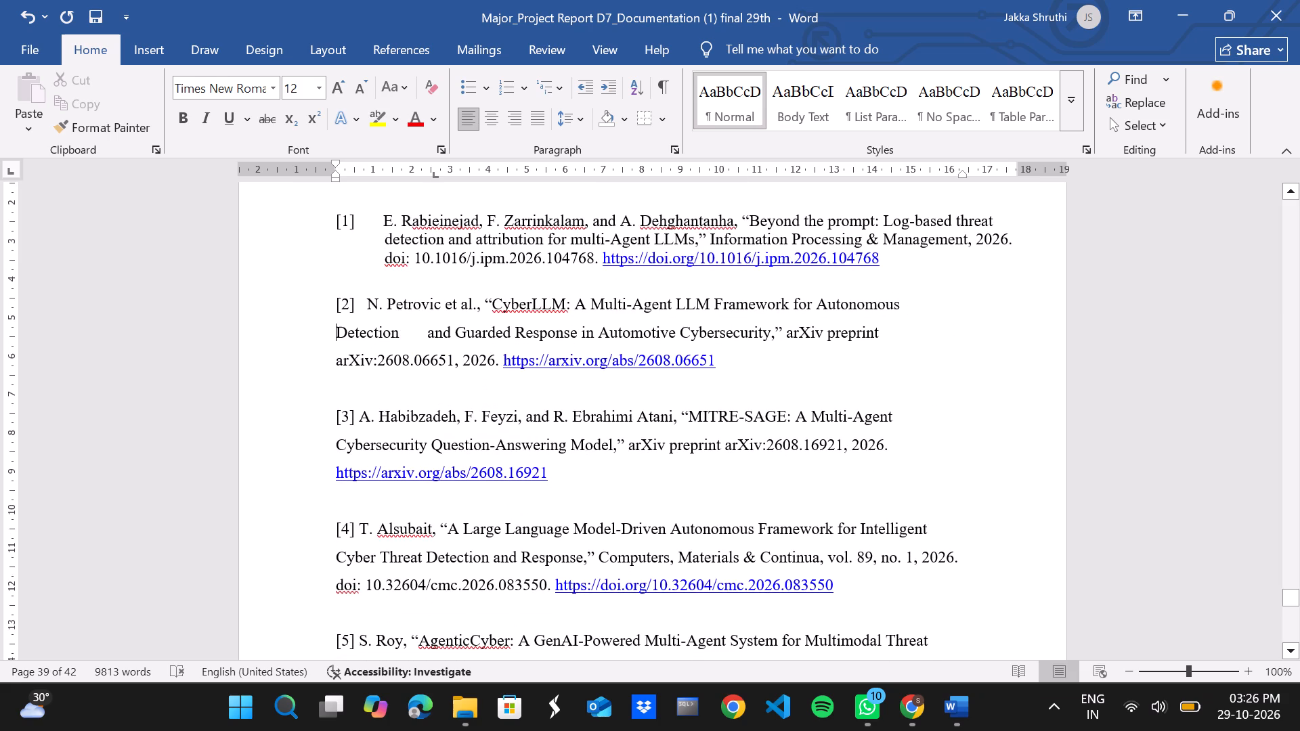
key(space)
key(BackSpace)
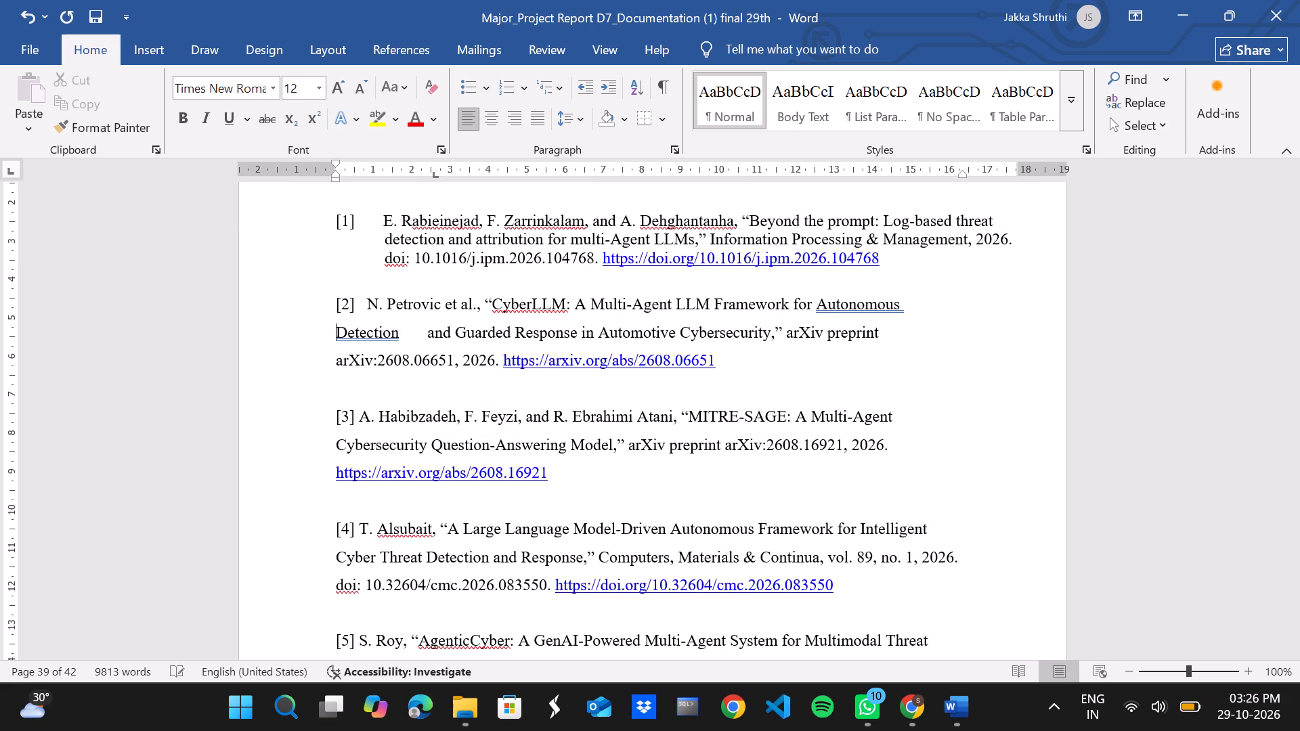
key(Tab)
key(BackSpace)
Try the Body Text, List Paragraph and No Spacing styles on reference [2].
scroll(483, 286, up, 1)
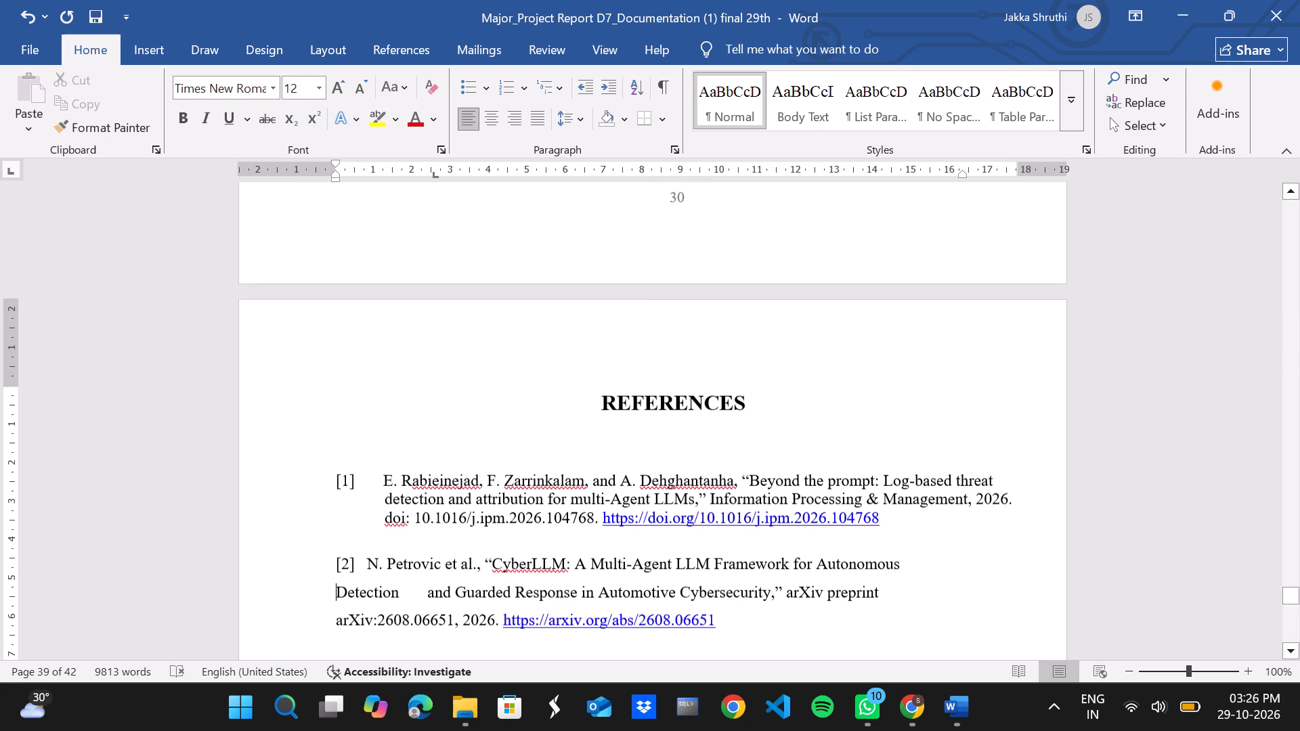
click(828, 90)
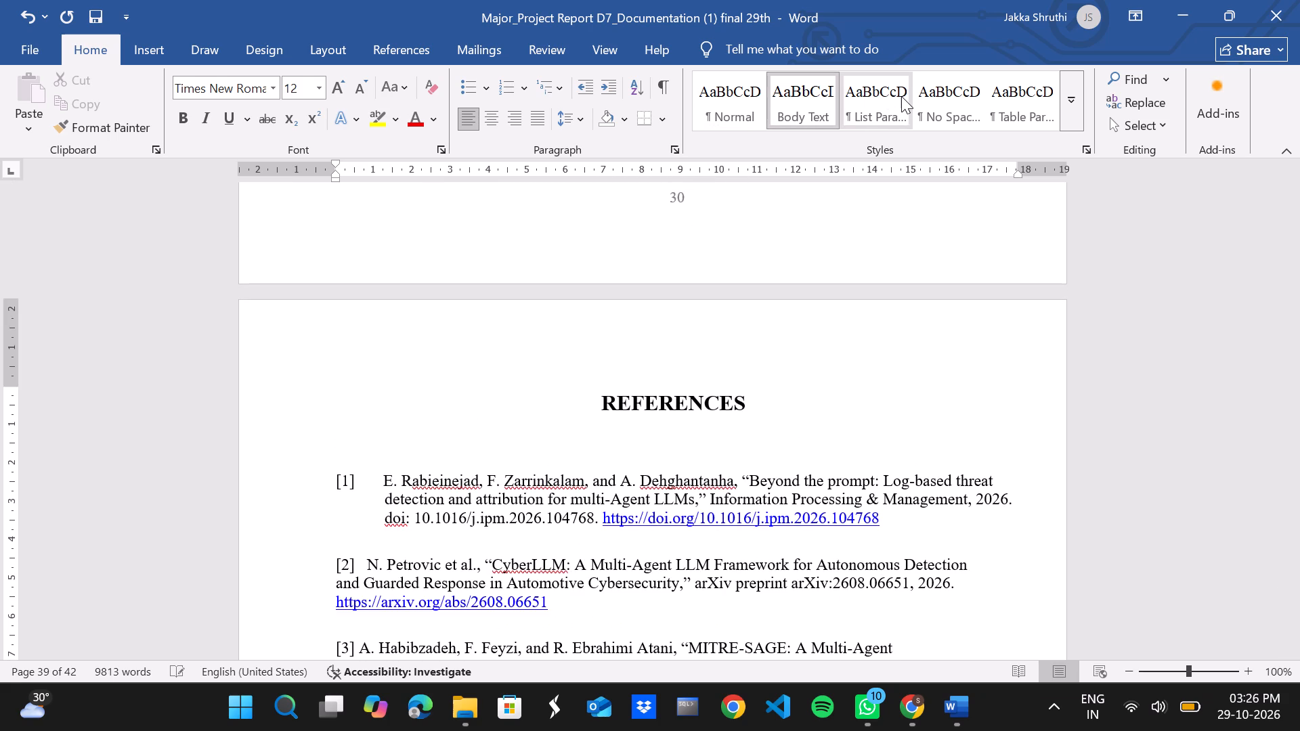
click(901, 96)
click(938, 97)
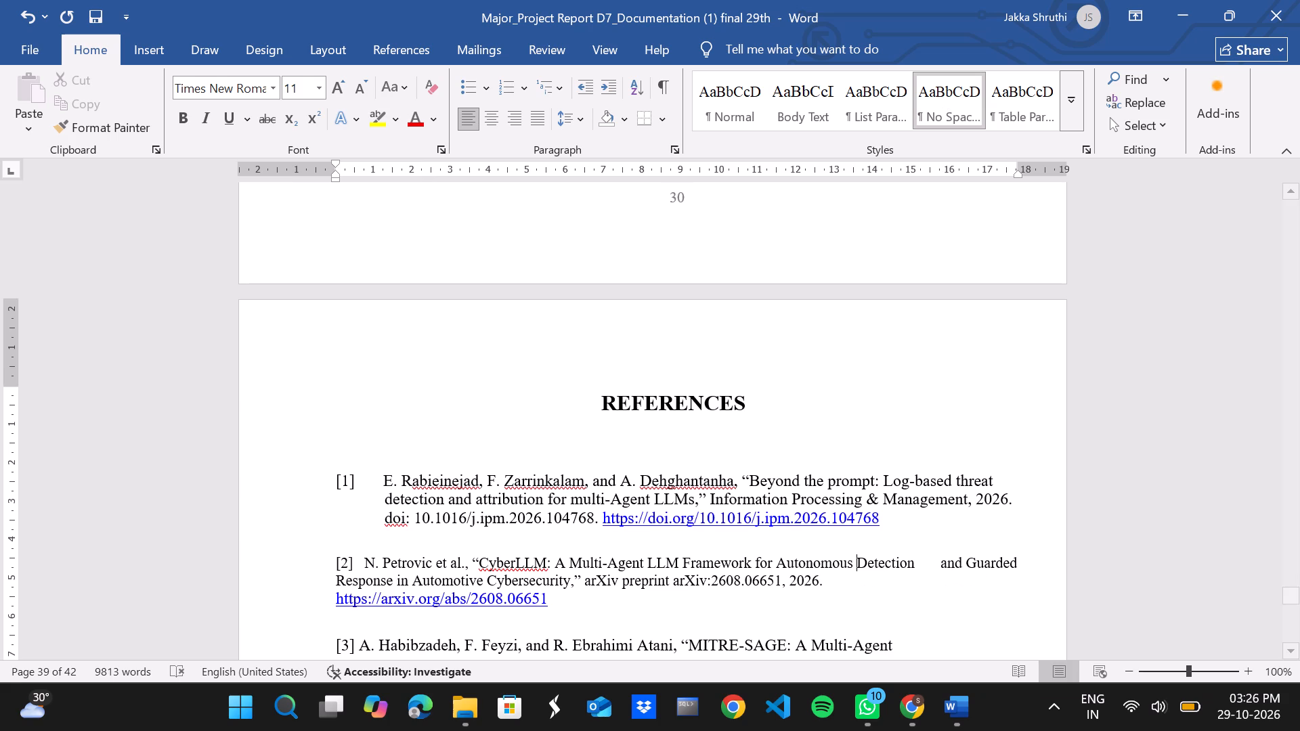
Insert two spaces before "Response" at the start of reference [2]'s second line.
click(333, 583)
key(space)
key(space)
Apply the Normal style to references [1] and [2].
click(722, 92)
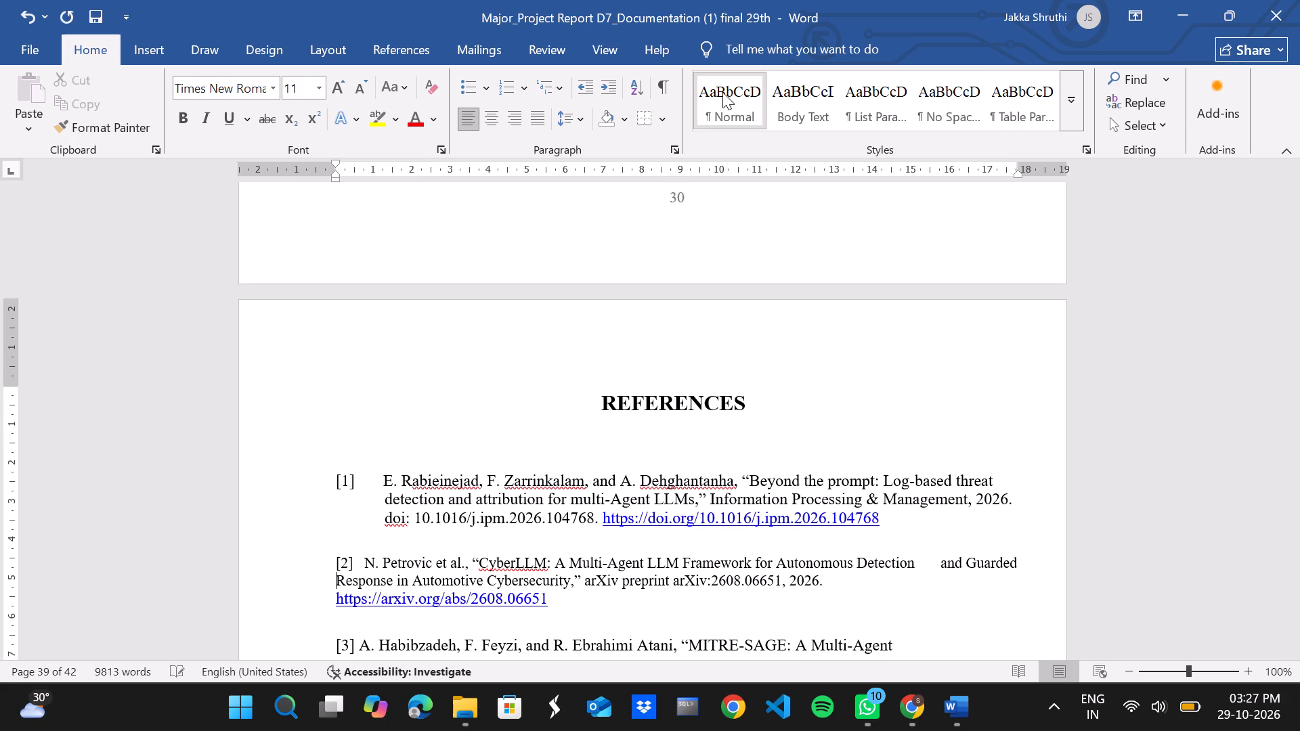
drag(334, 470, 558, 609)
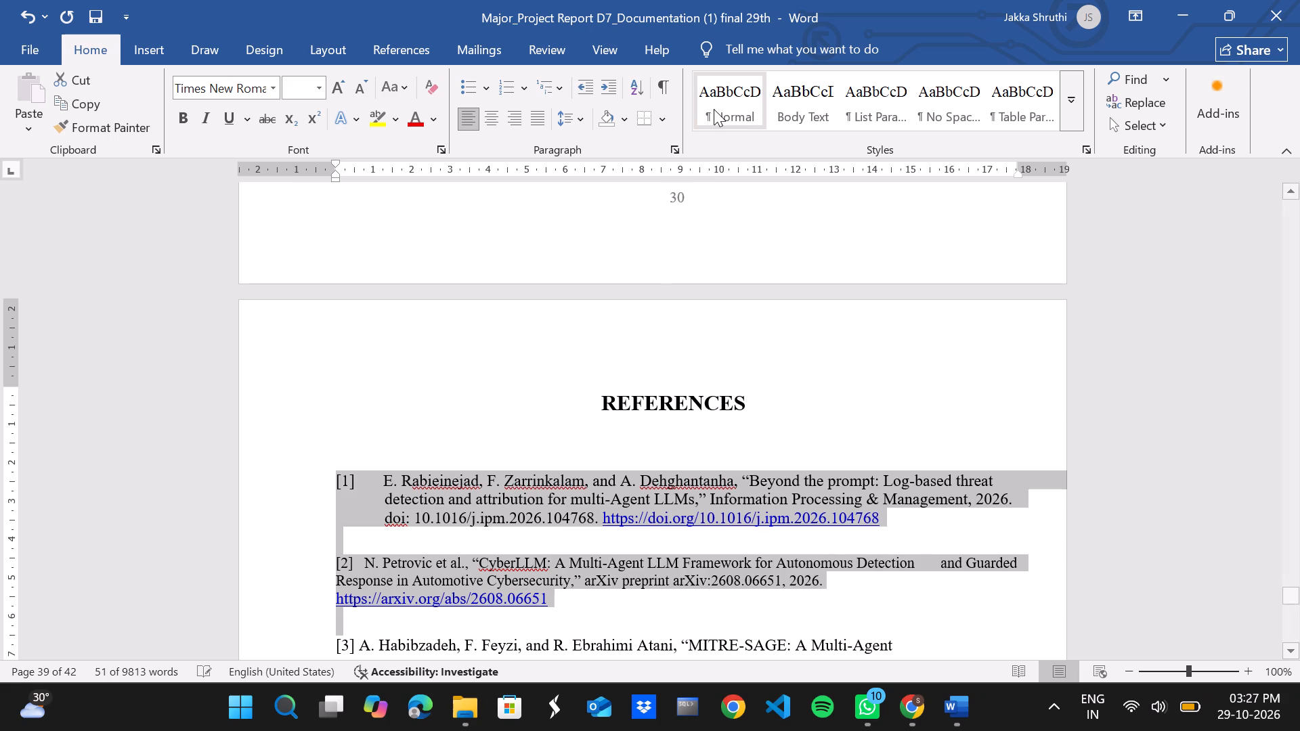
click(714, 109)
click(415, 501)
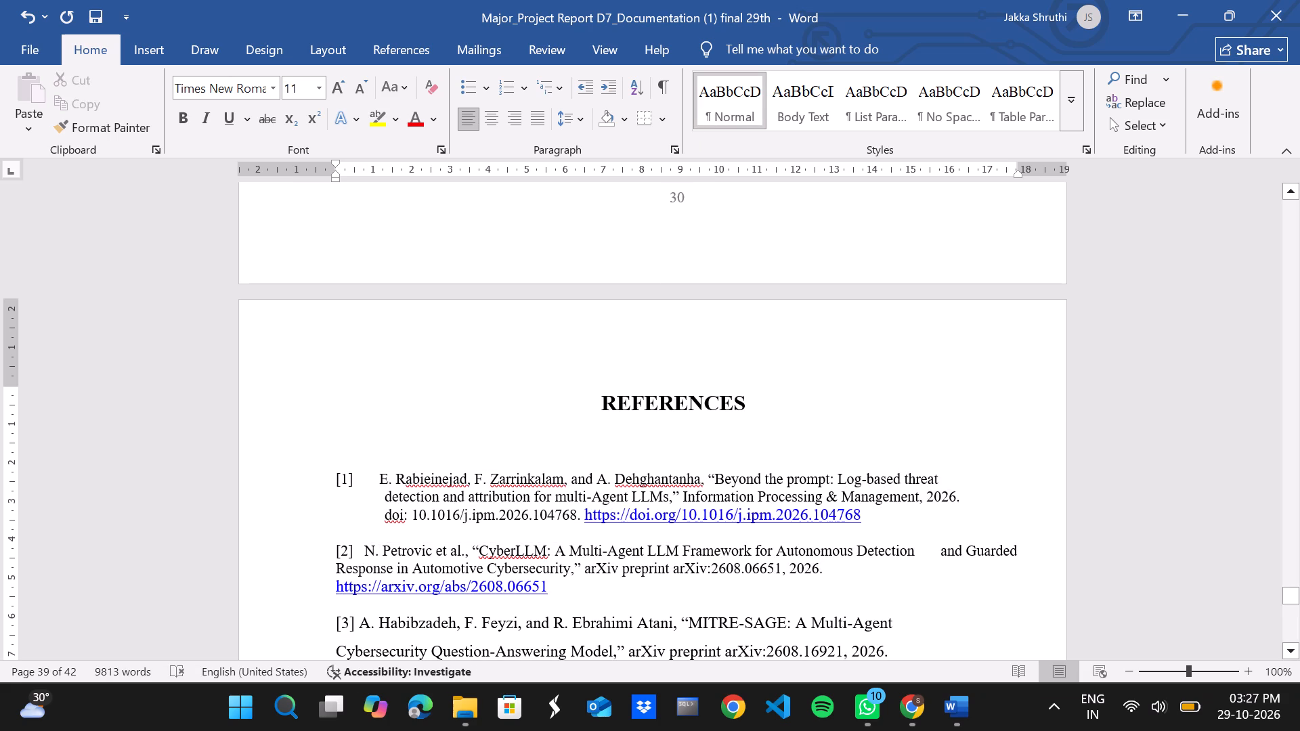
Add five spaces after the number [2] and indent that reference's second line and its link line by one tab.
click(361, 547)
key(space)
key(space)
key(space)
key(space)
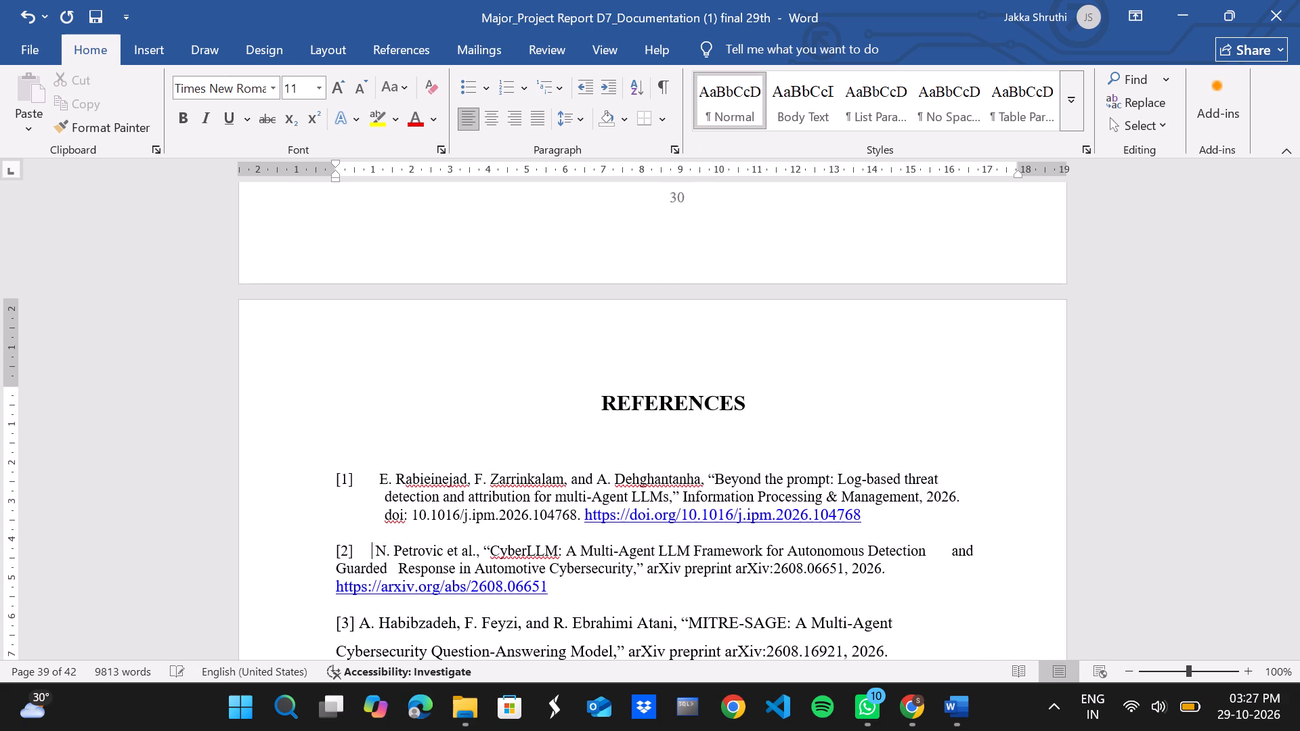
key(space)
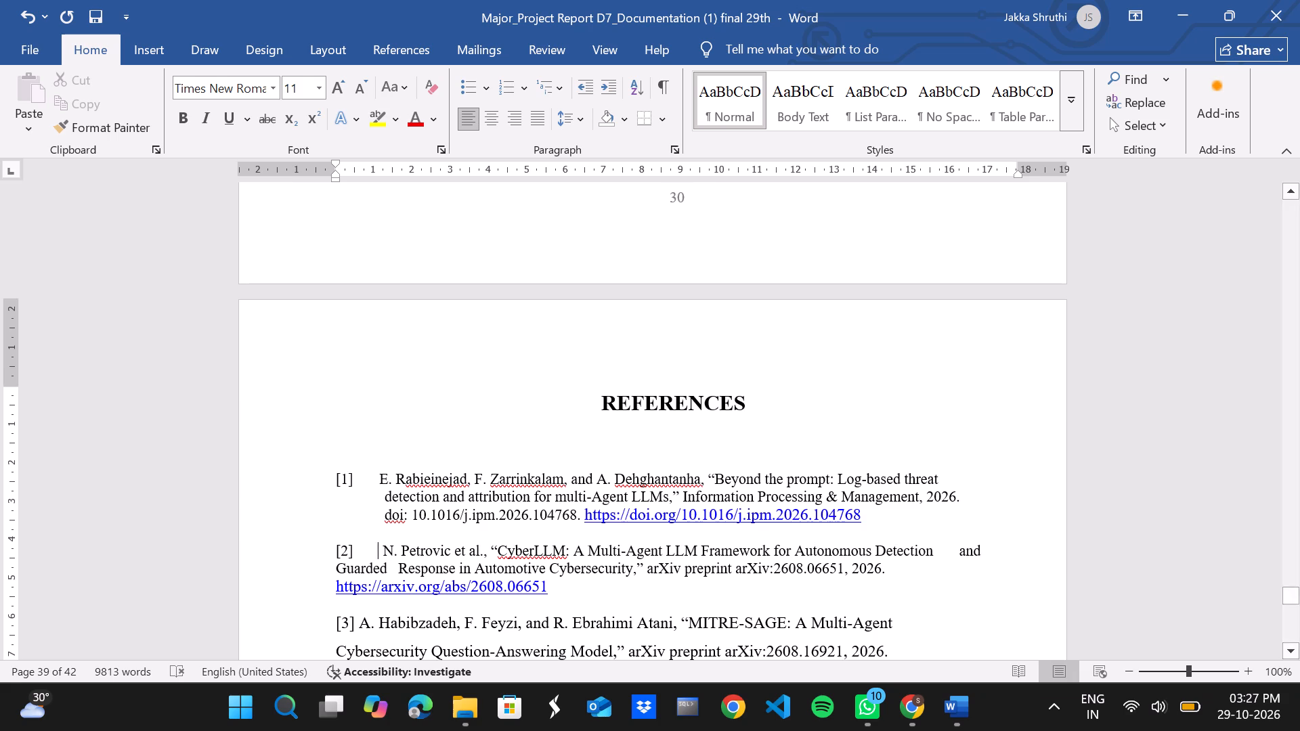
click(337, 568)
key(Tab)
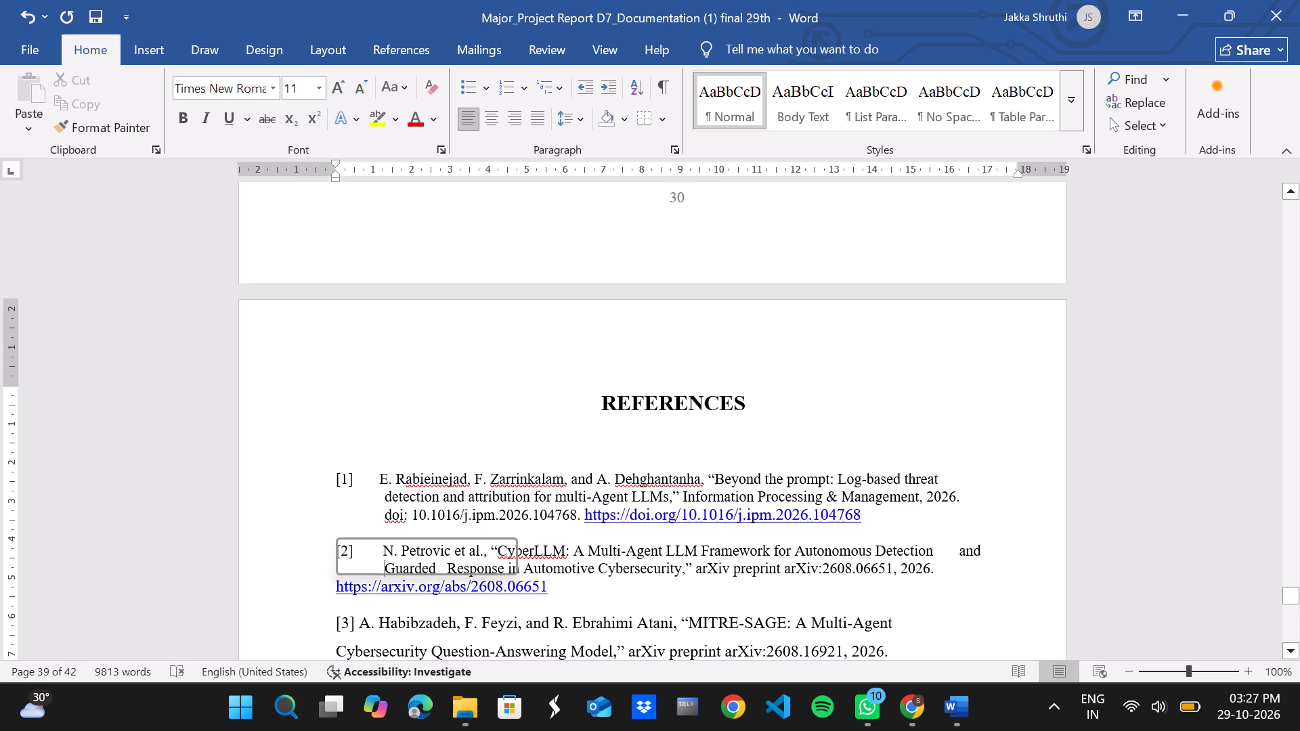
click(338, 592)
key(Tab)
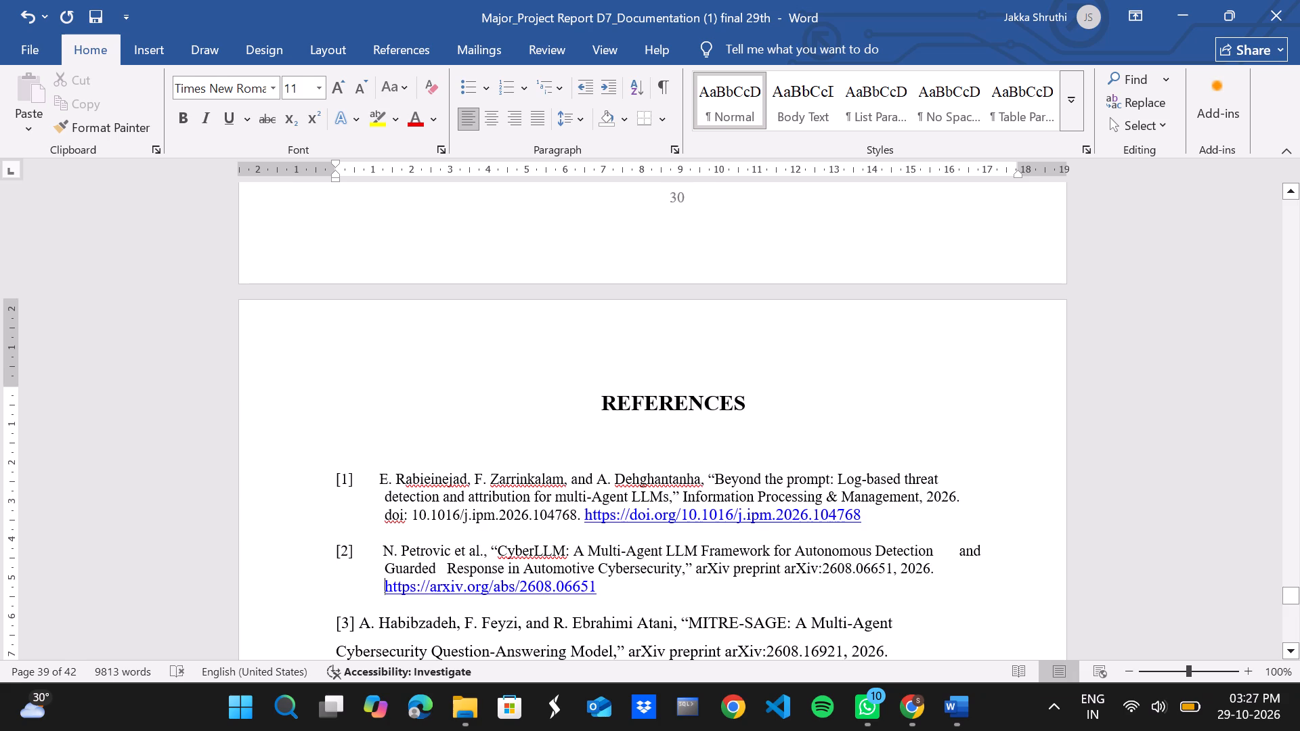
Add one space before the author names in reference [1] to align them with the indented lines.
click(382, 477)
key(space)
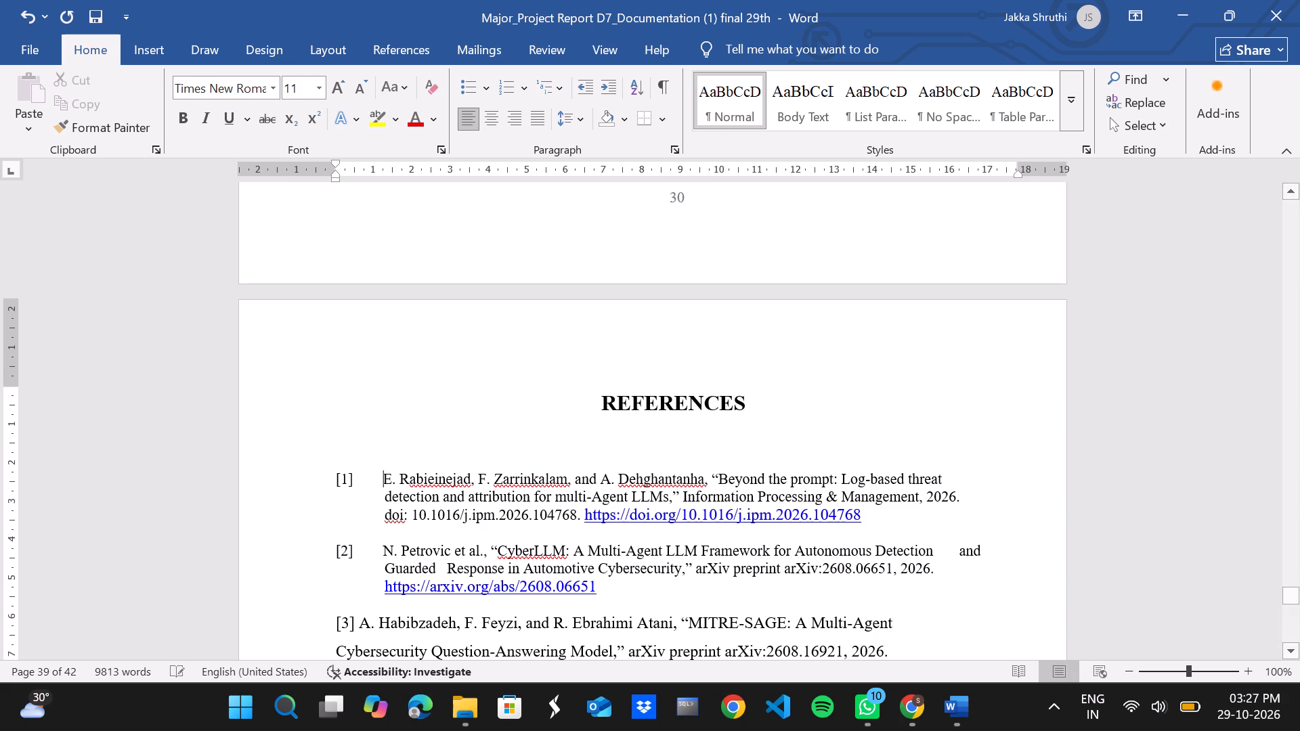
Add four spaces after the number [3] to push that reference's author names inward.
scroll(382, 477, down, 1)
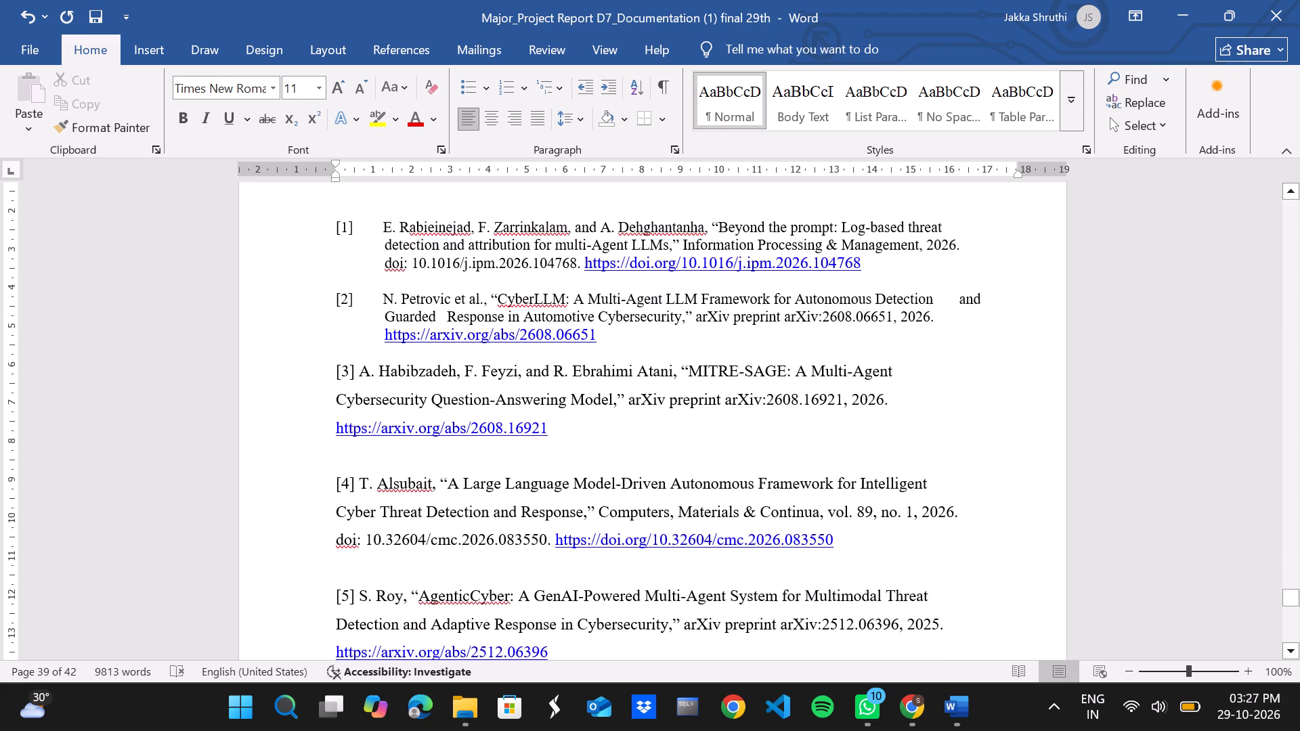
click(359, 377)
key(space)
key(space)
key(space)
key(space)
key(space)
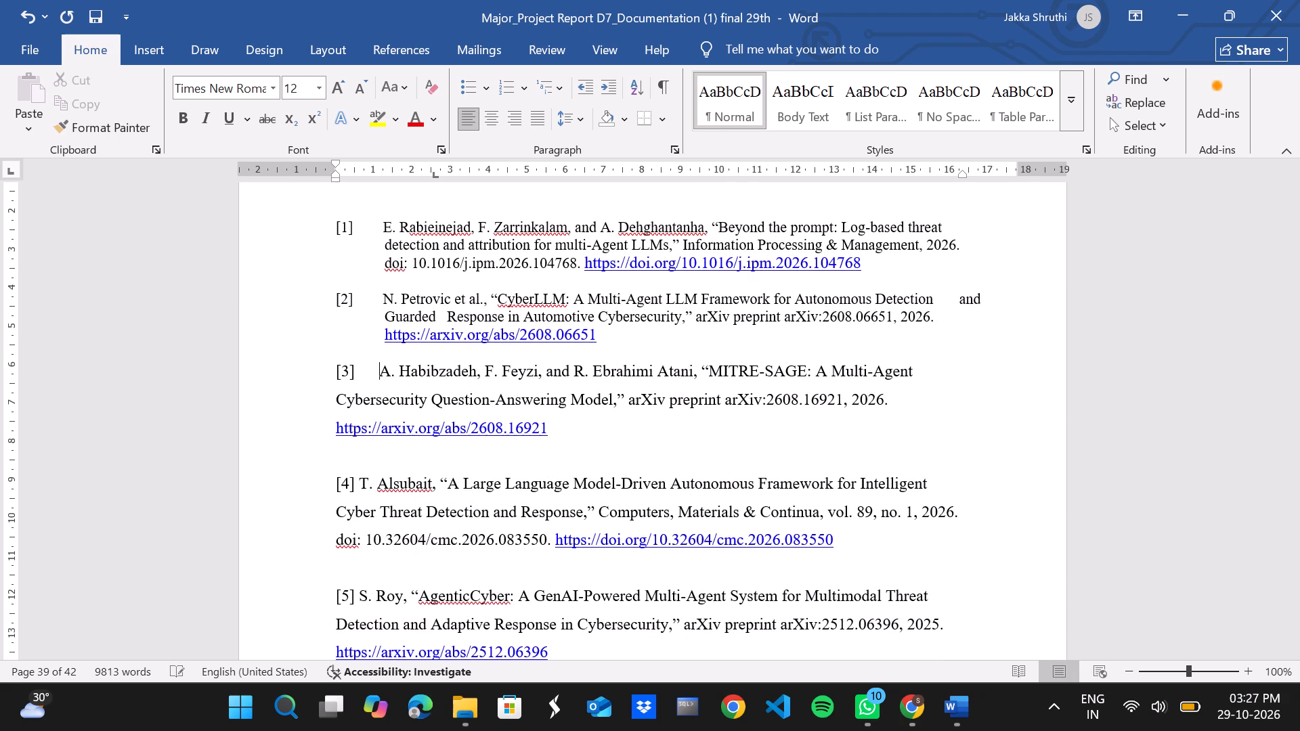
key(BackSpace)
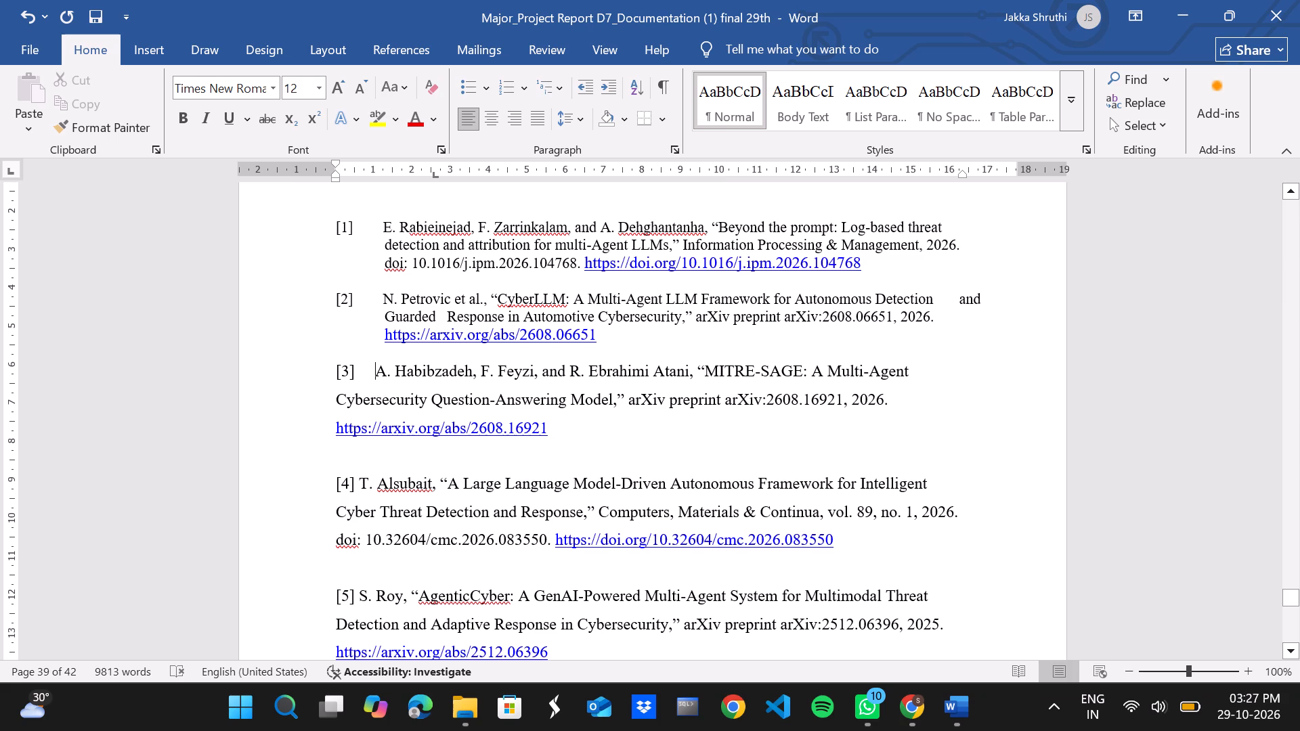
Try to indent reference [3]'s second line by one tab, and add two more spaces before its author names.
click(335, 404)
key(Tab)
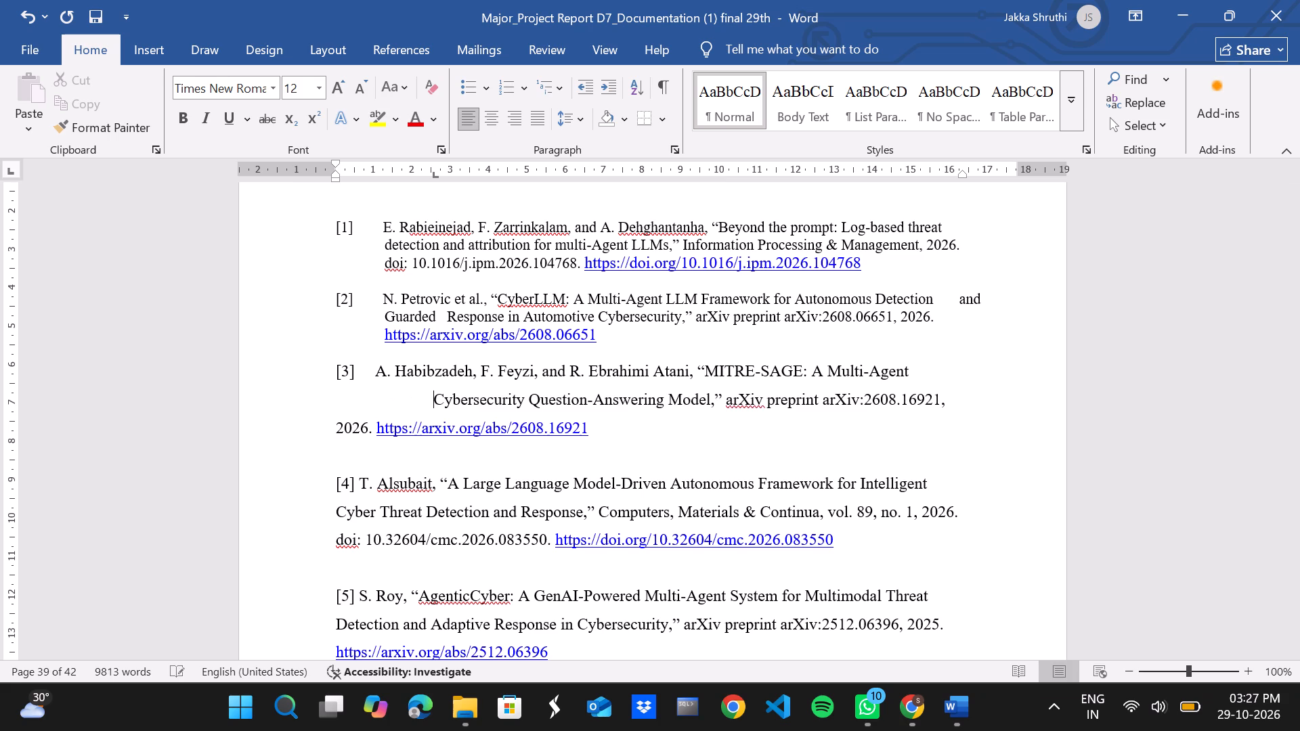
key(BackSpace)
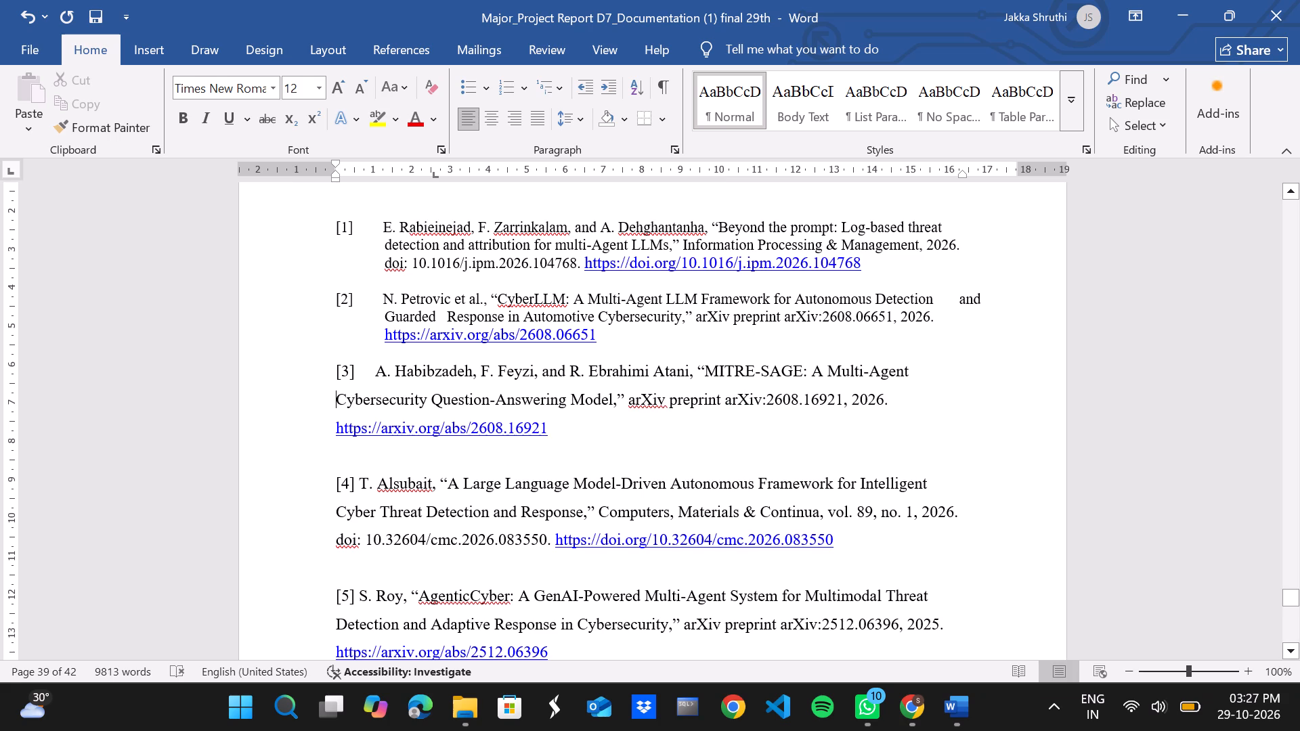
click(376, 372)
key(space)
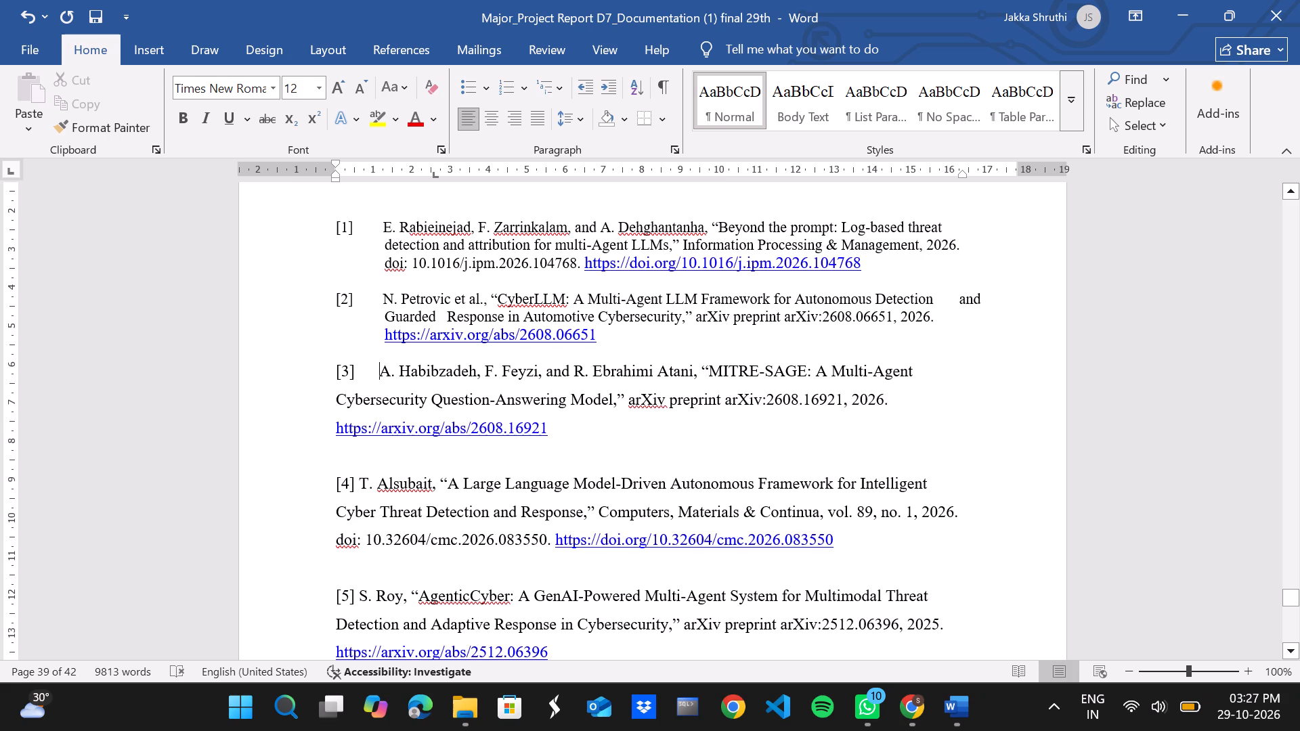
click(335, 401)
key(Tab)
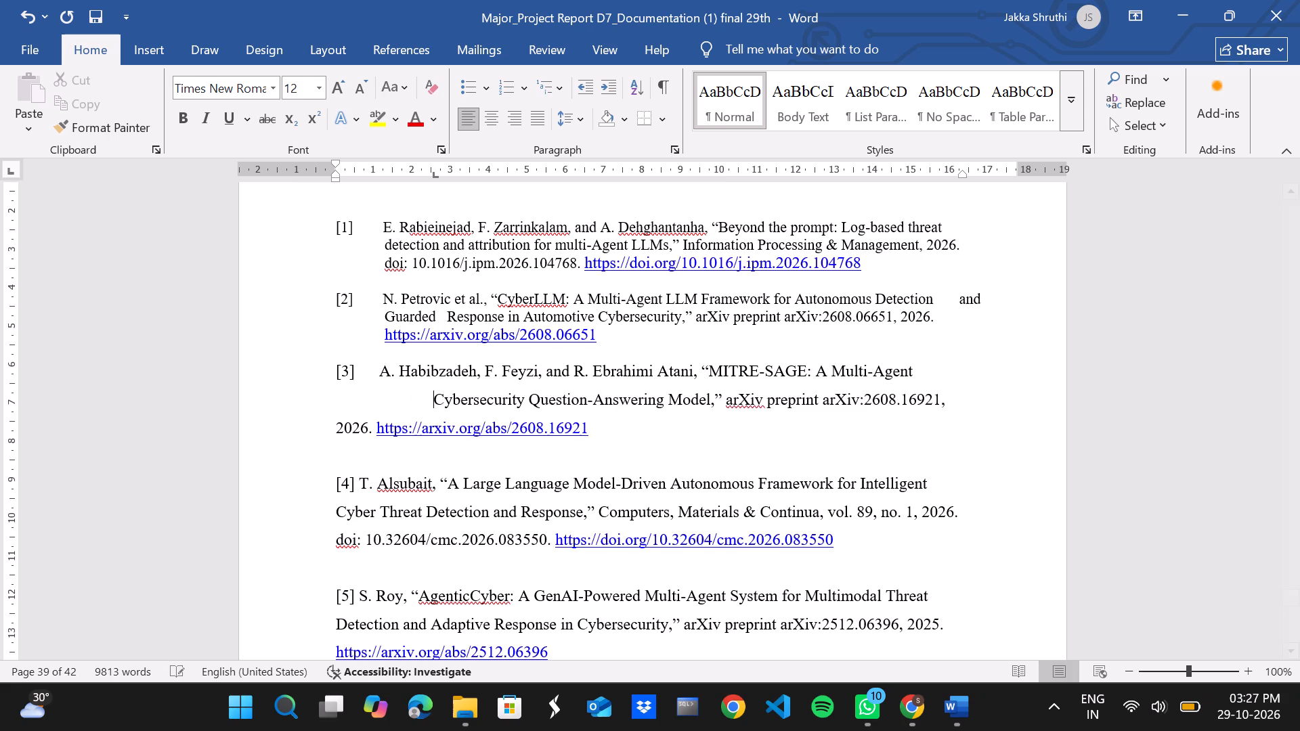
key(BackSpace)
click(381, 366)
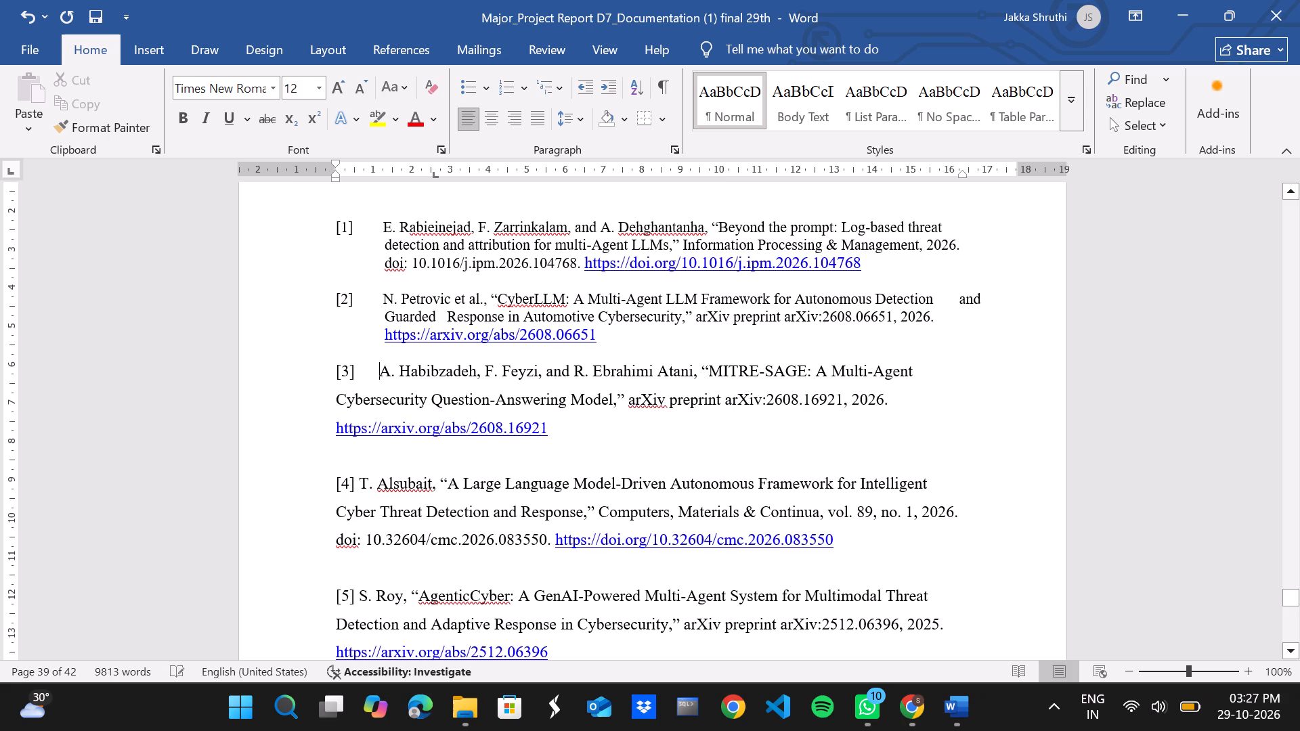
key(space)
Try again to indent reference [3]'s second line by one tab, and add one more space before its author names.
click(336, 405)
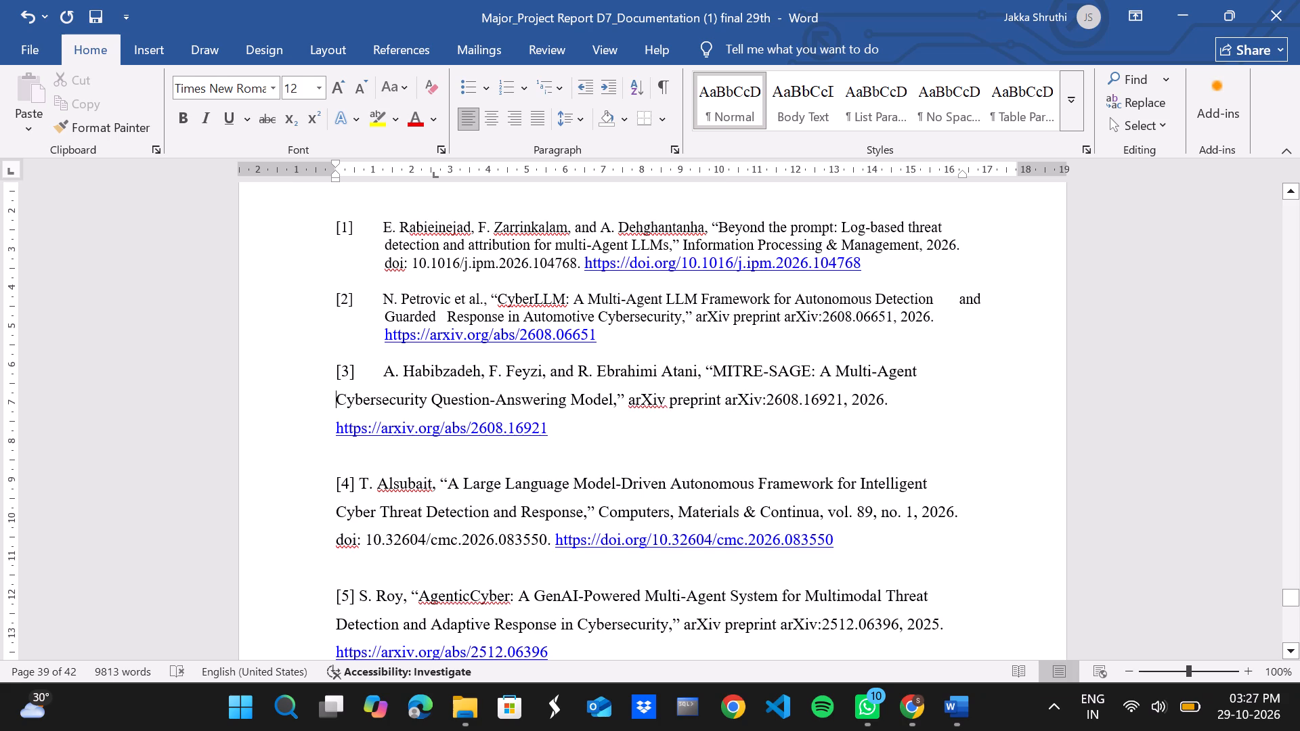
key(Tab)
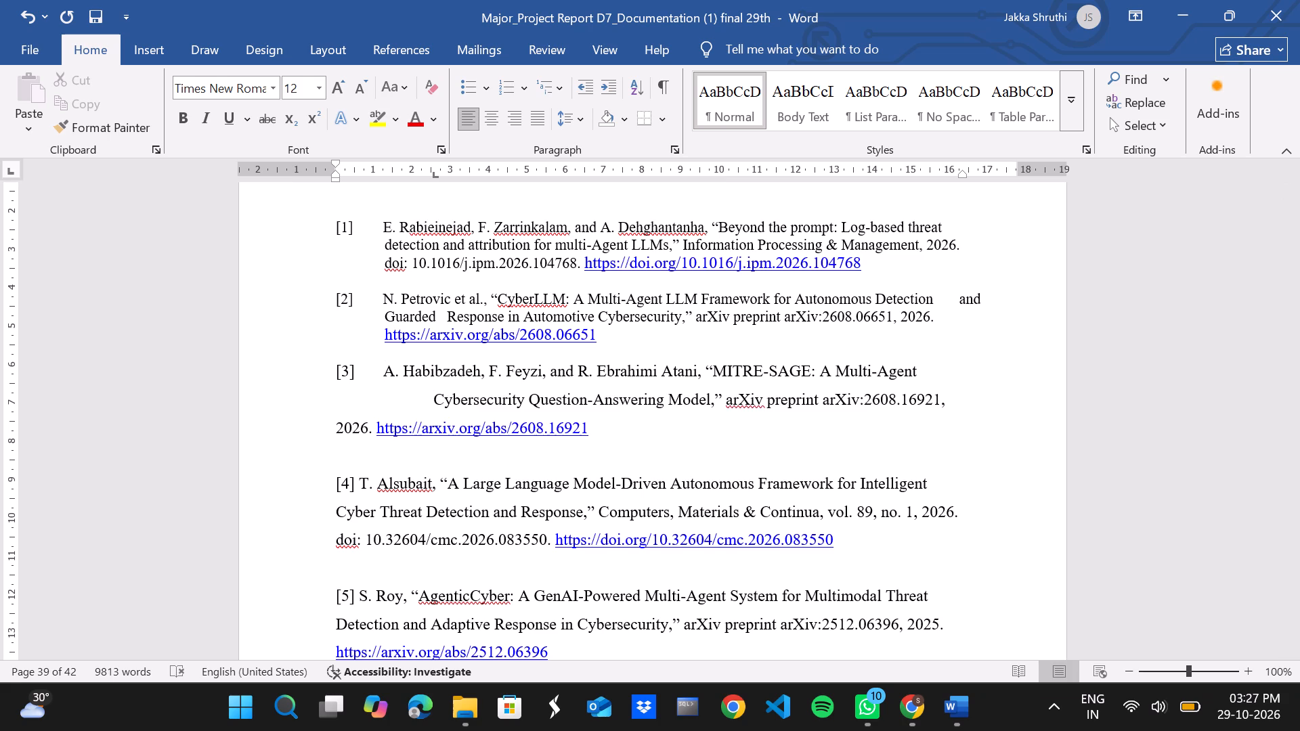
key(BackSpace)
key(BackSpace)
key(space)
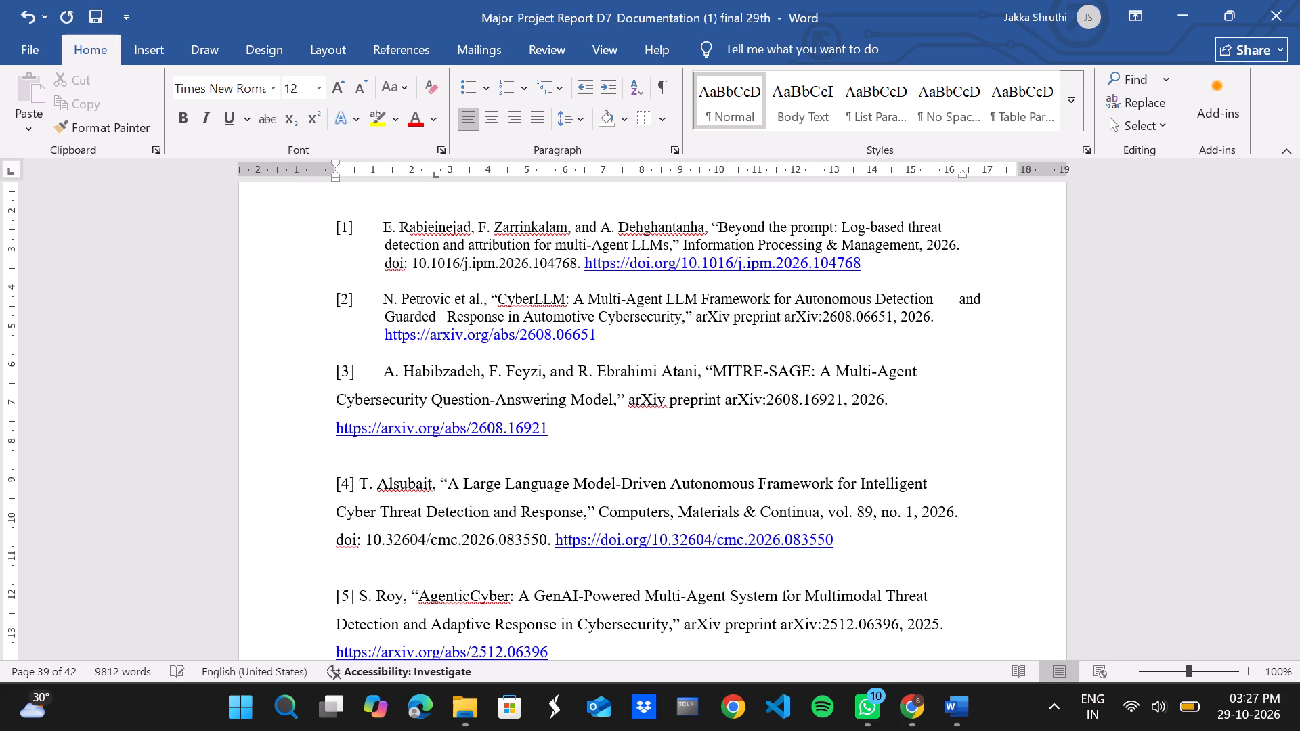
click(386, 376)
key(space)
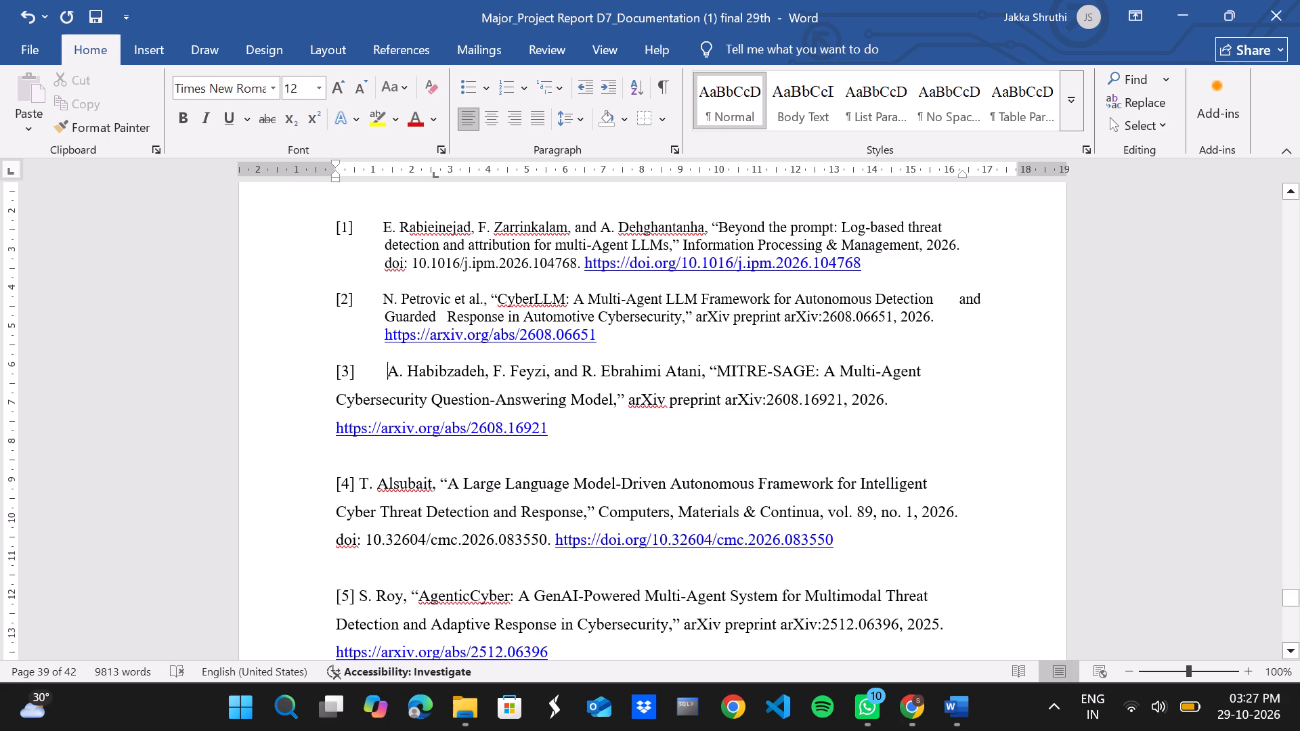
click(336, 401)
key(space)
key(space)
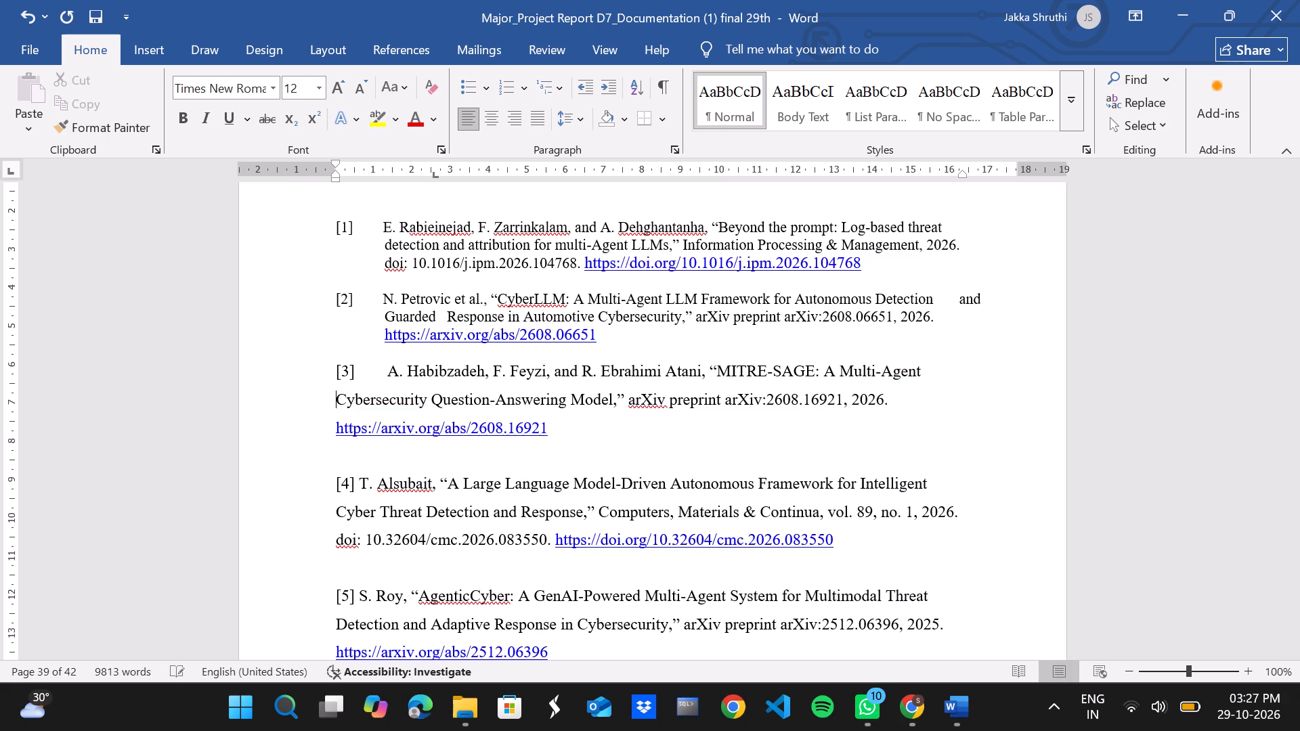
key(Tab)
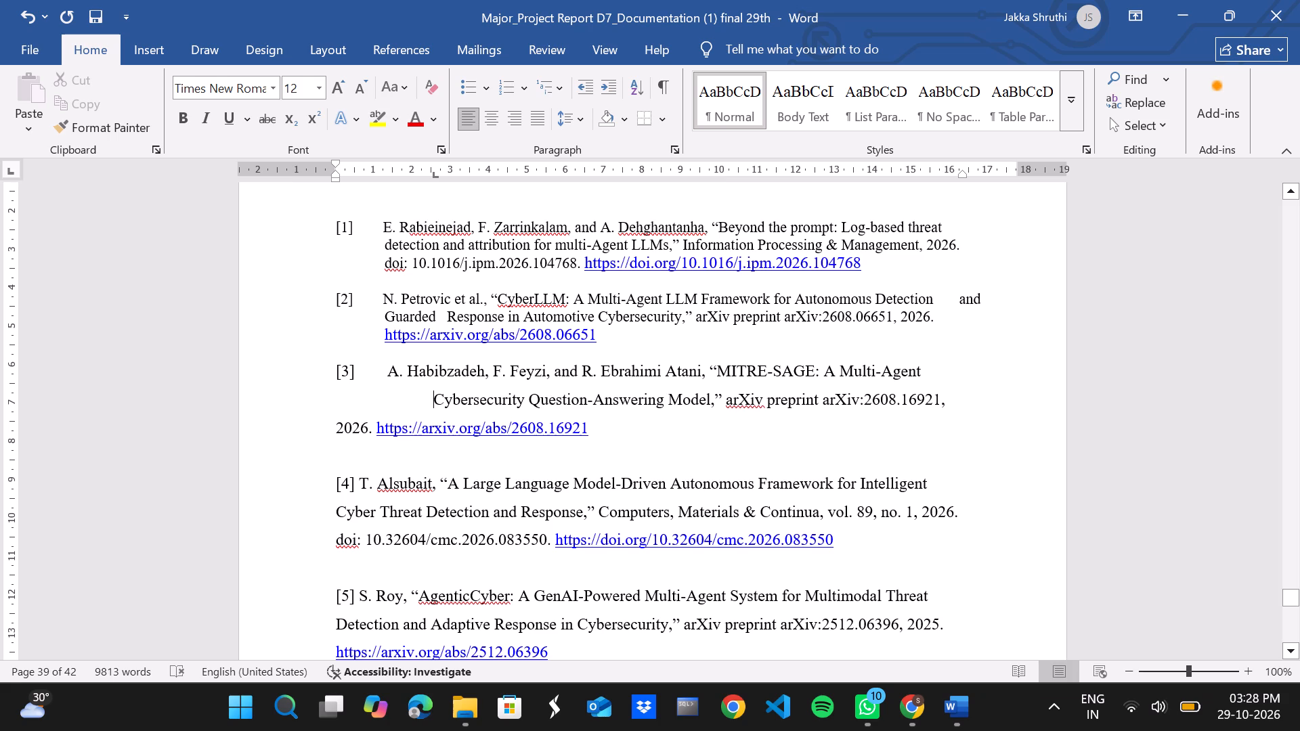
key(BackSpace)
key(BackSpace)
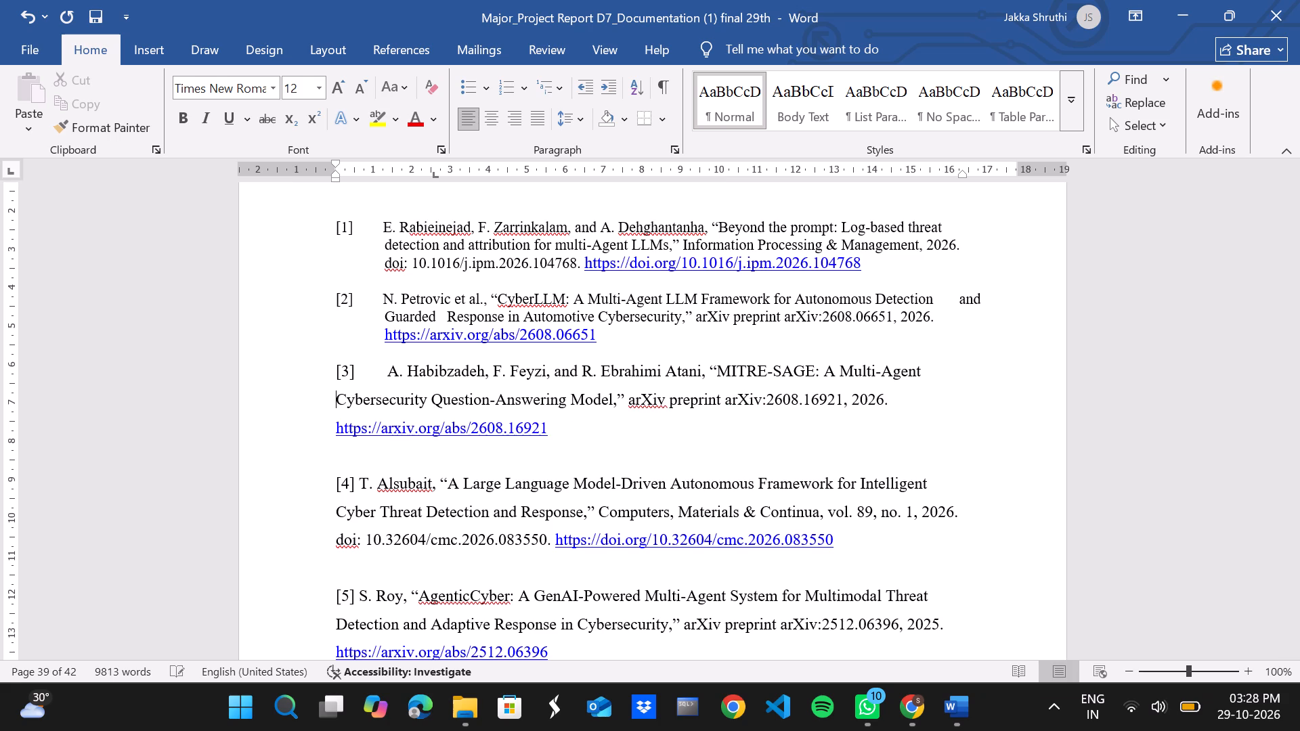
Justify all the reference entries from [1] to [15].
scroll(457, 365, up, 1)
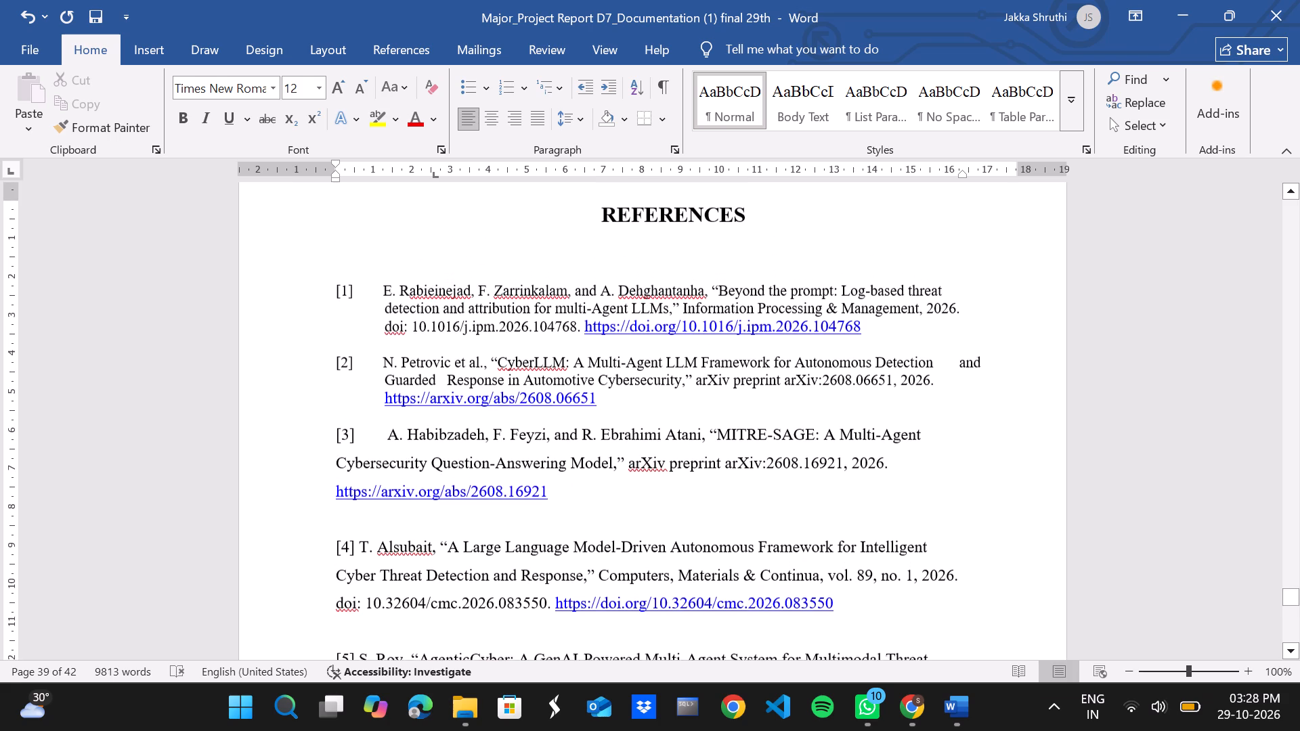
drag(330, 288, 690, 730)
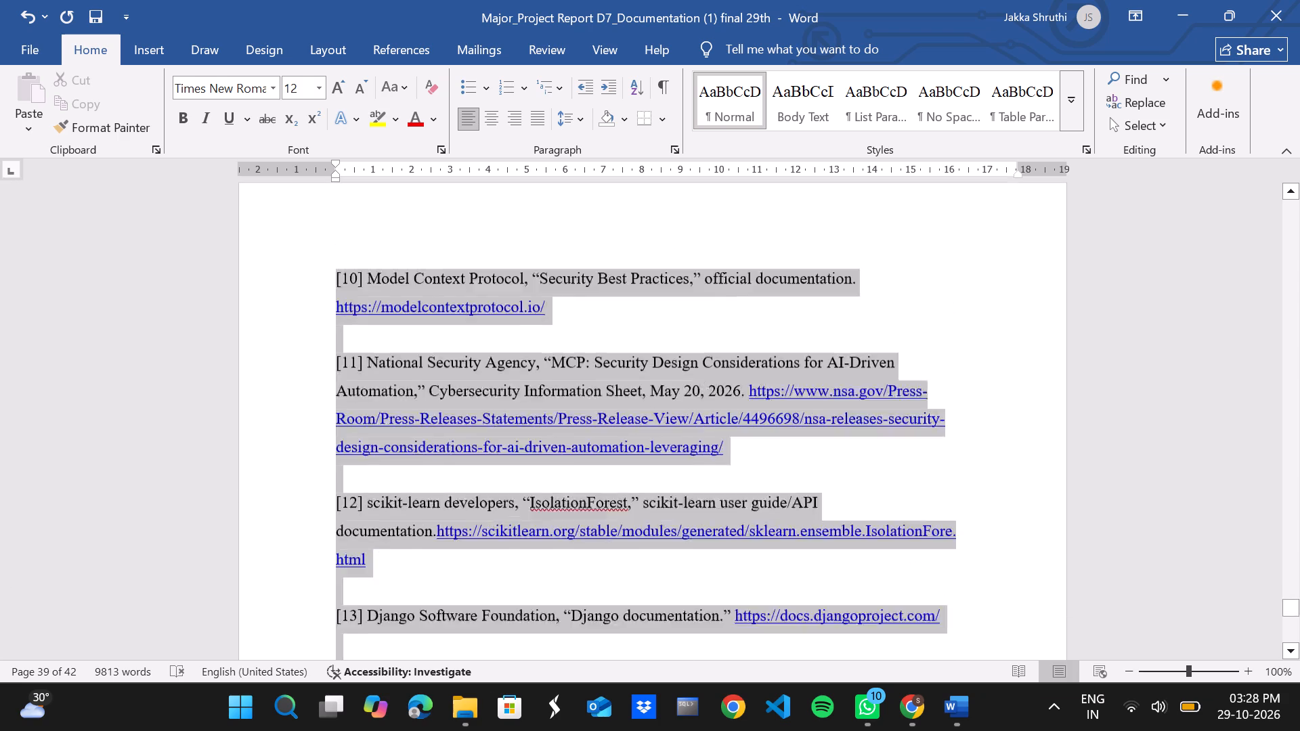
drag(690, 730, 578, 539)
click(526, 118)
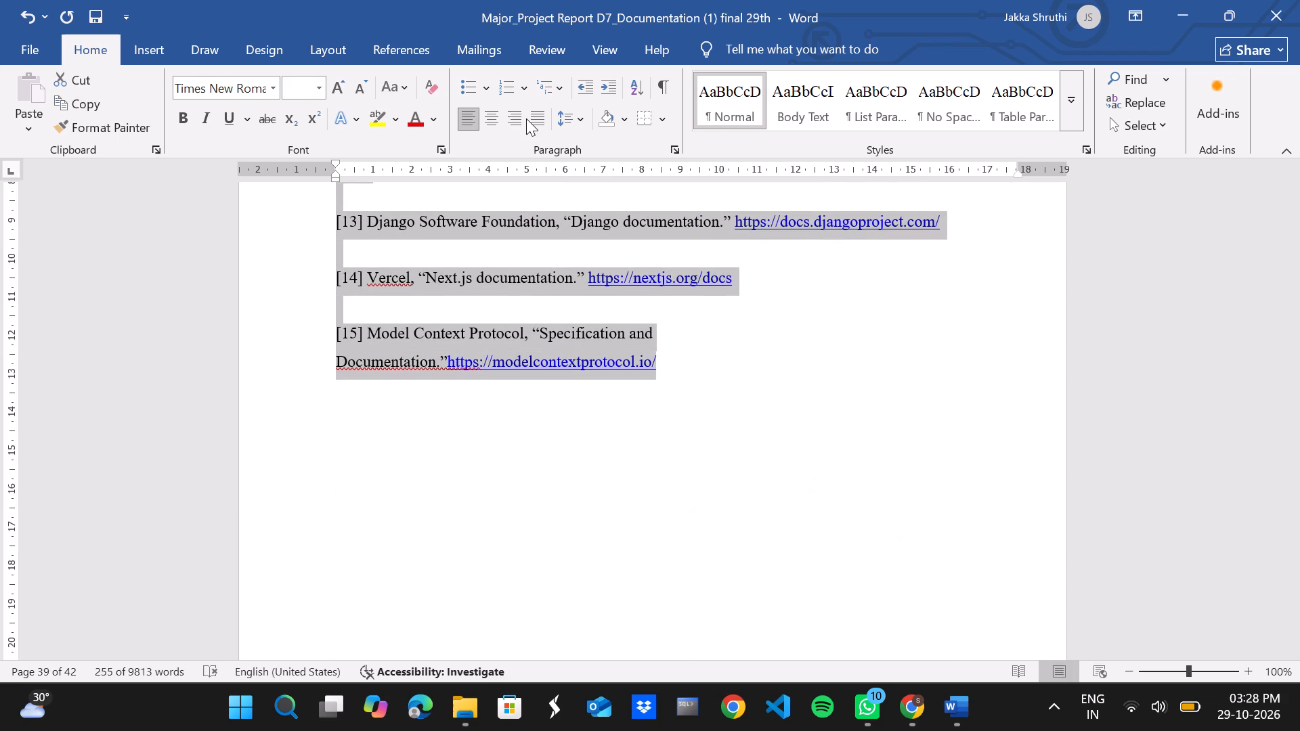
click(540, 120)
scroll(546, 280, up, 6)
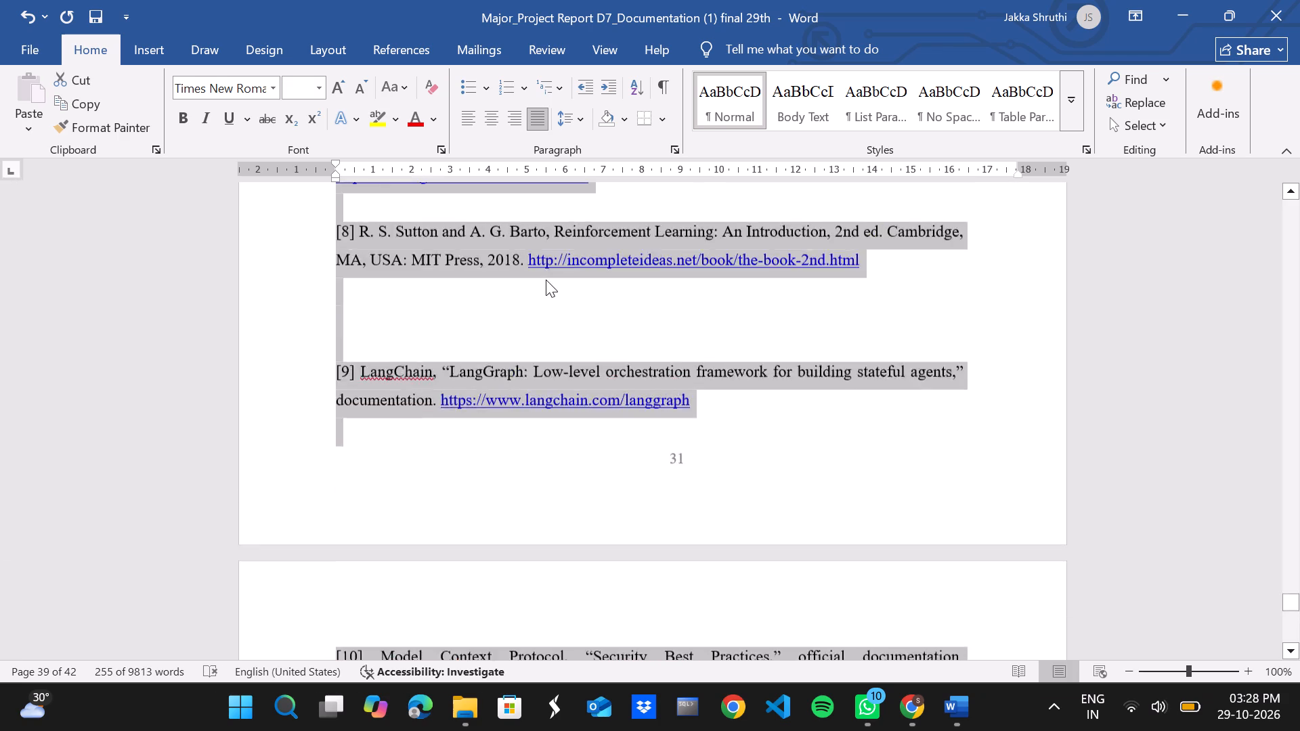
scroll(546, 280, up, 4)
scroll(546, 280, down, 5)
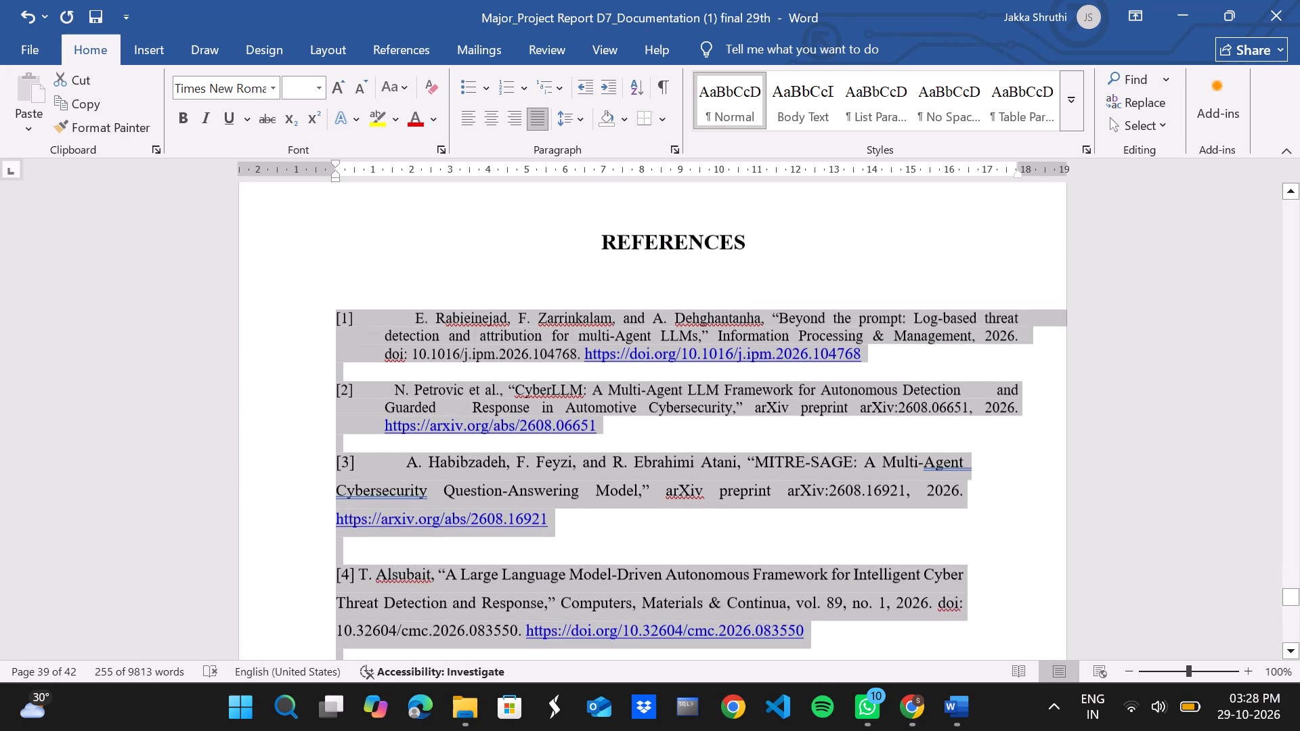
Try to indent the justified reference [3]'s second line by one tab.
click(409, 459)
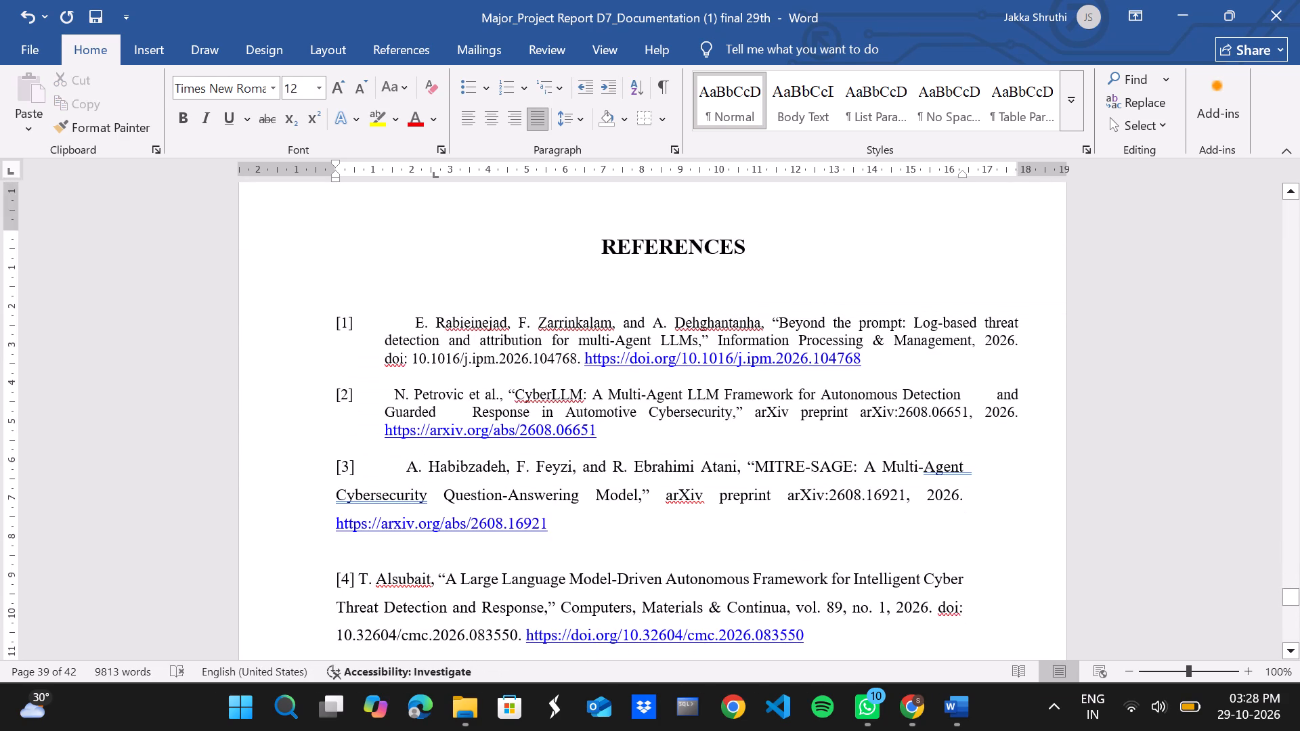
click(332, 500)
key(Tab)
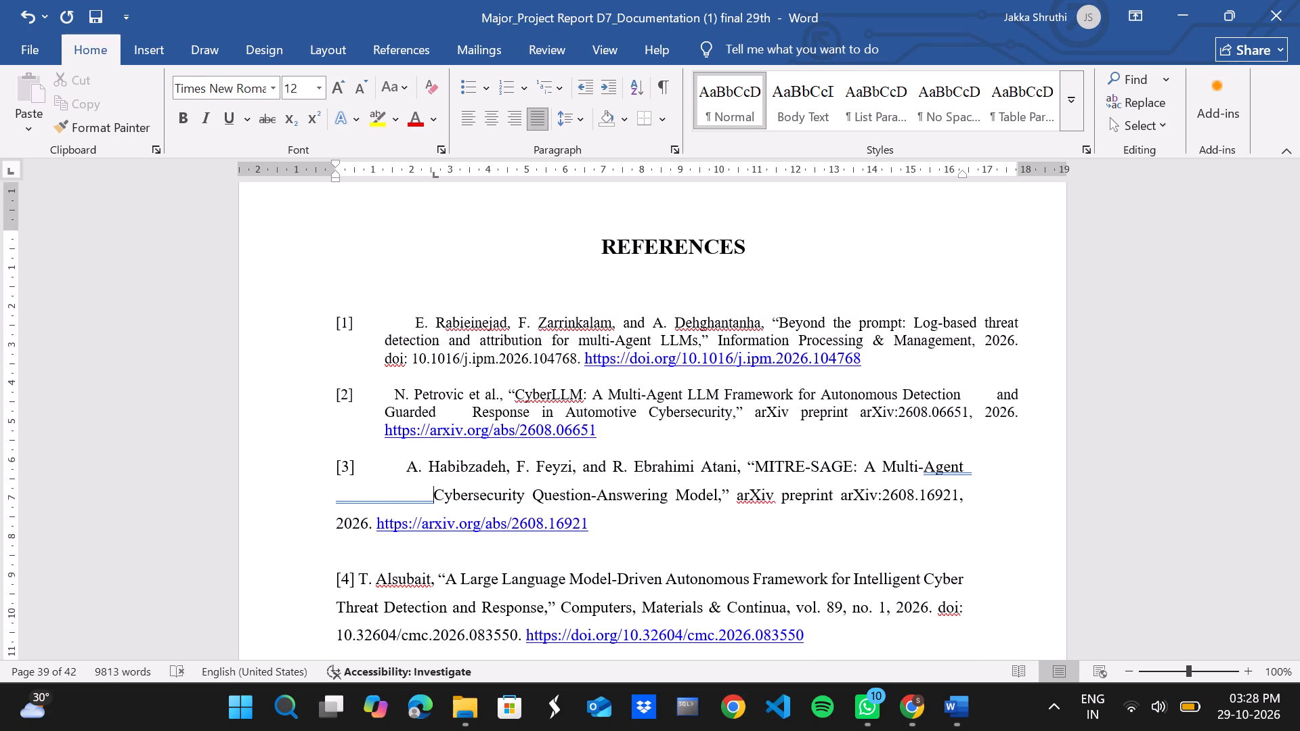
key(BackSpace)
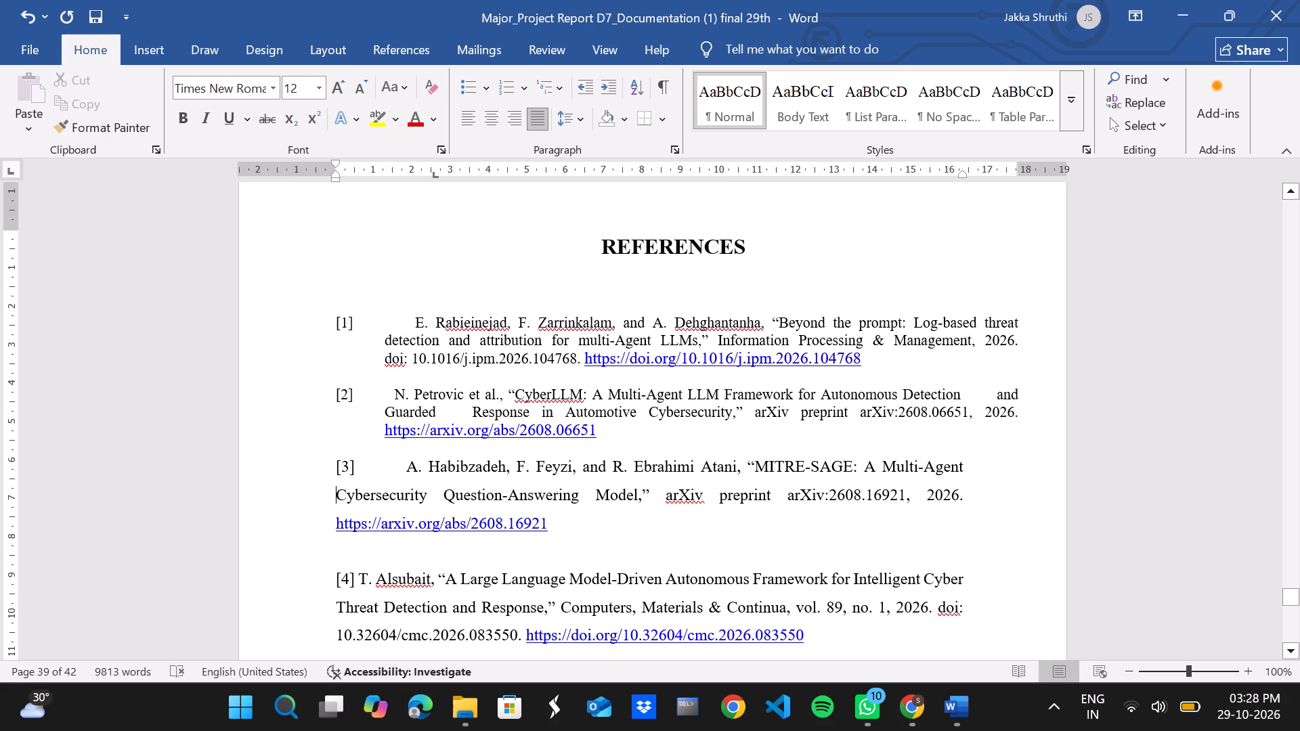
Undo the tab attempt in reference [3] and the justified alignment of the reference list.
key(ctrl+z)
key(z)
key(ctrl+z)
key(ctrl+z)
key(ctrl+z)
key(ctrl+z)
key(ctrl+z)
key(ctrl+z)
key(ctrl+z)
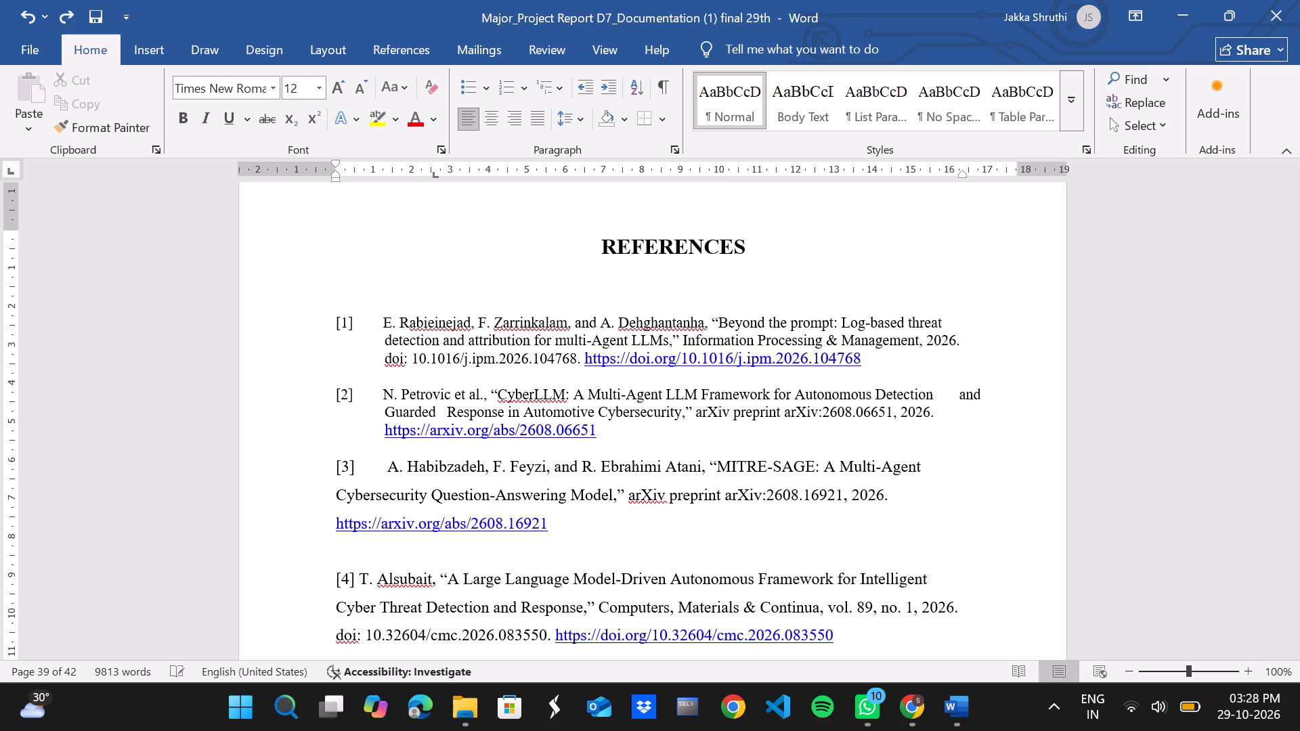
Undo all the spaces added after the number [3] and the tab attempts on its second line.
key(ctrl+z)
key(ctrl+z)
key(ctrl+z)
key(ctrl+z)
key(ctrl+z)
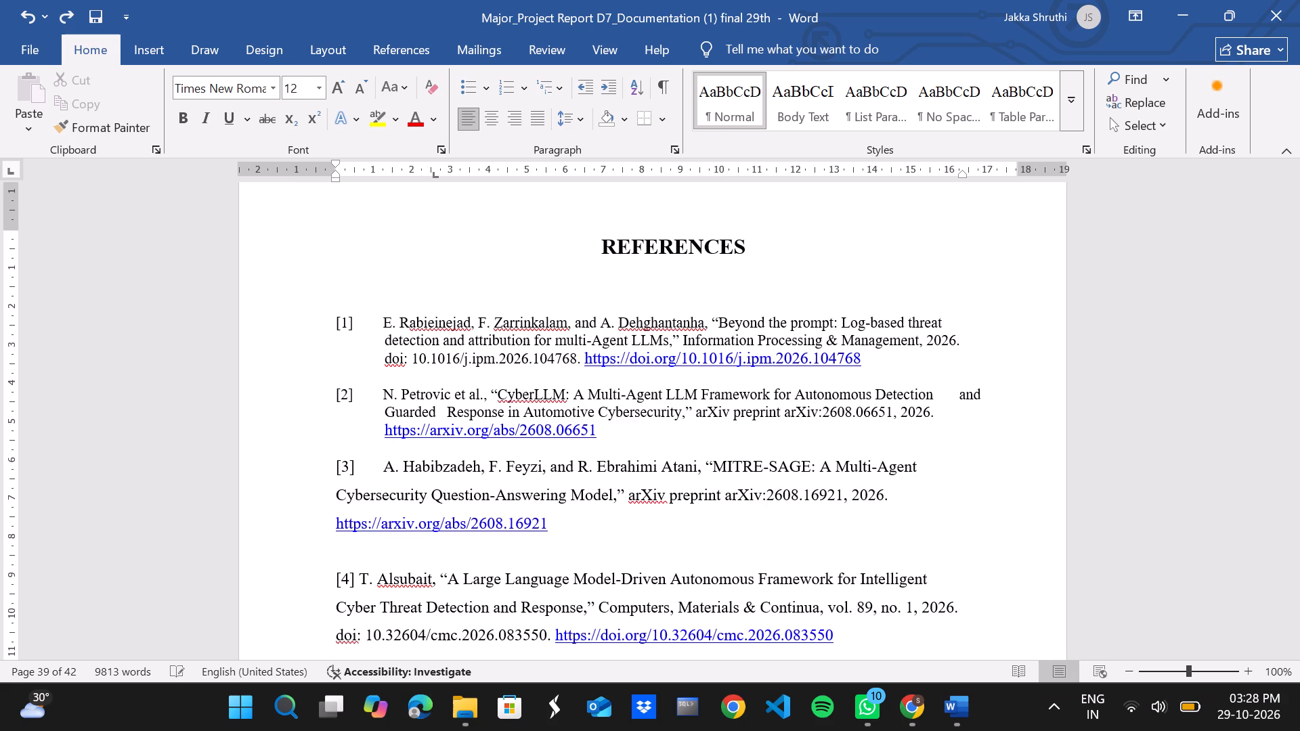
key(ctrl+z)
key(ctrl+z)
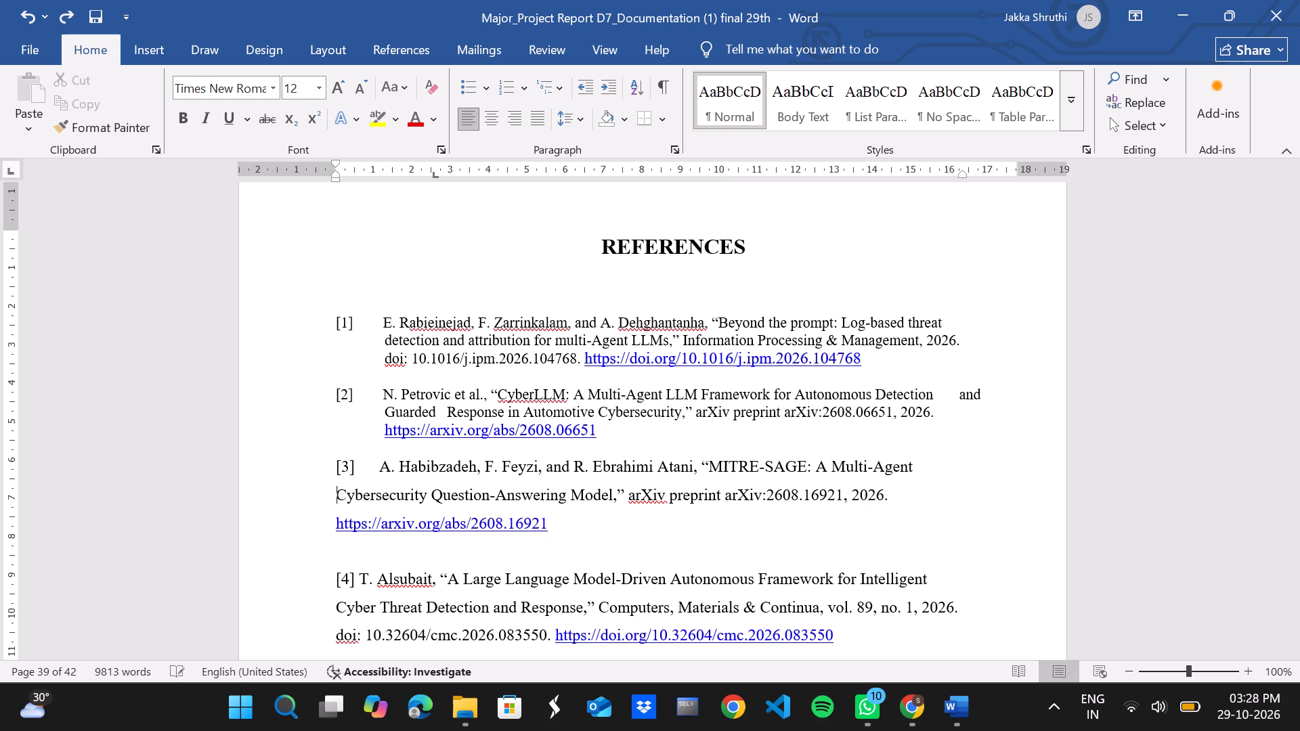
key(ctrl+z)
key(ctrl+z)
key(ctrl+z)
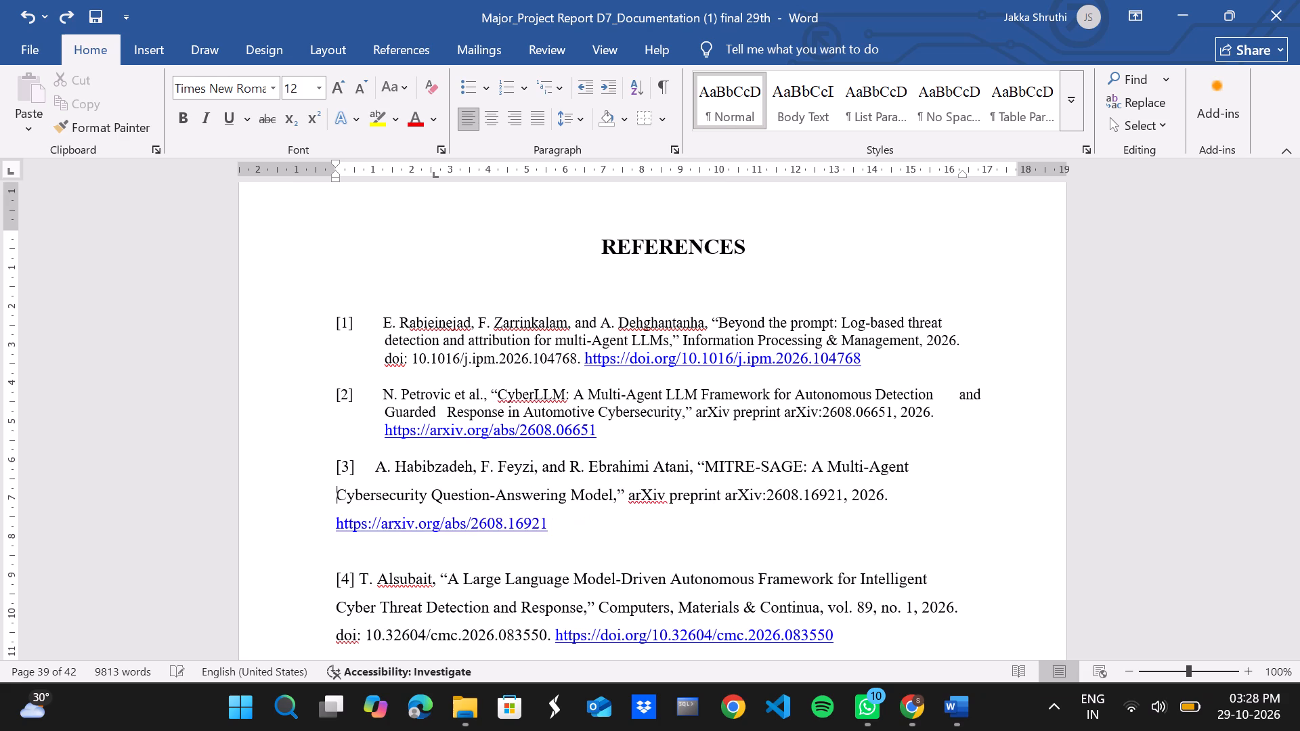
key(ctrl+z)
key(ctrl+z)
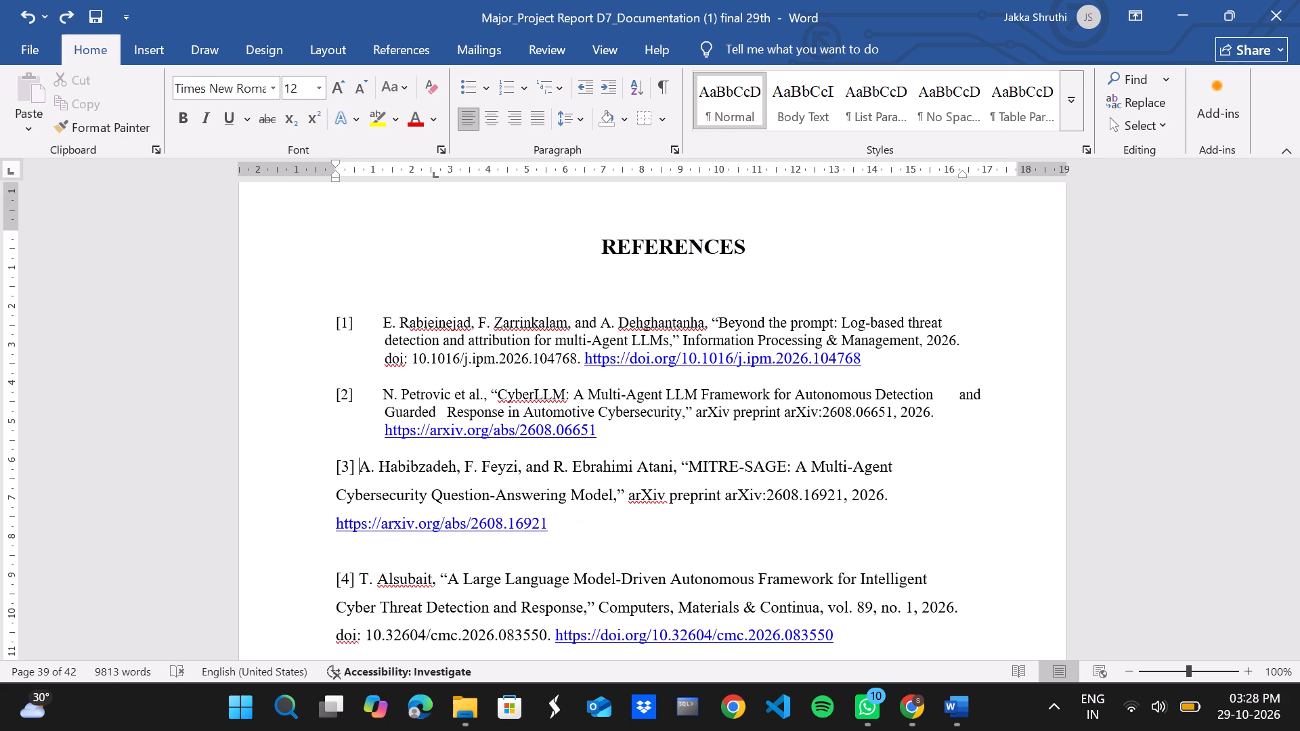
Undo the added space in reference [1], the spaces and tabs in reference [2], and the Normal style on both.
key(ctrl+z)
text(zz)
key(ctrl+z)
key(ctrl+z)
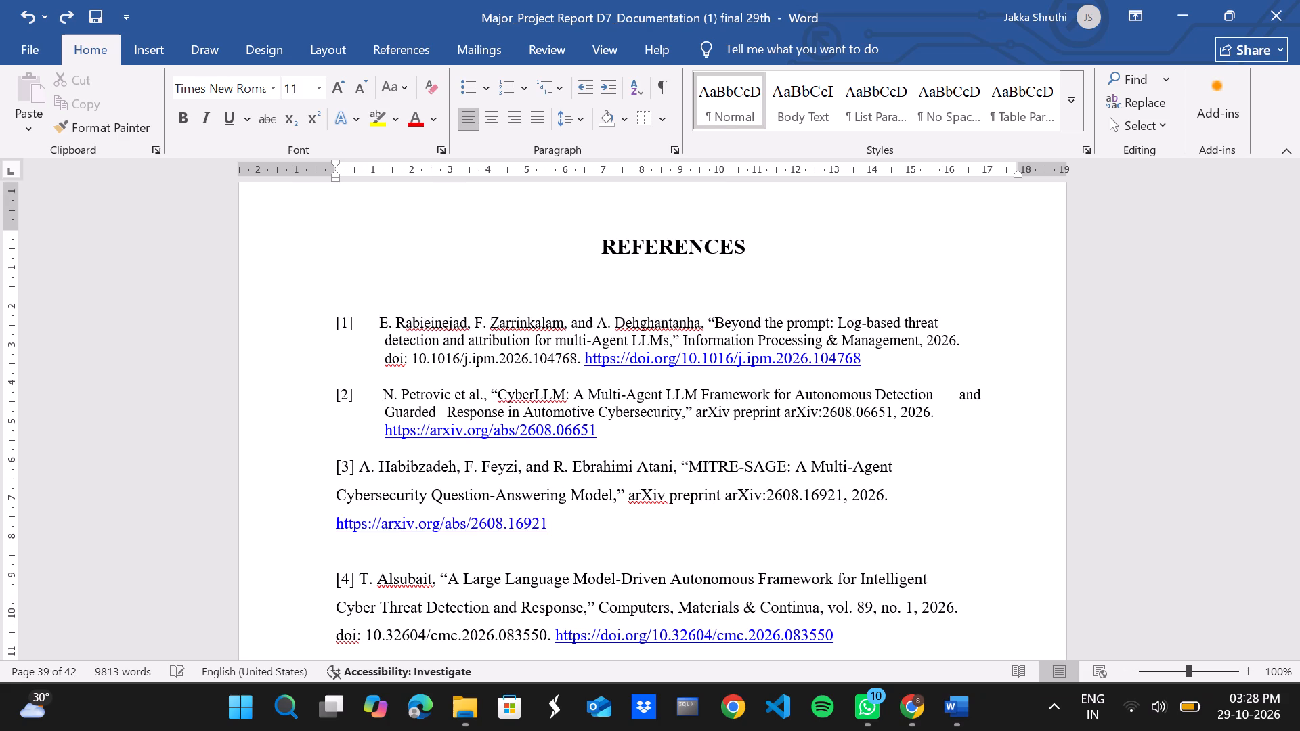
key(ctrl+z)
key(ctrl+z)
key(ctrl+z)
key(ctrl+z)
key(ctrl+z)
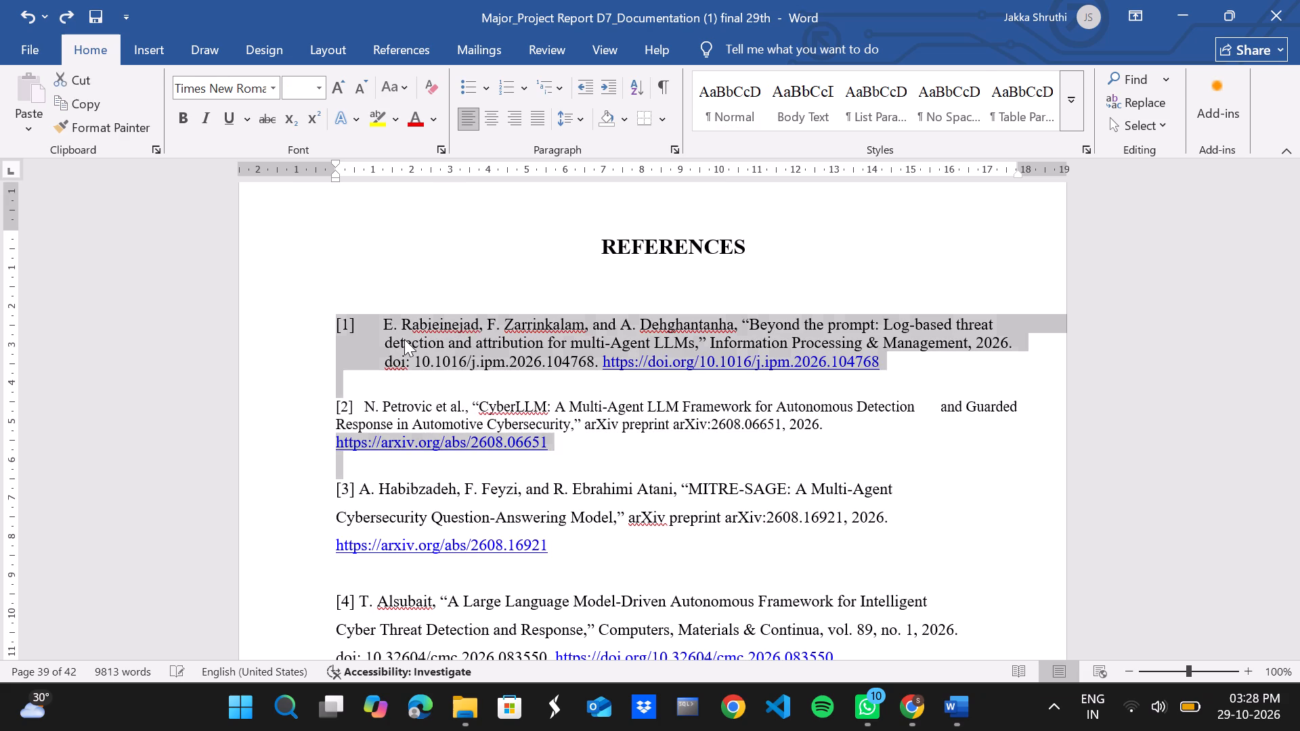
key(ctrl+z)
key(ctrl+z)
key(z)
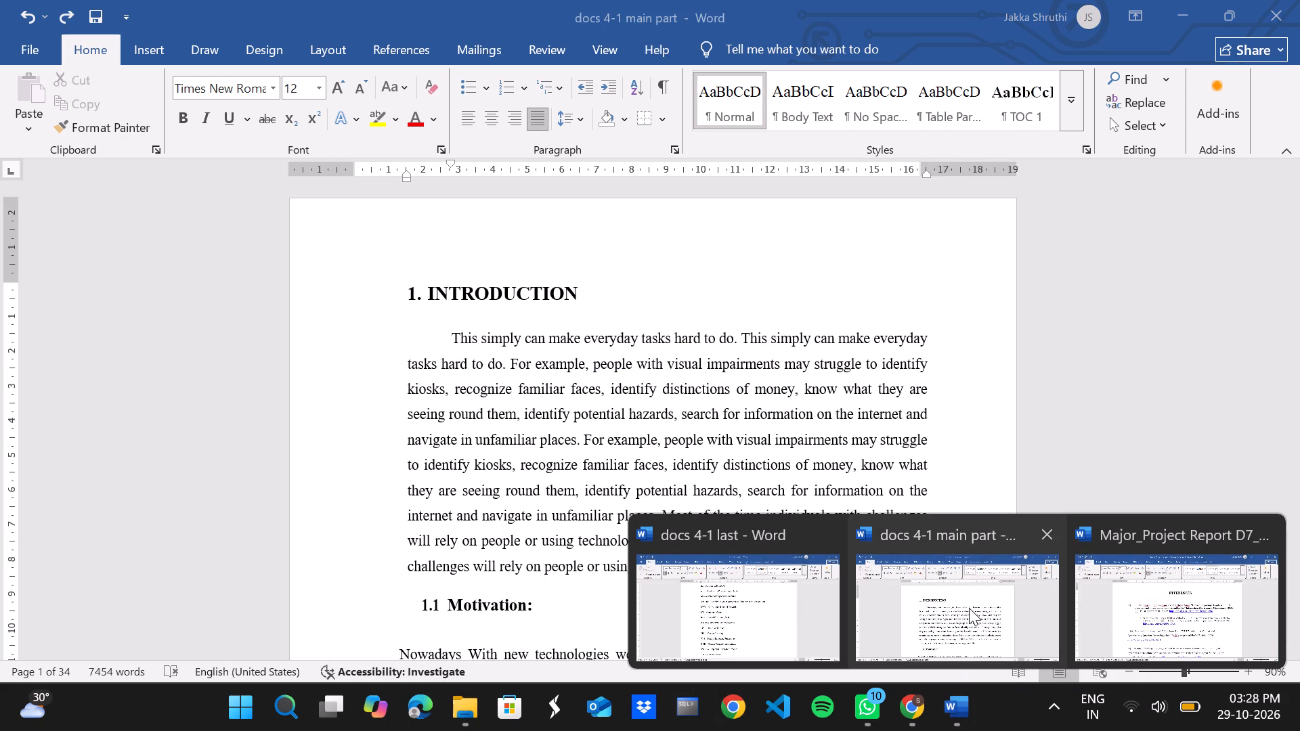
Switch to the docs 4-1 main part document and look through its closing pages.
click(969, 608)
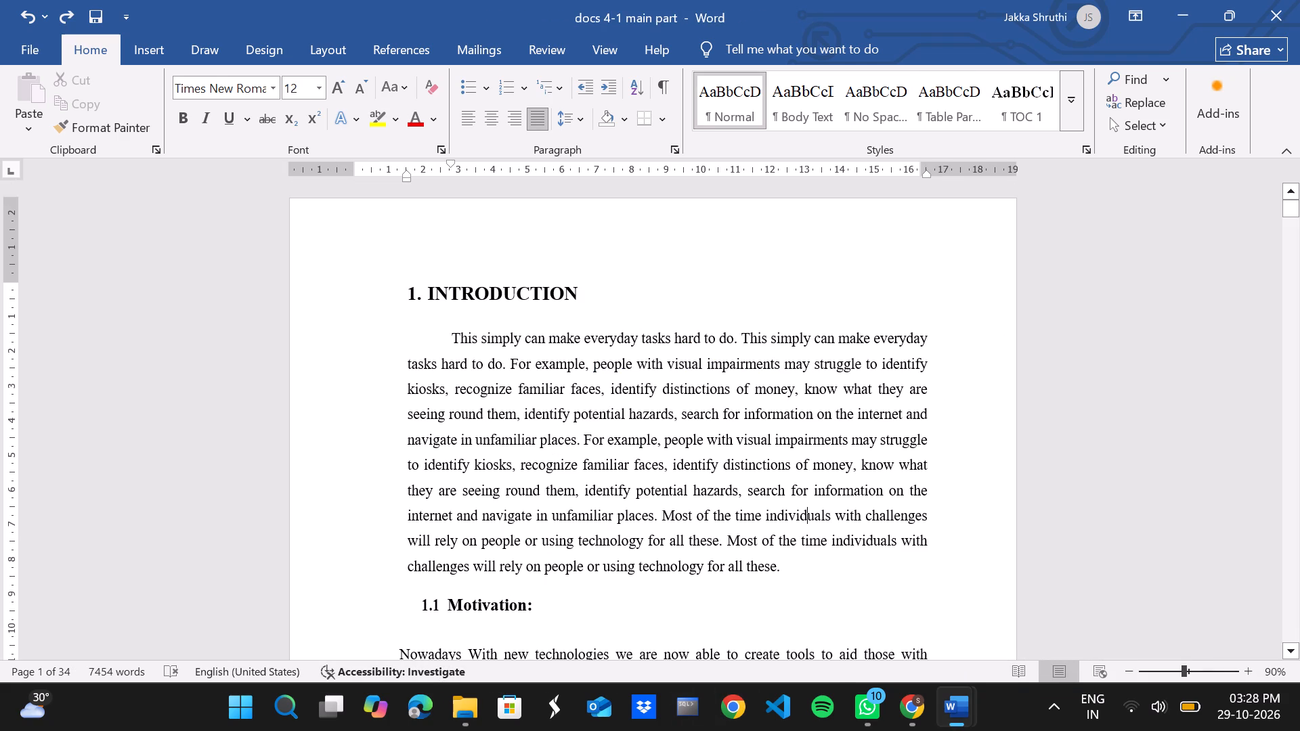
drag(1299, 203, 1299, 689)
scroll(1052, 428, up, 9)
scroll(1052, 428, down, 4)
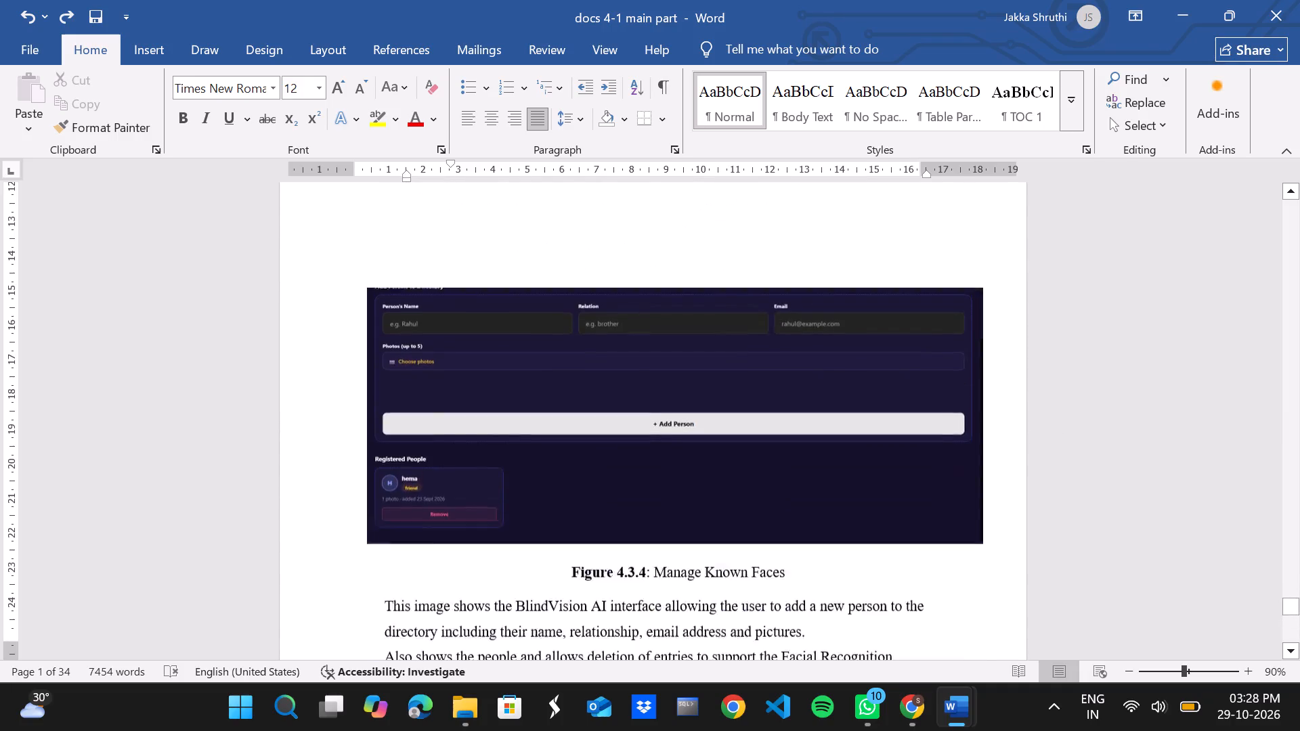
scroll(1052, 428, down, 2)
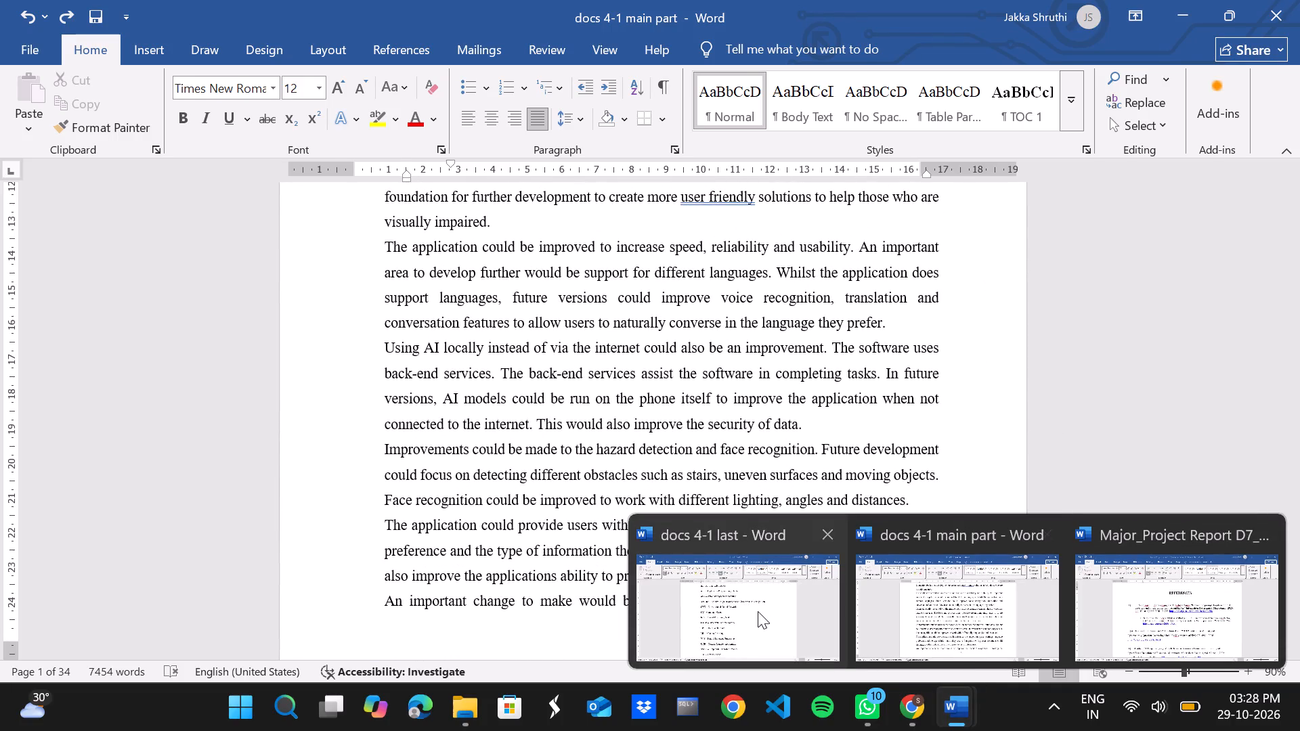
In the docs 4-1 last document, indent the second line of reference [2], starting at "Visually", by one tab.
click(758, 611)
scroll(862, 408, up, 3)
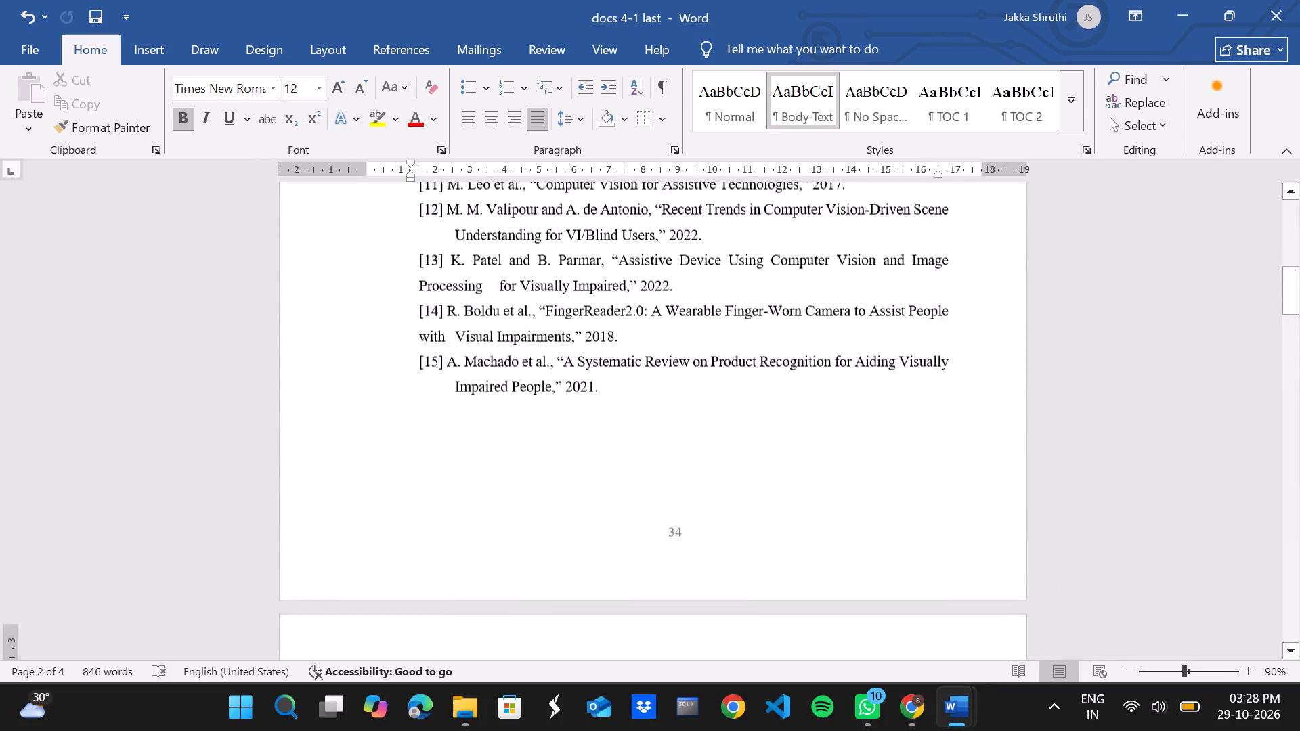
scroll(862, 408, up, 3)
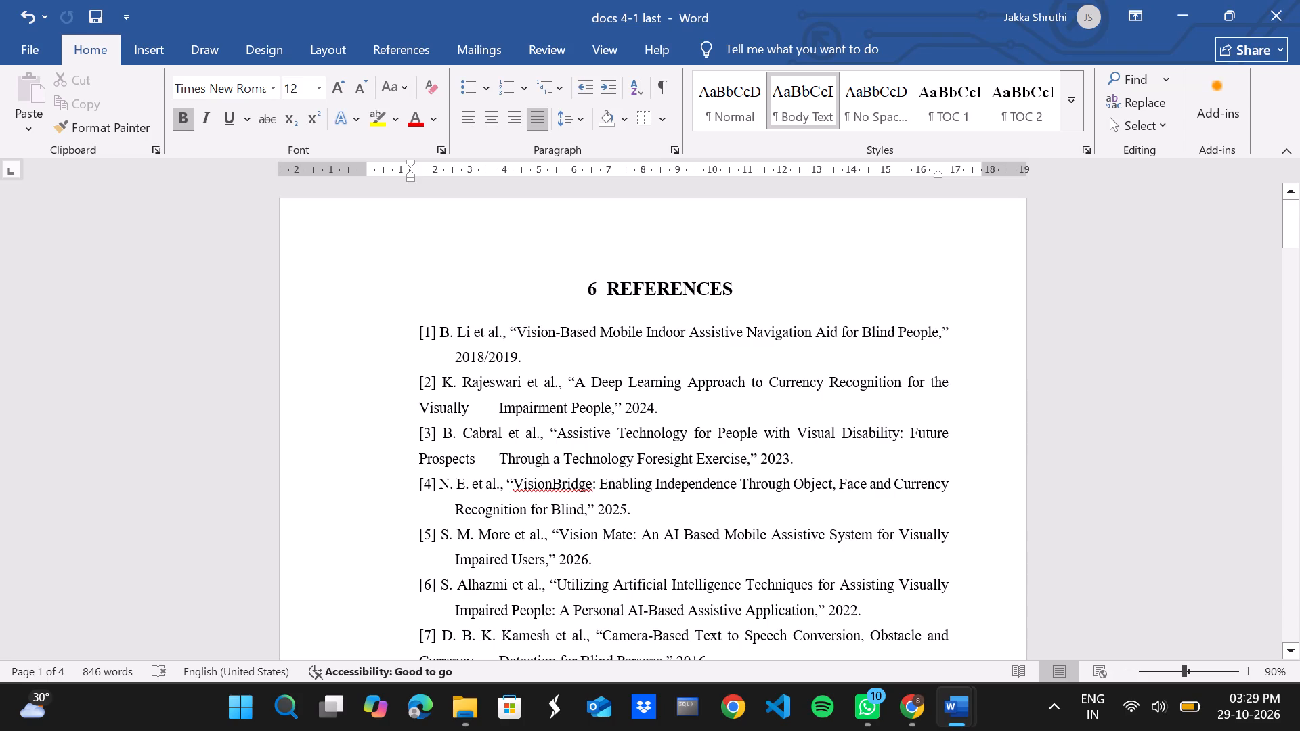
click(422, 406)
key(space)
key(space)
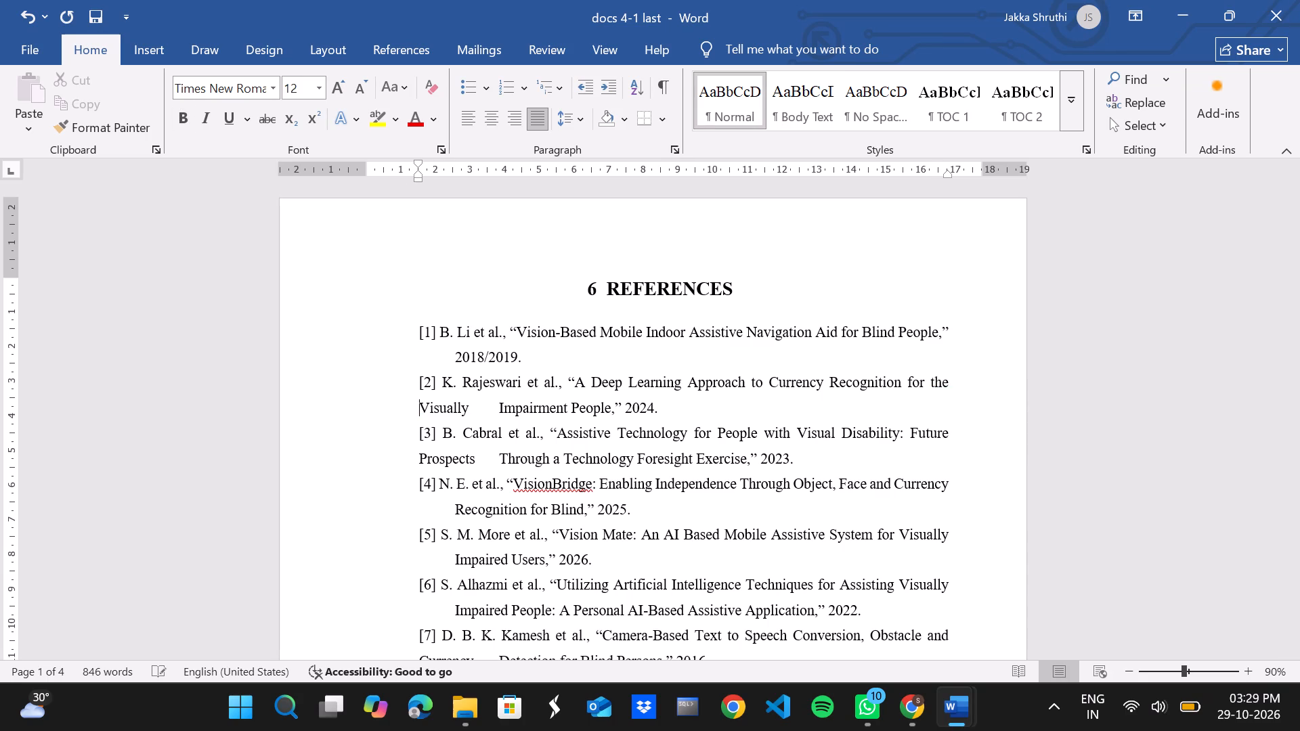
key(Tab)
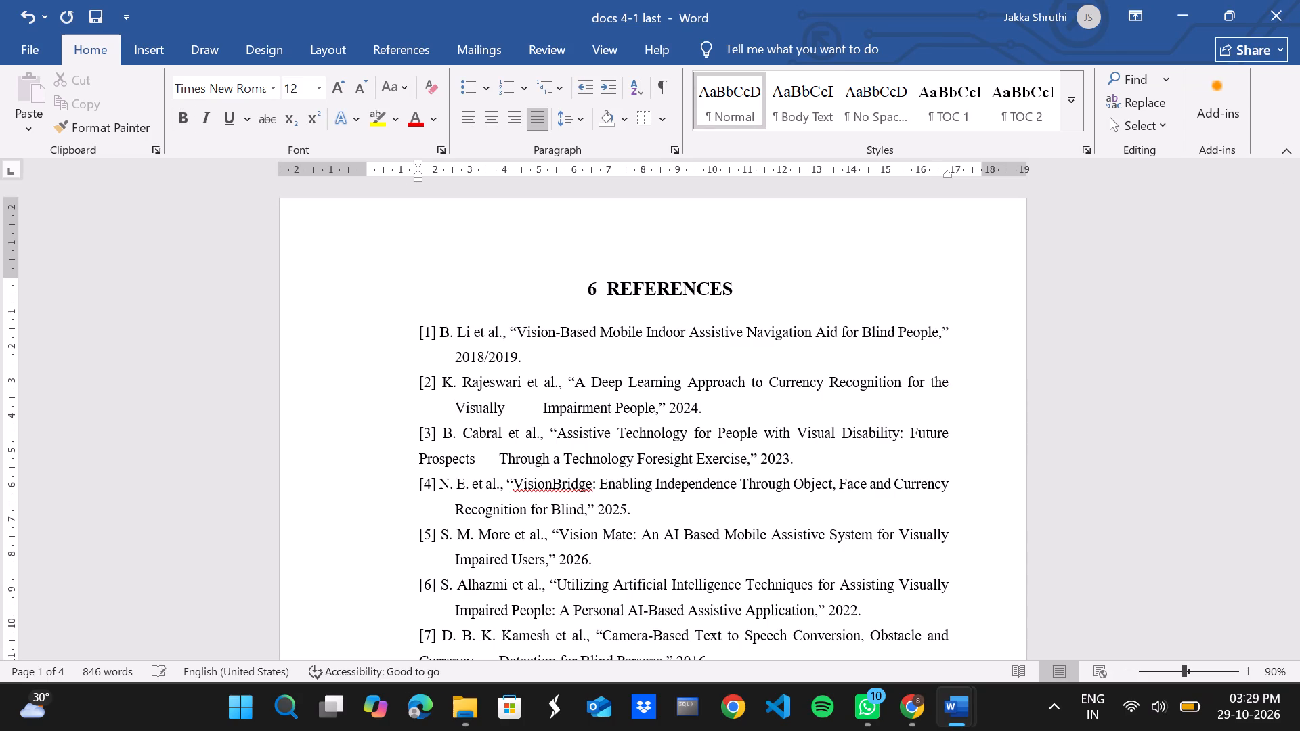
key(BackSpace)
key(Tab)
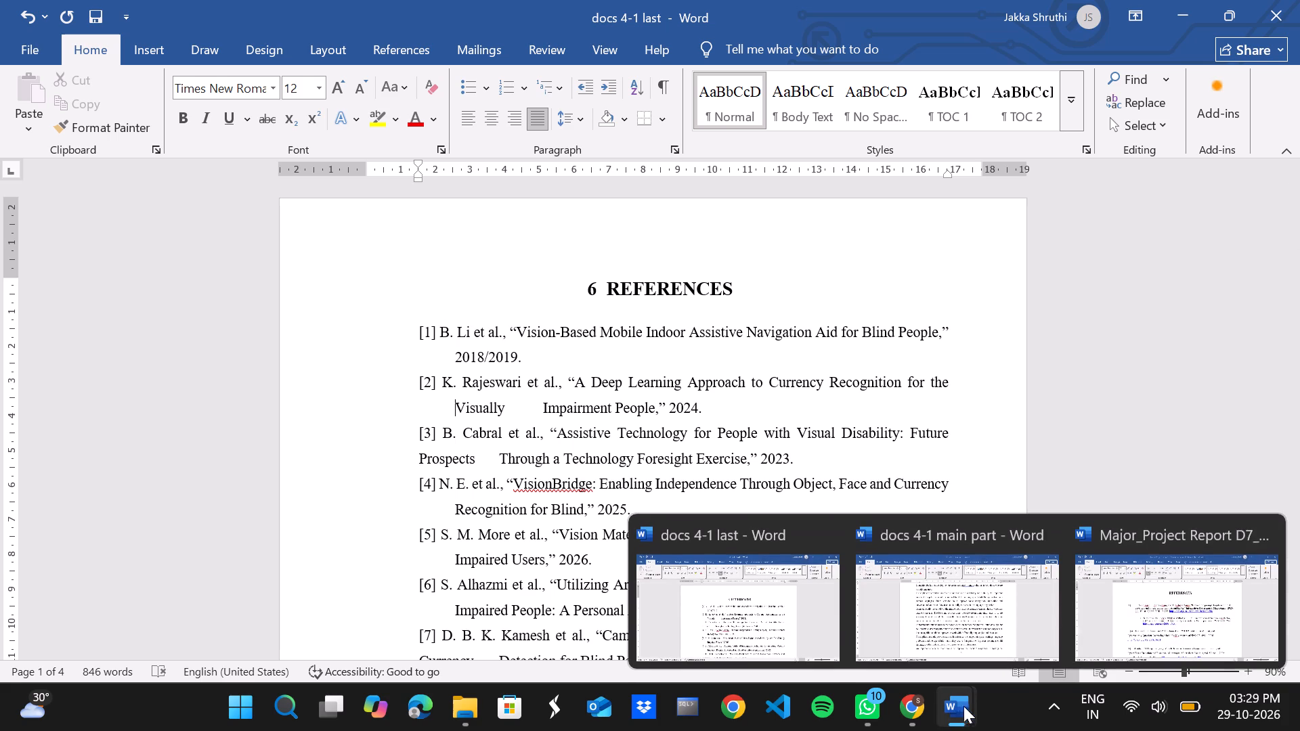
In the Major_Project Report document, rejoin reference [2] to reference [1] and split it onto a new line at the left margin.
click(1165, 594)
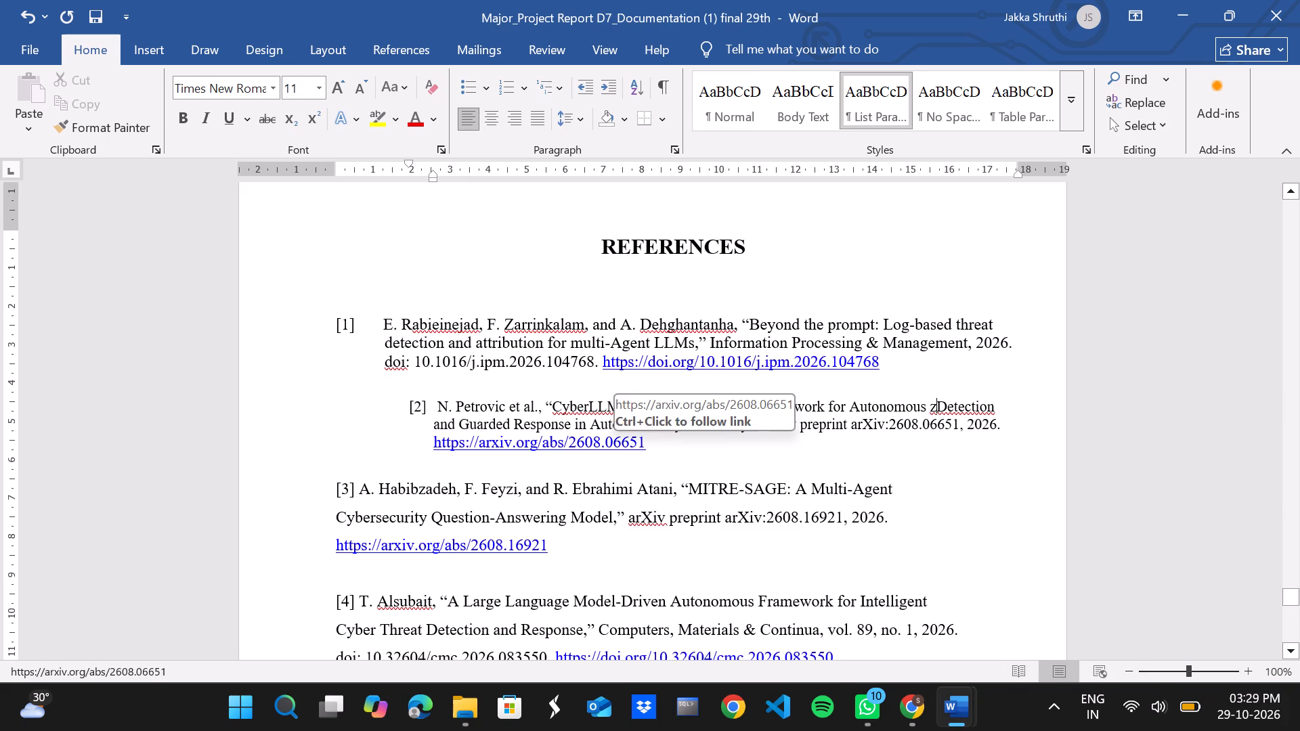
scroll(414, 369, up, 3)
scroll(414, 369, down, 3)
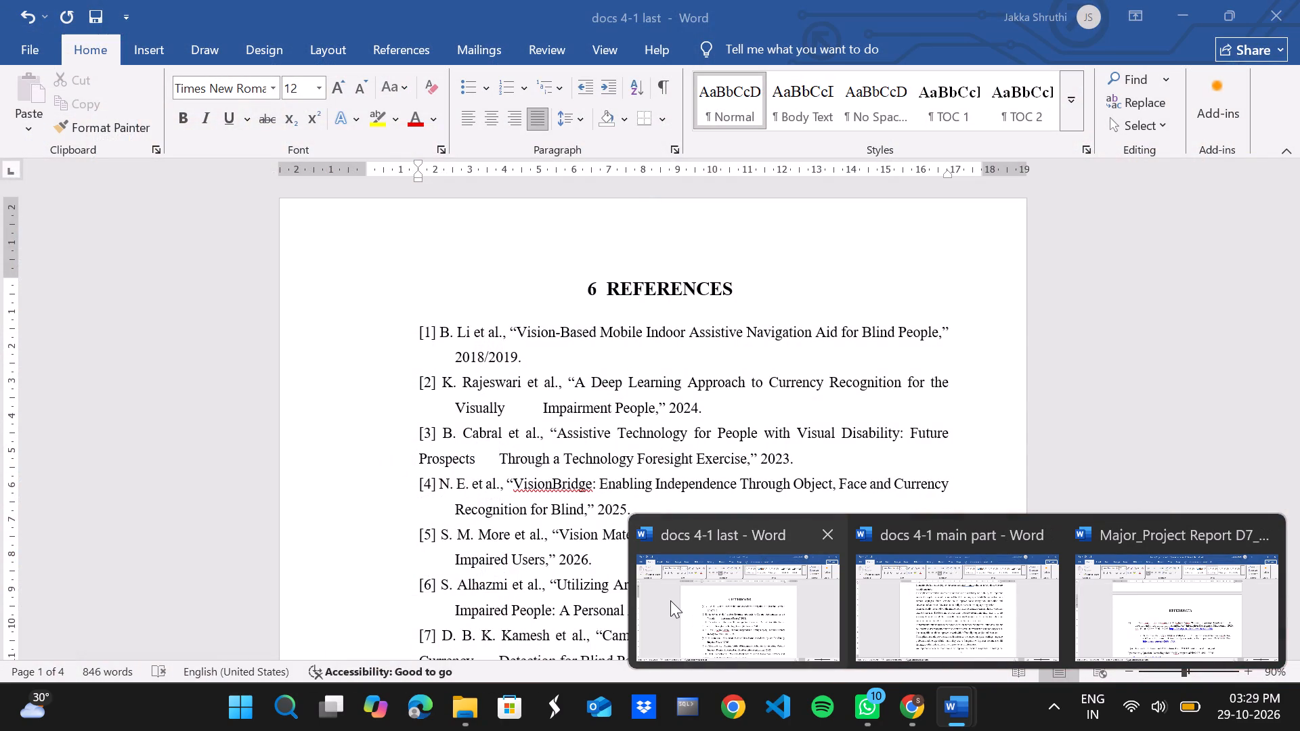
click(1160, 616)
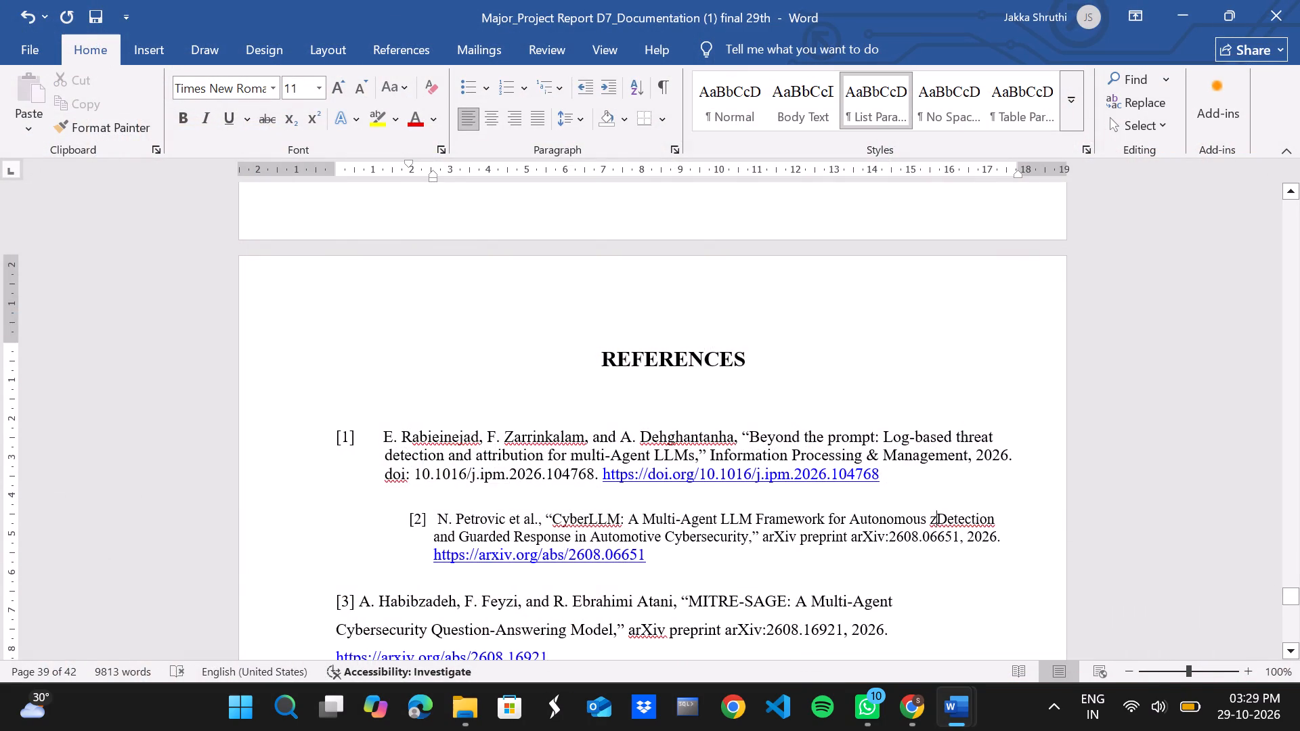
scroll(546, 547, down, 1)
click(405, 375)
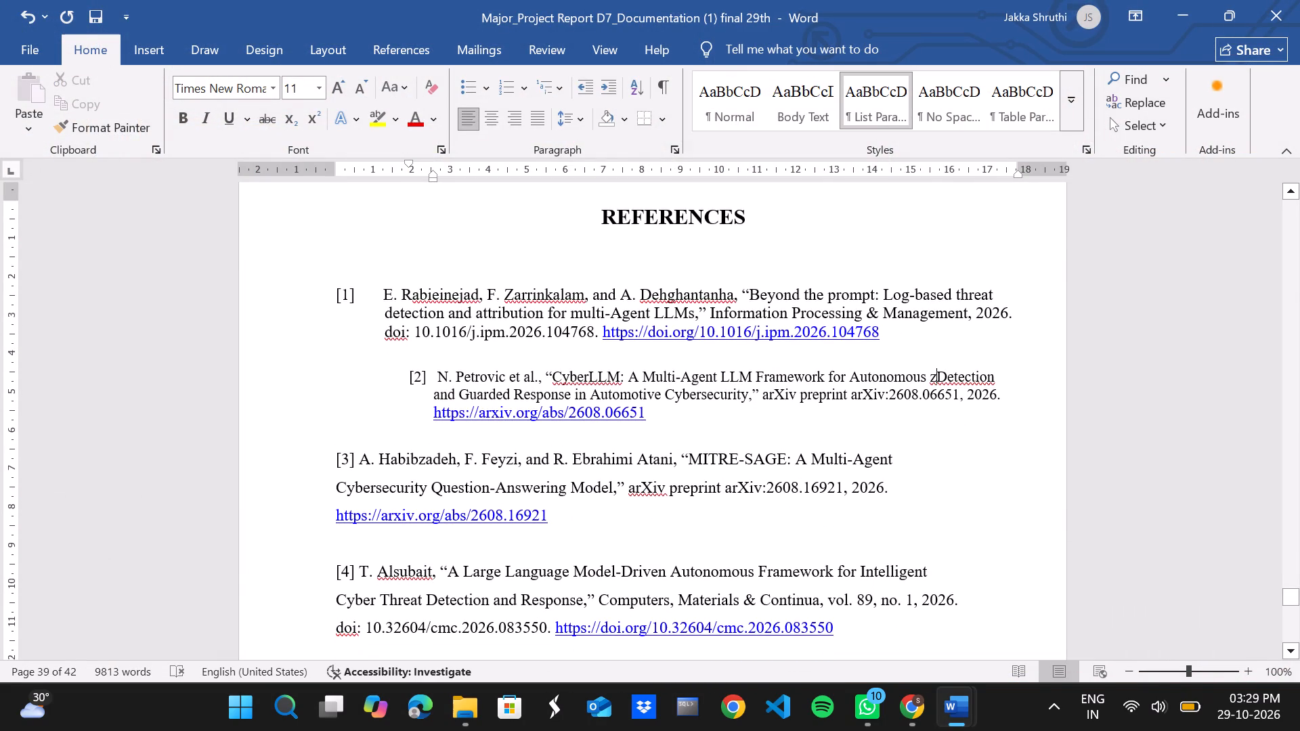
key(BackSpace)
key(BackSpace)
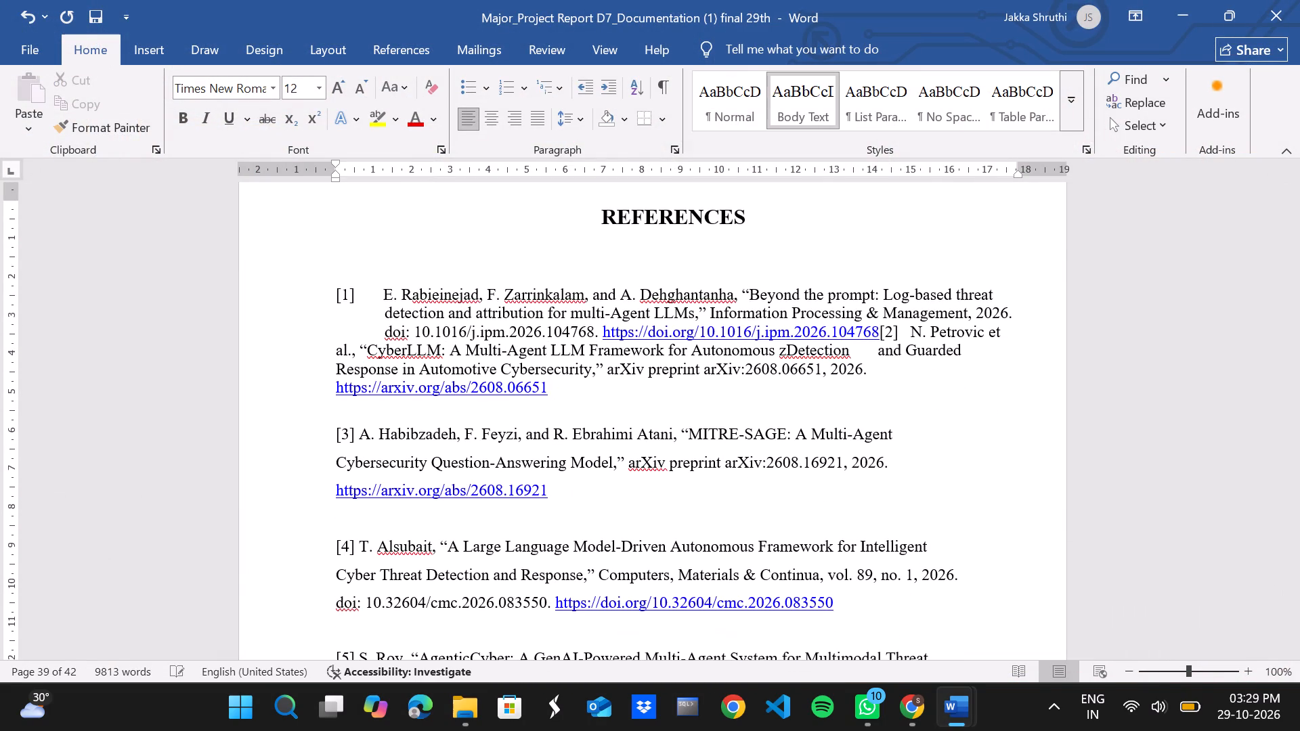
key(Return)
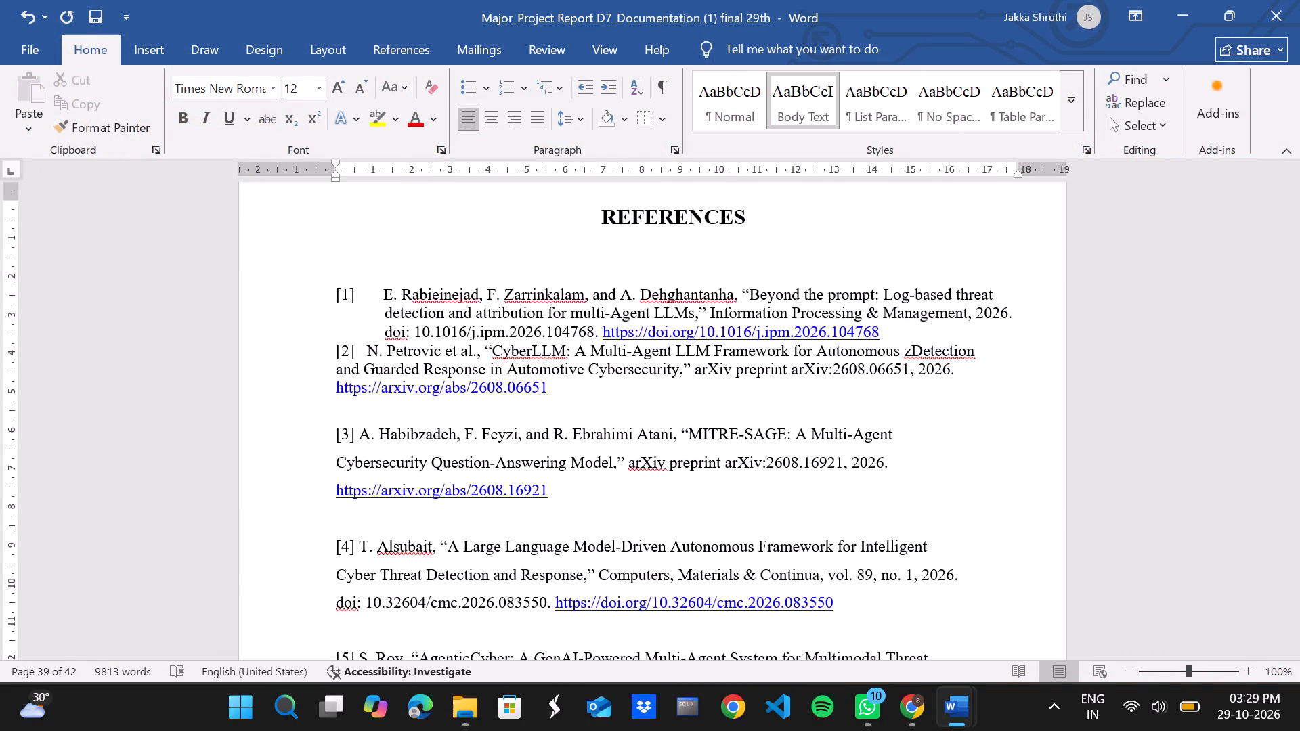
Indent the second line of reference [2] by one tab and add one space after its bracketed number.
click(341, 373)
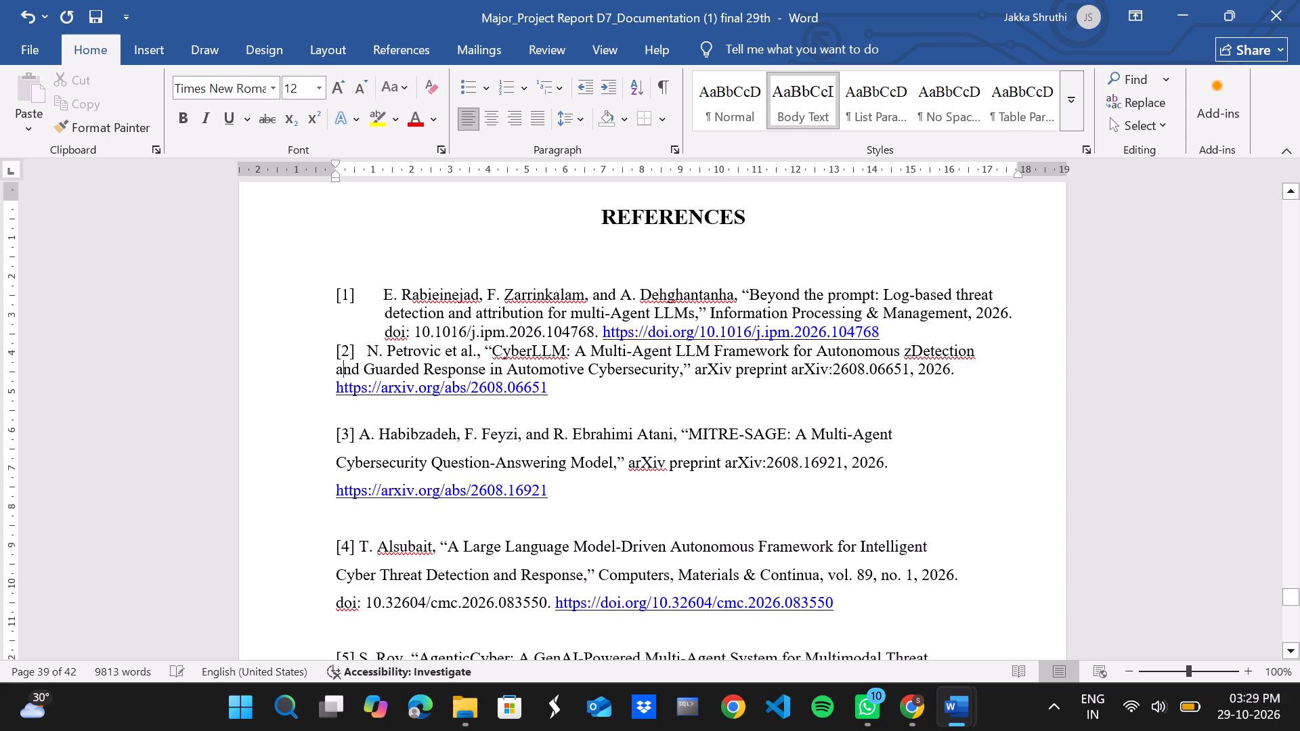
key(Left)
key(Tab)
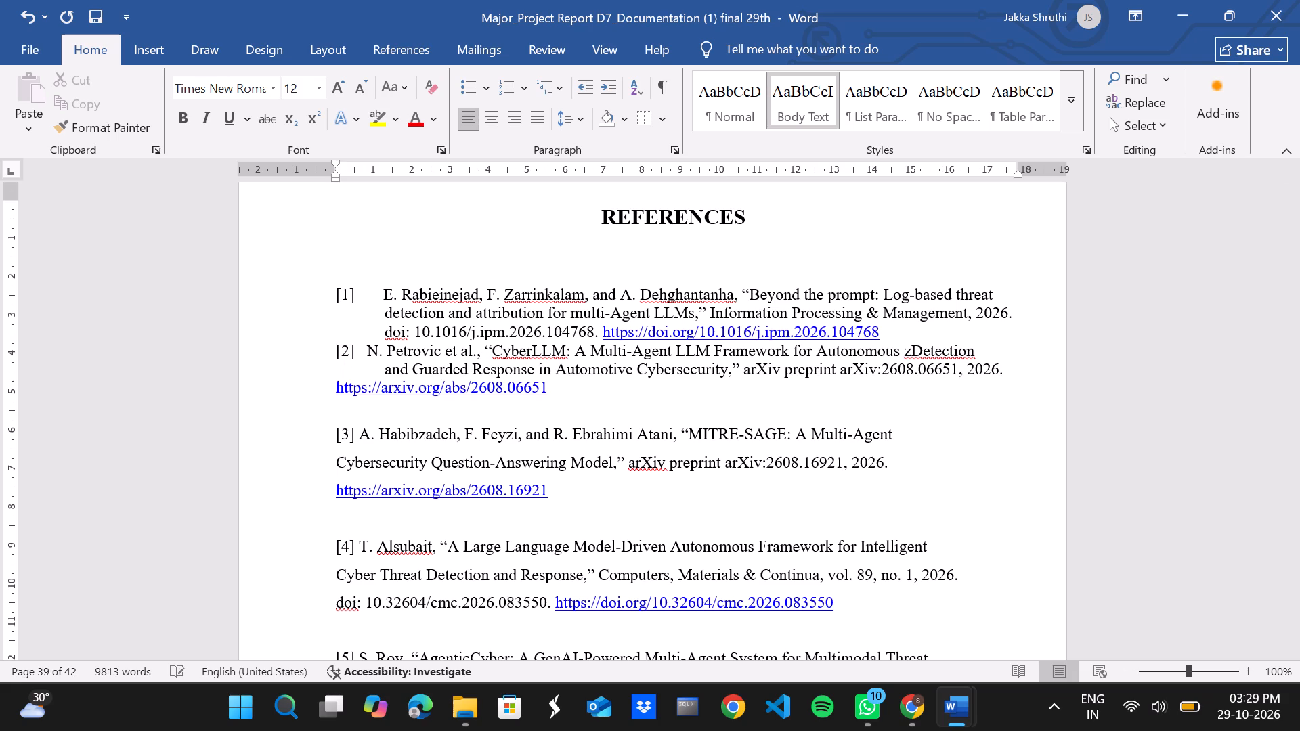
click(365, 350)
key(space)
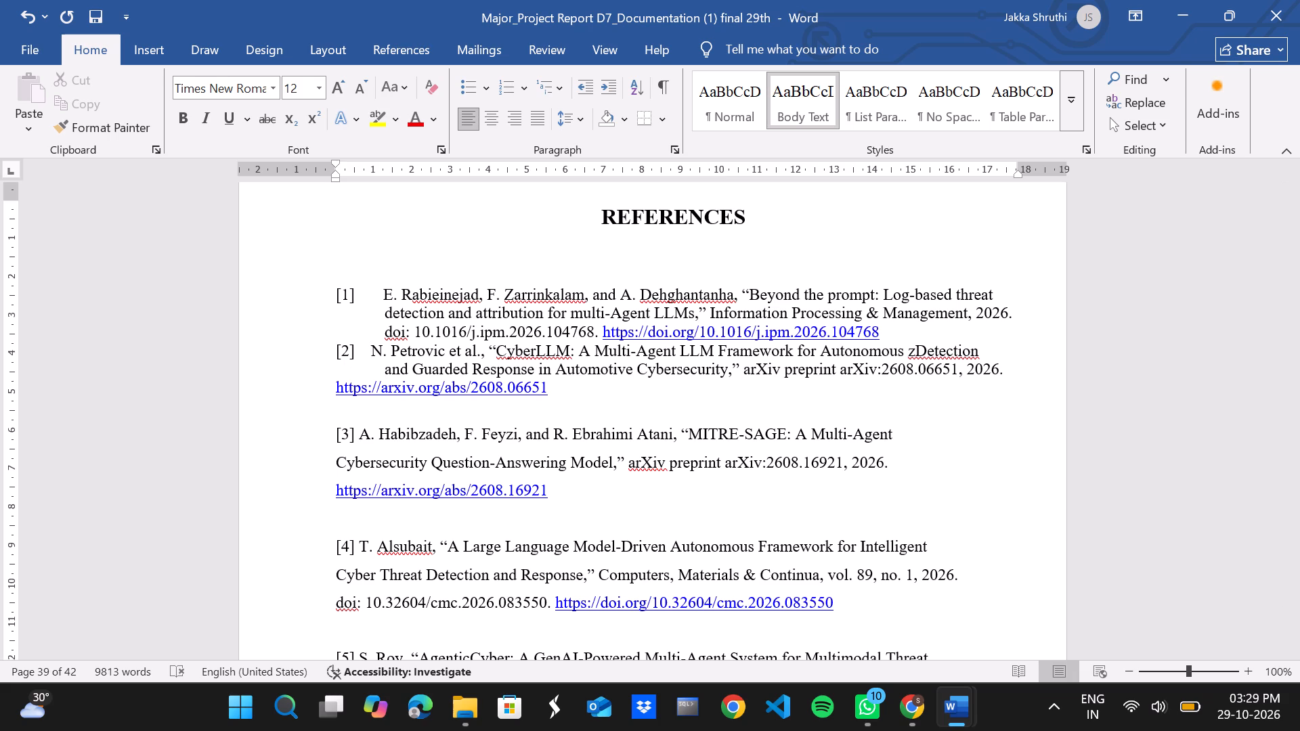
Review the rest of the reference list and close the Major_Project Report document without saving its changes.
scroll(429, 418, down, 2)
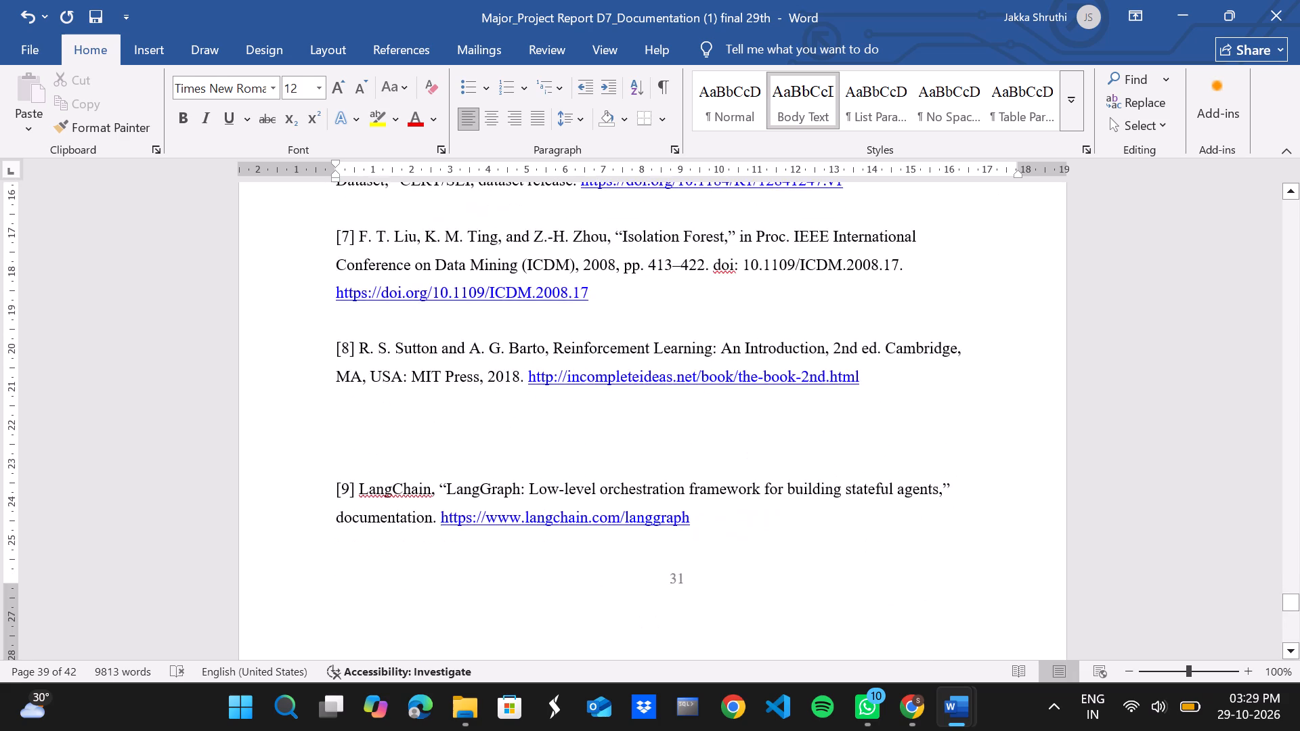
scroll(429, 418, down, 1)
scroll(429, 418, up, 6)
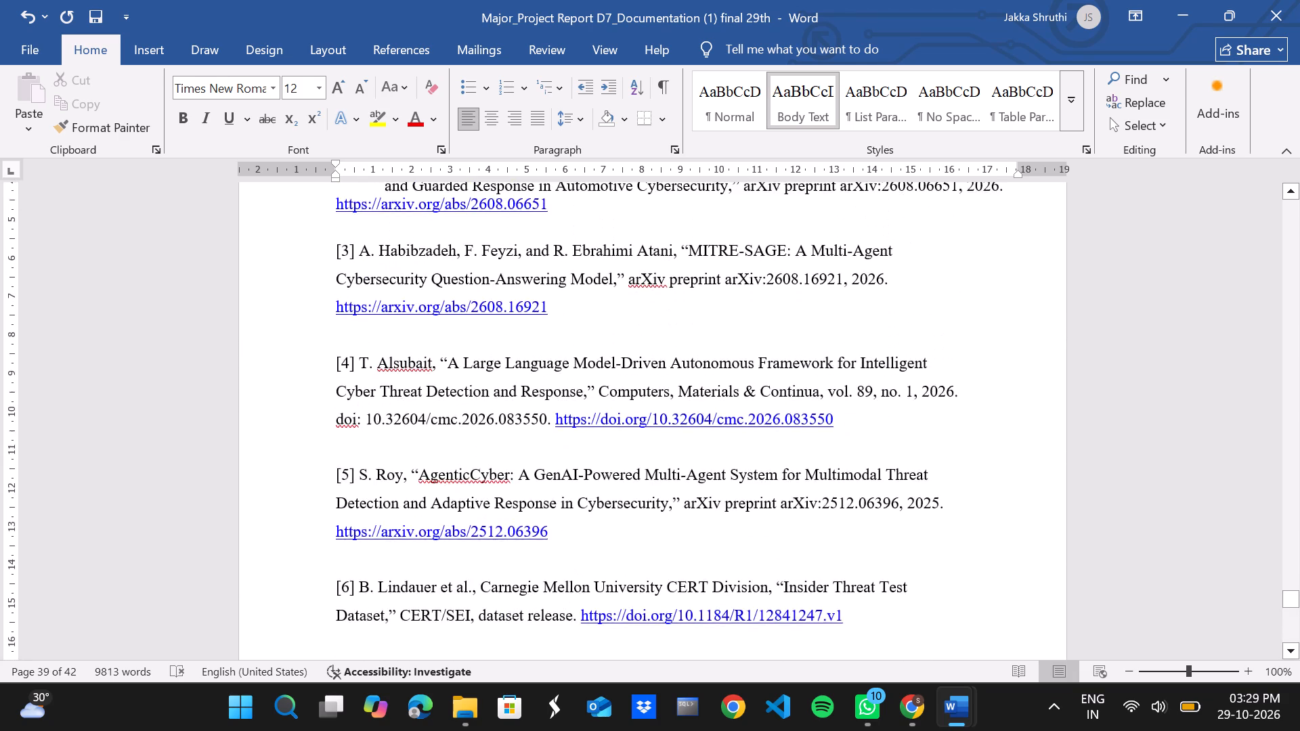
scroll(429, 418, up, 1)
click(381, 501)
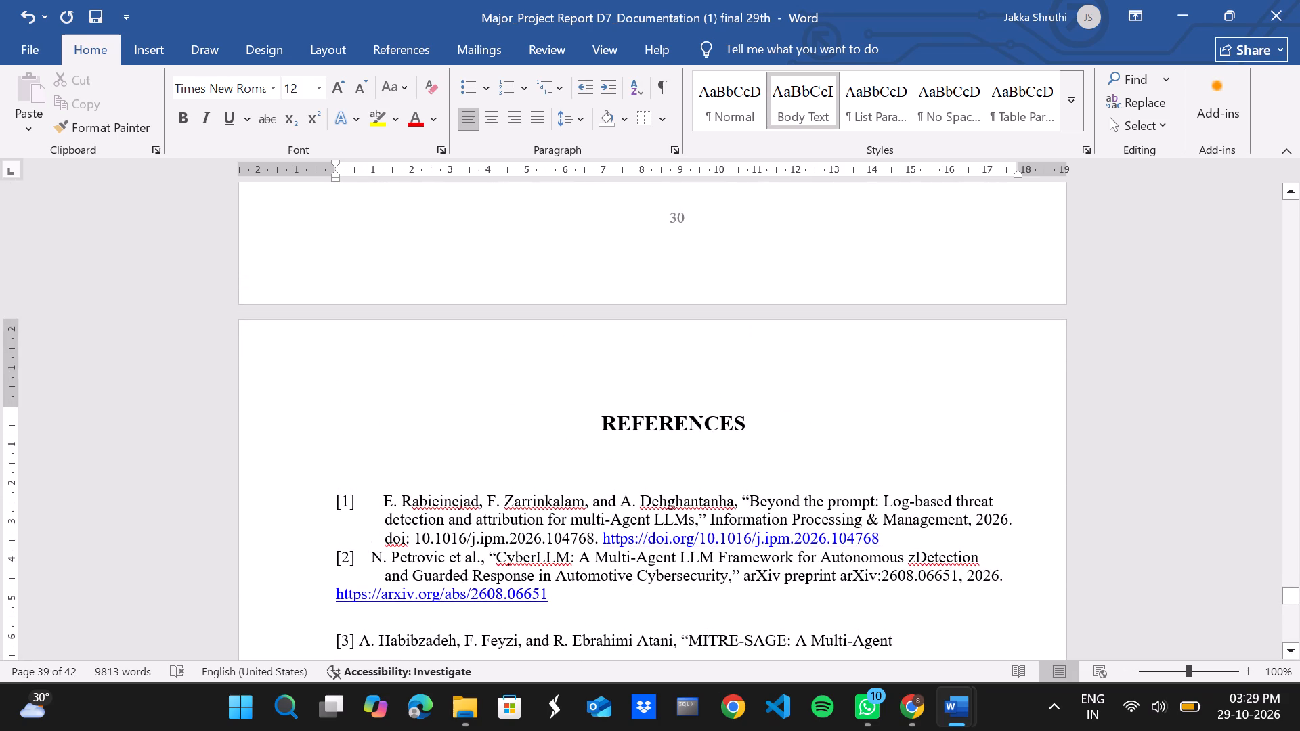
click(1280, 24)
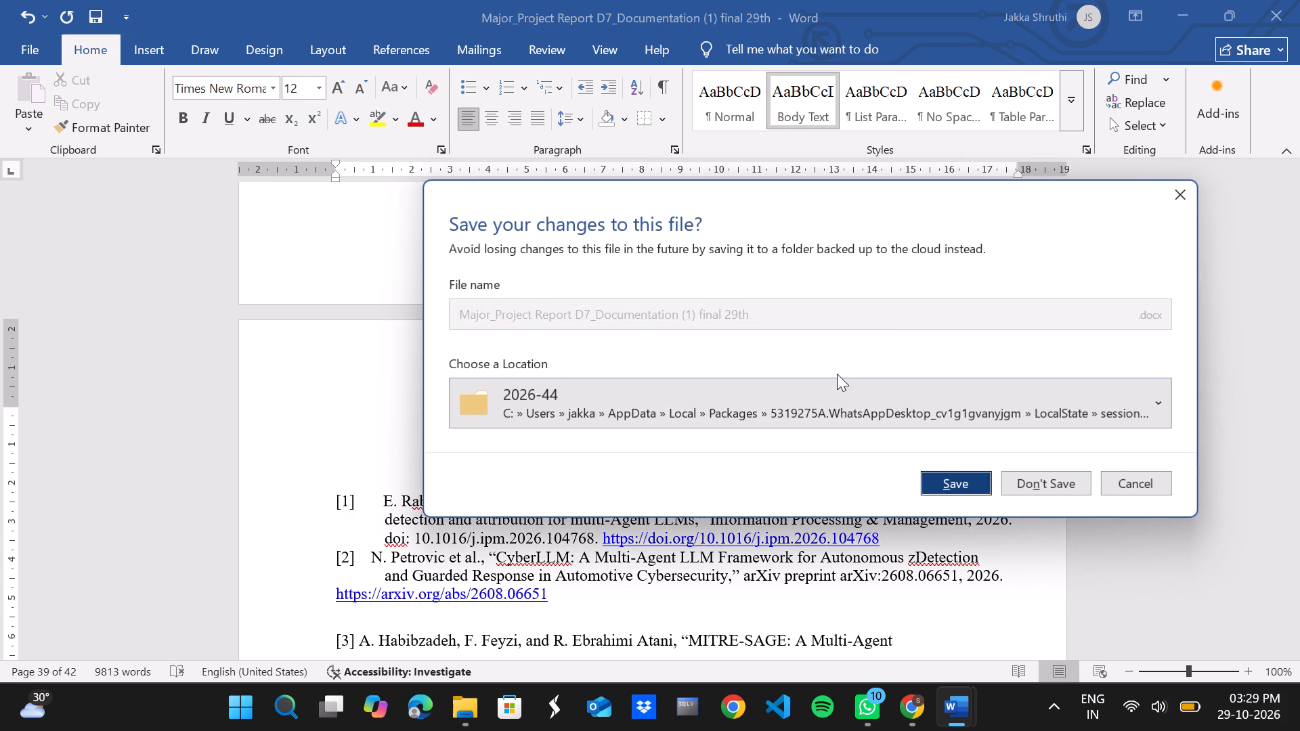
click(1056, 475)
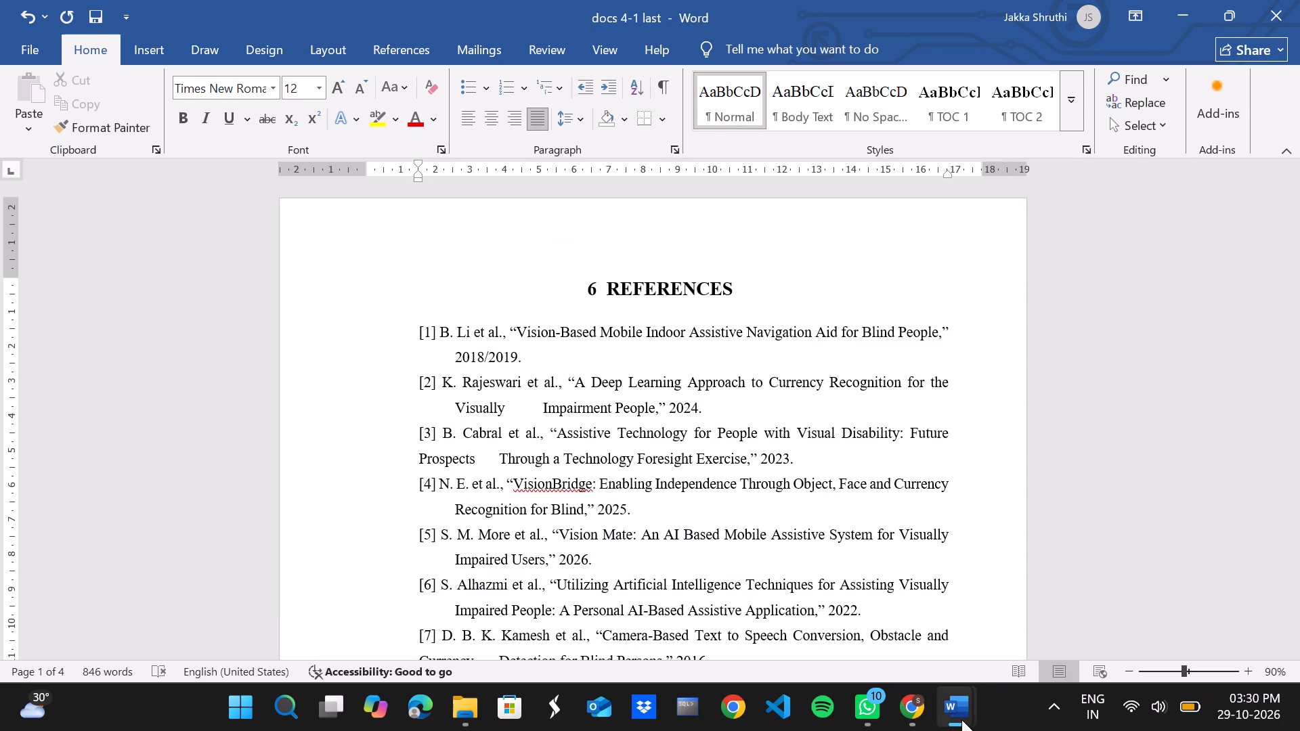
In the docs 4-1 main part document, centre the "1. INTRODUCTION" heading.
click(1049, 611)
scroll(850, 457, up, 2)
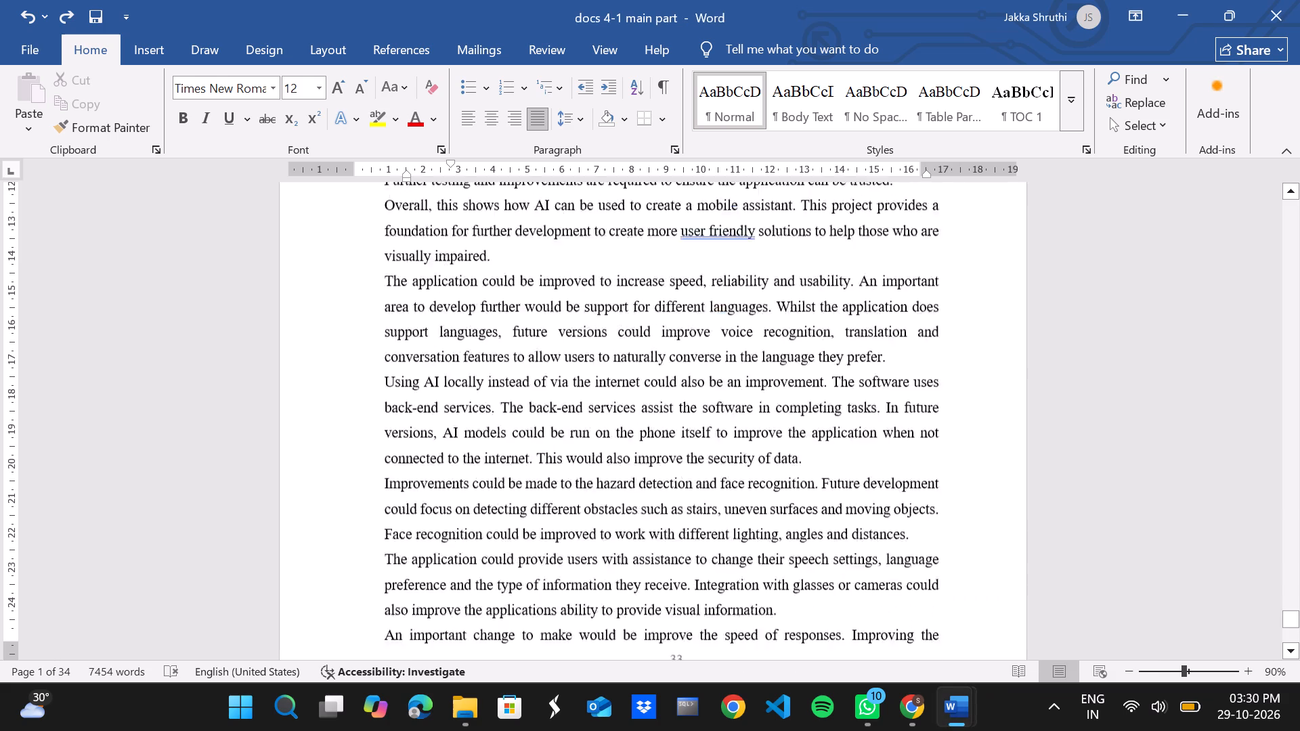
scroll(850, 457, up, 1)
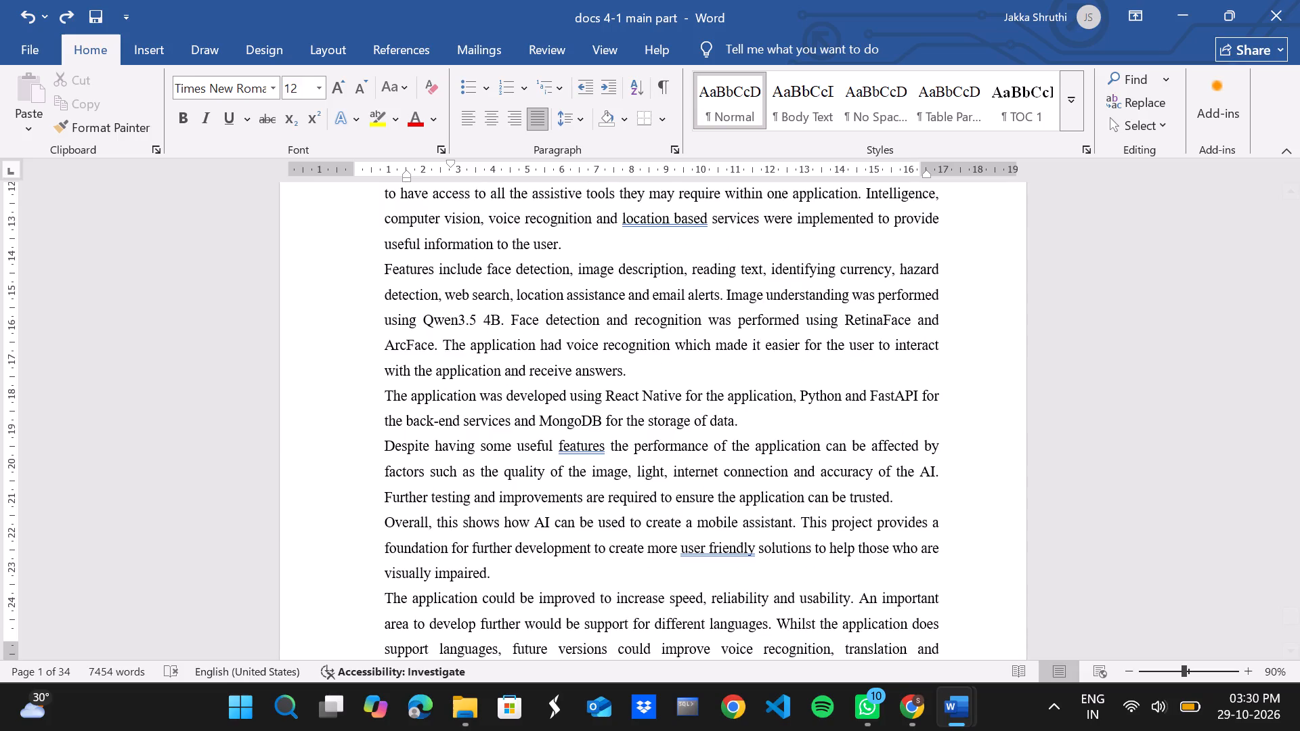
scroll(623, 471, up, 20)
scroll(623, 471, up, 20)
scroll(623, 471, up, 20)
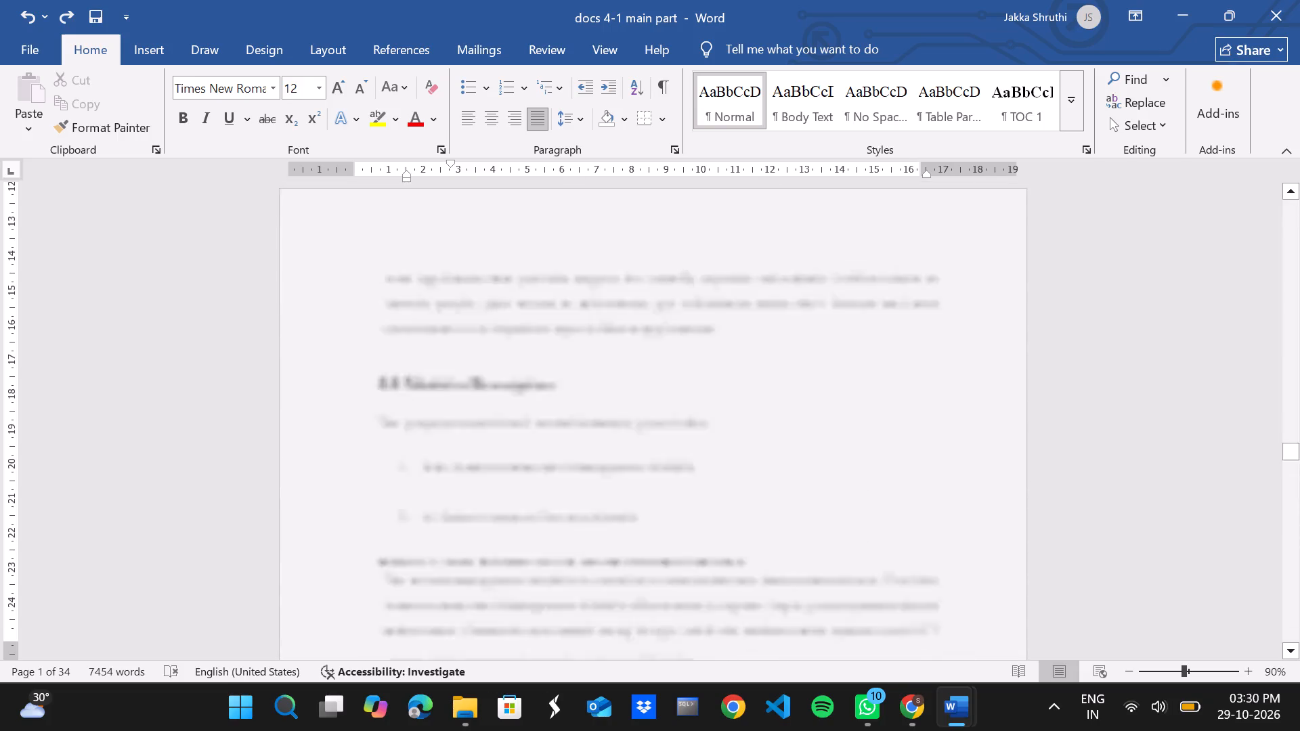
scroll(623, 471, up, 20)
scroll(623, 471, up, 20)
scroll(623, 471, up, 20)
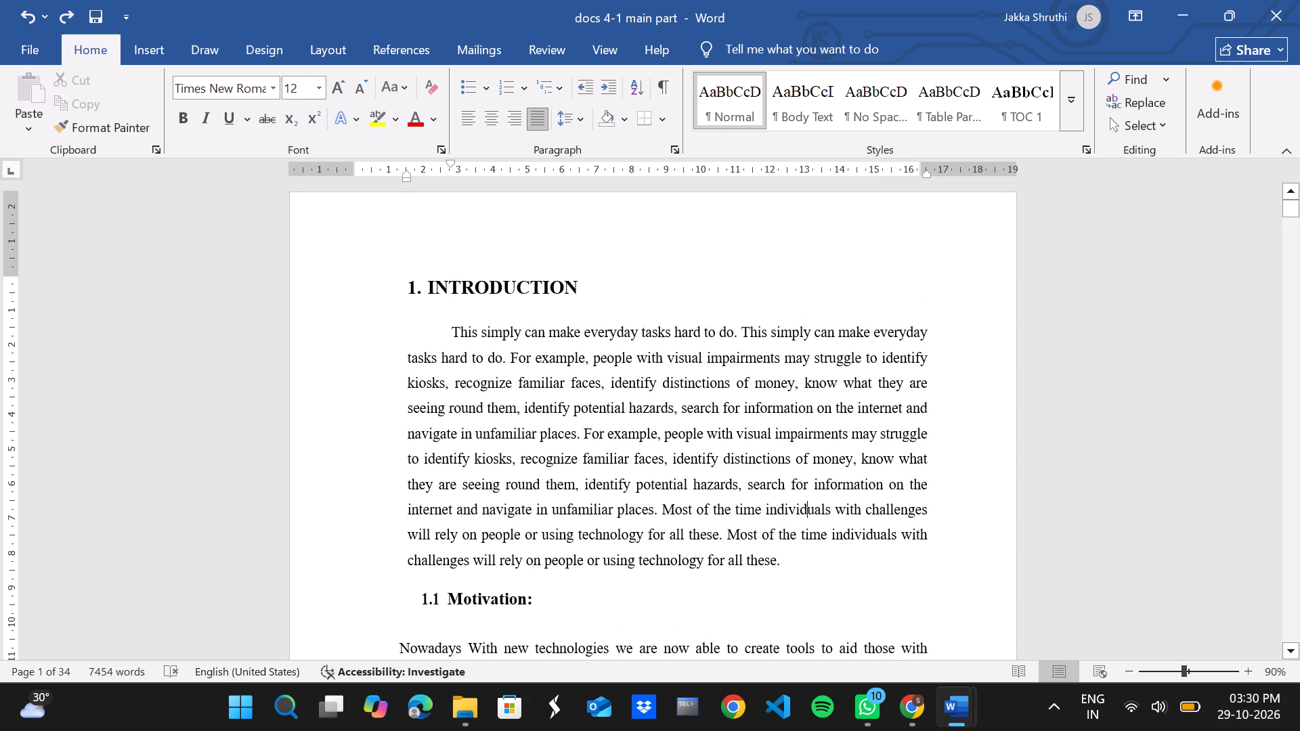
drag(426, 286, 589, 292)
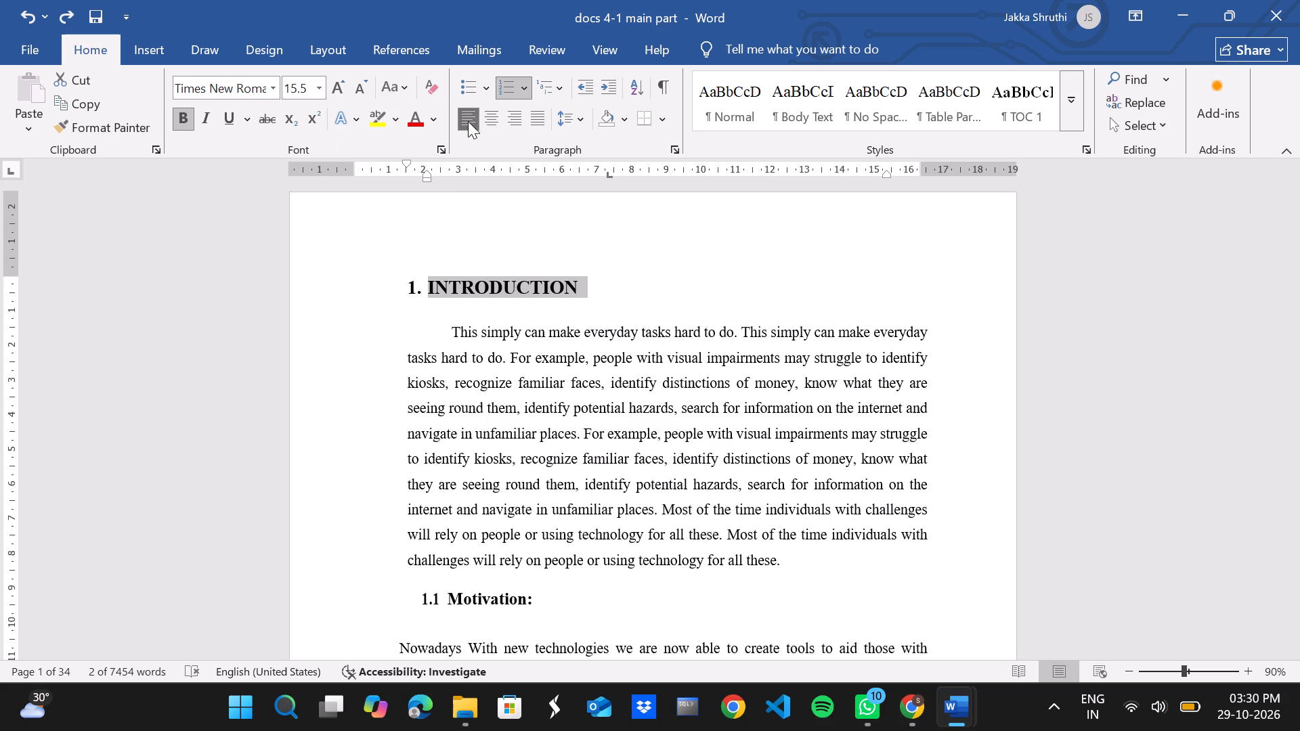
click(492, 115)
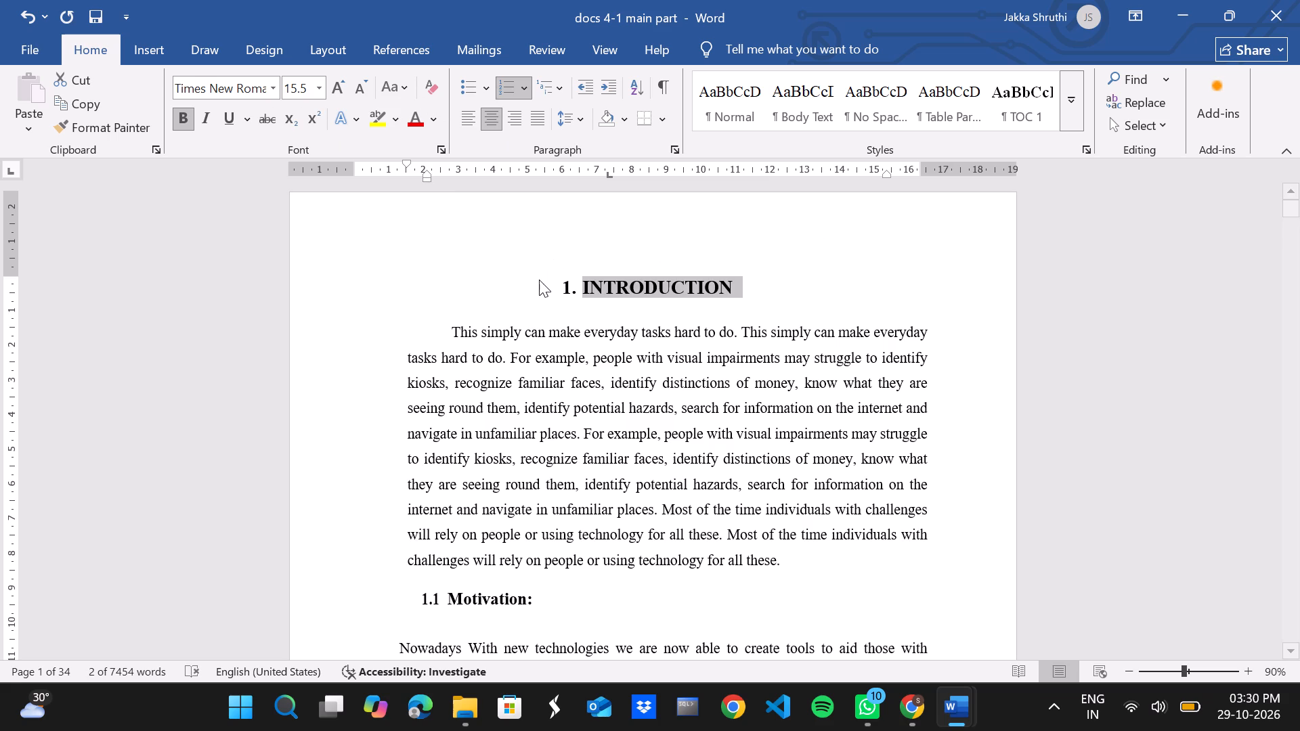
click(539, 280)
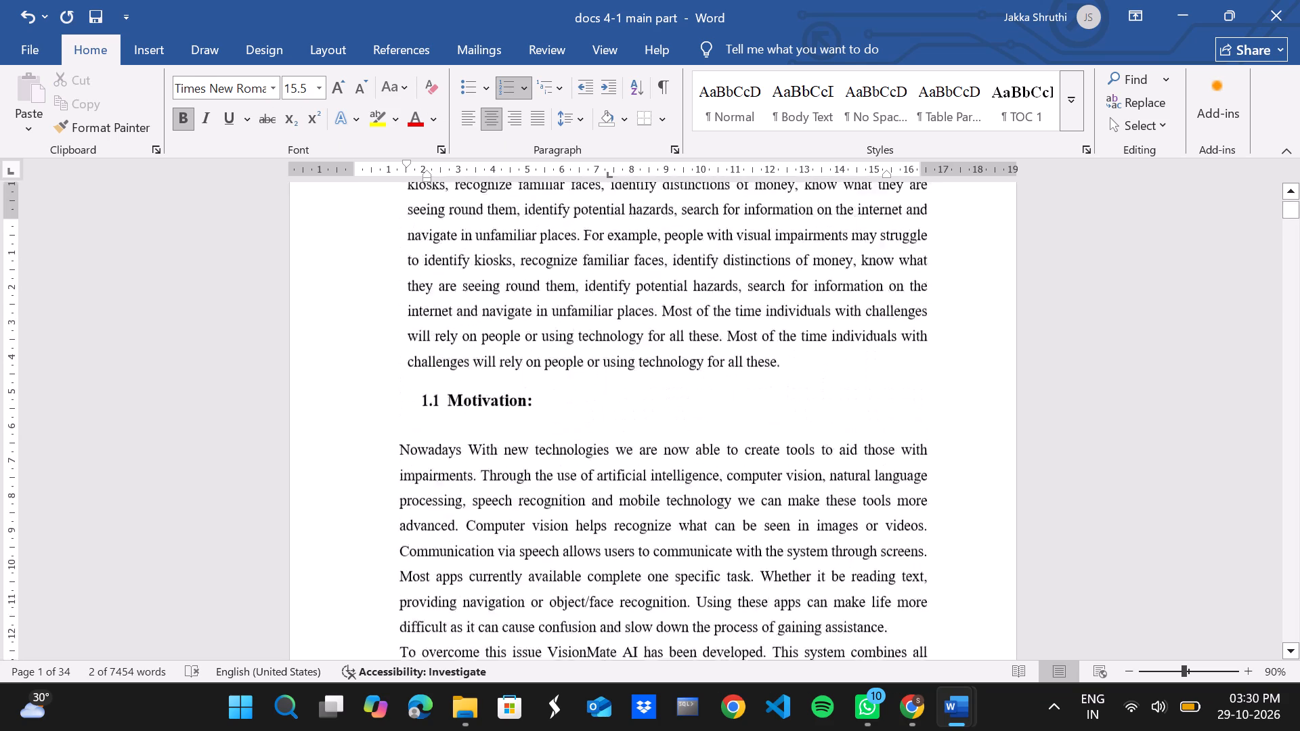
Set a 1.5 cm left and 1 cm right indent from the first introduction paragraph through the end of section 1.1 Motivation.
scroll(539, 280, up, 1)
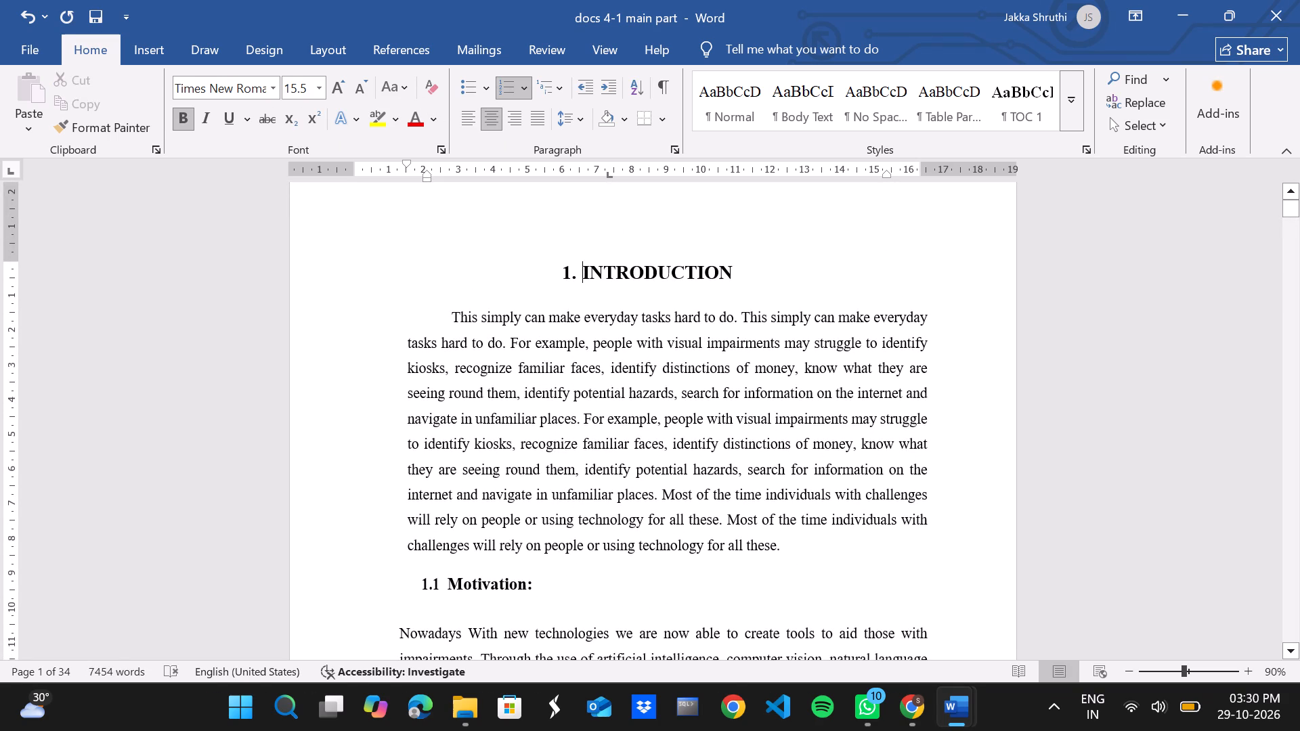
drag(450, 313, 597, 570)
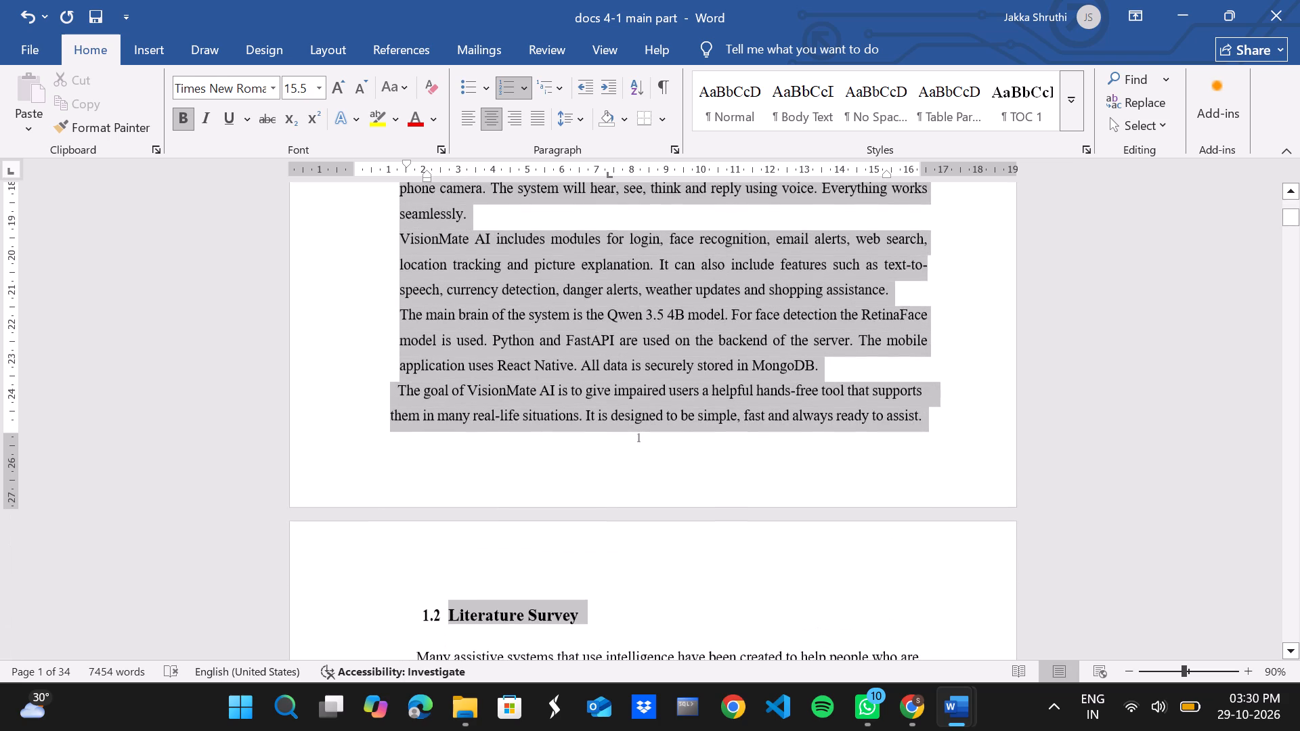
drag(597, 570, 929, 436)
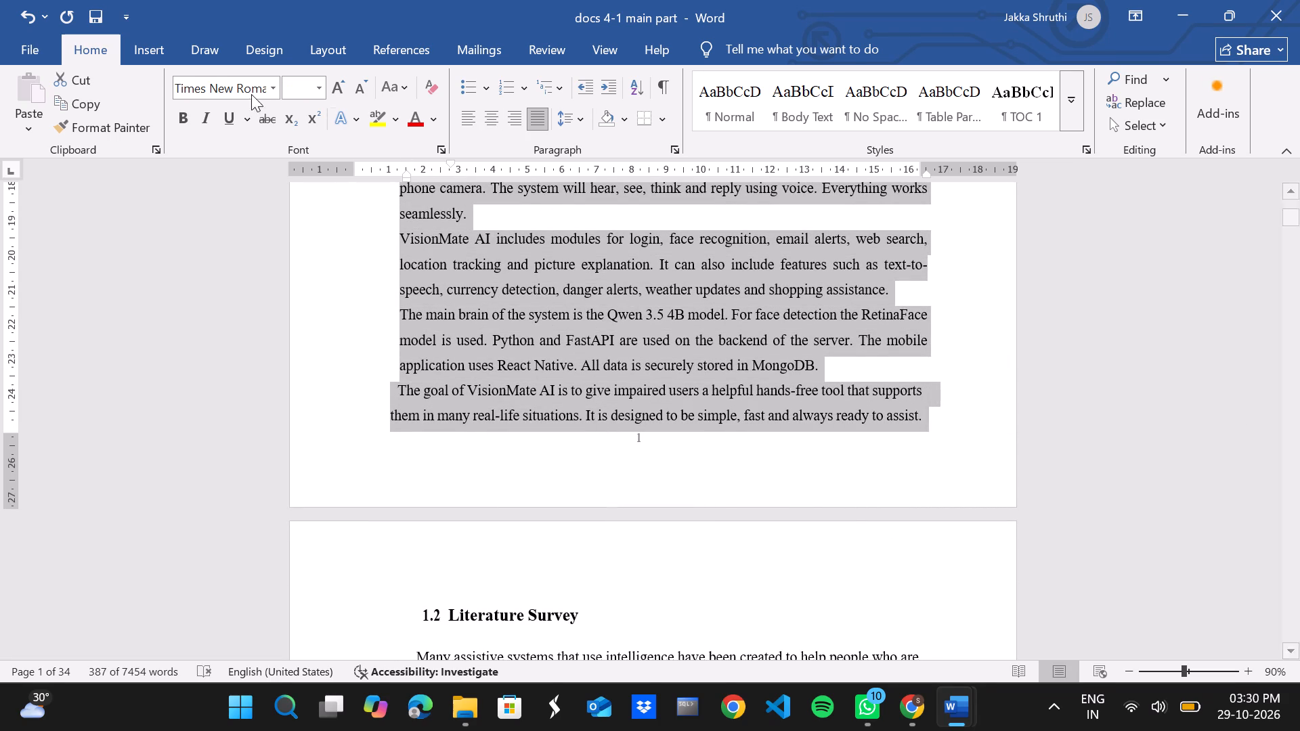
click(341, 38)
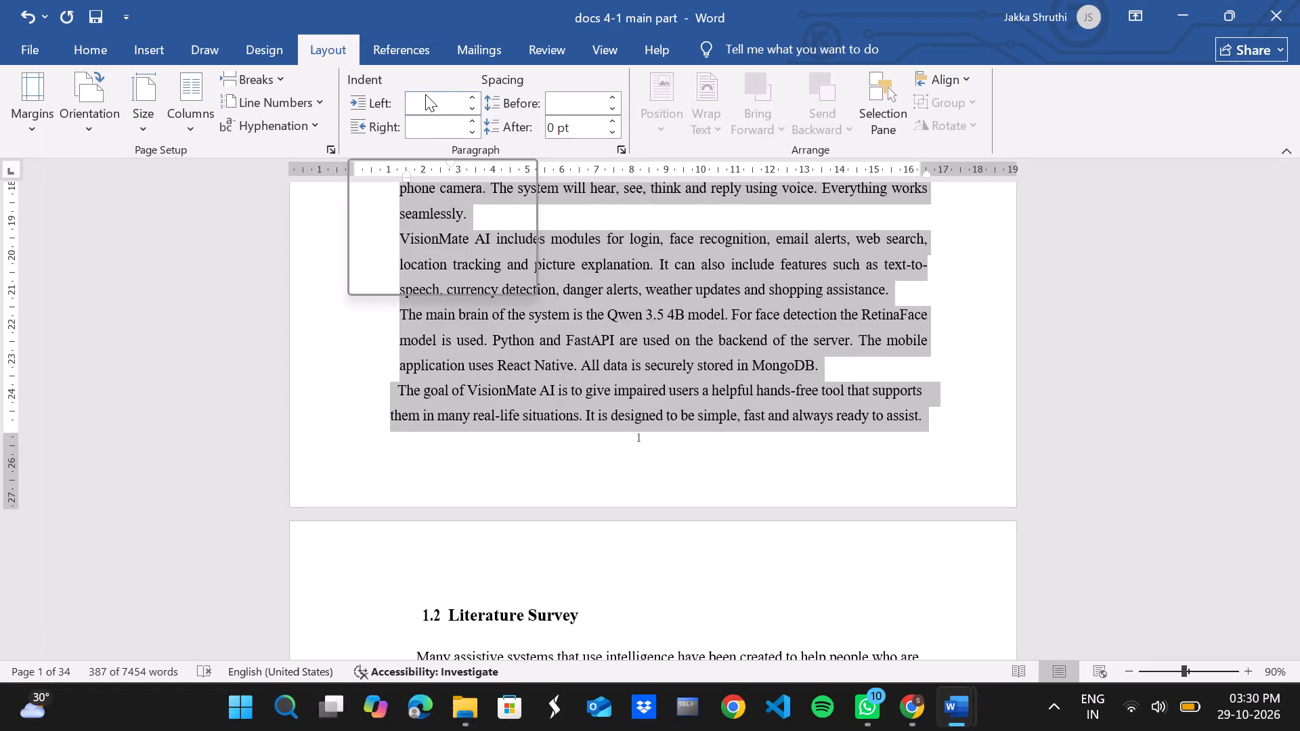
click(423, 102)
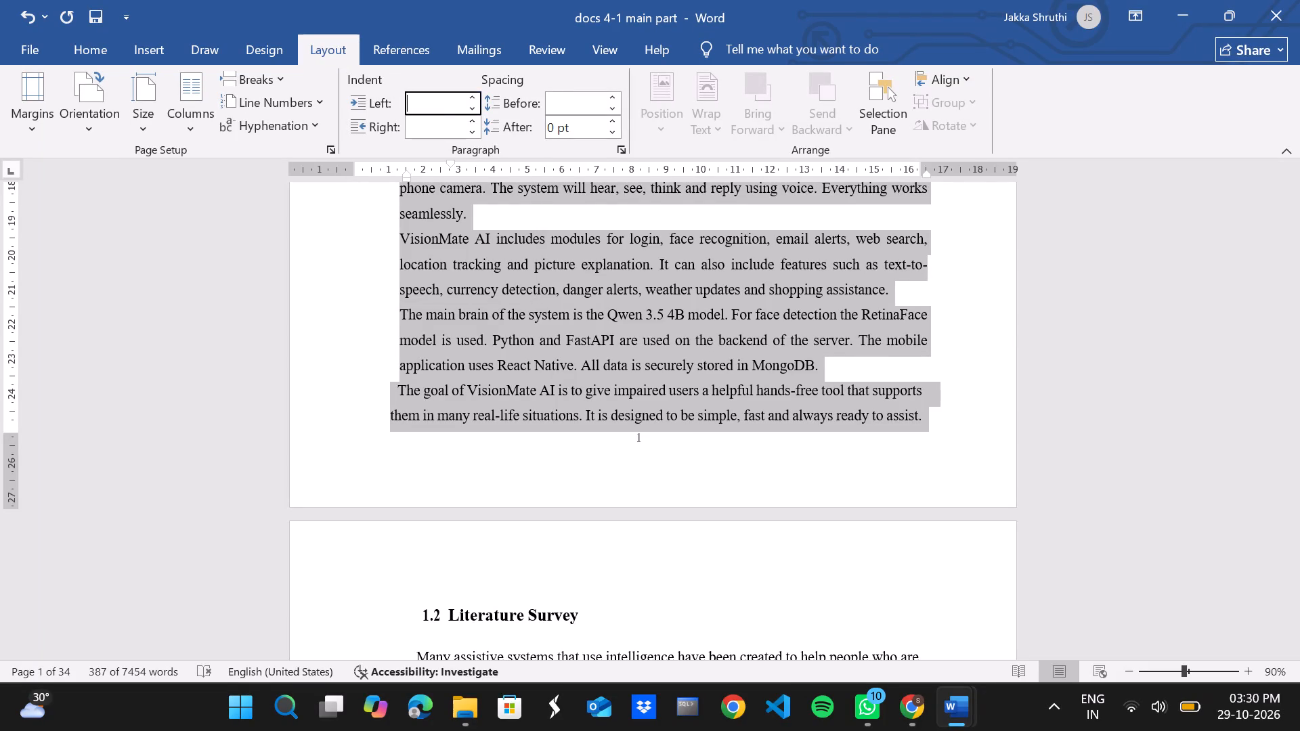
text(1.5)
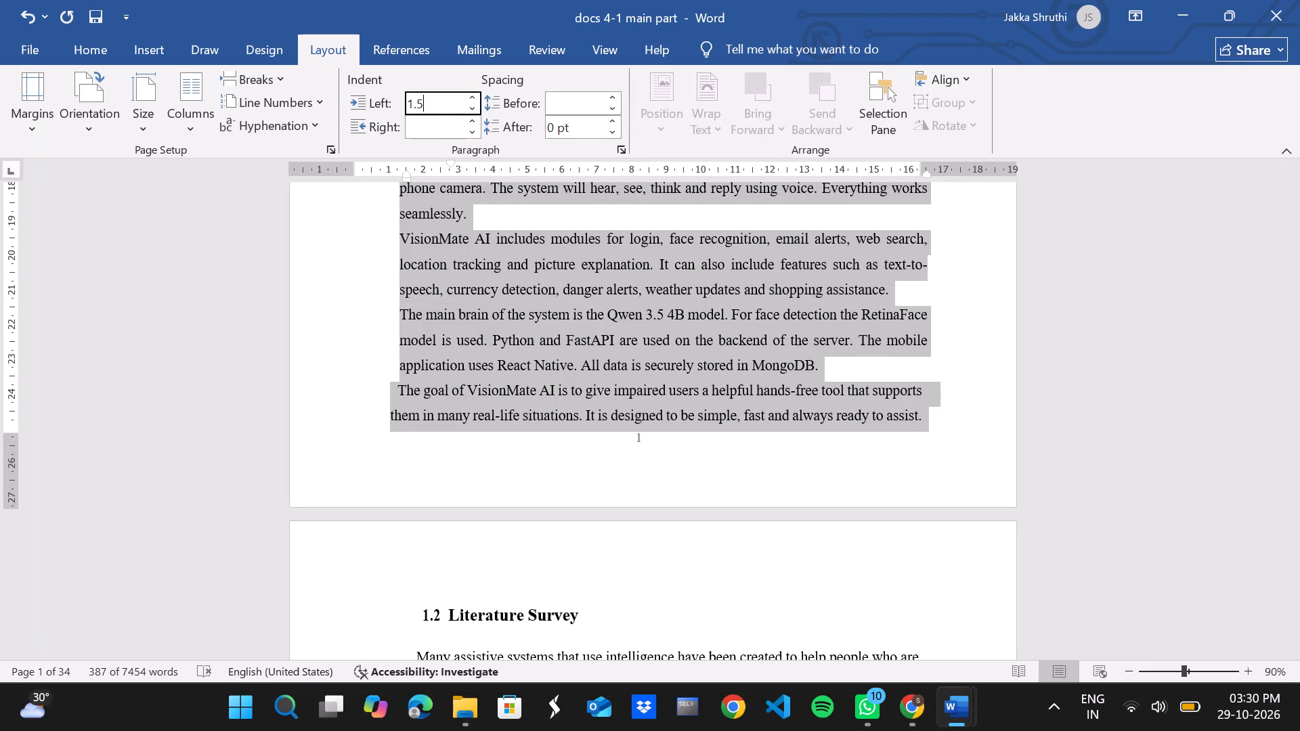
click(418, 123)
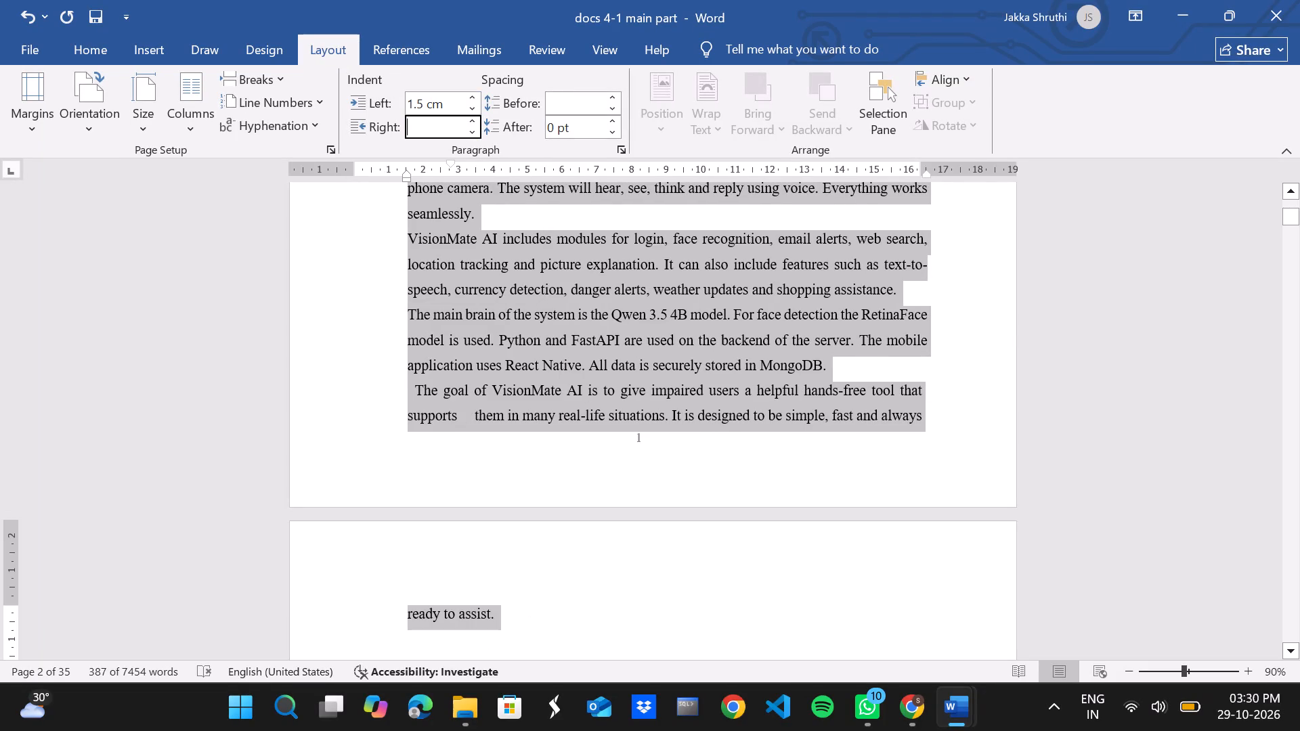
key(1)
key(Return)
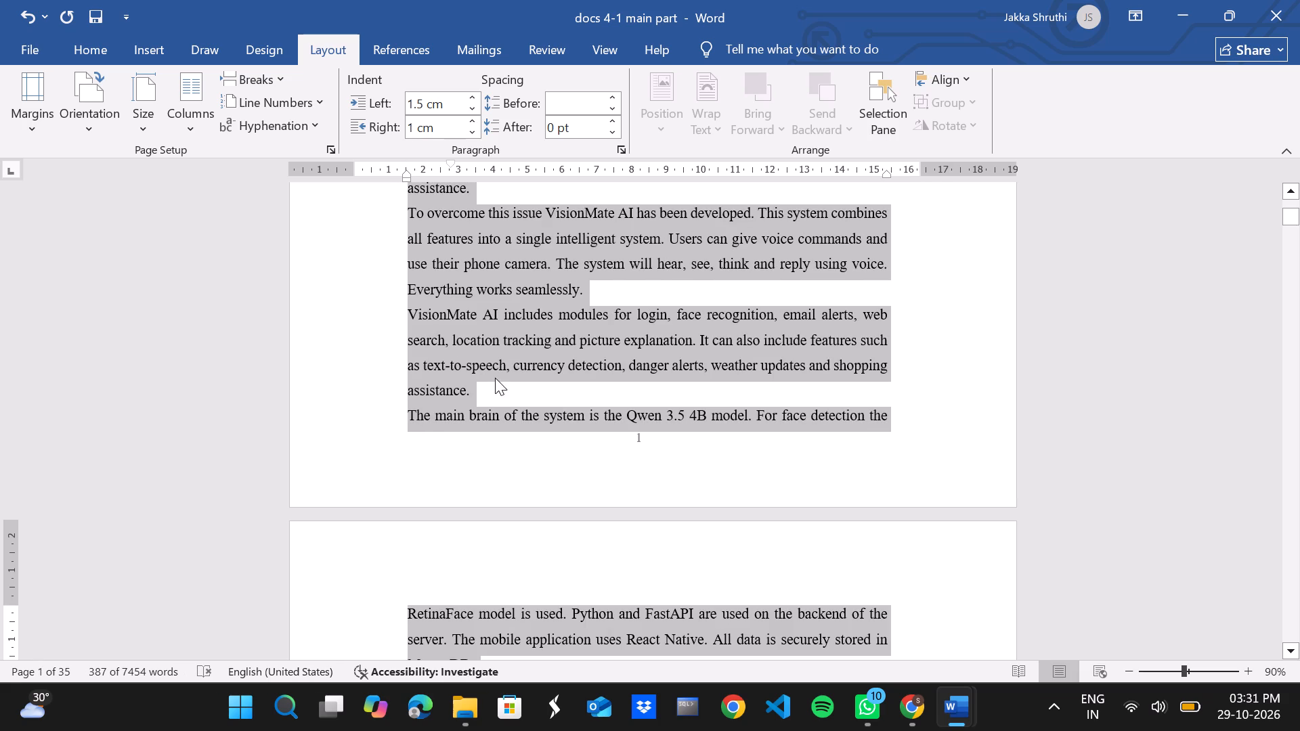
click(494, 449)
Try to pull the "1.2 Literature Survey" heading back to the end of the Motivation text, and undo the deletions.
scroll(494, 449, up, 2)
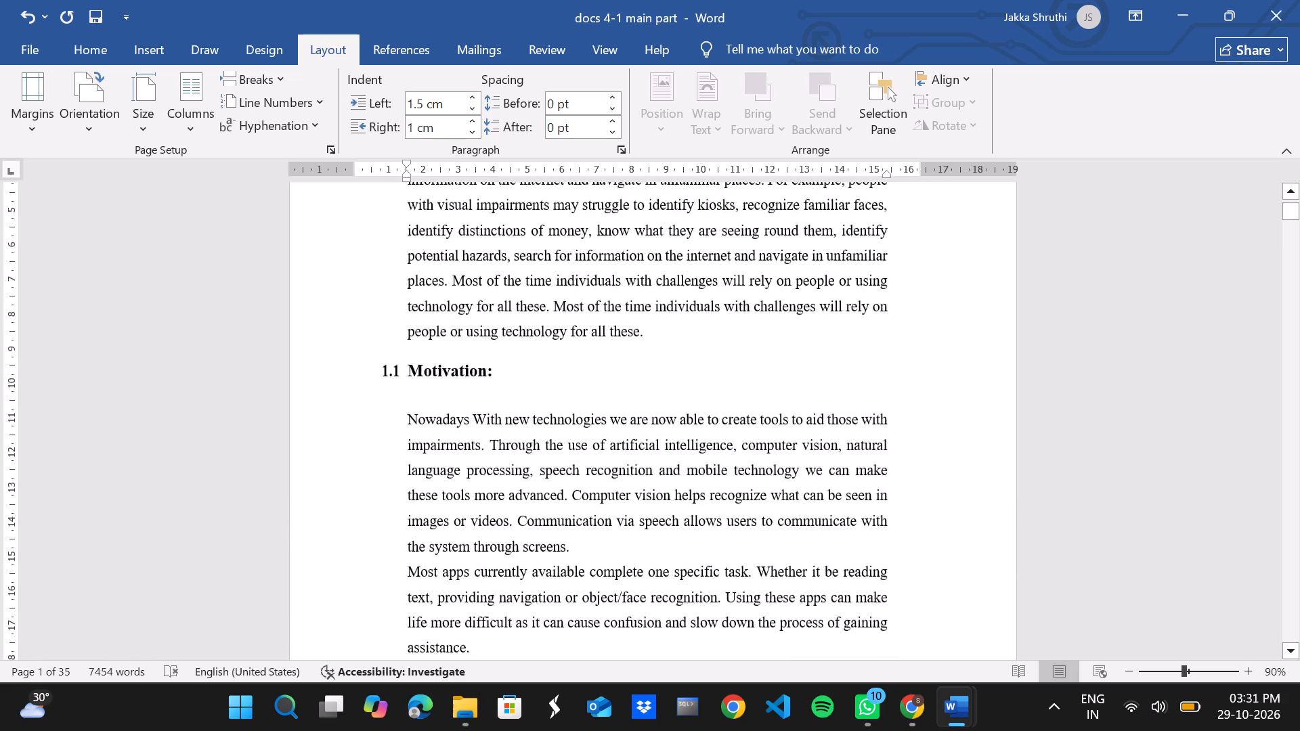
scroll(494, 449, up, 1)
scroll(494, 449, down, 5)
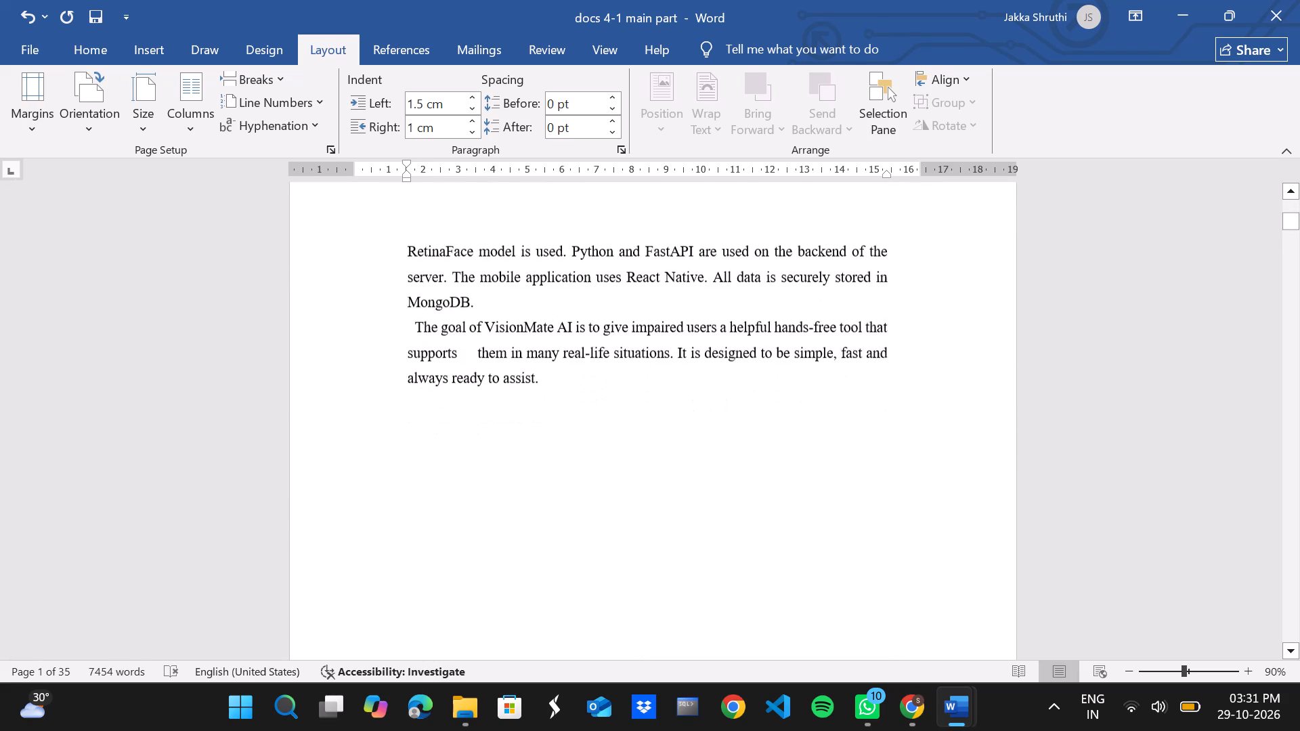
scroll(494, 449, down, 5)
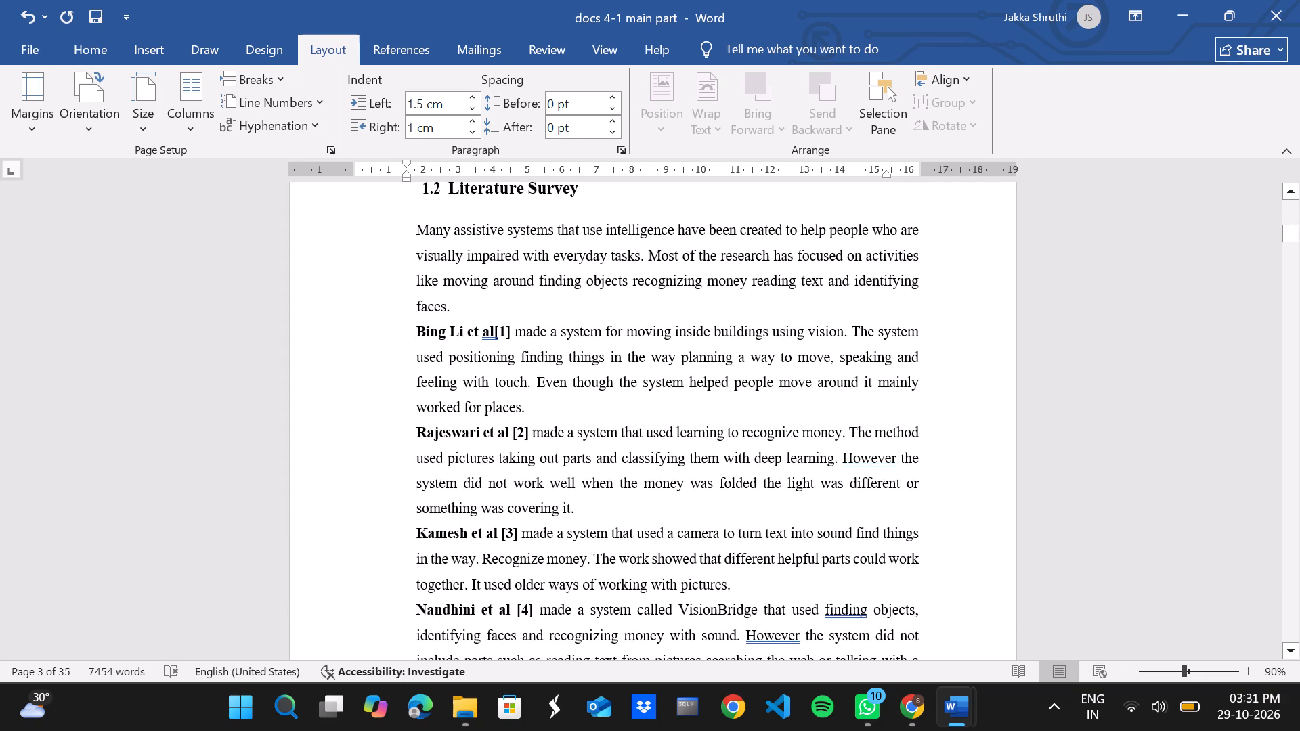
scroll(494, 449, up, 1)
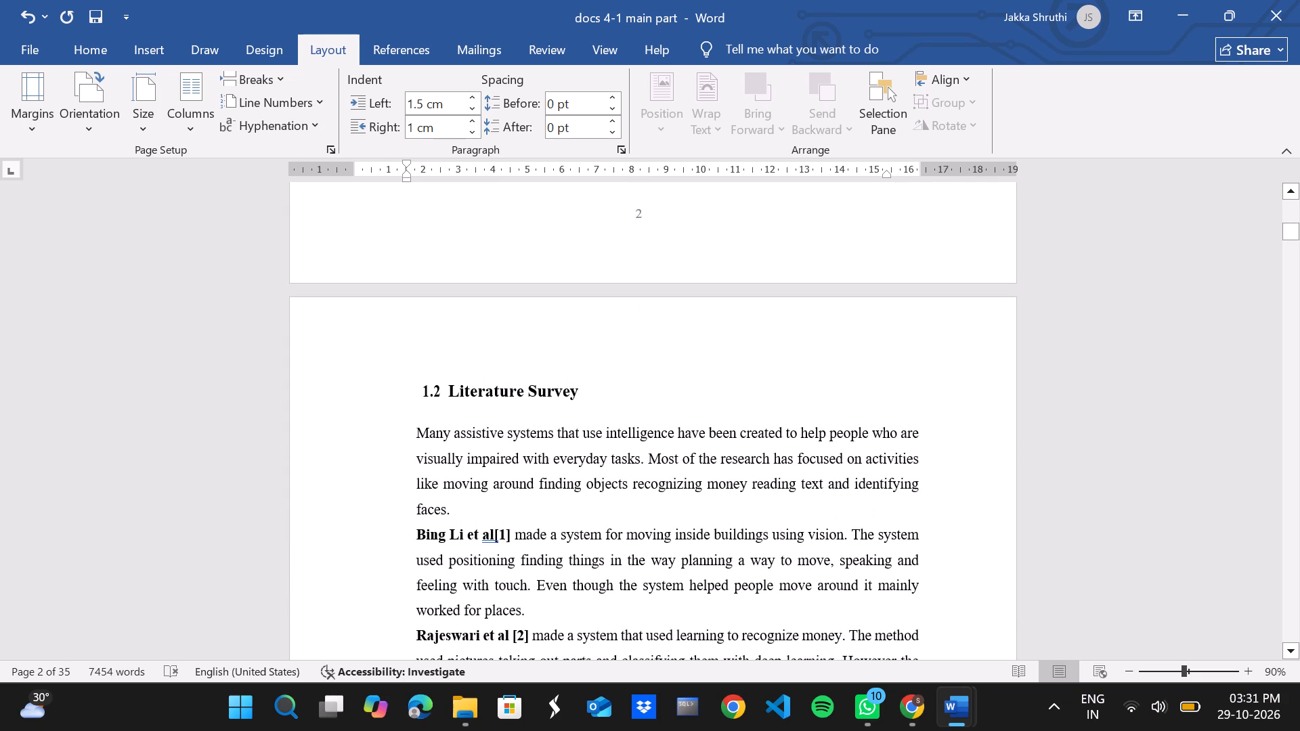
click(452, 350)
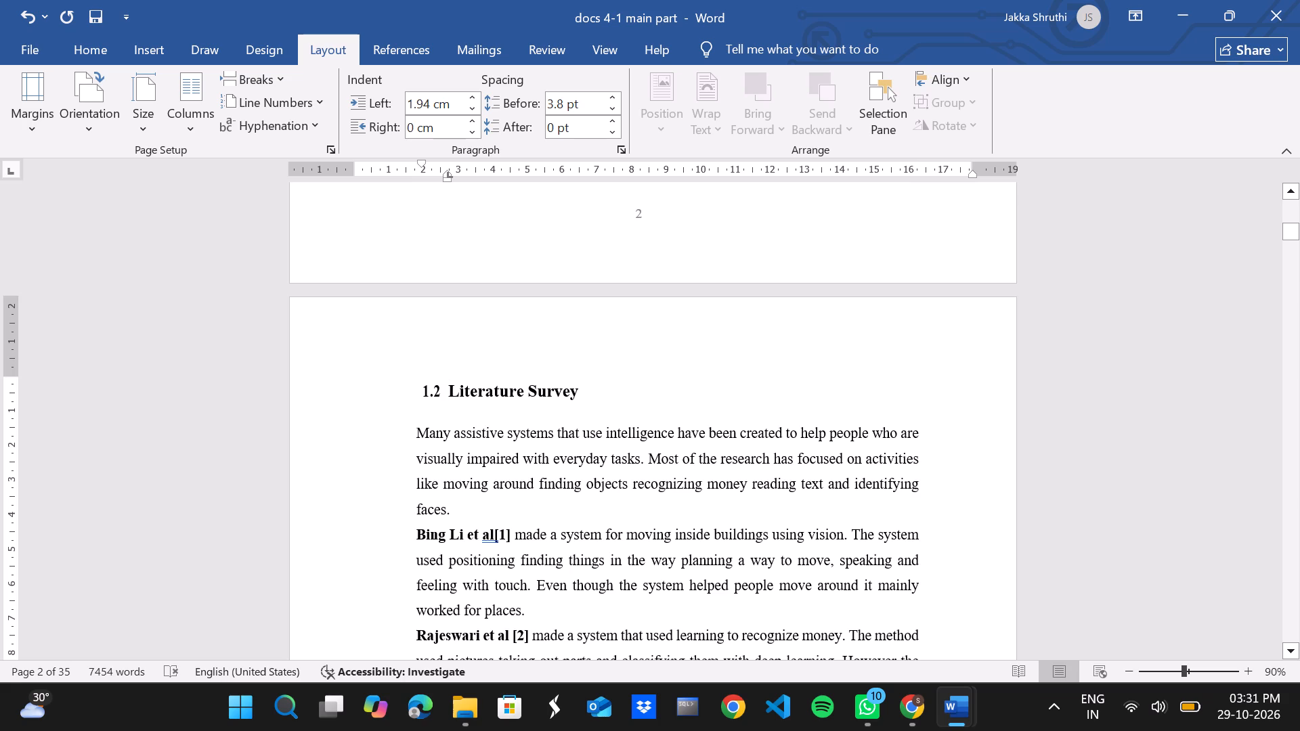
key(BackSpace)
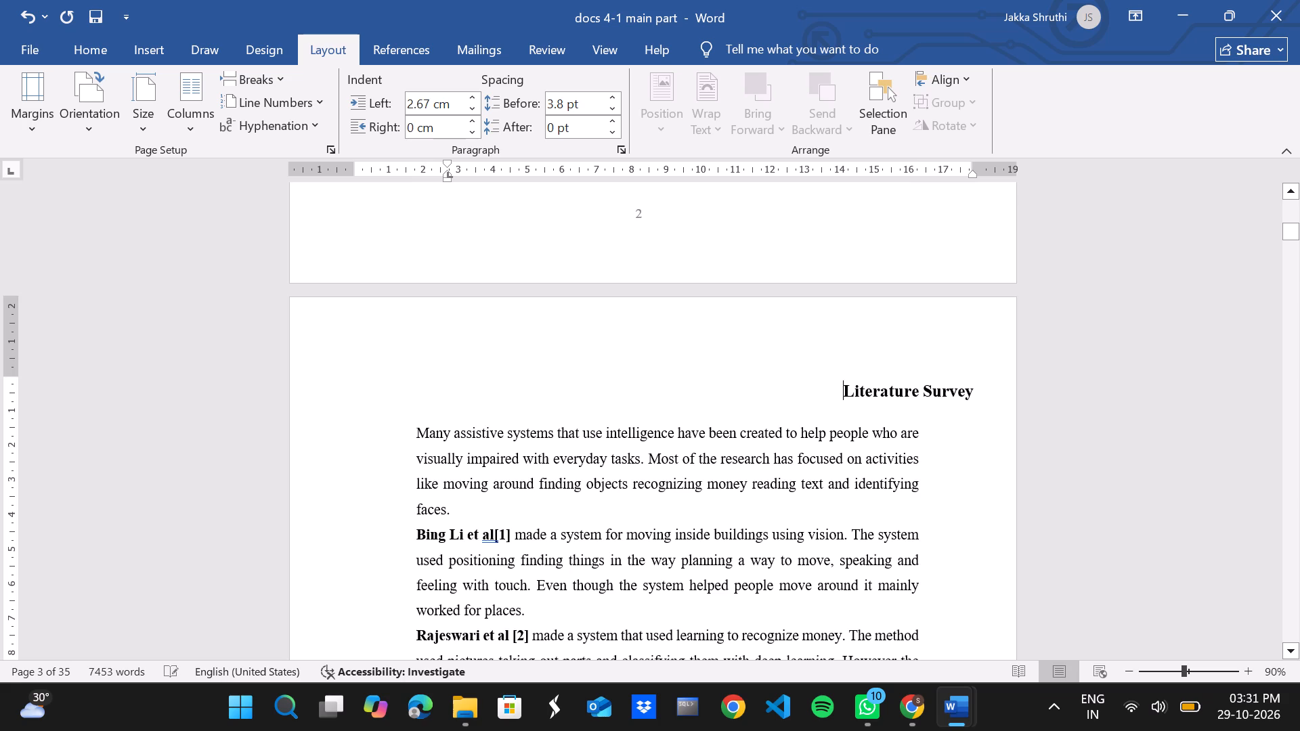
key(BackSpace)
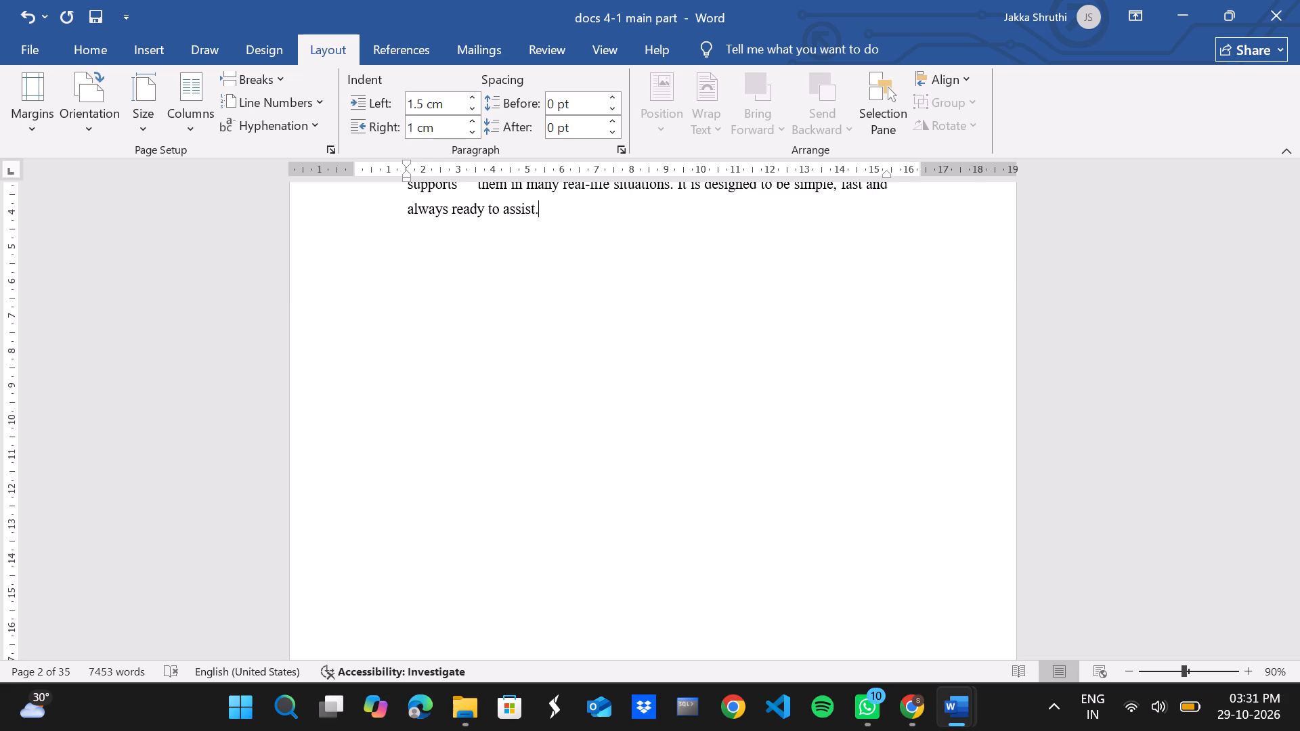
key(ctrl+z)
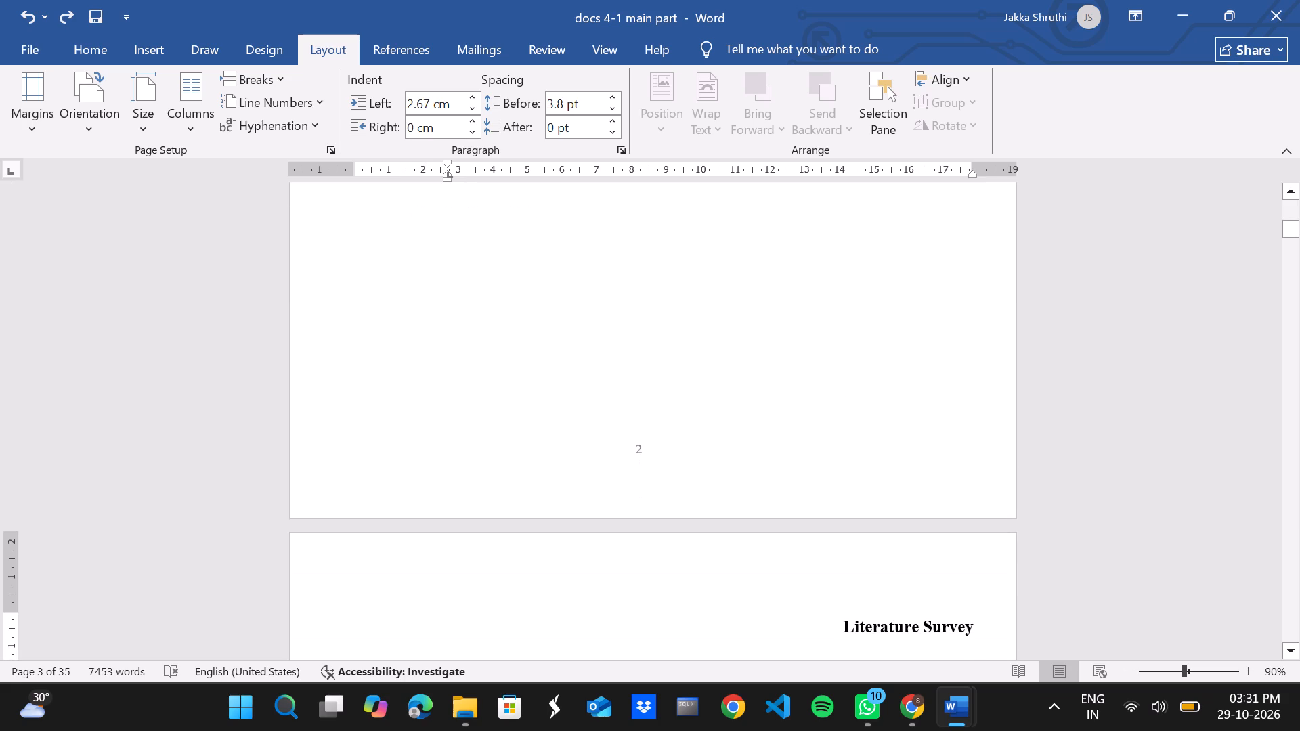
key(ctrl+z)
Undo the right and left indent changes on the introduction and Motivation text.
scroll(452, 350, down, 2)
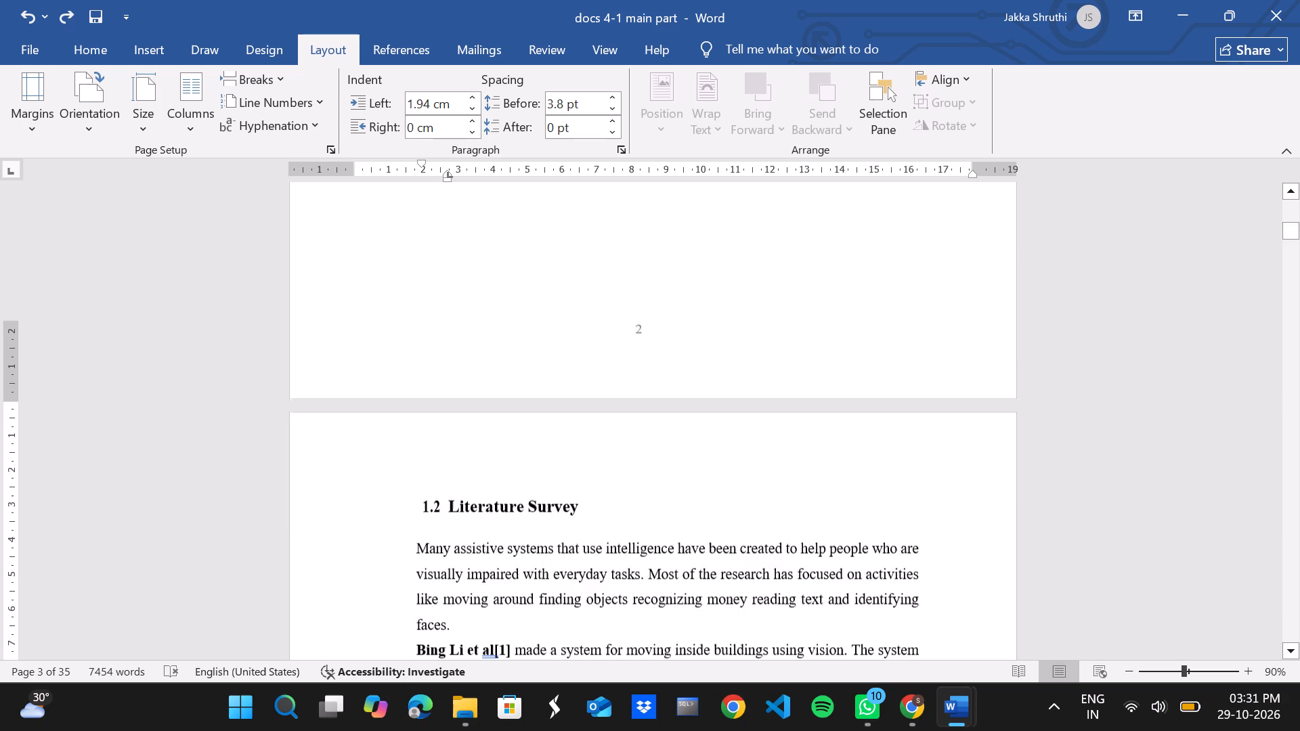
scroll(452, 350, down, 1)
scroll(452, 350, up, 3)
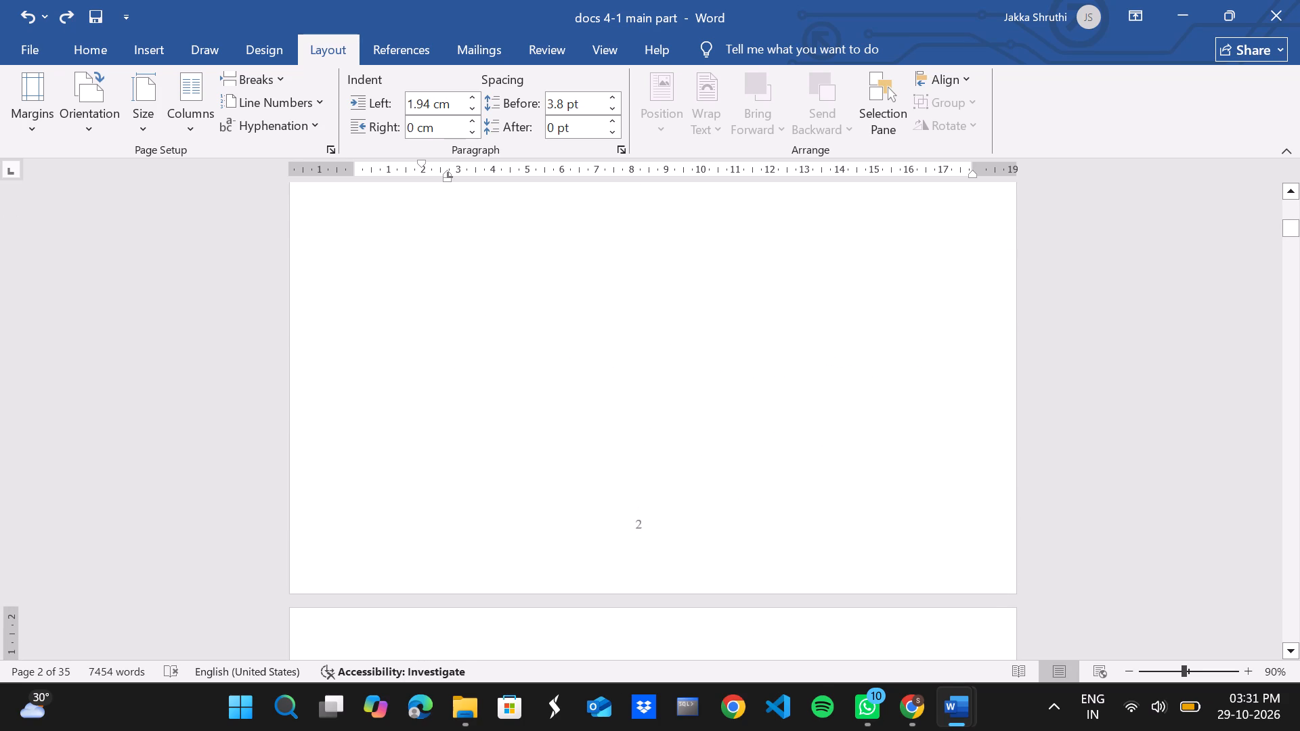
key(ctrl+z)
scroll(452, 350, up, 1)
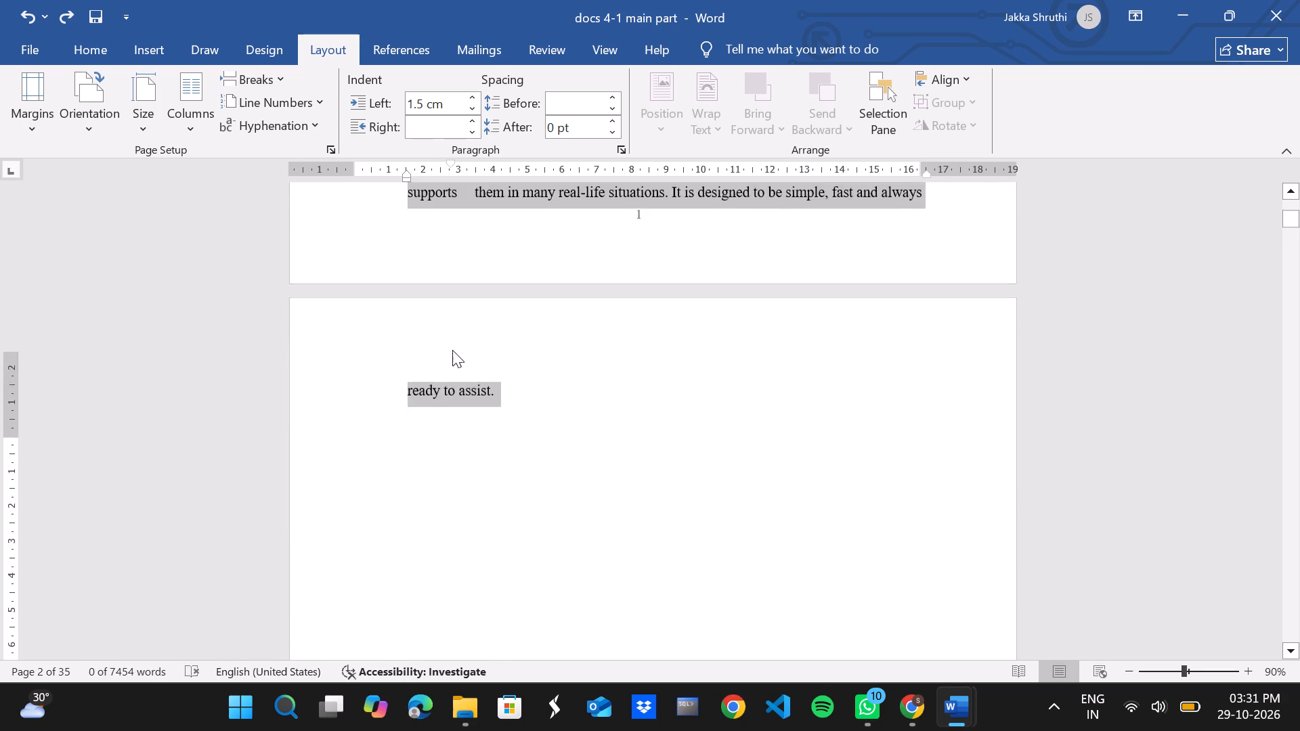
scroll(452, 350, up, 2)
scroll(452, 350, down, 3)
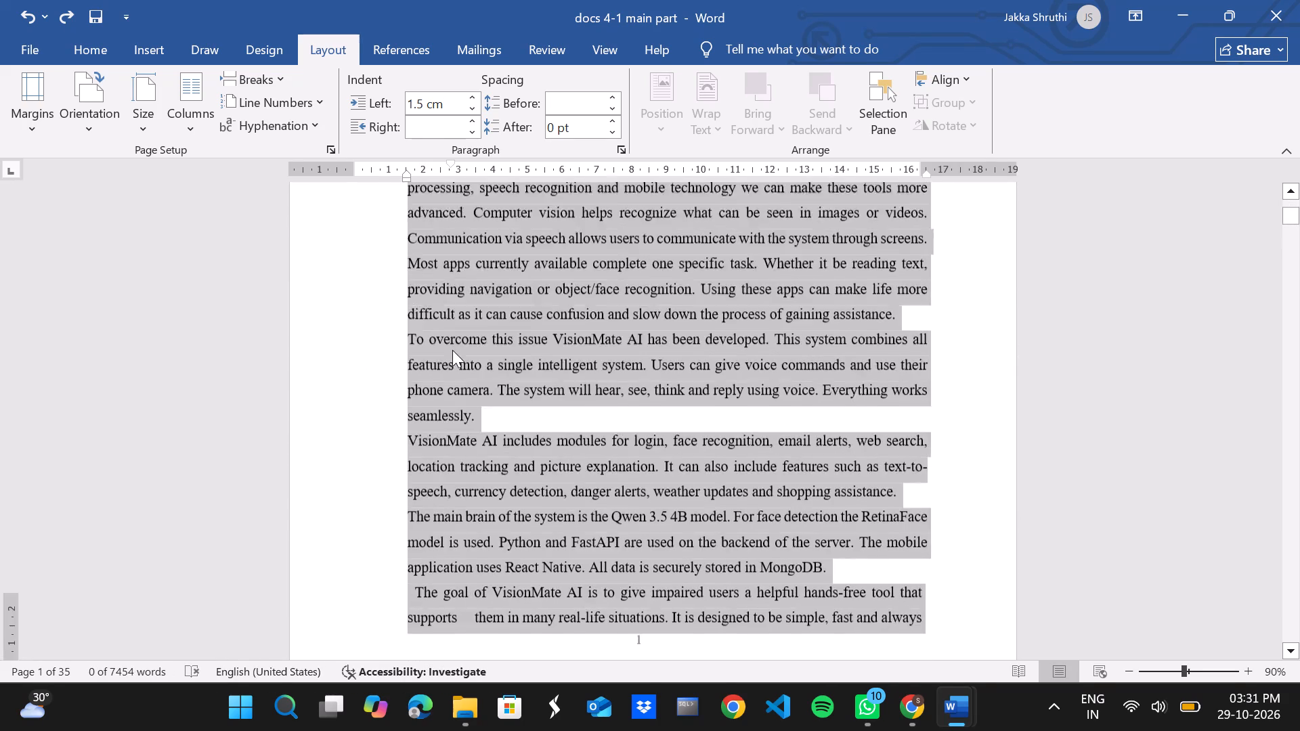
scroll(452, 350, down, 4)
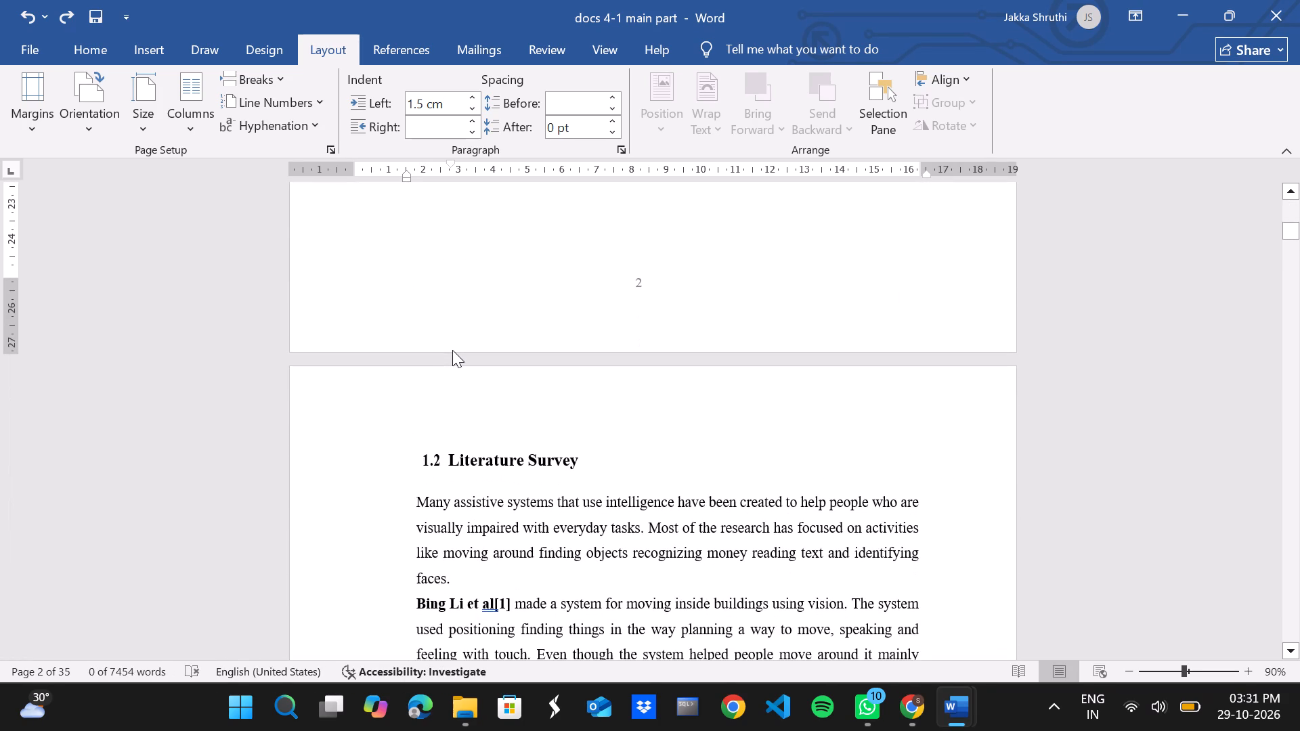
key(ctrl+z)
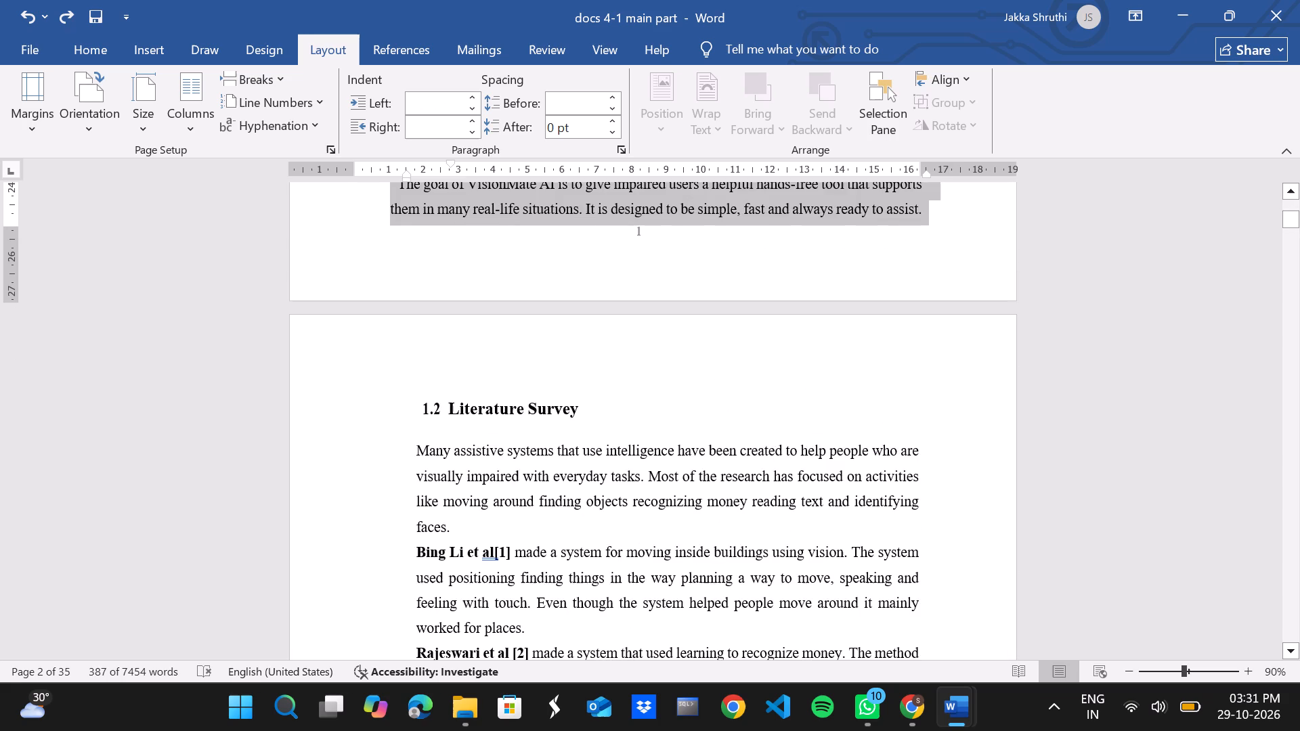
Set a 1.5 cm left and 1 cm right indent from the first introduction paragraph through the end of section 1.2 Literature Survey.
scroll(452, 350, up, 4)
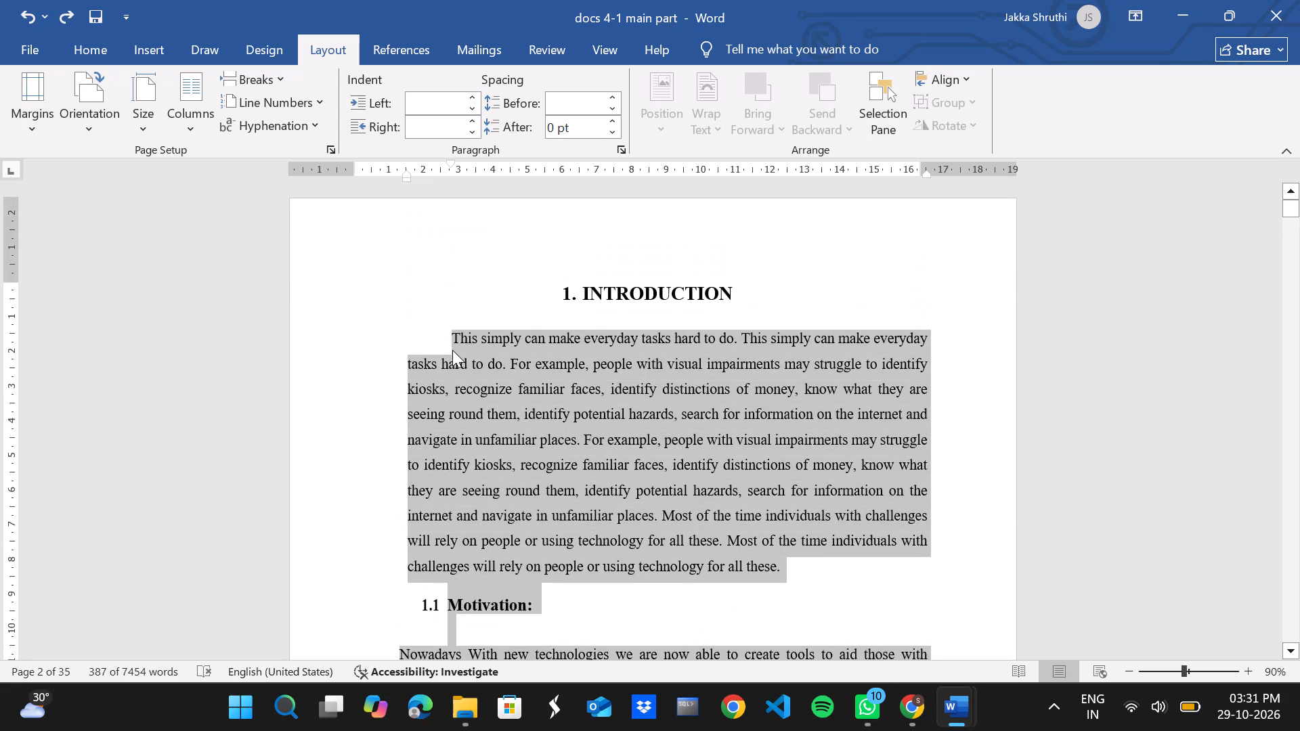
click(456, 351)
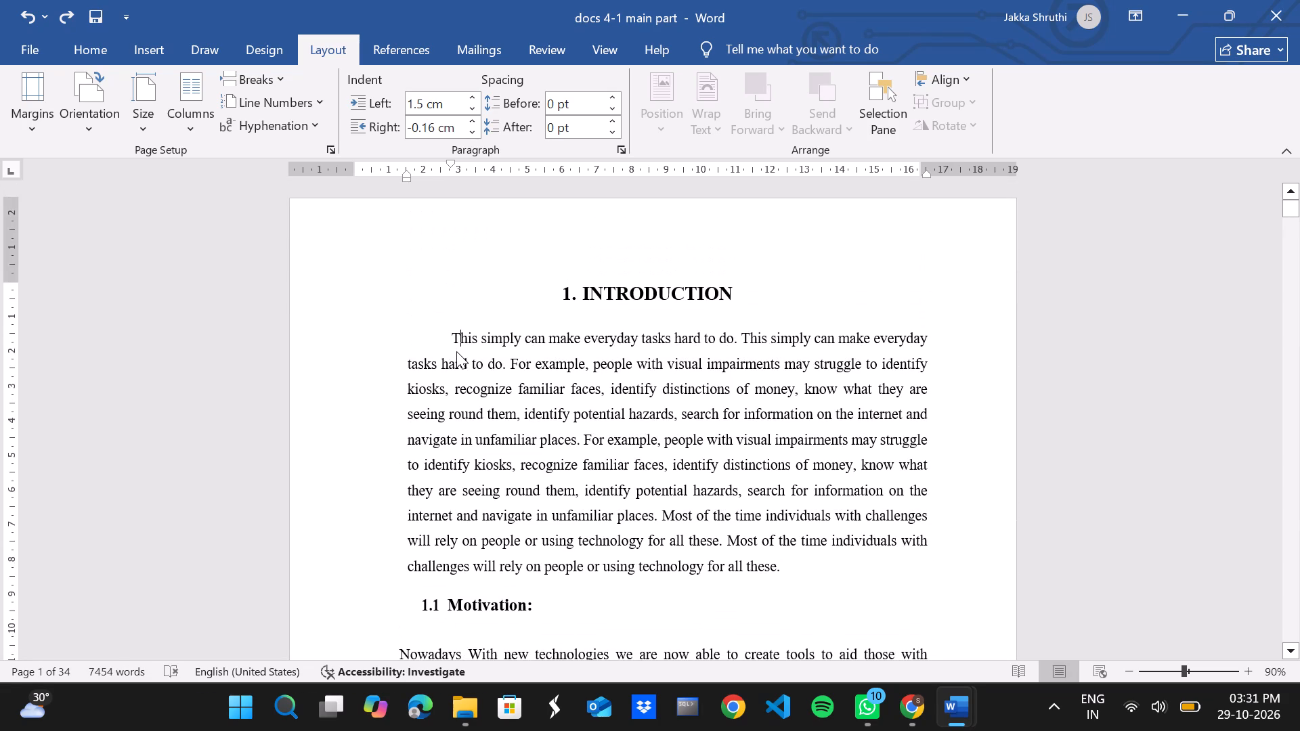
drag(453, 332, 588, 730)
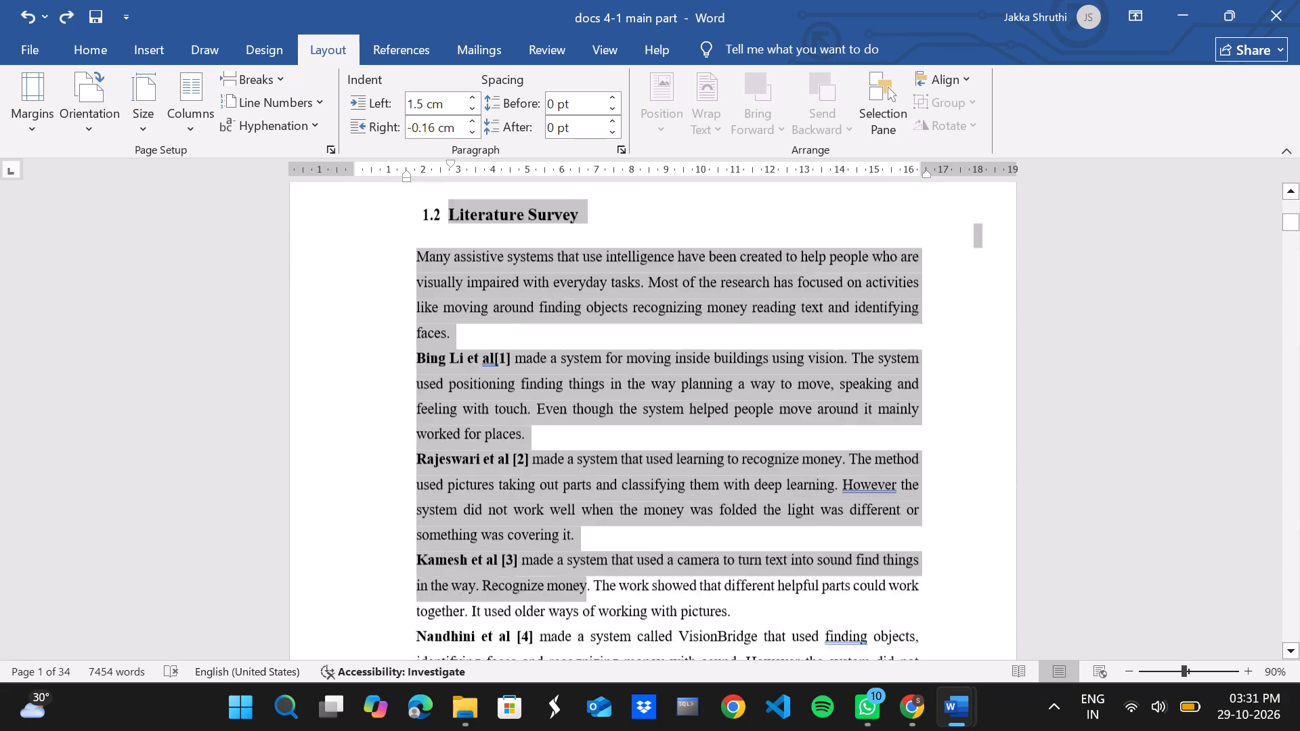
drag(588, 730, 635, 568)
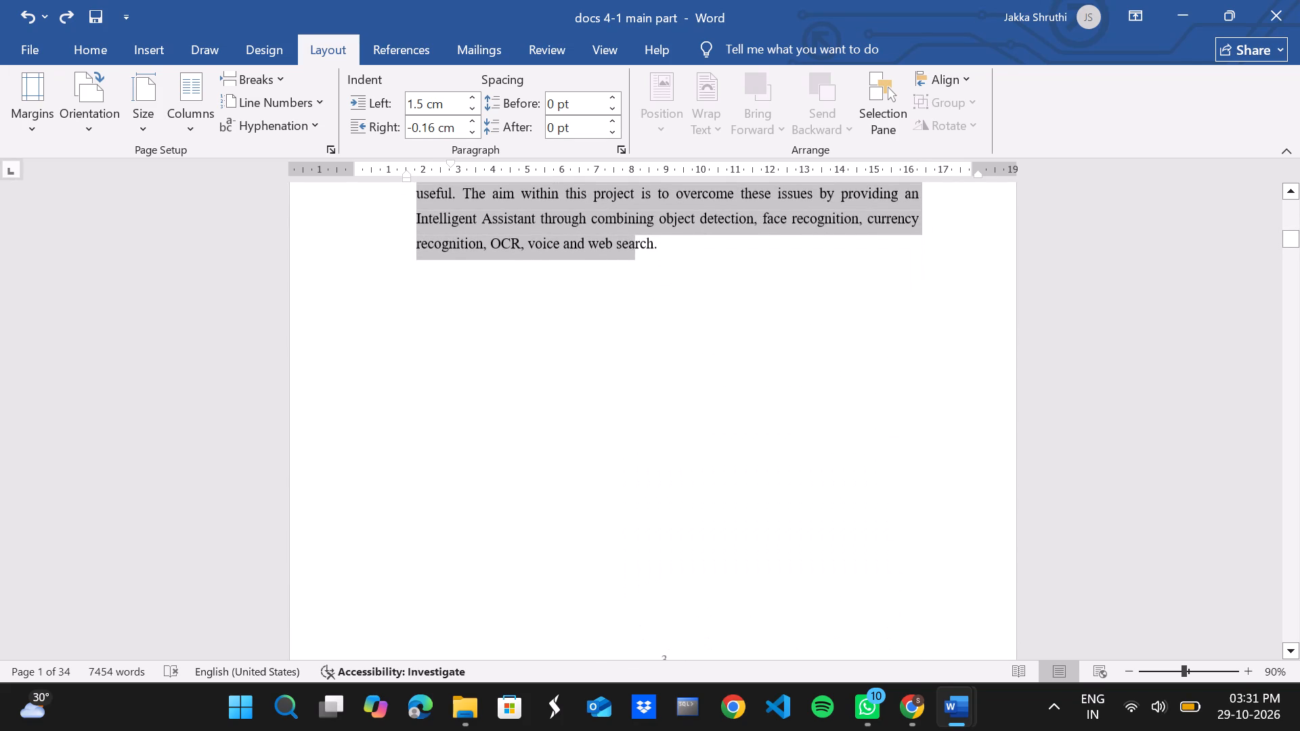
drag(635, 568, 731, 561)
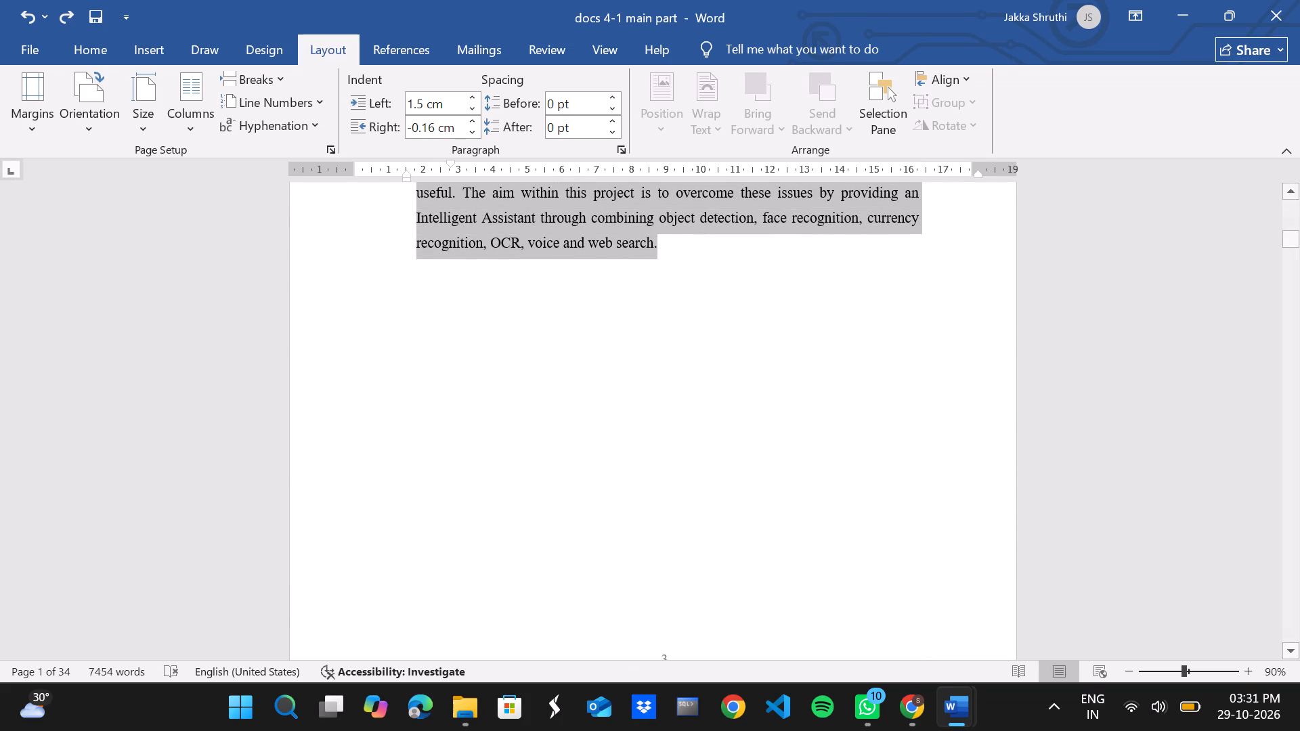
drag(731, 561, 729, 700)
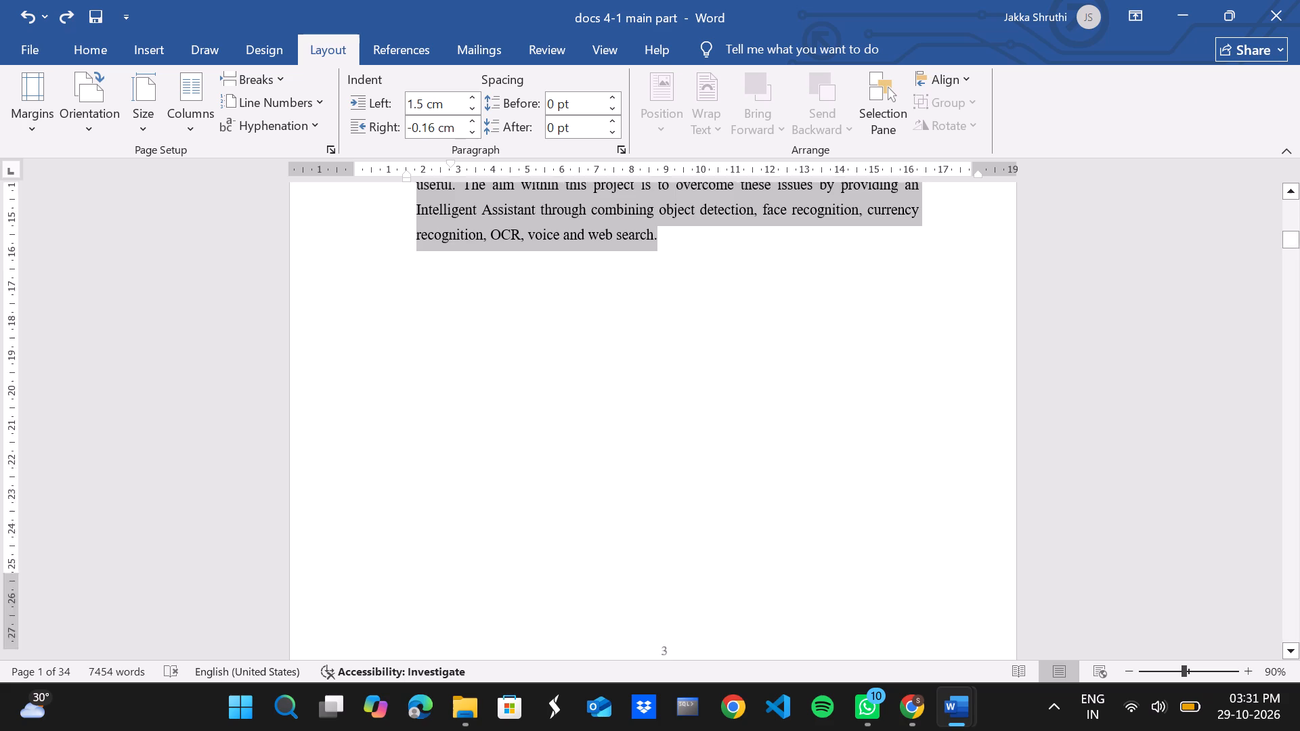
drag(729, 700, 752, 167)
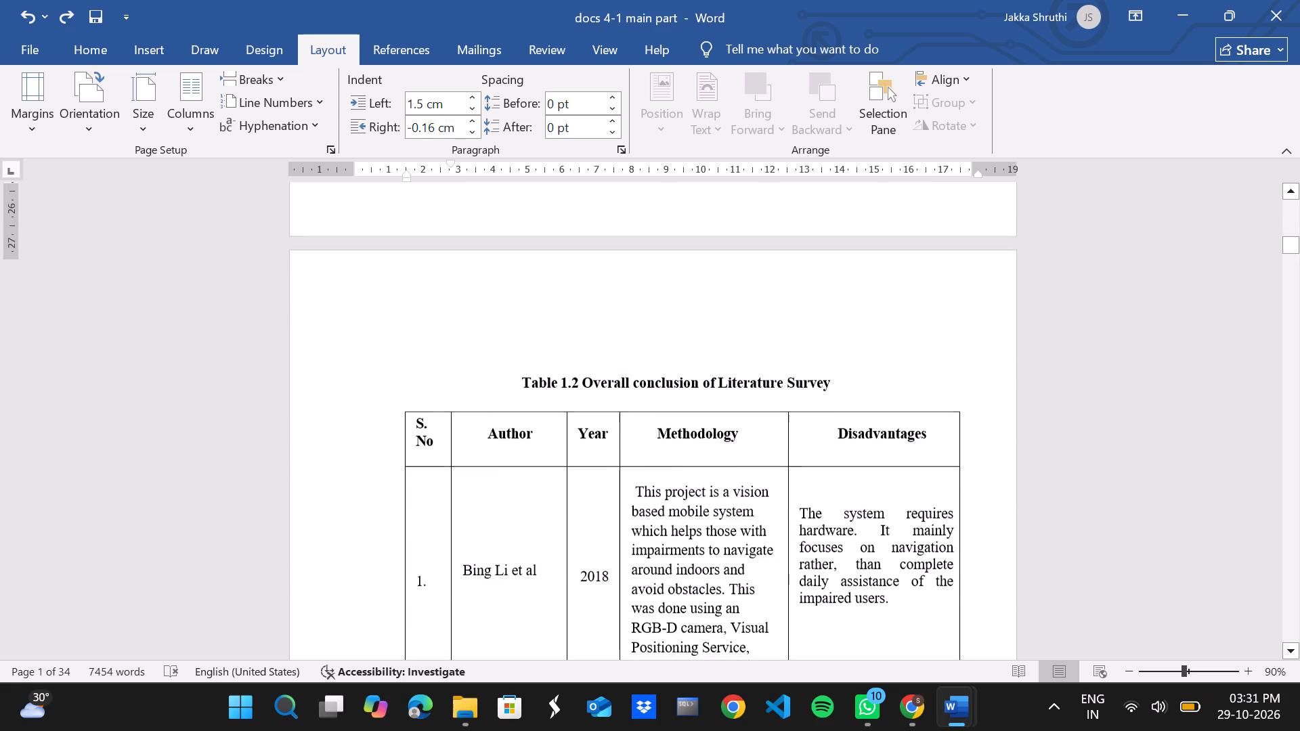
drag(752, 167, 751, 154)
scroll(739, 351, up, 3)
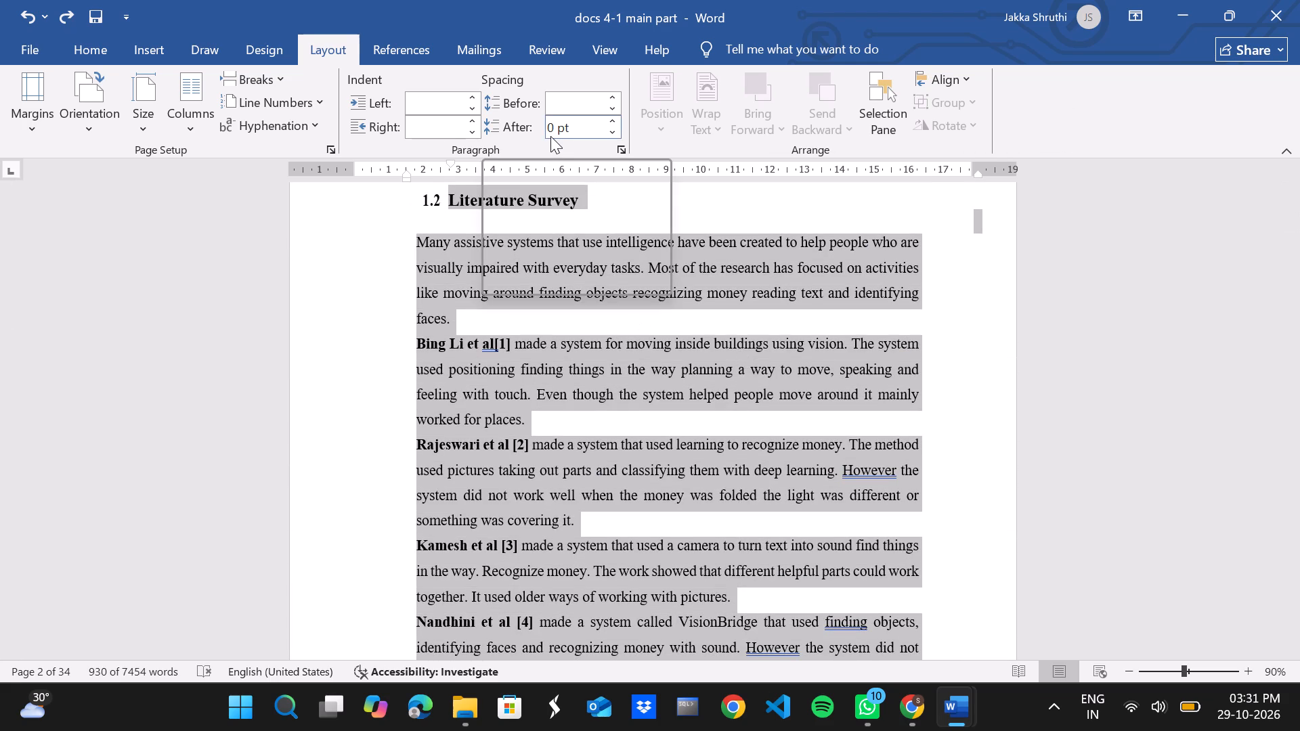
click(433, 103)
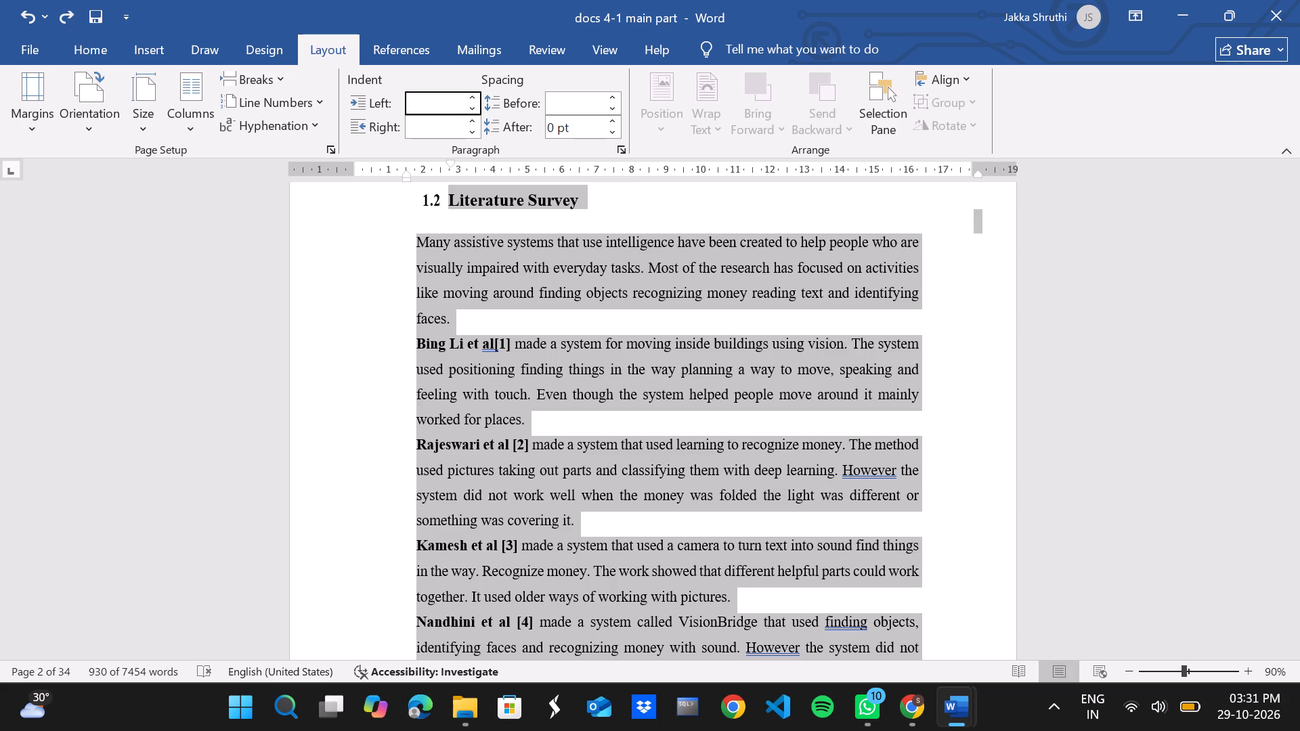
text(1.)
key(5)
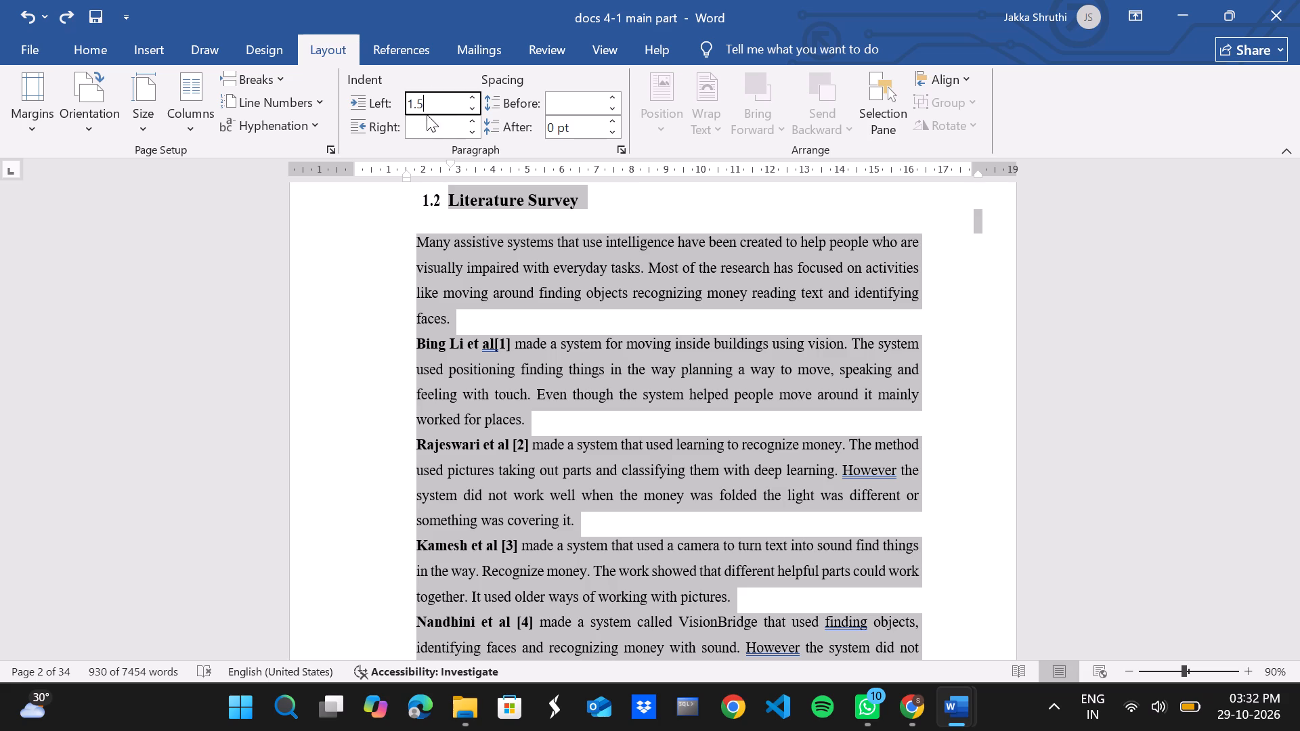
click(422, 127)
key(1)
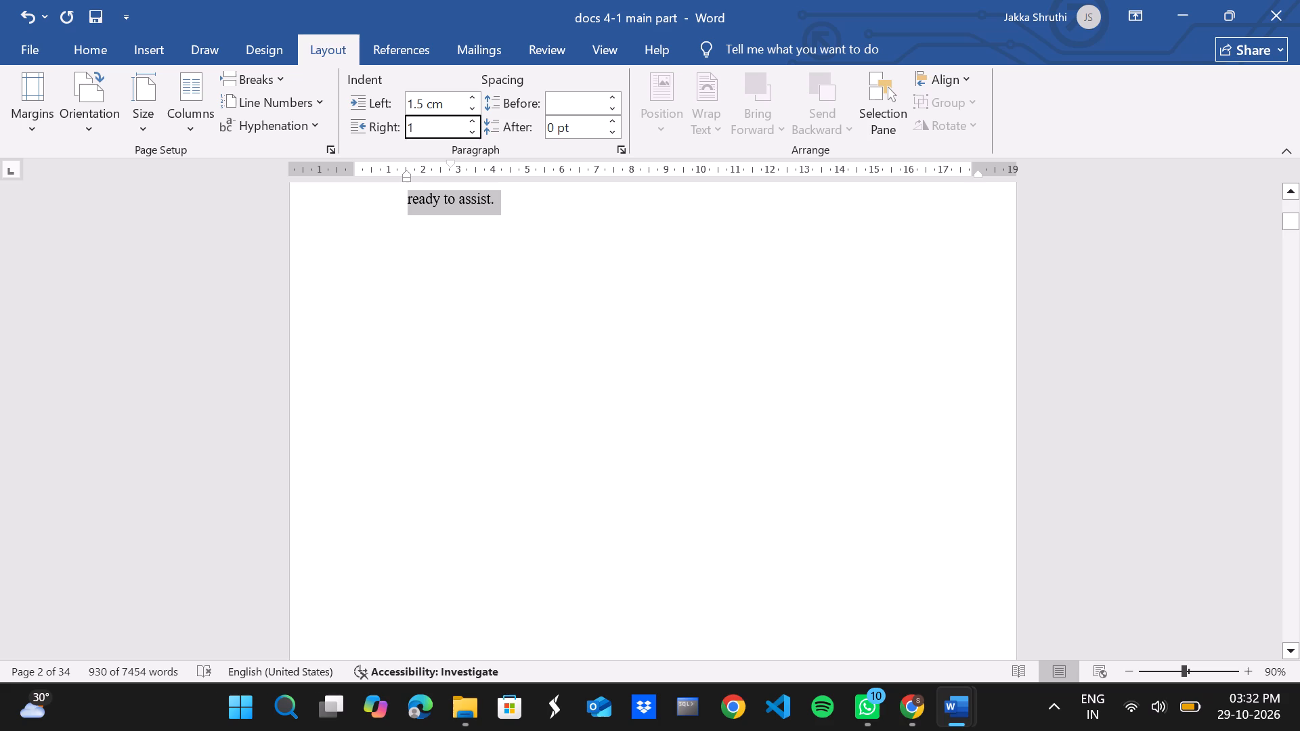
key(Return)
Review the indents and page layout from the introduction through the end of the Literature Survey text.
scroll(523, 330, up, 1)
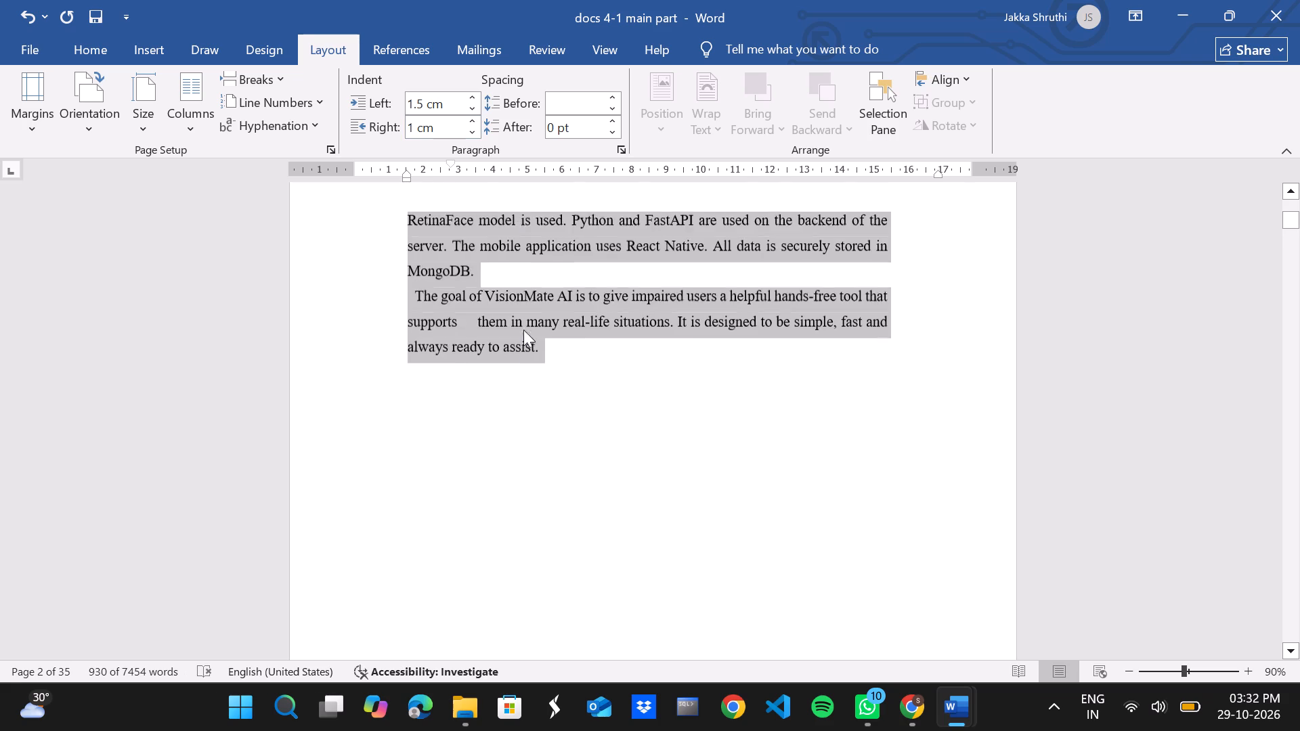
scroll(523, 330, up, 9)
scroll(523, 330, down, 2)
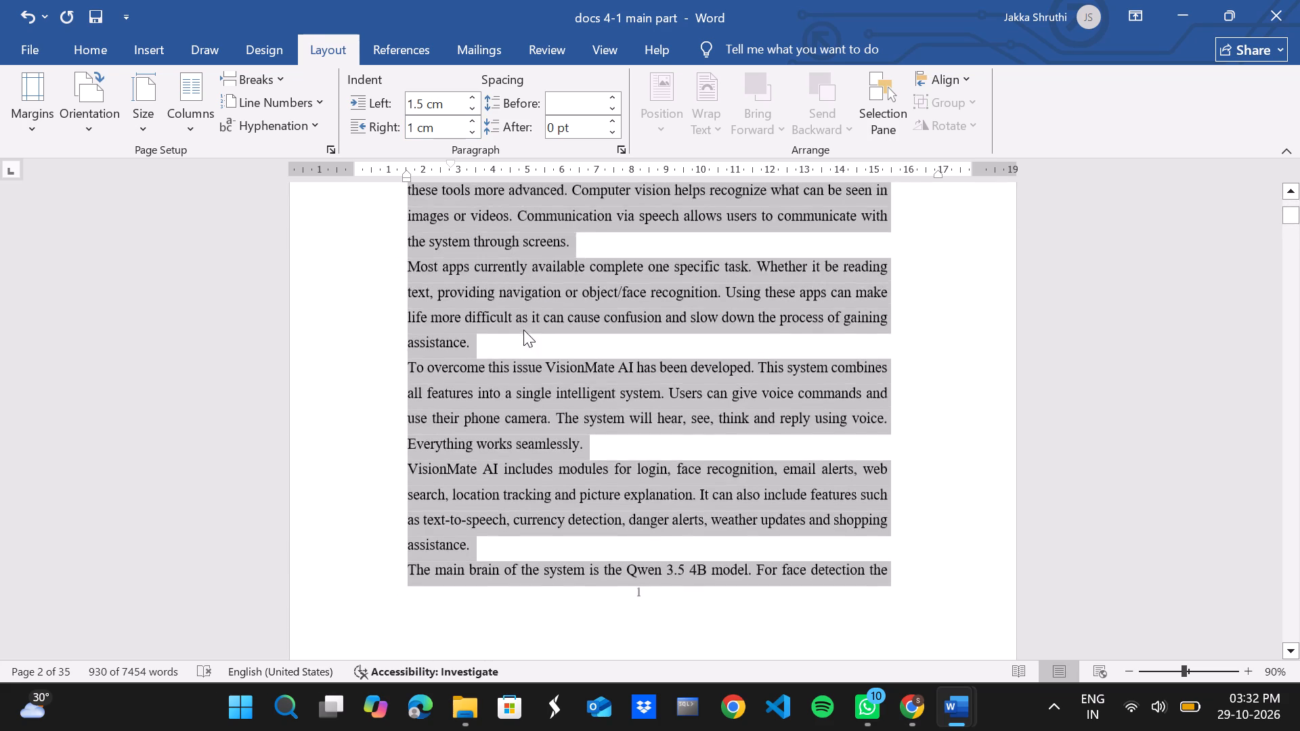
scroll(523, 330, down, 6)
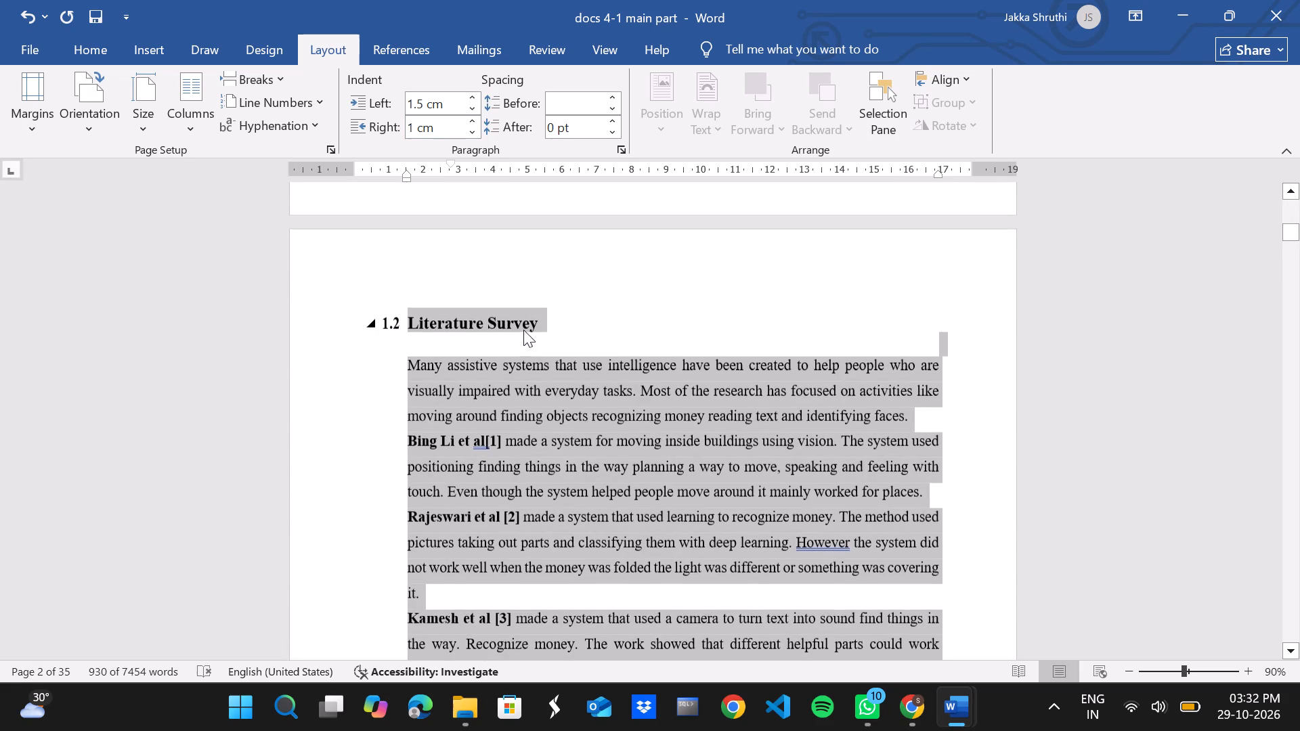
scroll(517, 347, down, 4)
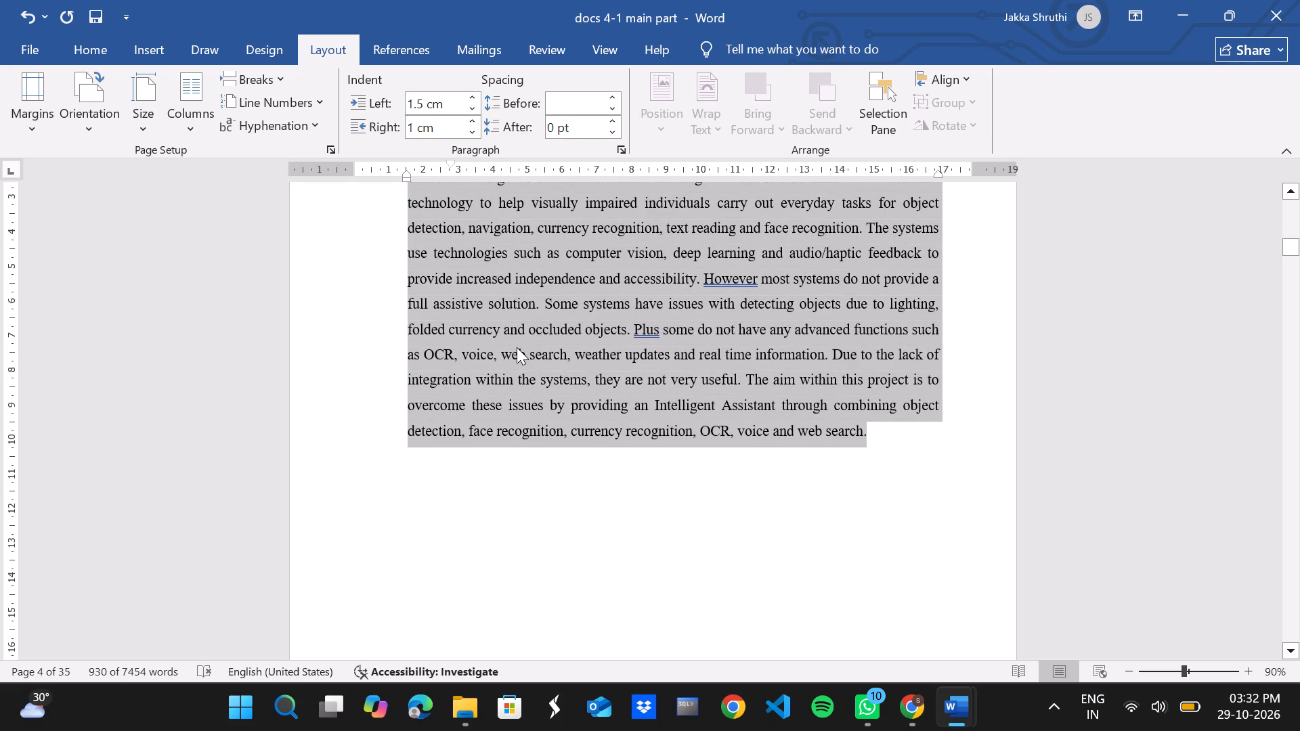
scroll(517, 347, down, 2)
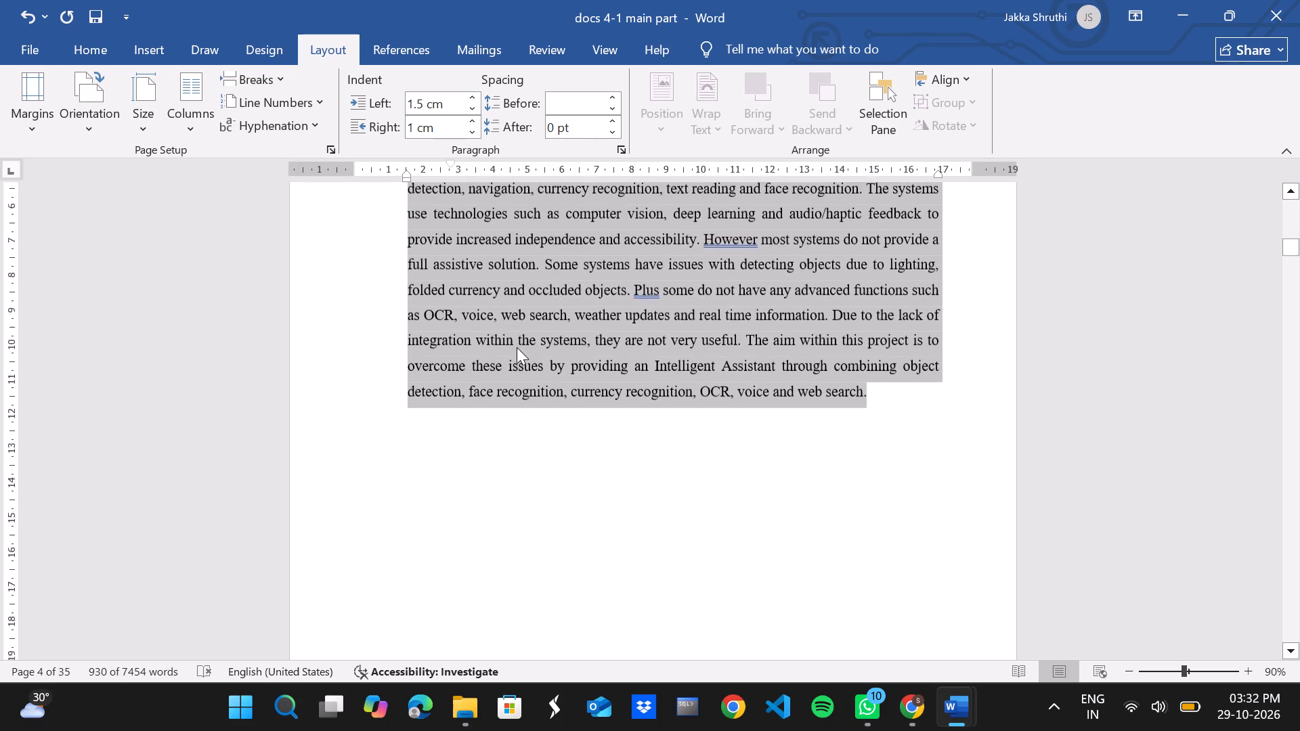
scroll(517, 347, down, 2)
scroll(517, 347, up, 5)
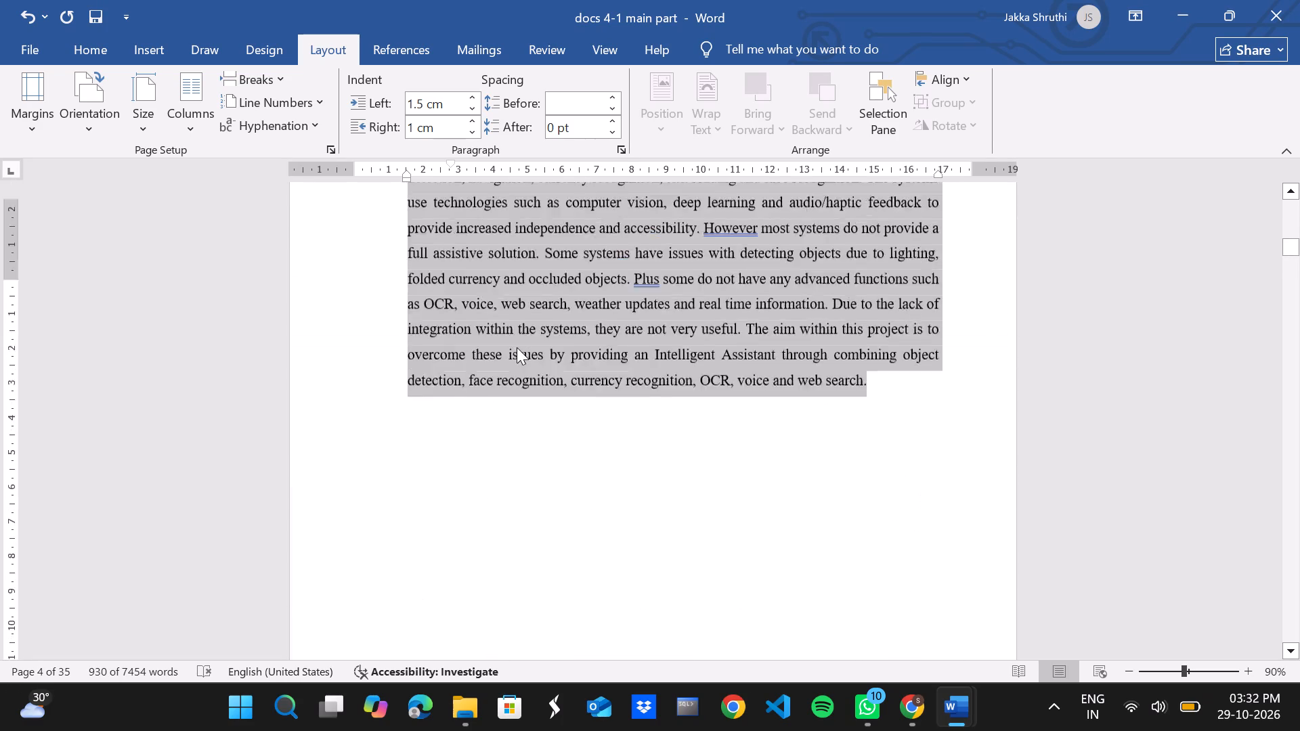
scroll(517, 347, up, 13)
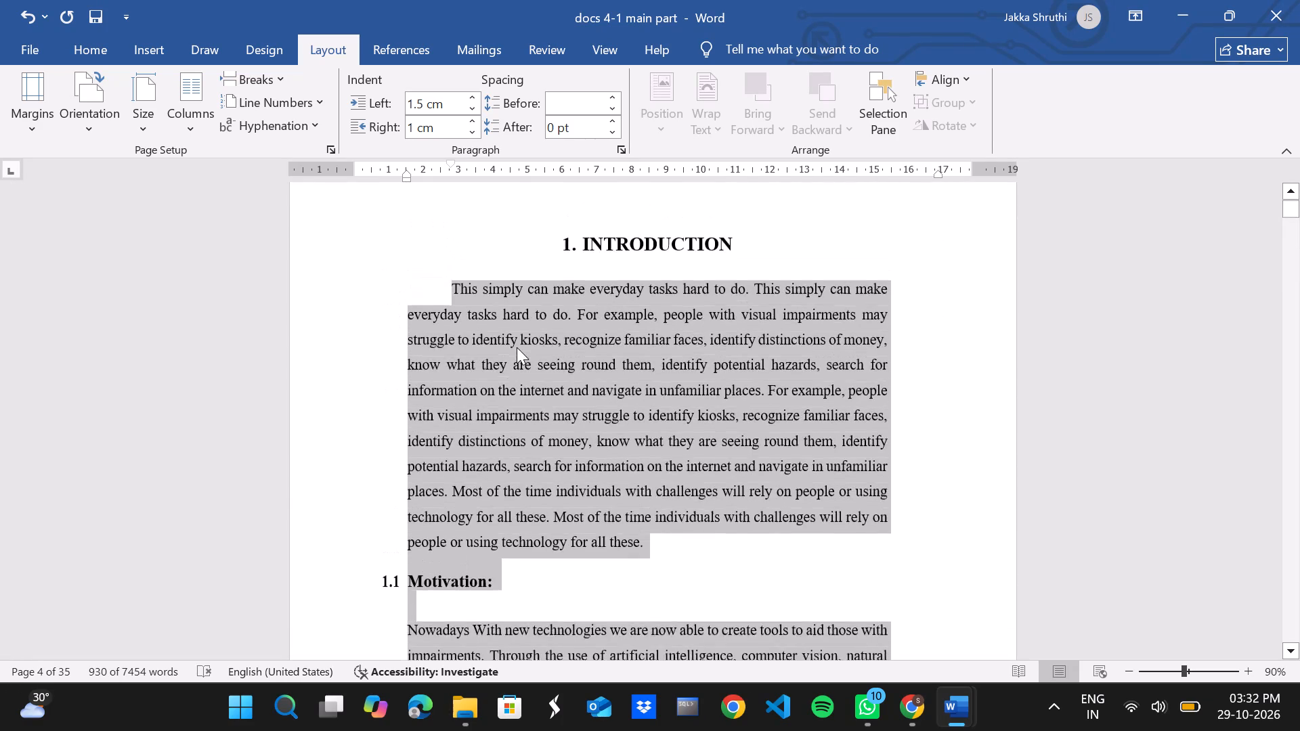
scroll(517, 347, up, 2)
scroll(517, 347, down, 4)
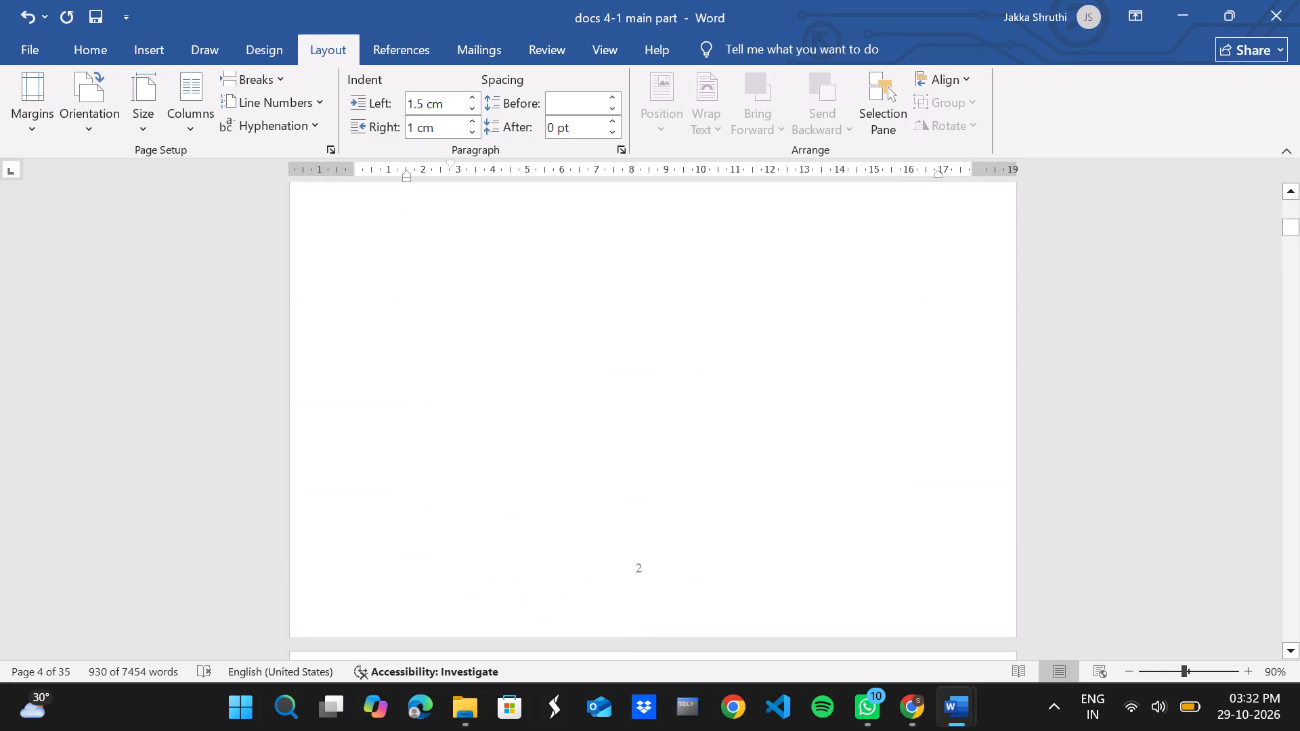
scroll(517, 347, down, 4)
scroll(517, 347, up, 1)
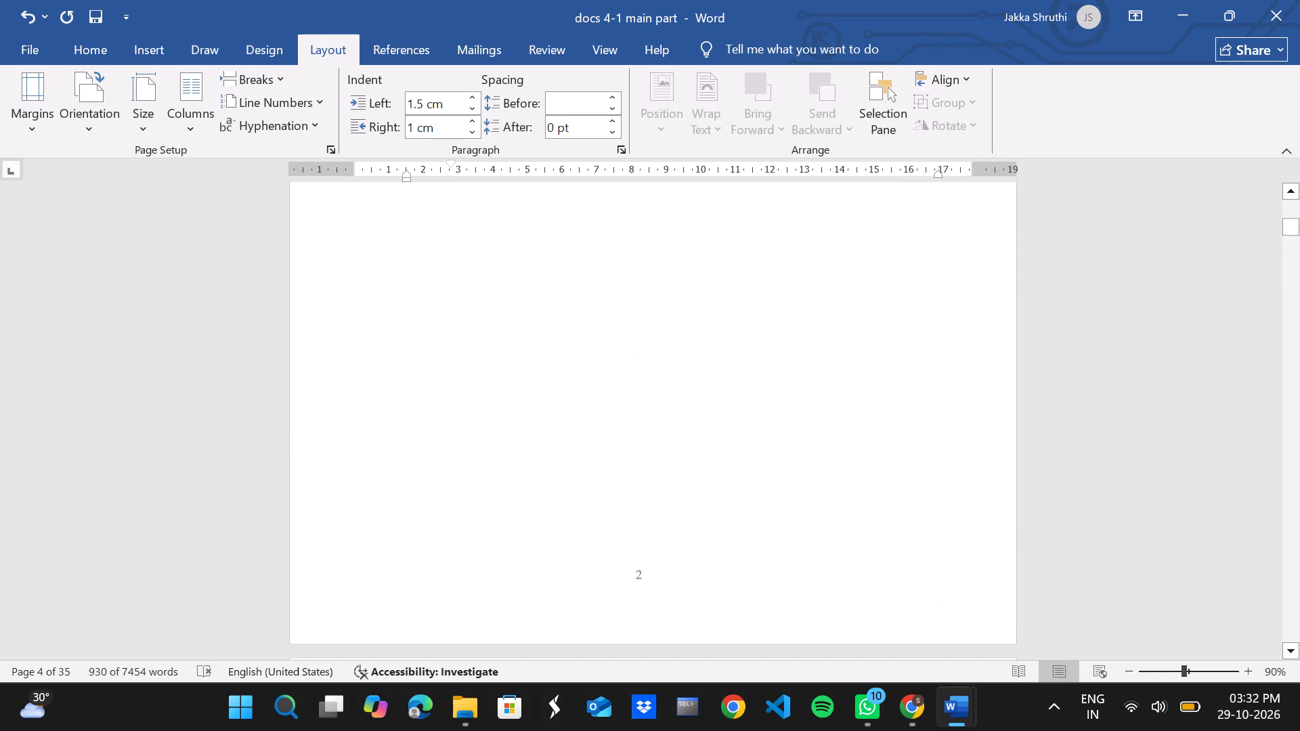
scroll(517, 347, up, 1)
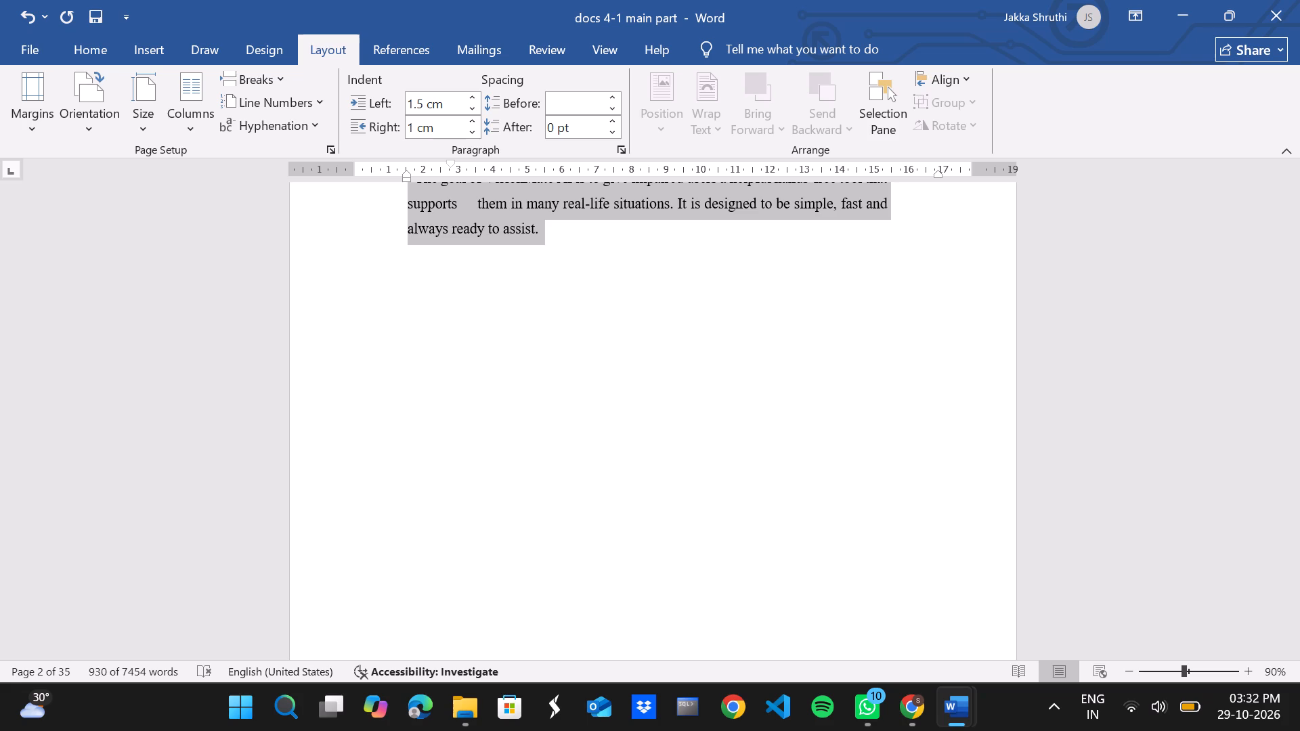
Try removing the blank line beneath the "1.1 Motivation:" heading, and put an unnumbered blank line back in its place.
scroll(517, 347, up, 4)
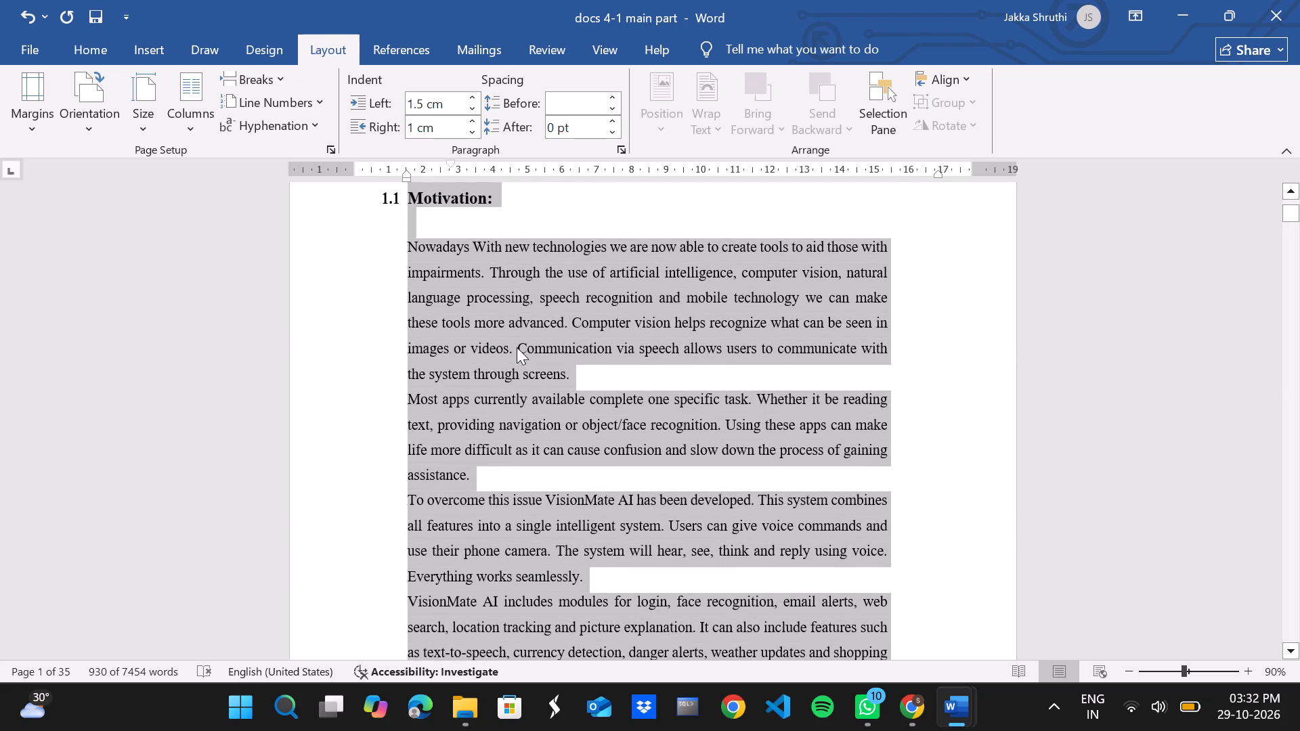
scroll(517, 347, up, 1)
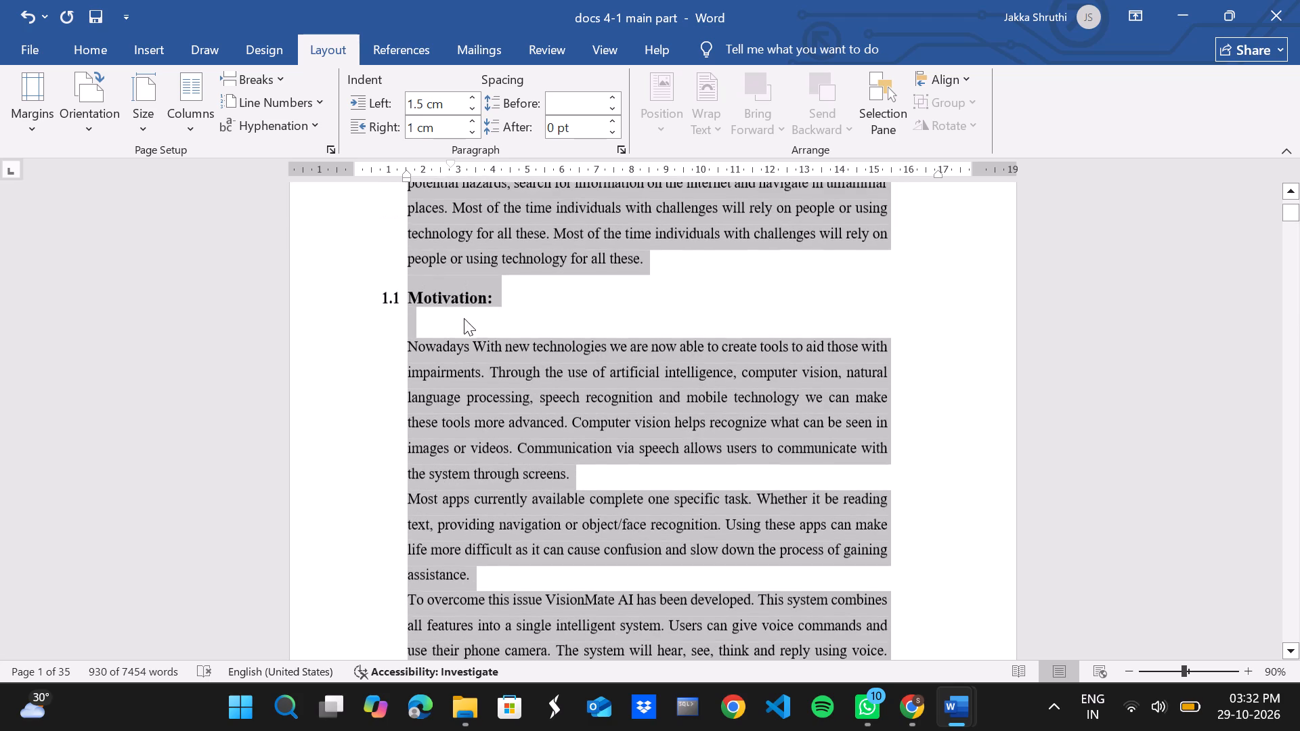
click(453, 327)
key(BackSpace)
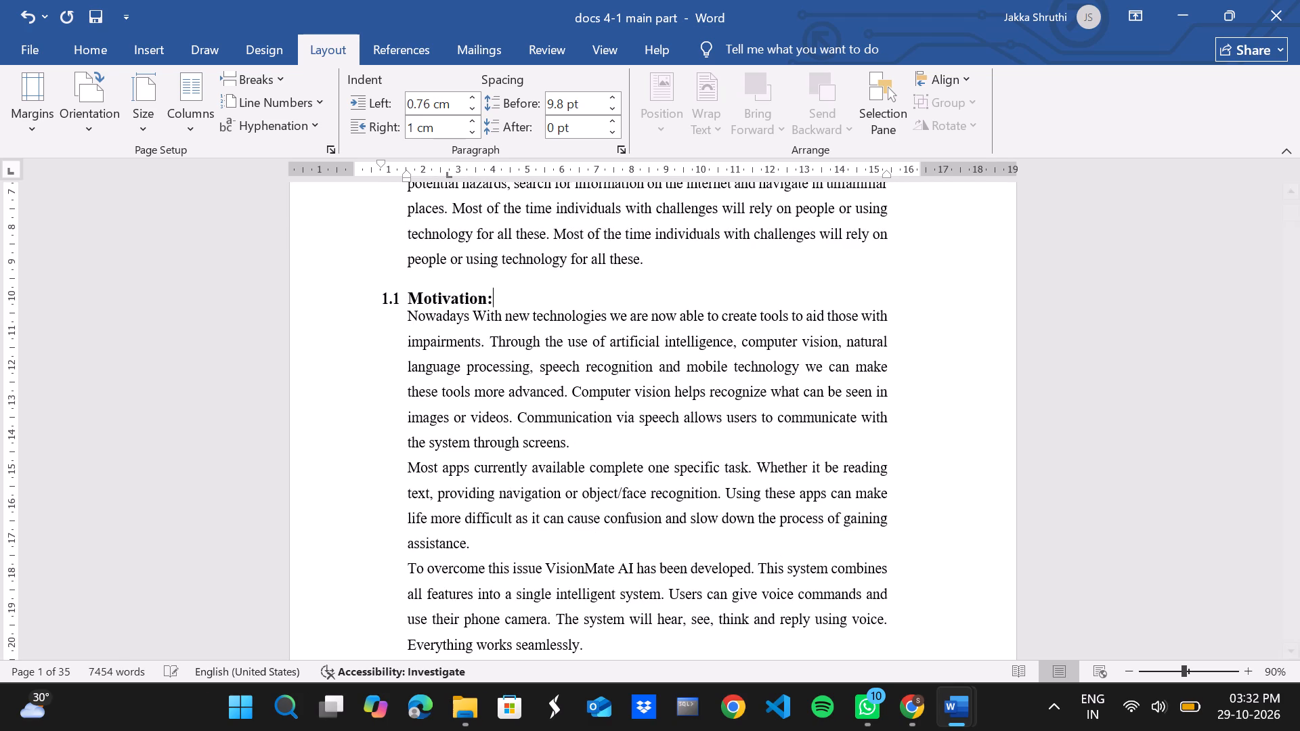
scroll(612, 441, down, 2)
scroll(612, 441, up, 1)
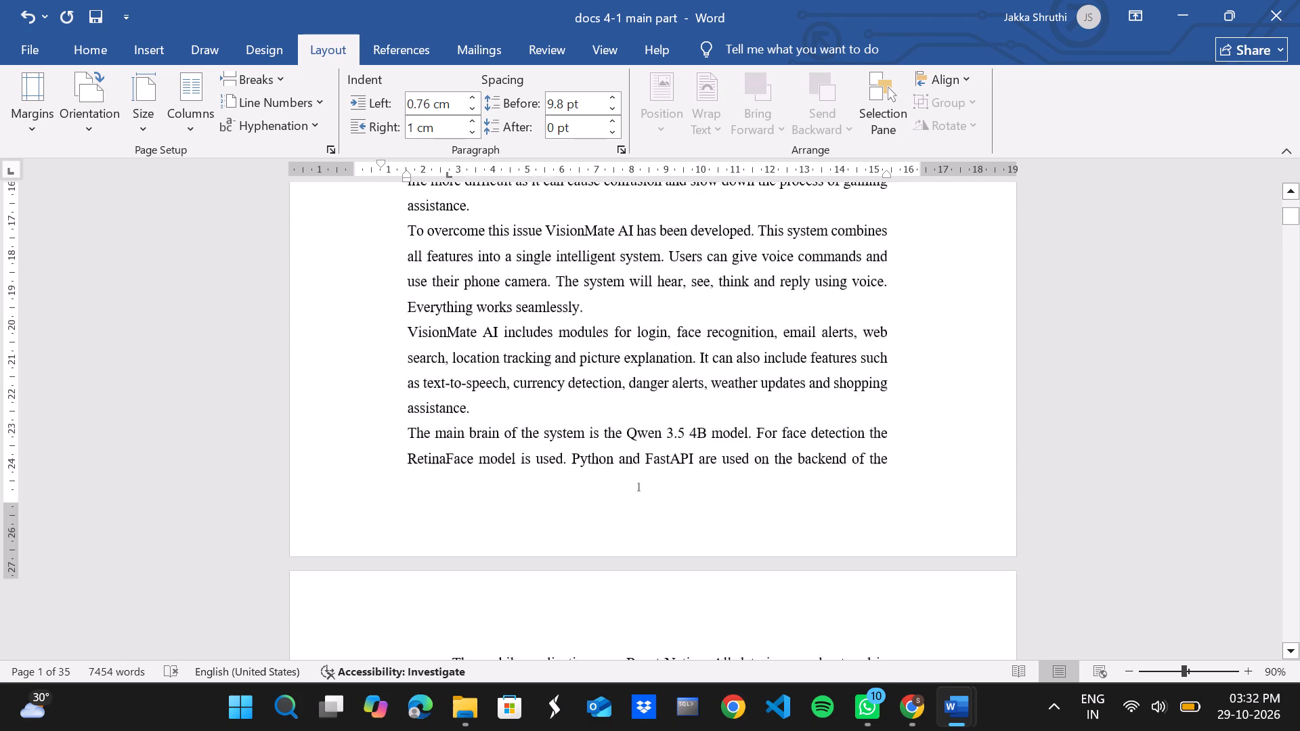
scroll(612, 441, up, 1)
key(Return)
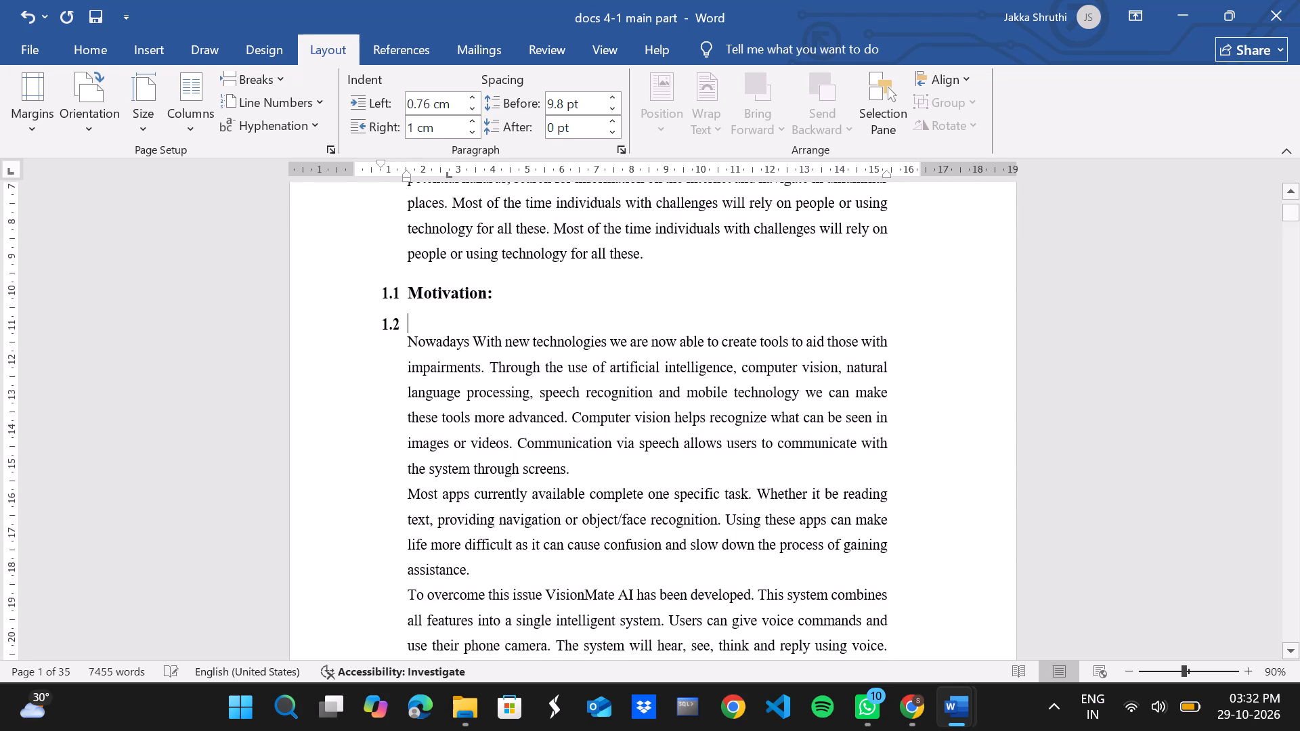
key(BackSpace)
Delete the leading spaces before "The goal of VisionMate AI" in the last Motivation paragraph.
scroll(635, 469, down, 2)
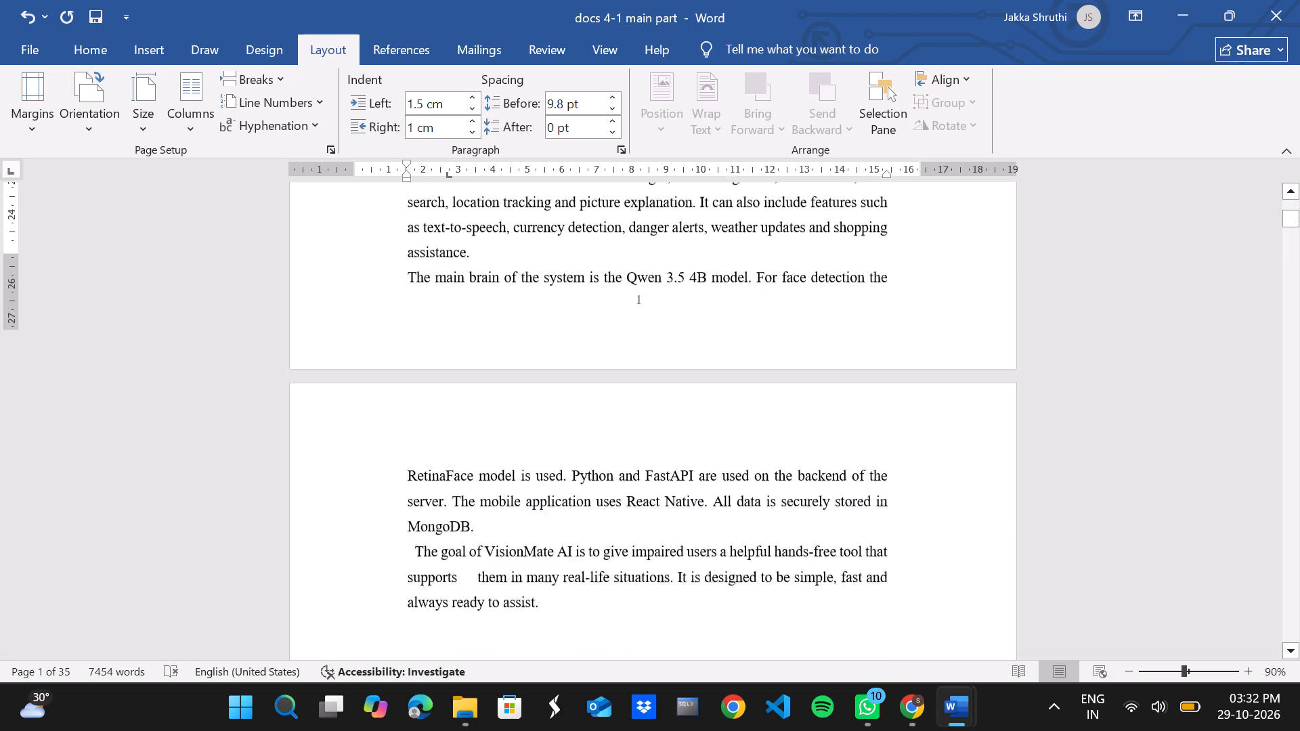
scroll(635, 469, down, 2)
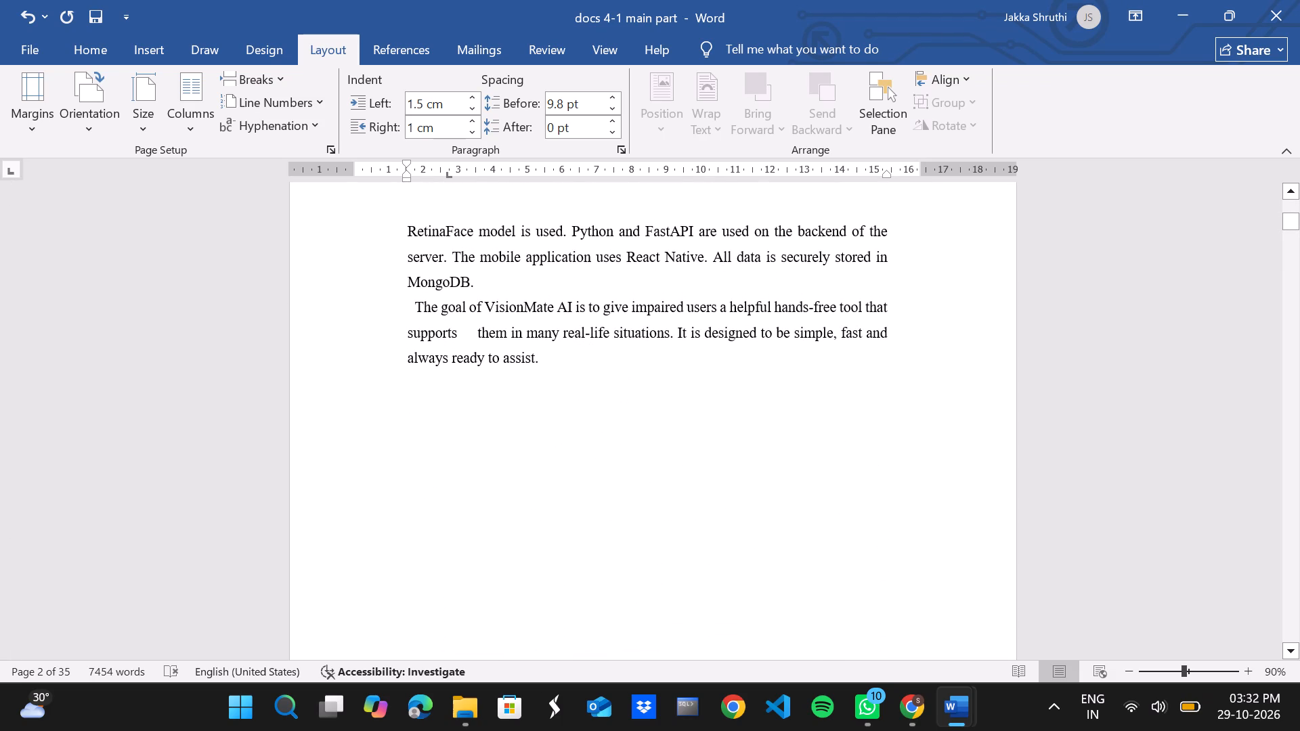
click(416, 307)
key(BackSpace)
key(BackSpace)
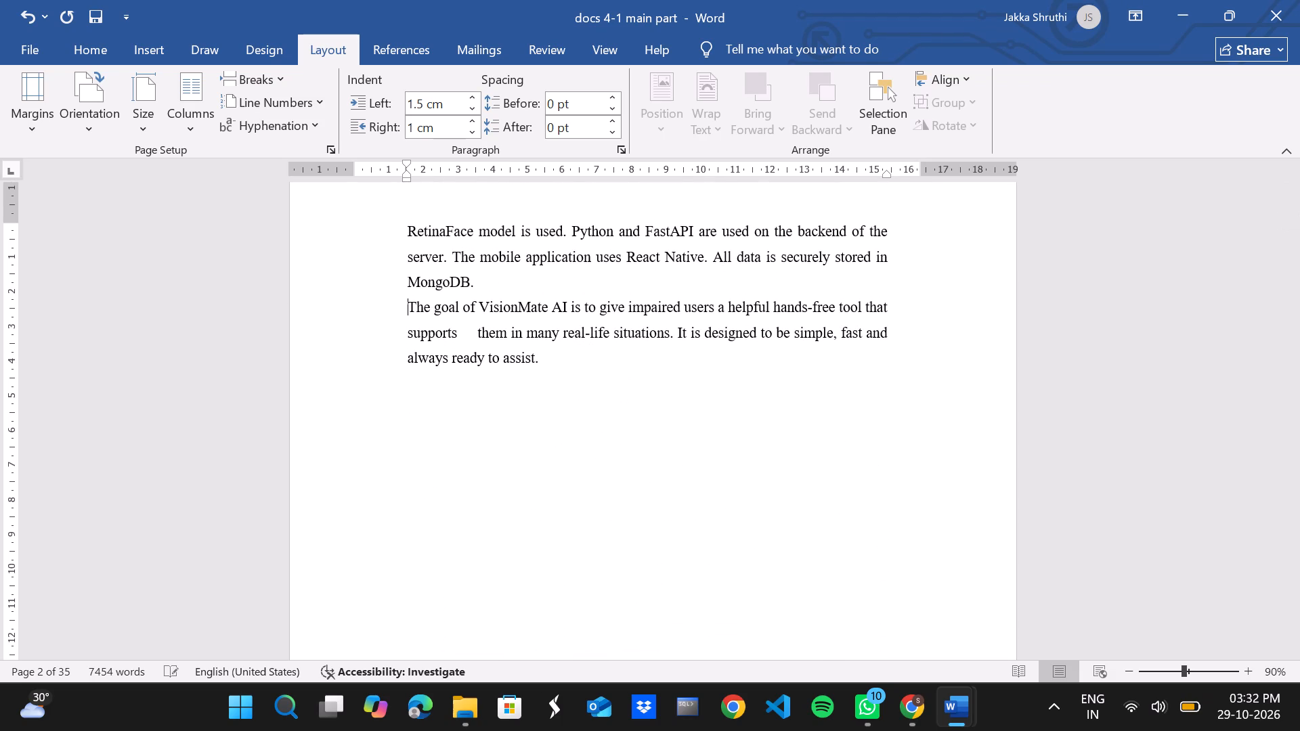
Set a 1.5 cm left and 1 cm right indent on the blank line and paragraph beneath the "1. INTRODUCTION" heading.
scroll(564, 331, up, 4)
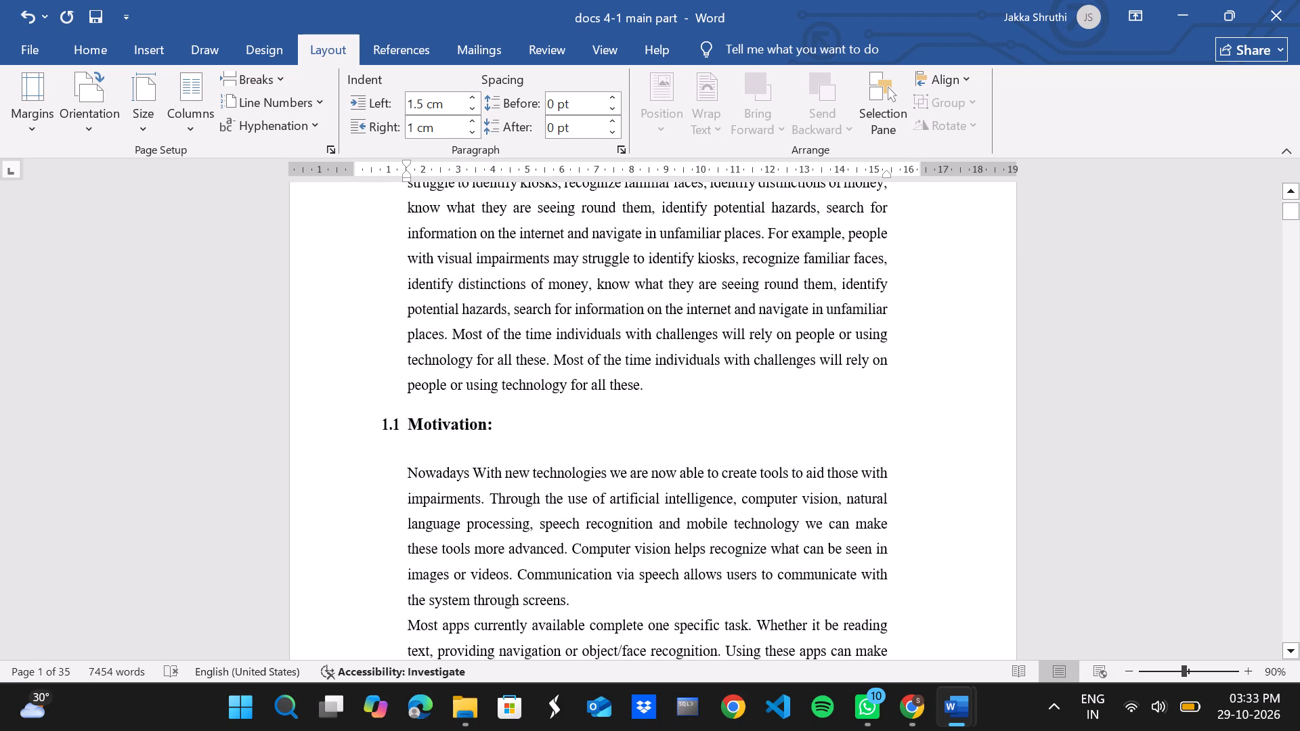
scroll(406, 330, up, 9)
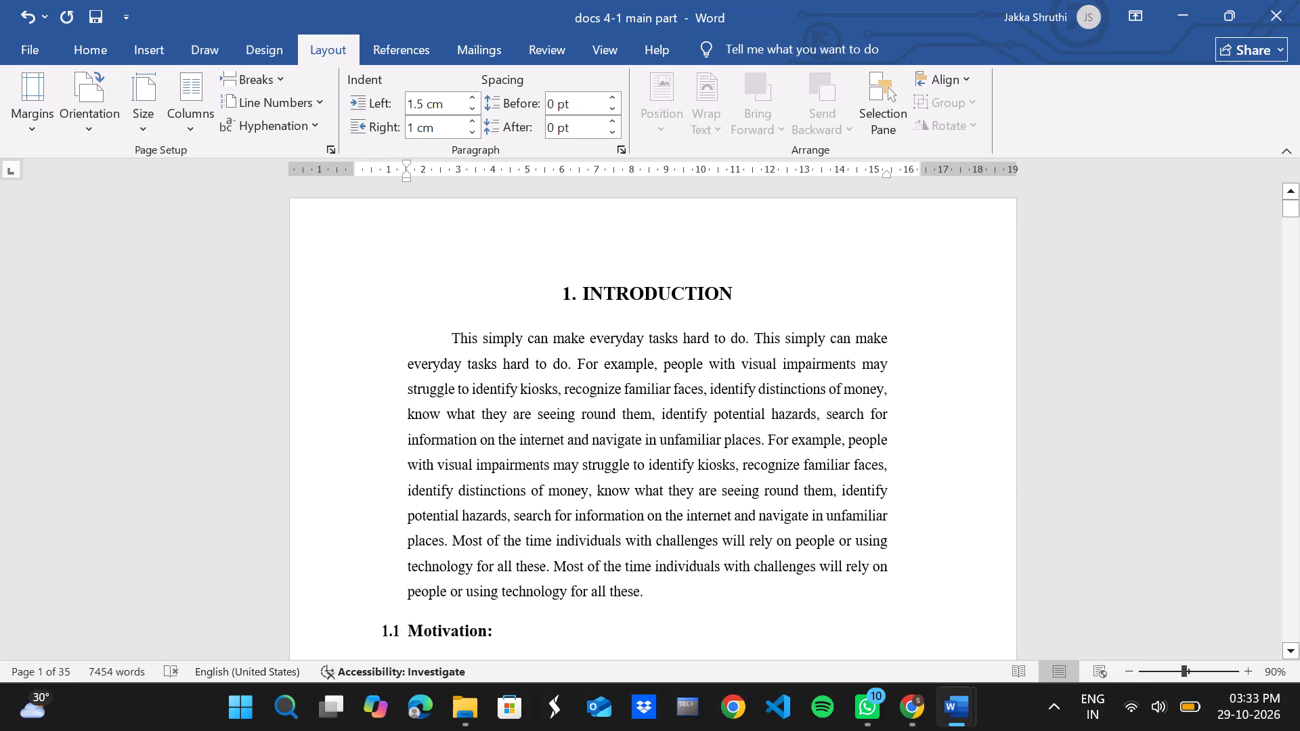
drag(371, 317, 669, 583)
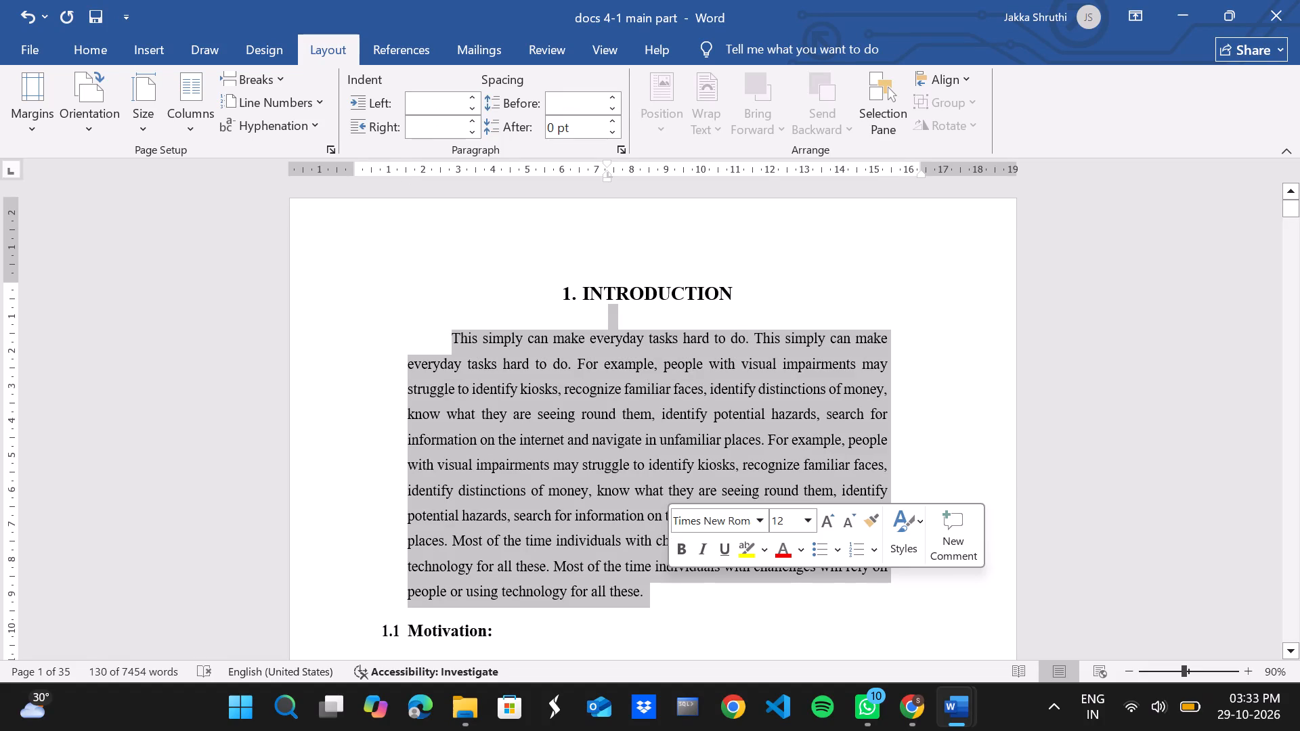
click(429, 99)
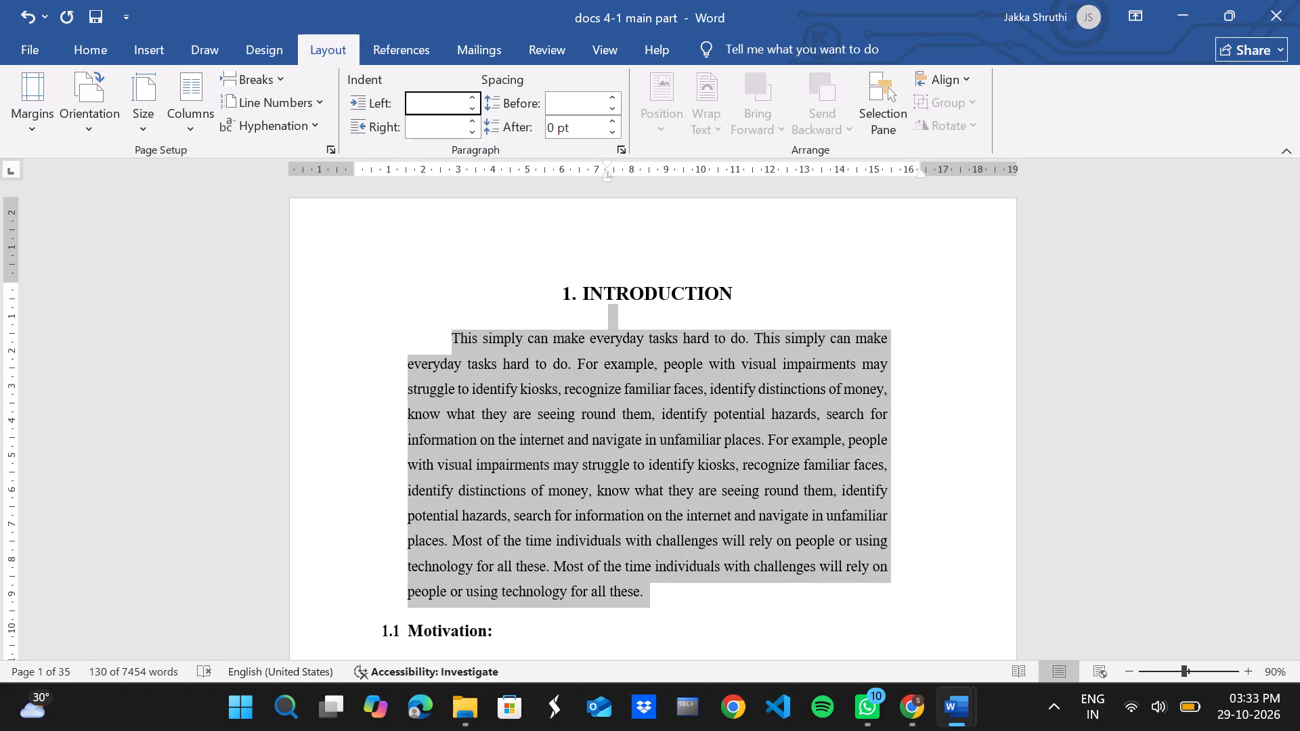
text(1.5)
click(420, 130)
key(1)
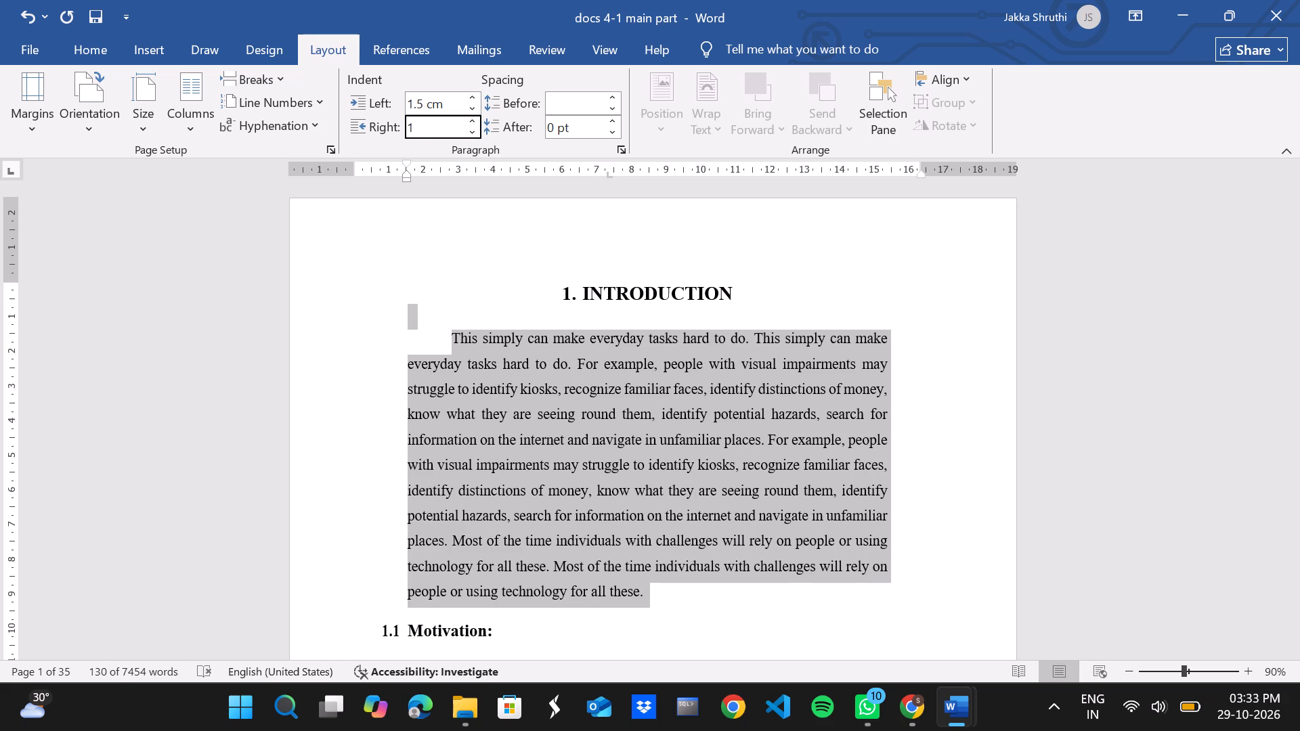
key(Return)
click(613, 380)
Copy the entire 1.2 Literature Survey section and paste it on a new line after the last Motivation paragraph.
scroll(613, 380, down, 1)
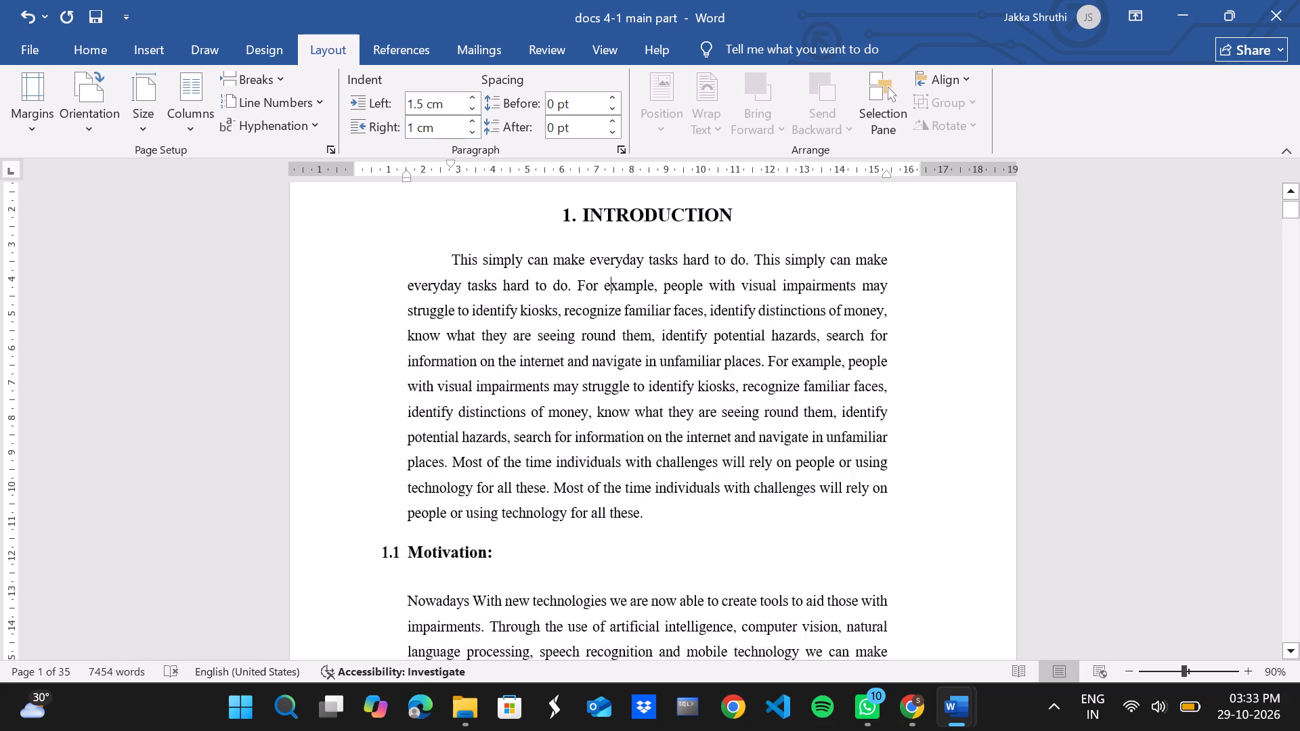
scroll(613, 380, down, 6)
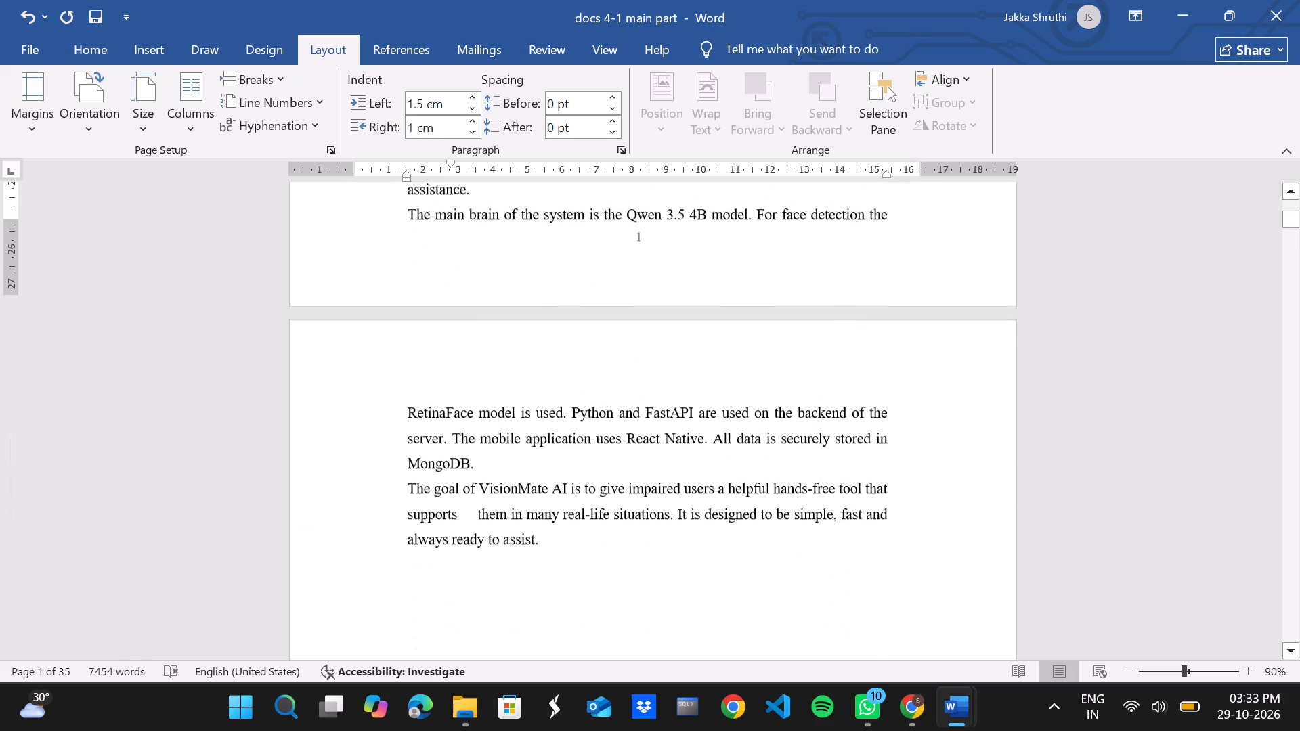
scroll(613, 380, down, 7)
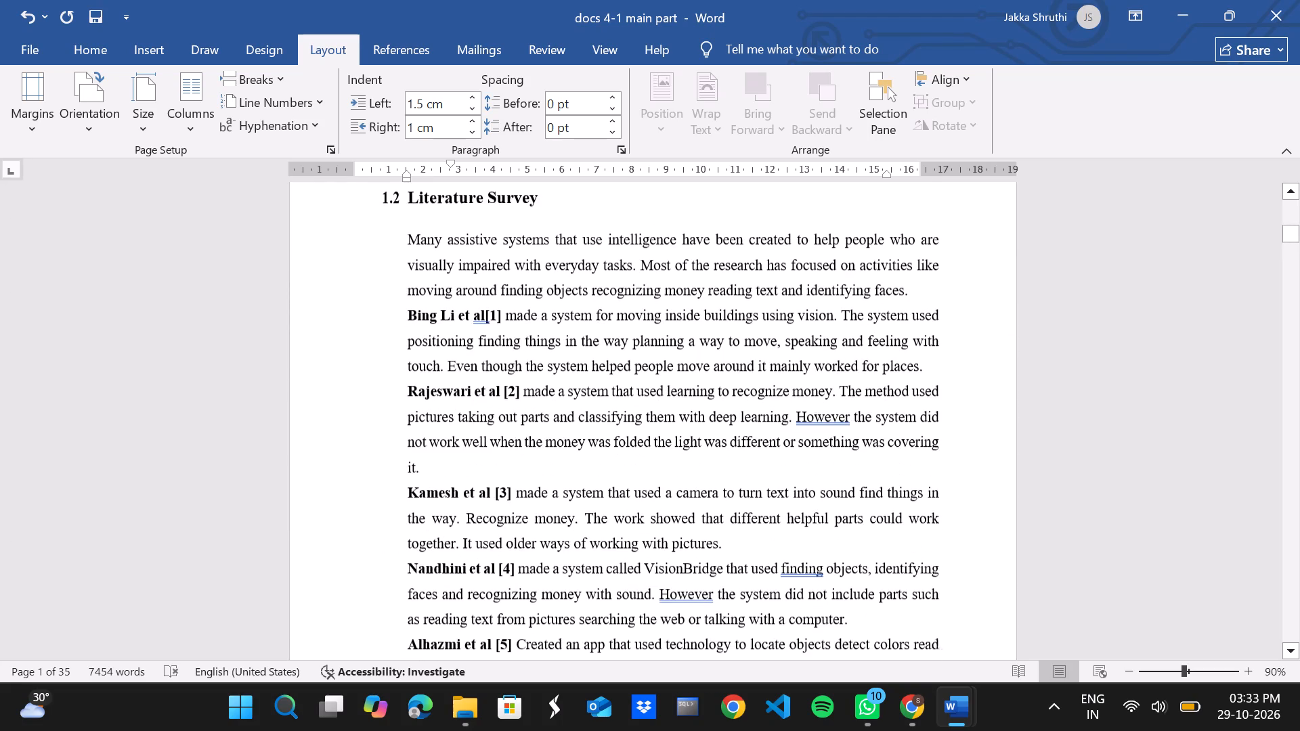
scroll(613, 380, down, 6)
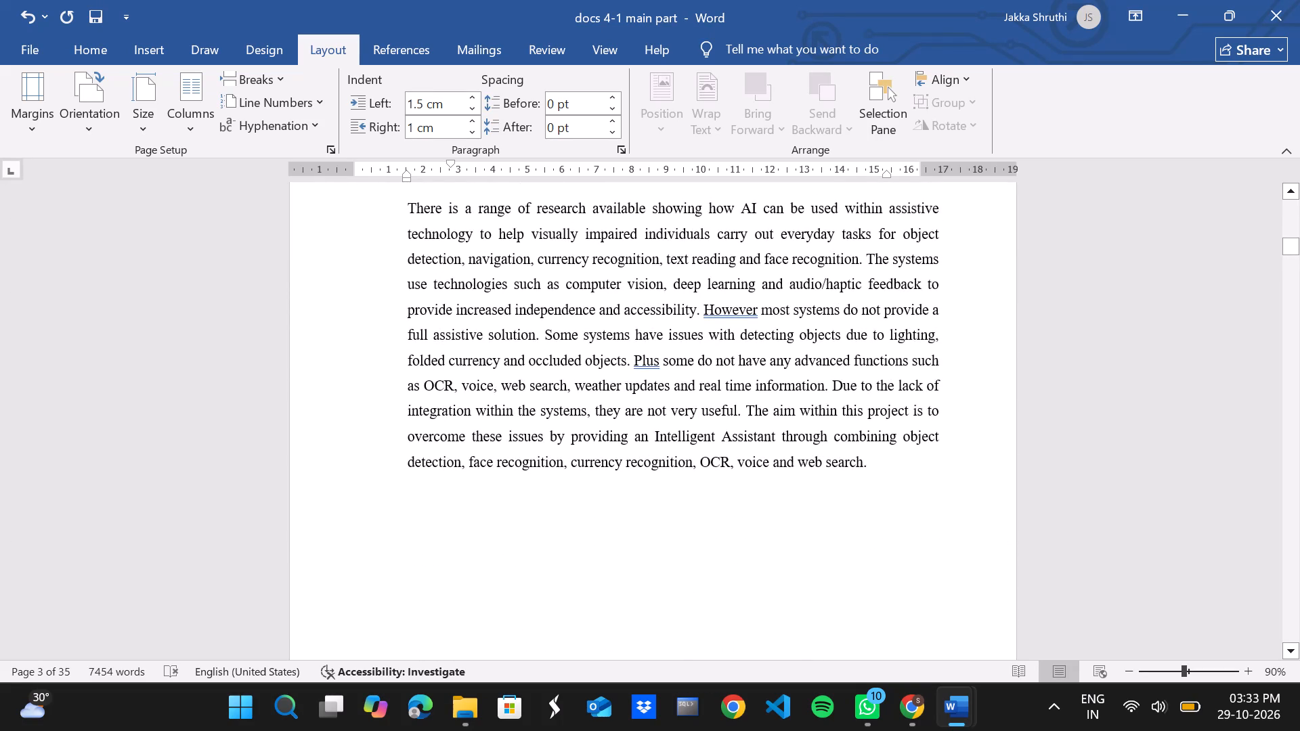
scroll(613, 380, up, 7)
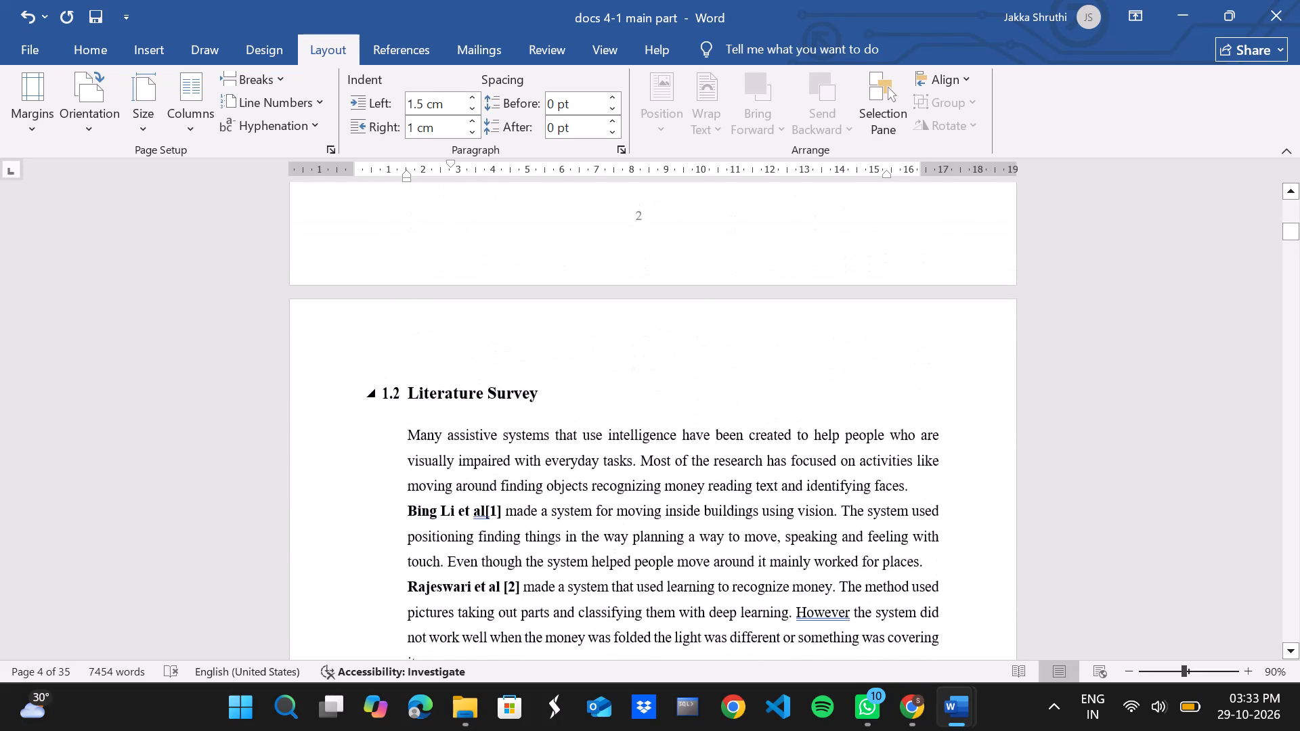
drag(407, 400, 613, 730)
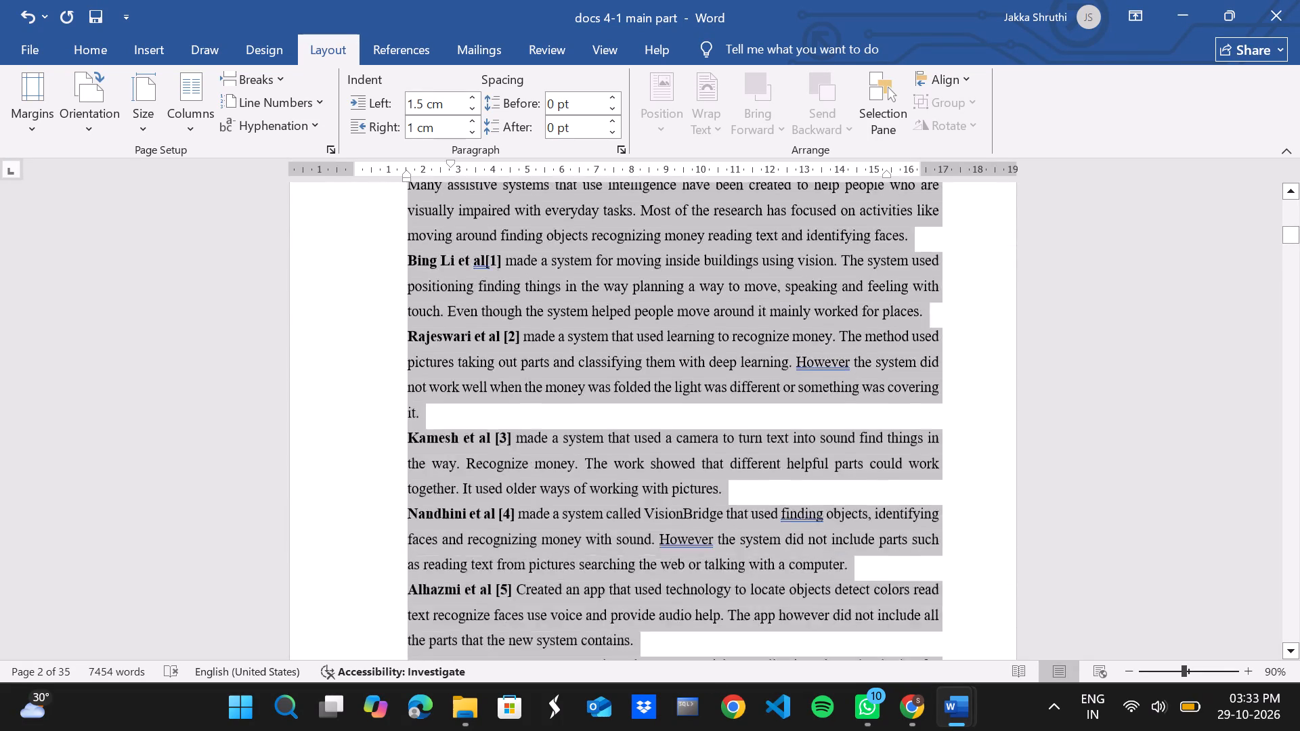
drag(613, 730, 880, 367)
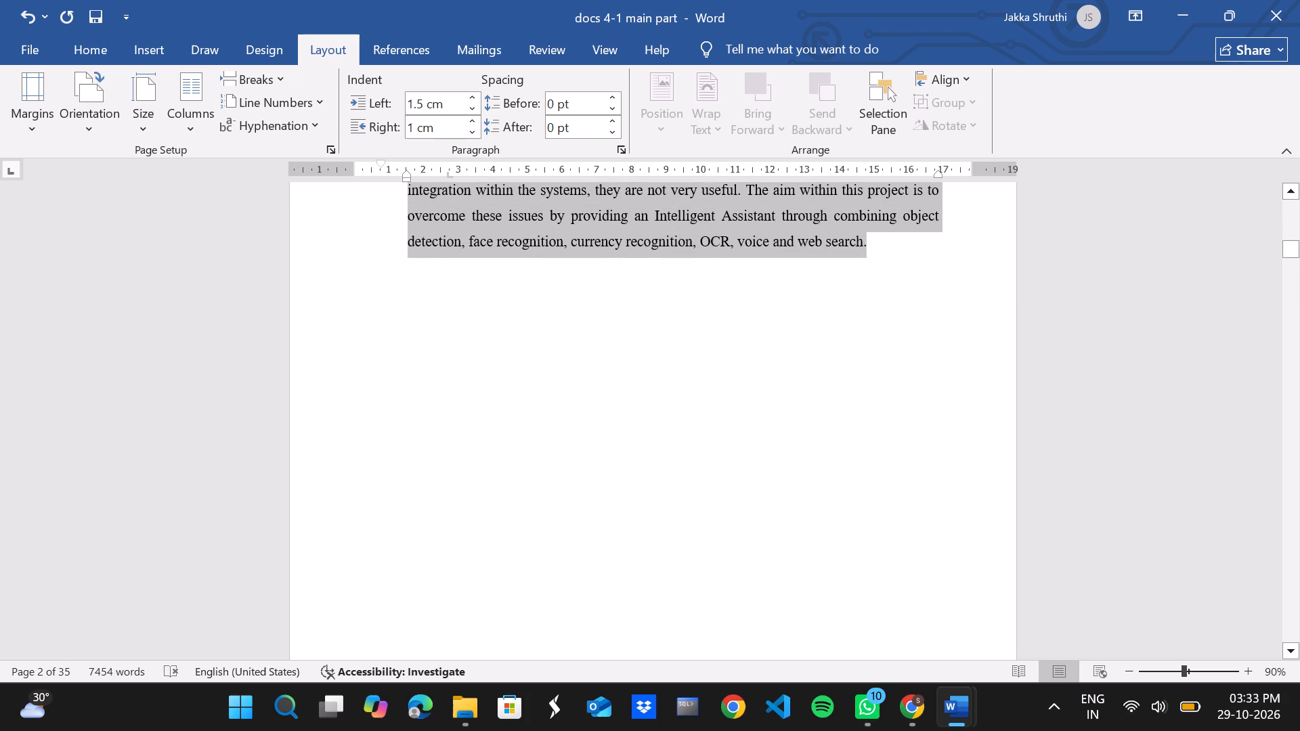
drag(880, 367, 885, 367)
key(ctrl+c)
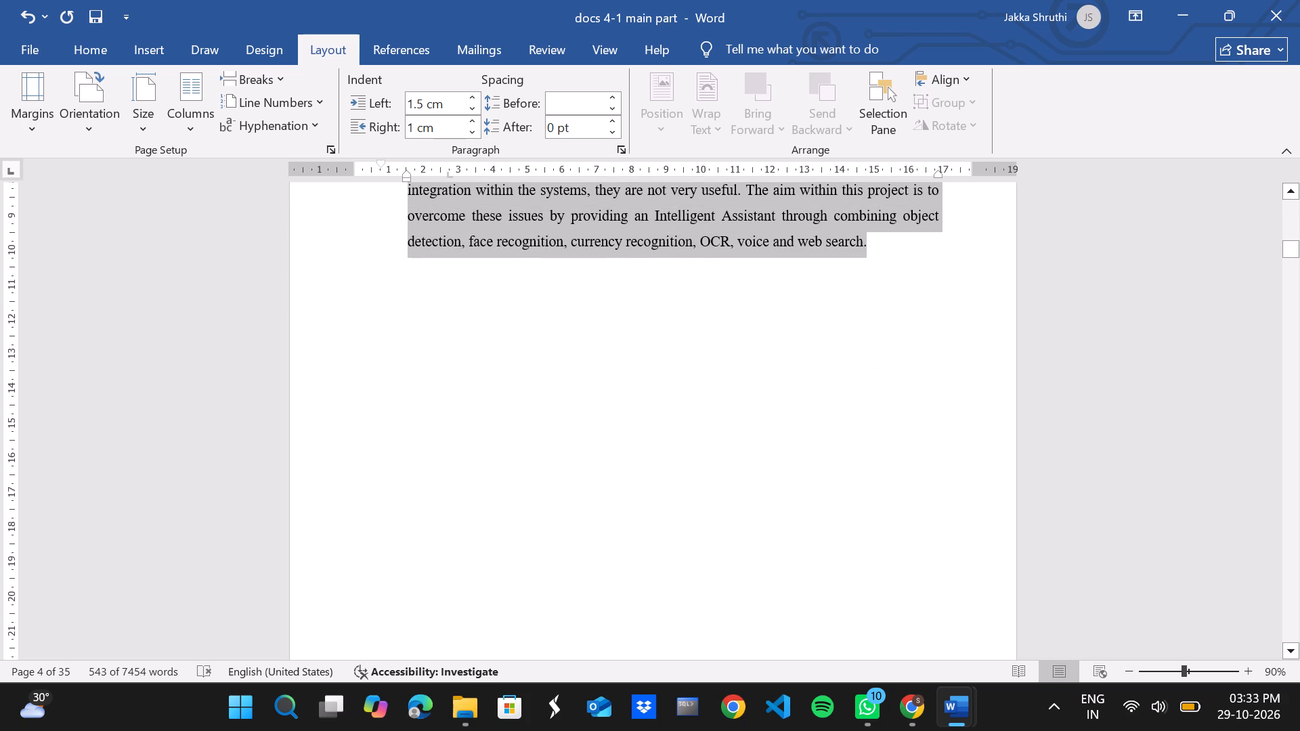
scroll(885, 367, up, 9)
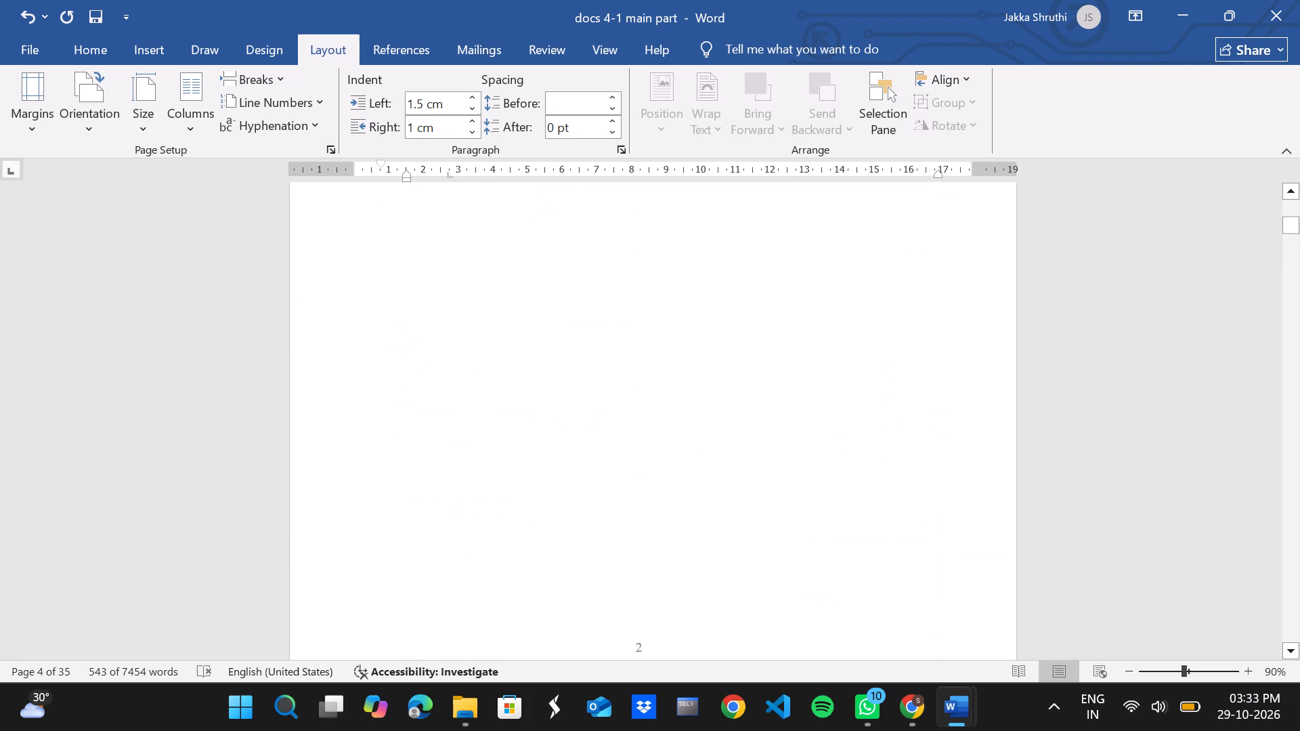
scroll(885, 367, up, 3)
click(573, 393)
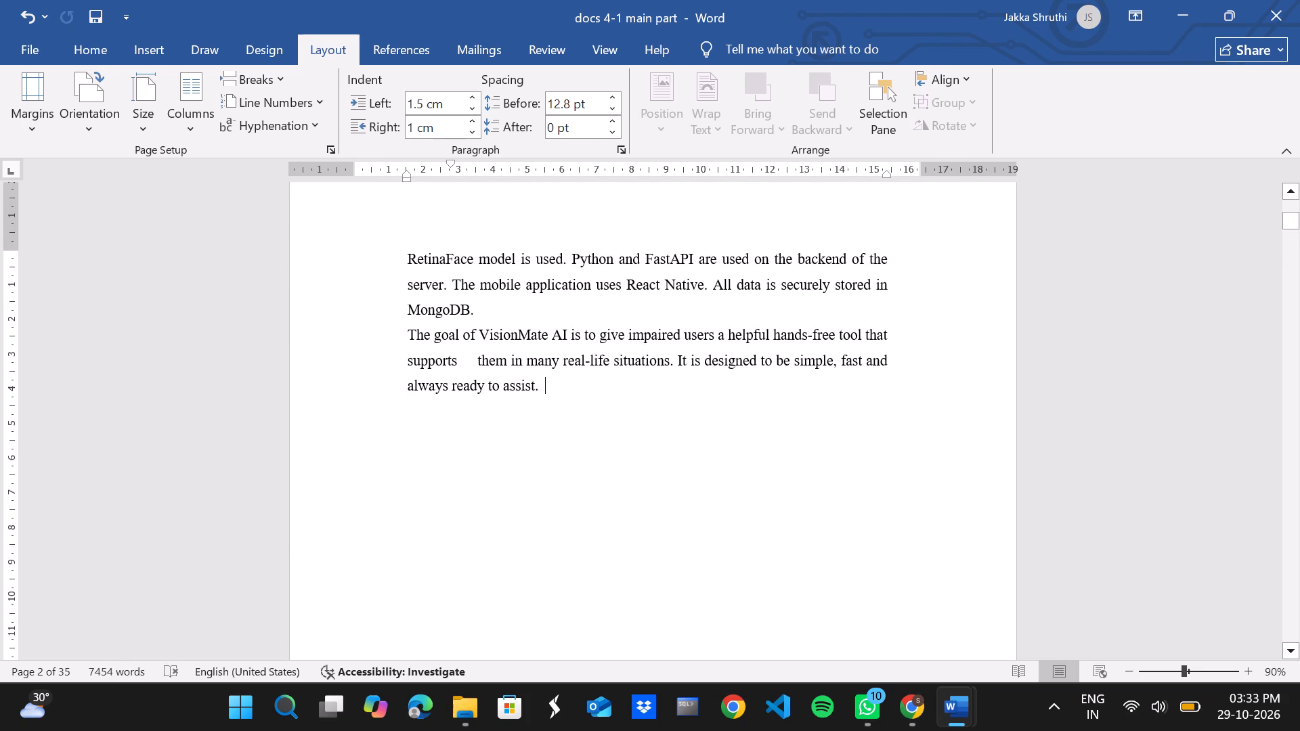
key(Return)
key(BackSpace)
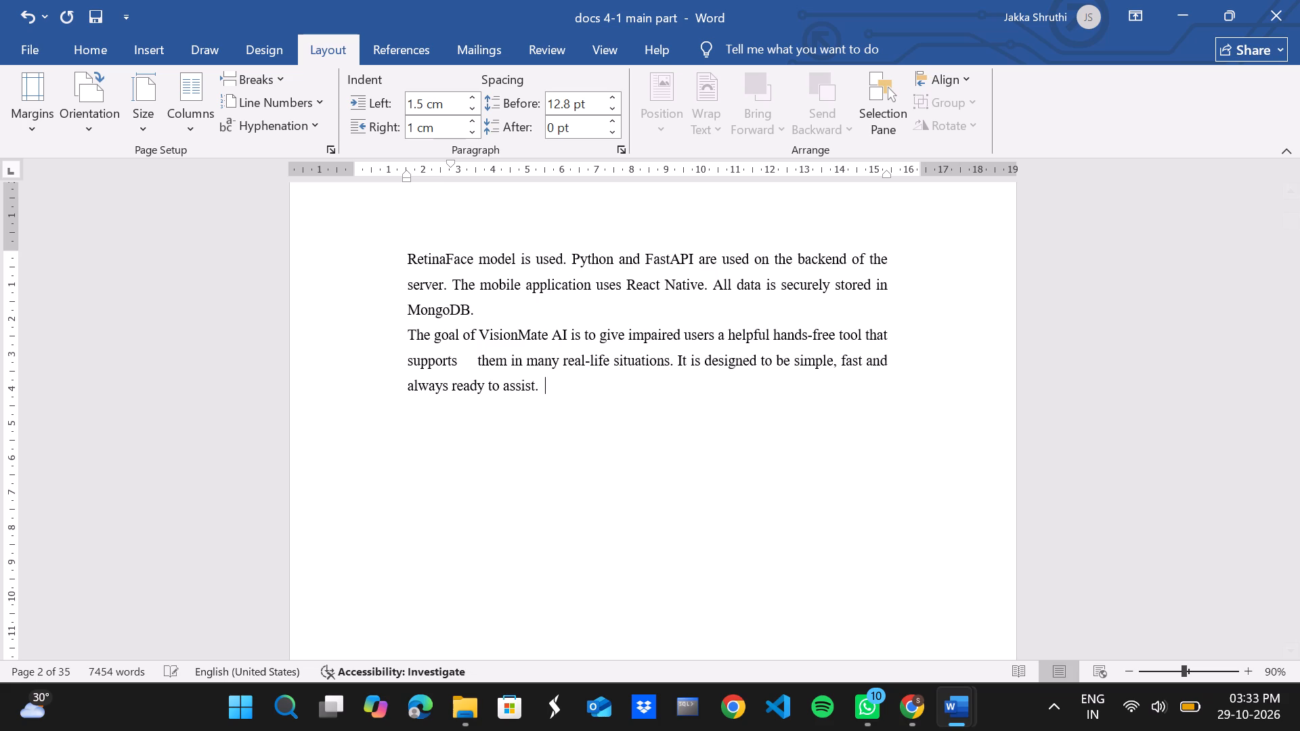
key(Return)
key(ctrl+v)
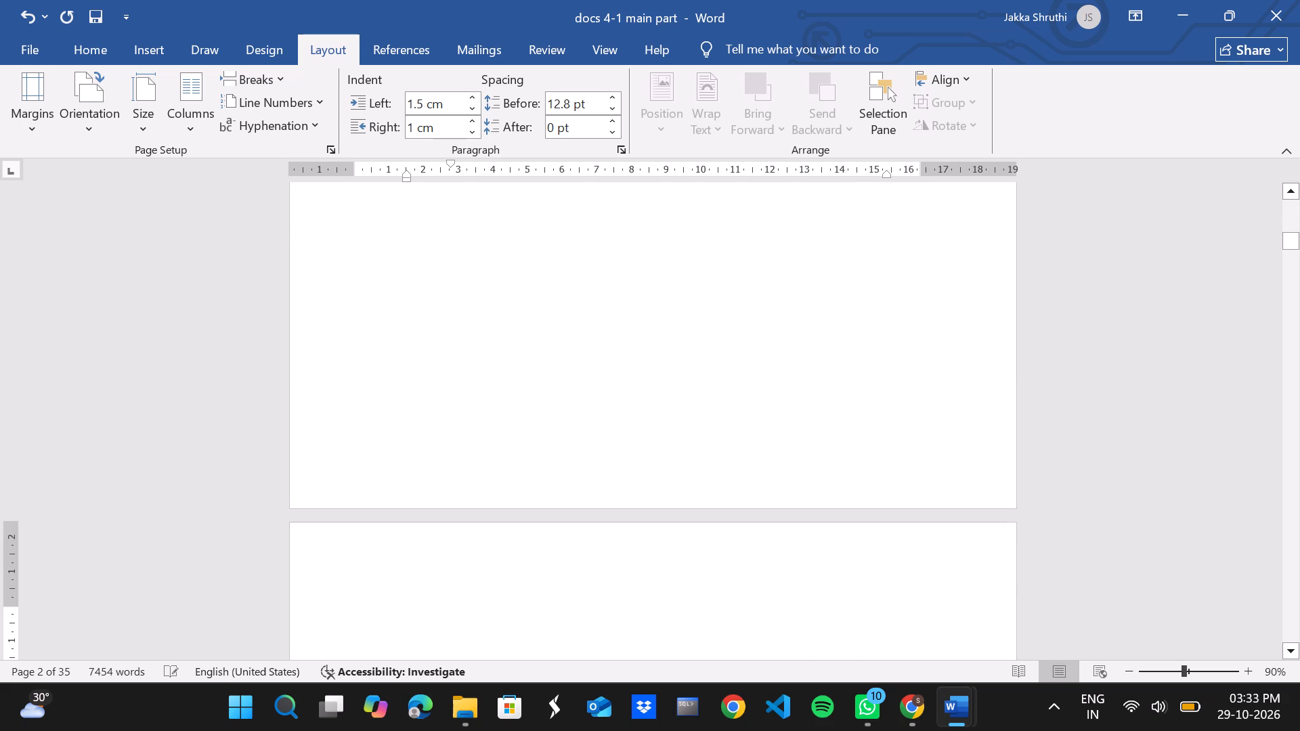
Examine the page layout from the introduction through the pasted and original Literature Survey sections.
scroll(573, 393, up, 7)
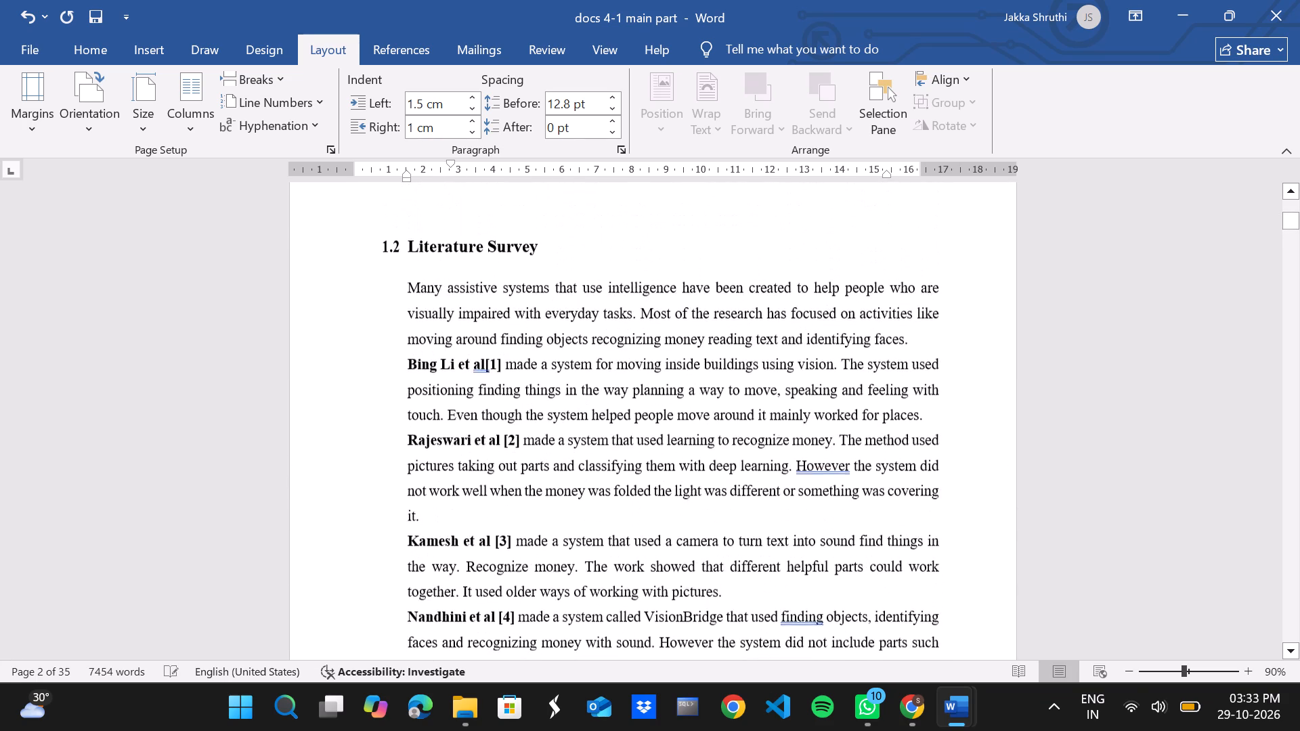
scroll(573, 393, up, 5)
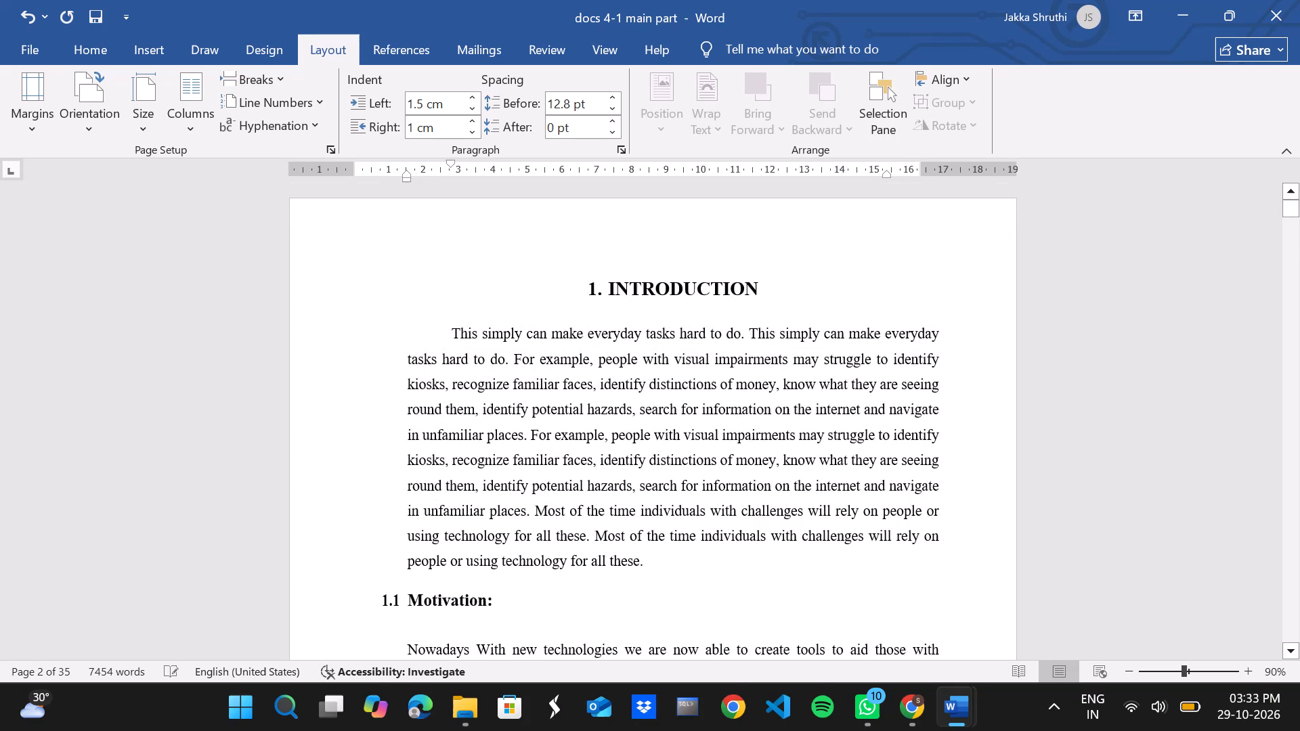
scroll(573, 393, up, 2)
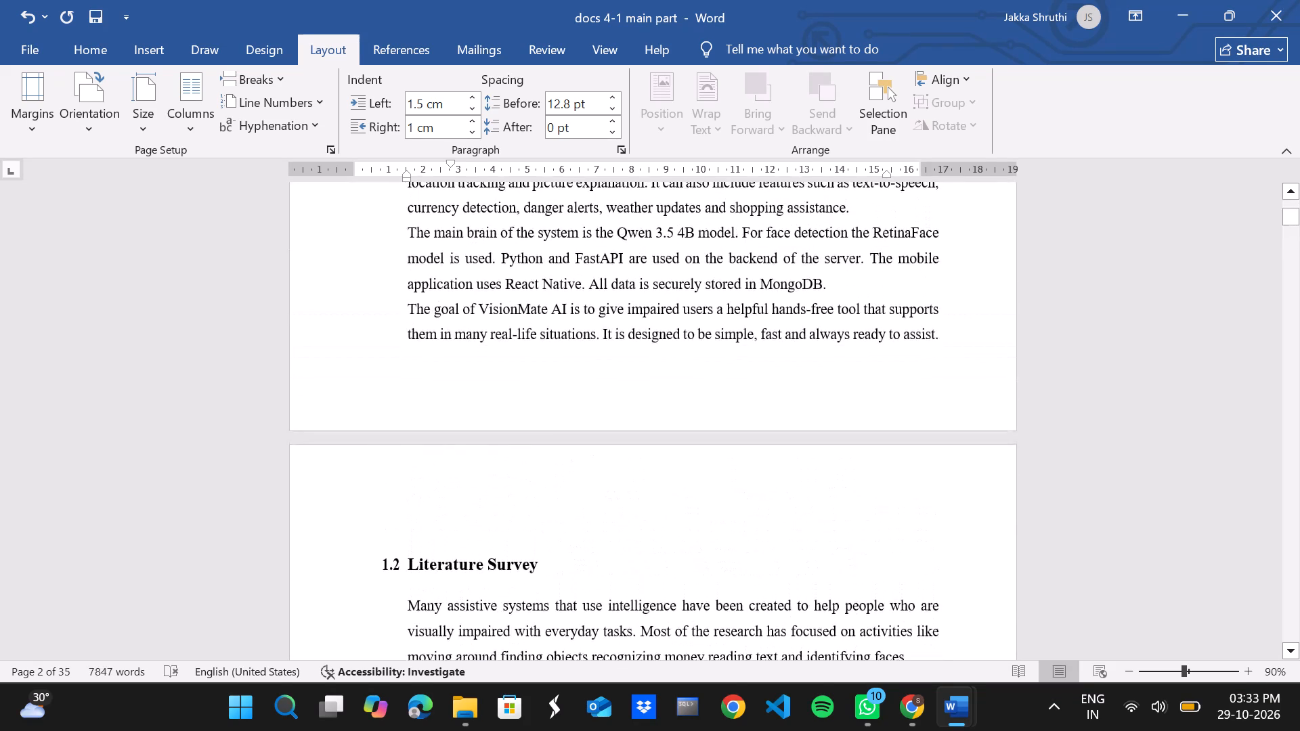
scroll(573, 393, up, 1)
scroll(573, 393, down, 6)
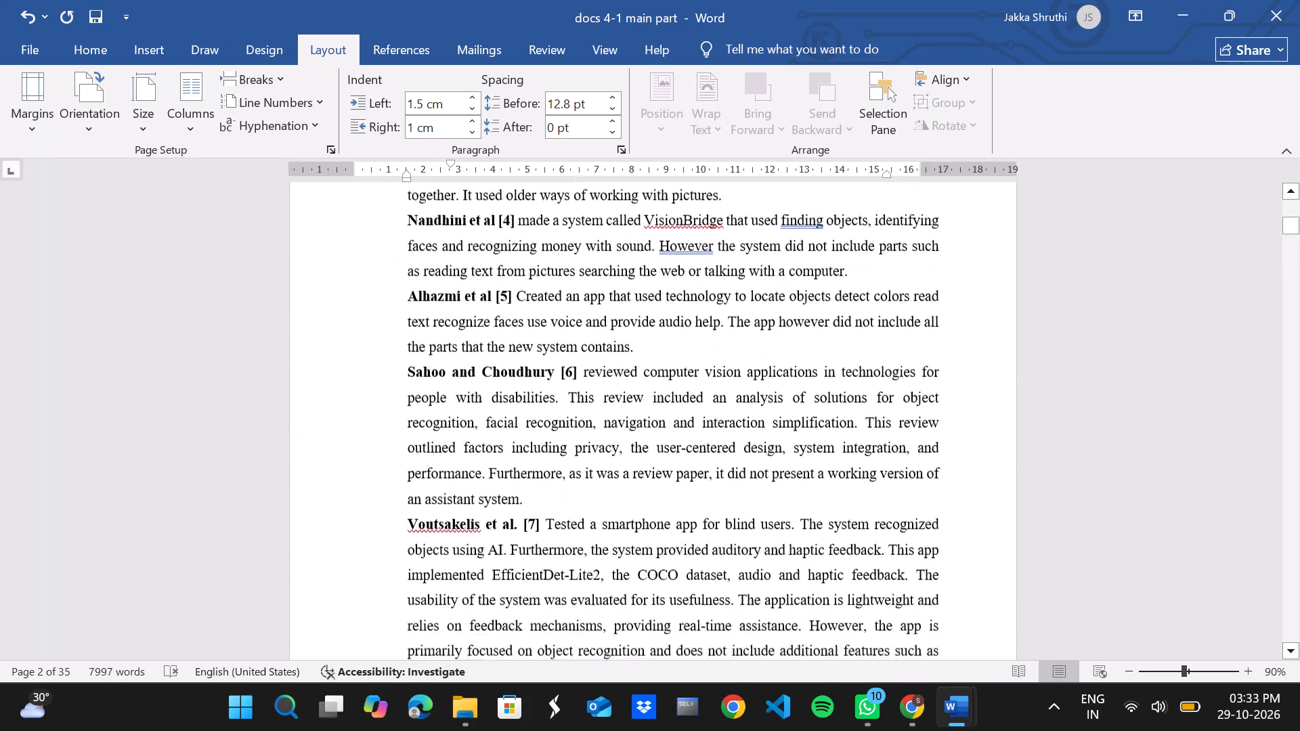
scroll(573, 393, down, 9)
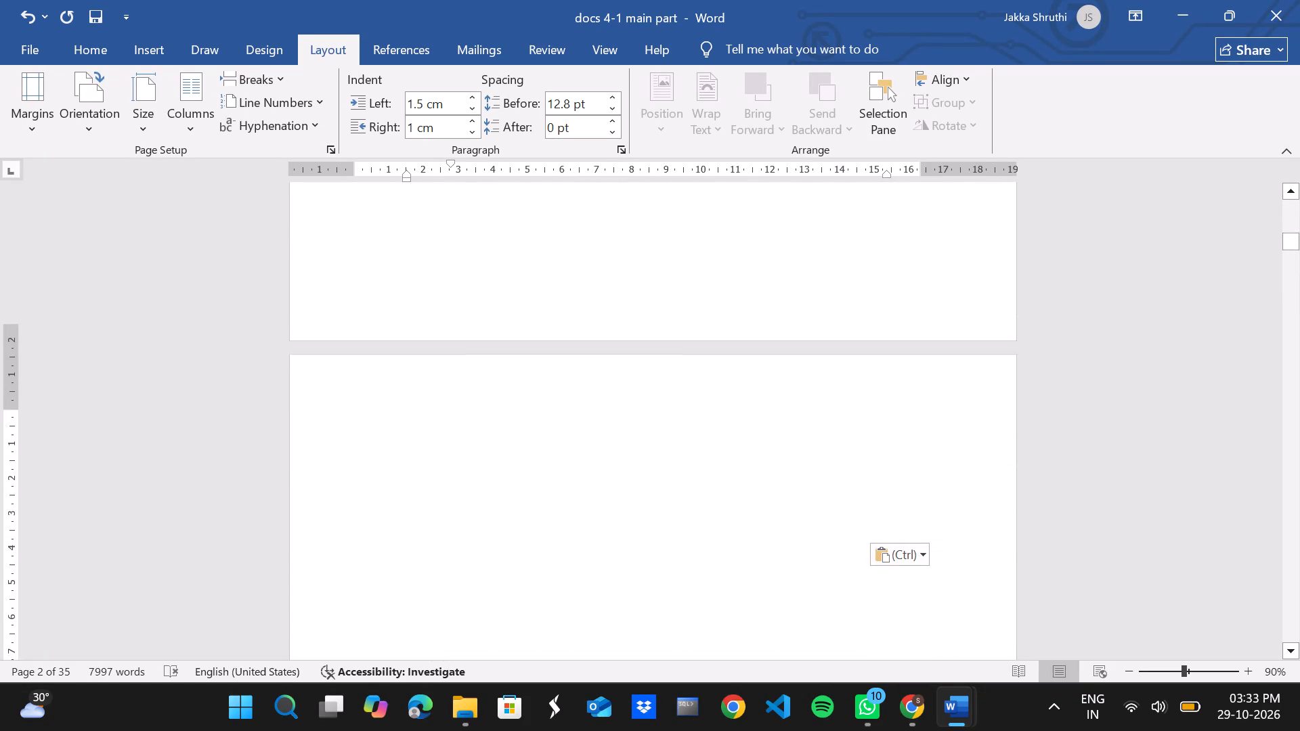
scroll(573, 393, down, 6)
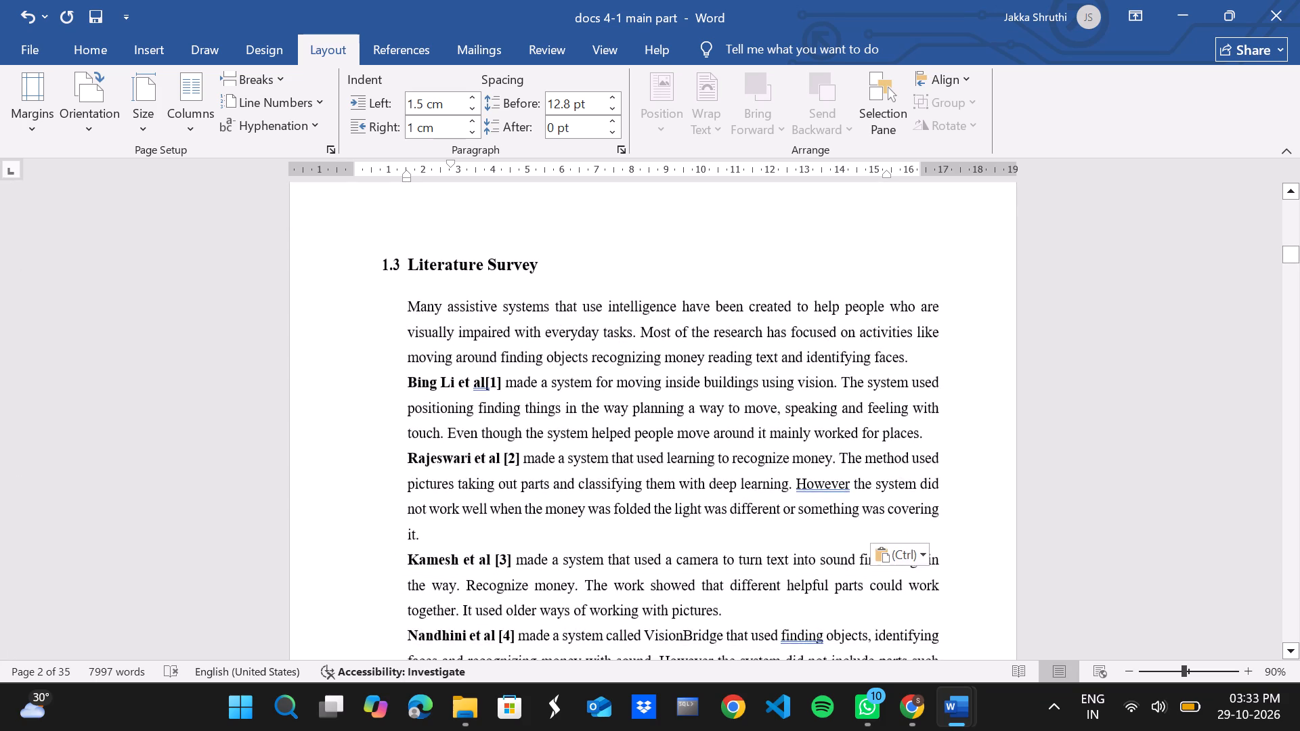
scroll(573, 393, up, 5)
click(573, 393)
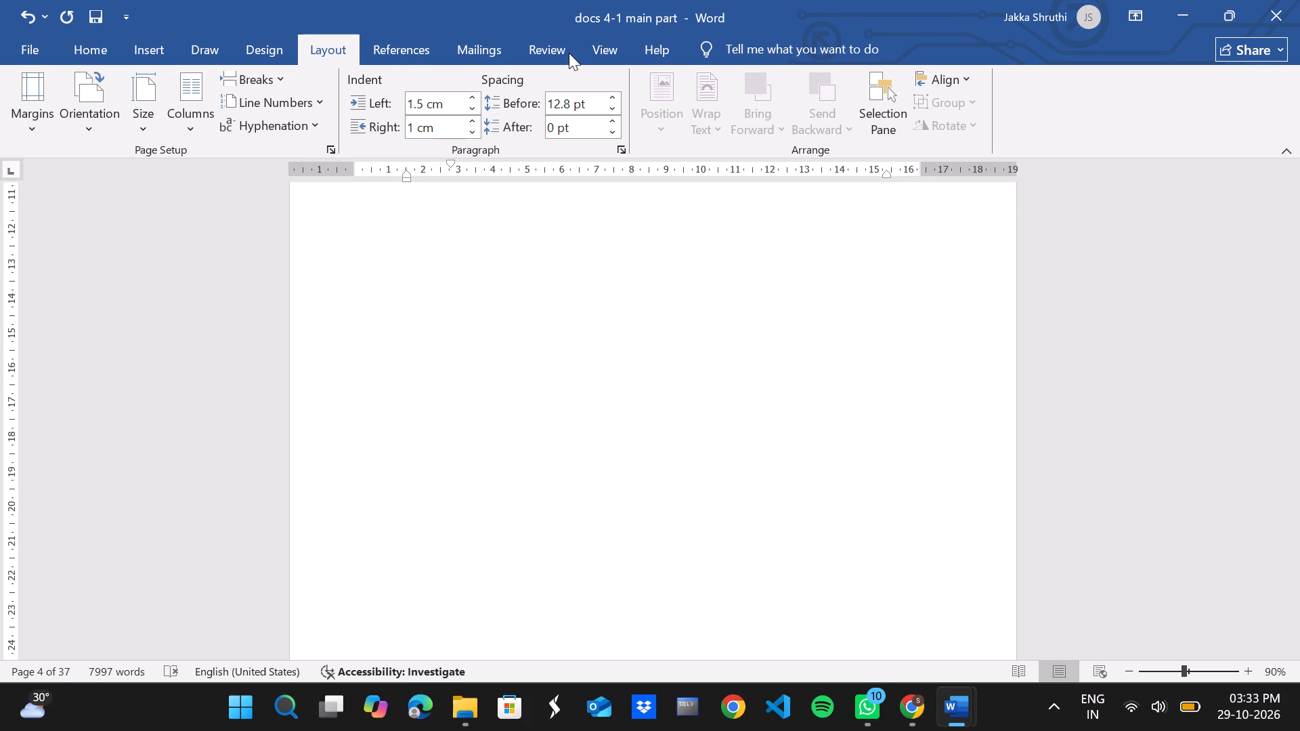
Show page thumbnails in the Navigation pane and check the pages around the blank fourth page.
click(596, 50)
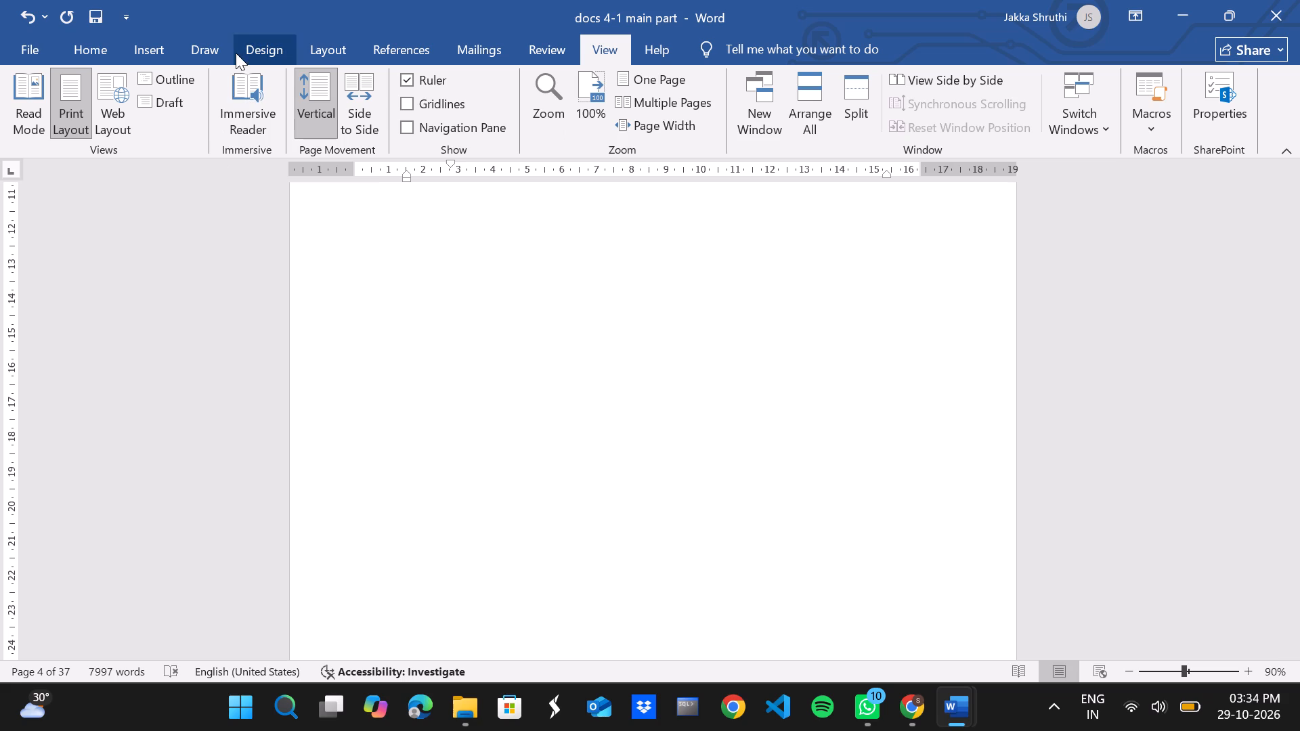
click(406, 122)
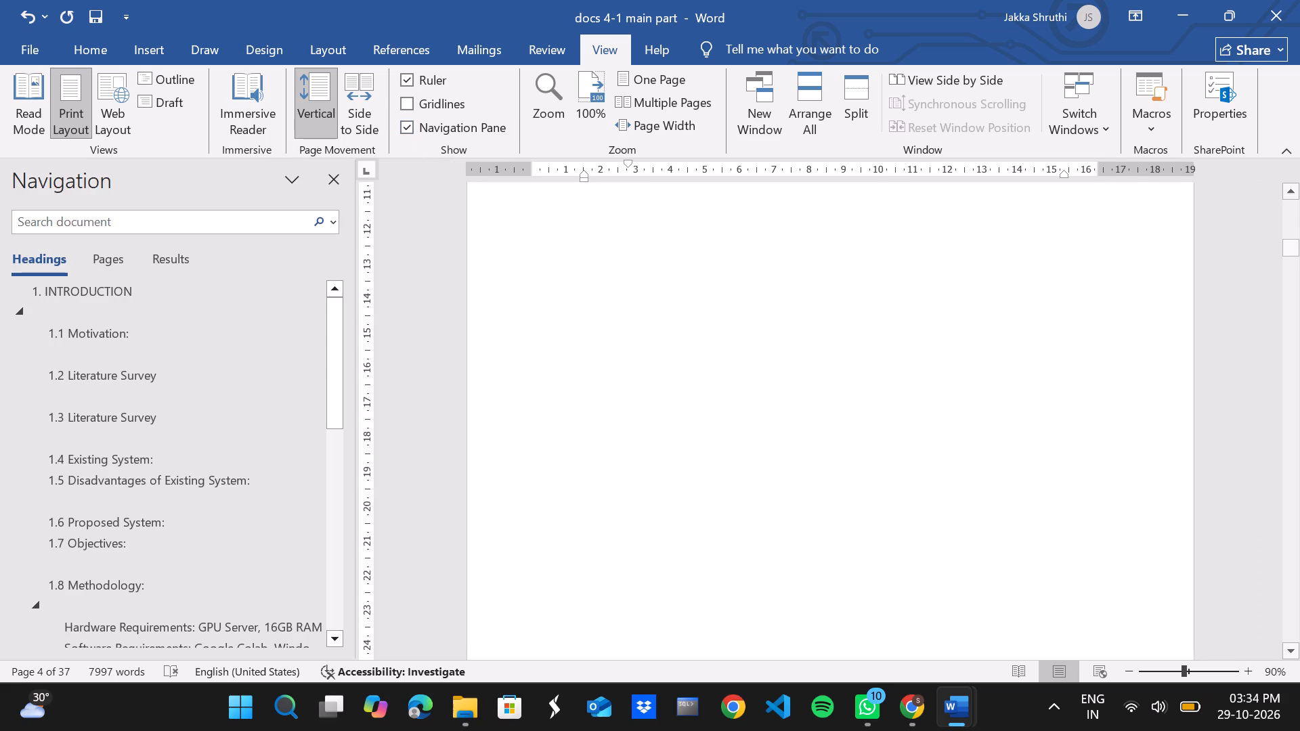
click(107, 254)
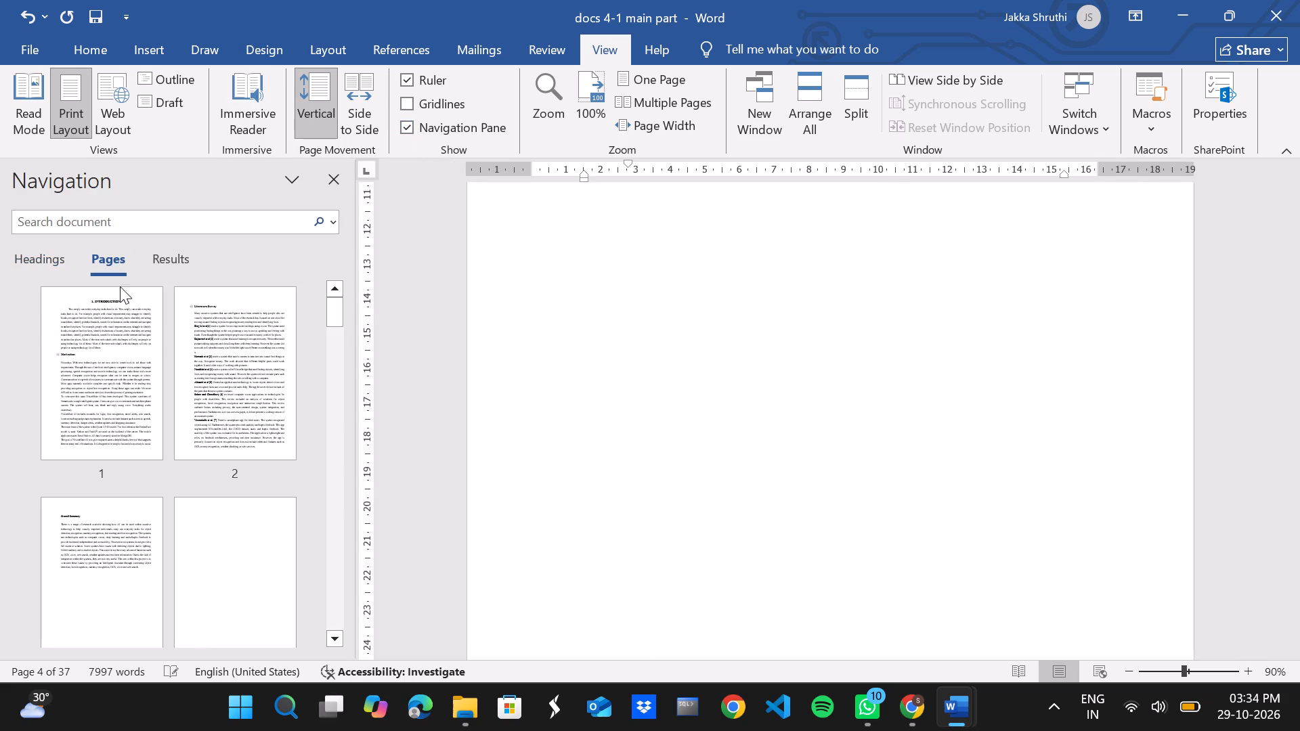
click(224, 545)
scroll(224, 545, down, 1)
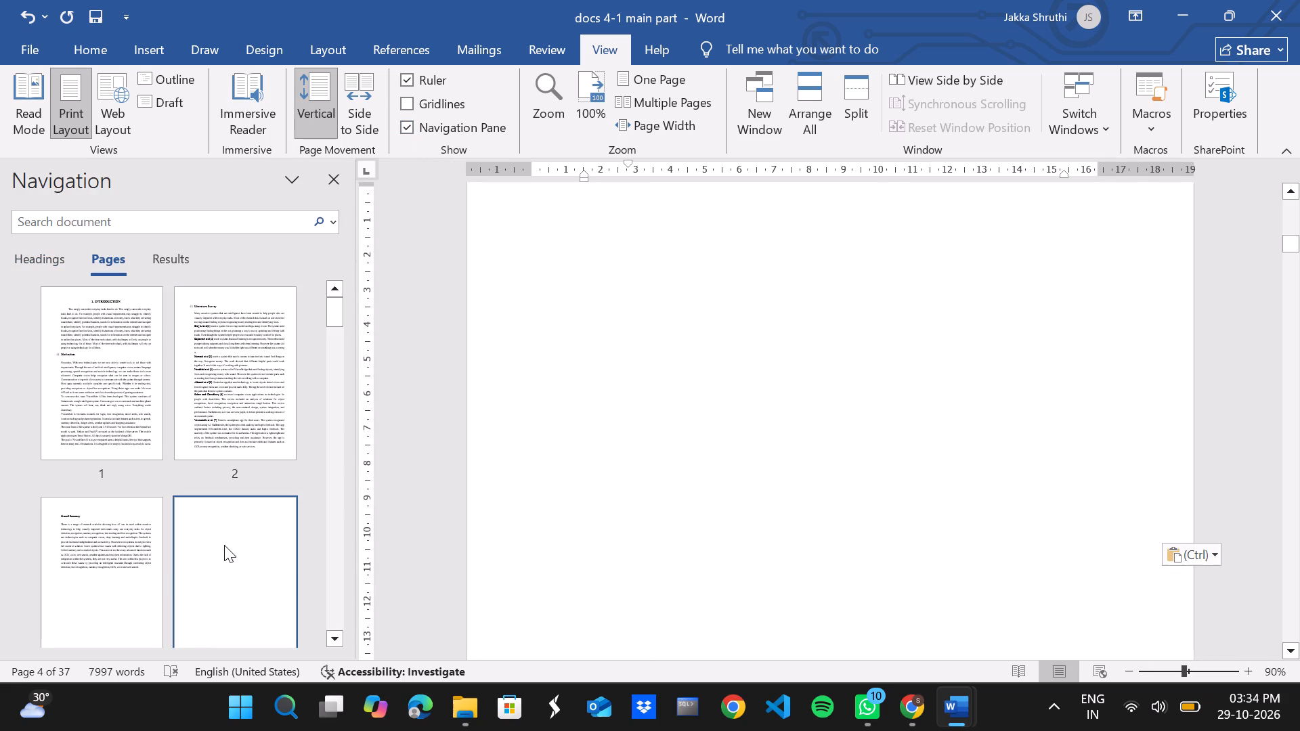
scroll(224, 545, down, 1)
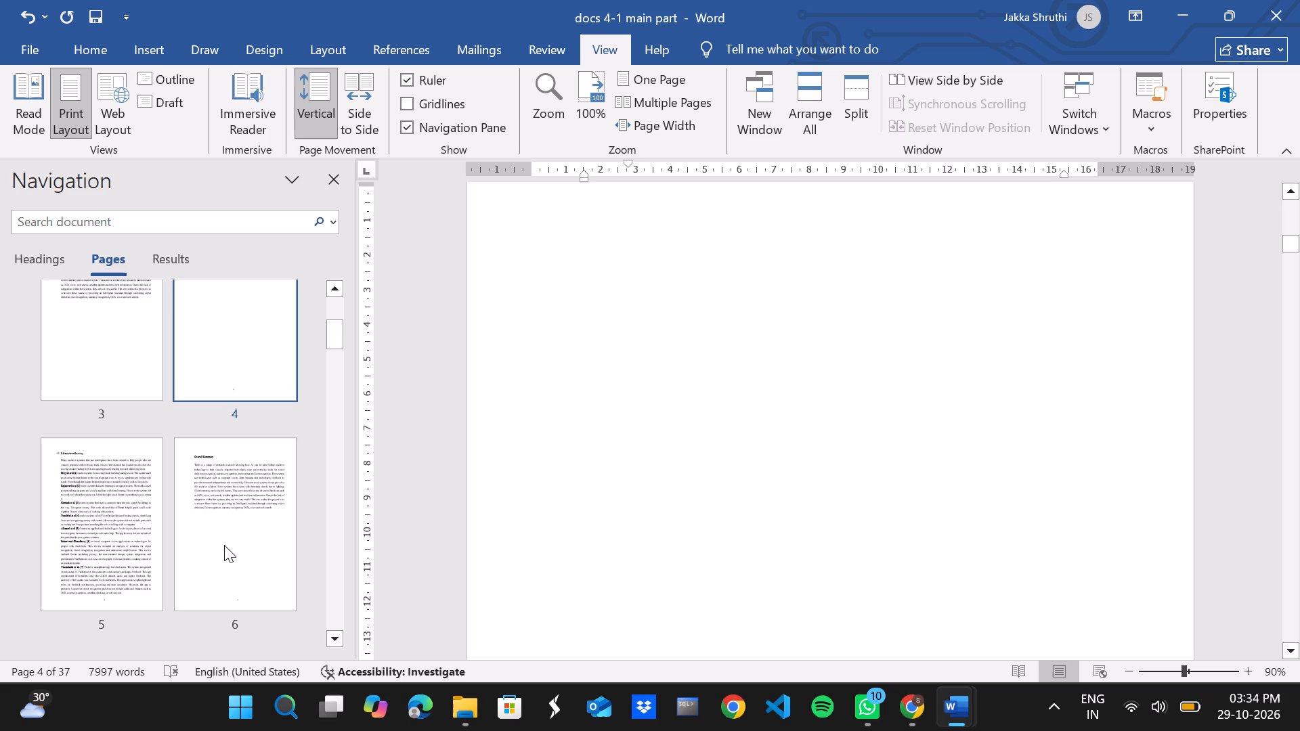
scroll(224, 545, up, 1)
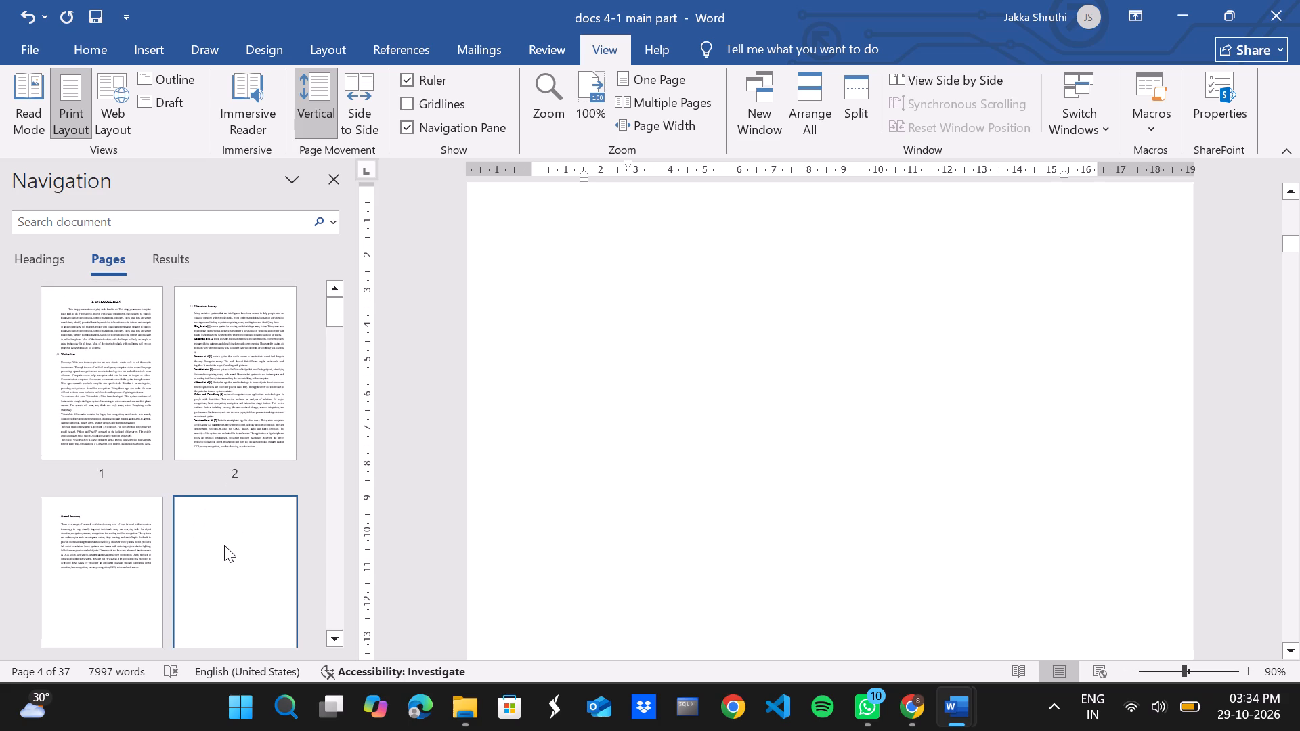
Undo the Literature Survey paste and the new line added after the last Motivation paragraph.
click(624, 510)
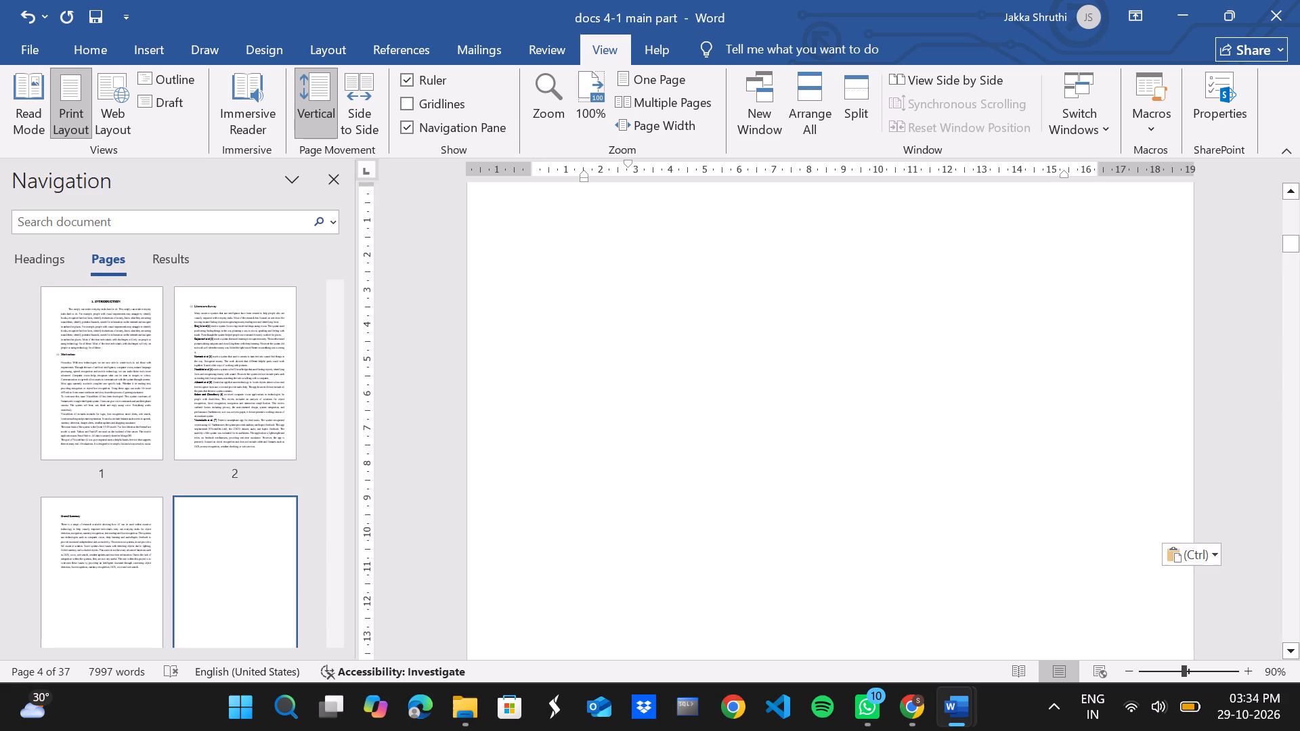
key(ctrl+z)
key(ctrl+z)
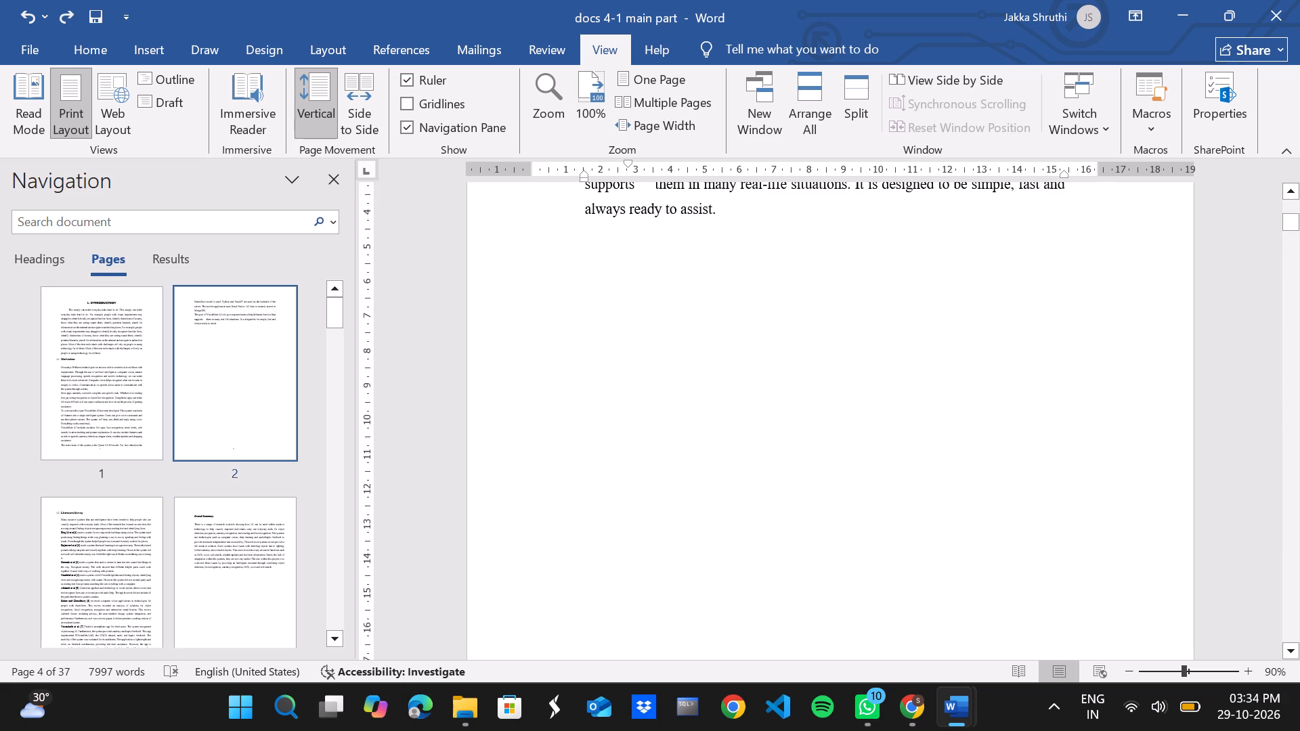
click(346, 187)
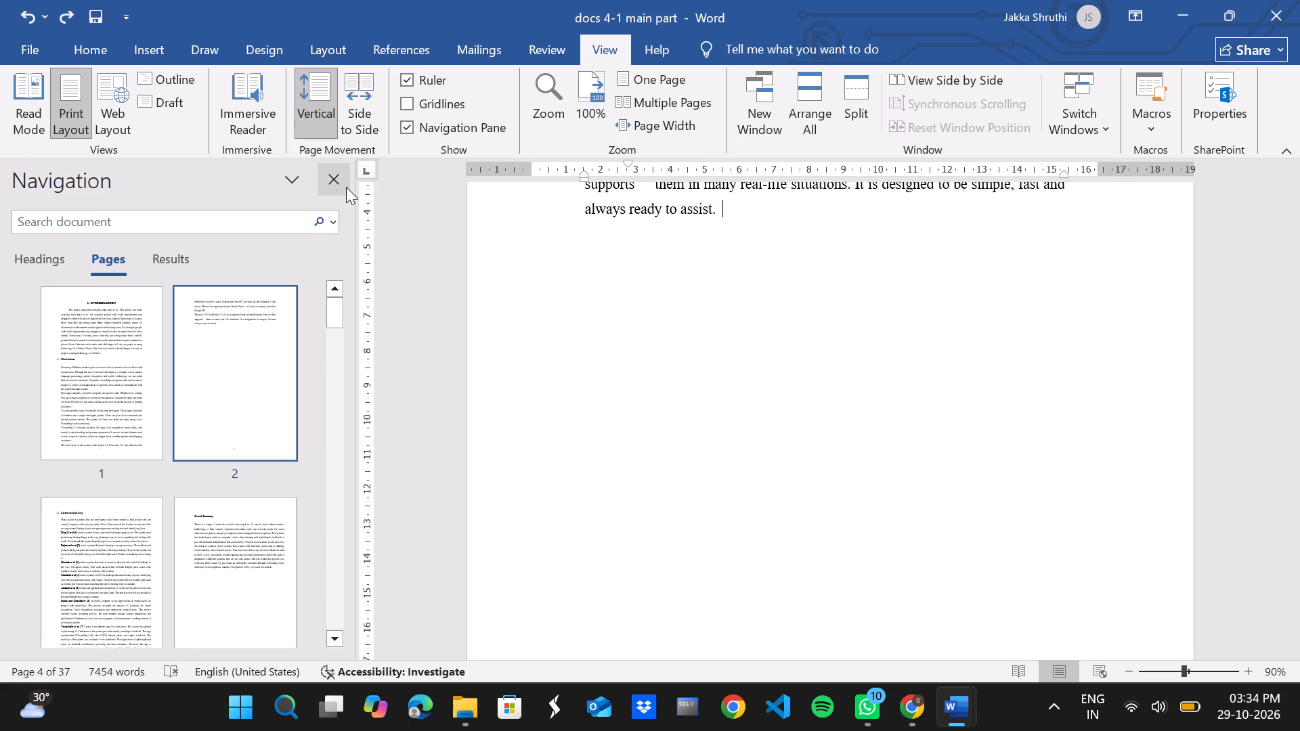
Add a new line after the last Motivation paragraph and paste the copied 1.2 Literature Survey section there.
scroll(634, 393, up, 1)
key(Return)
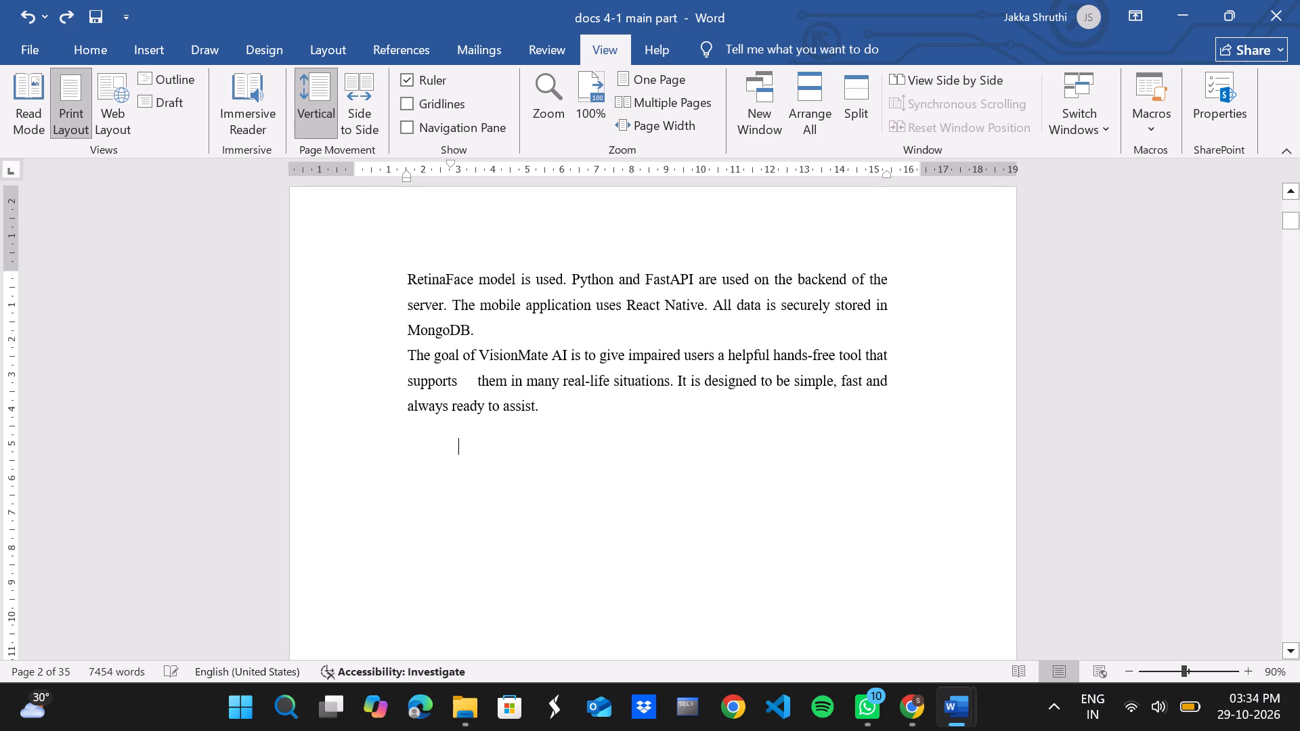
key(ctrl+v)
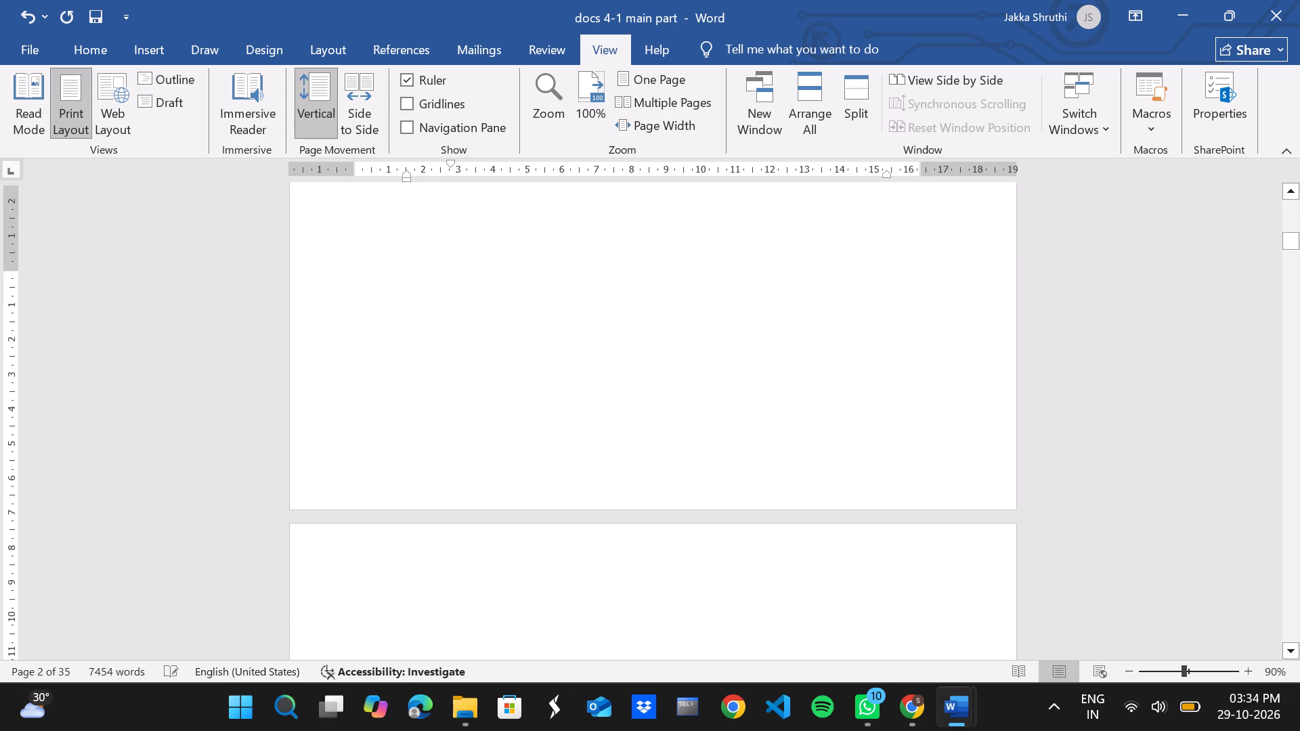
Examine the page layout from the Motivation section through the pasted and original Literature Survey sections and their Overall Summary.
scroll(634, 393, up, 10)
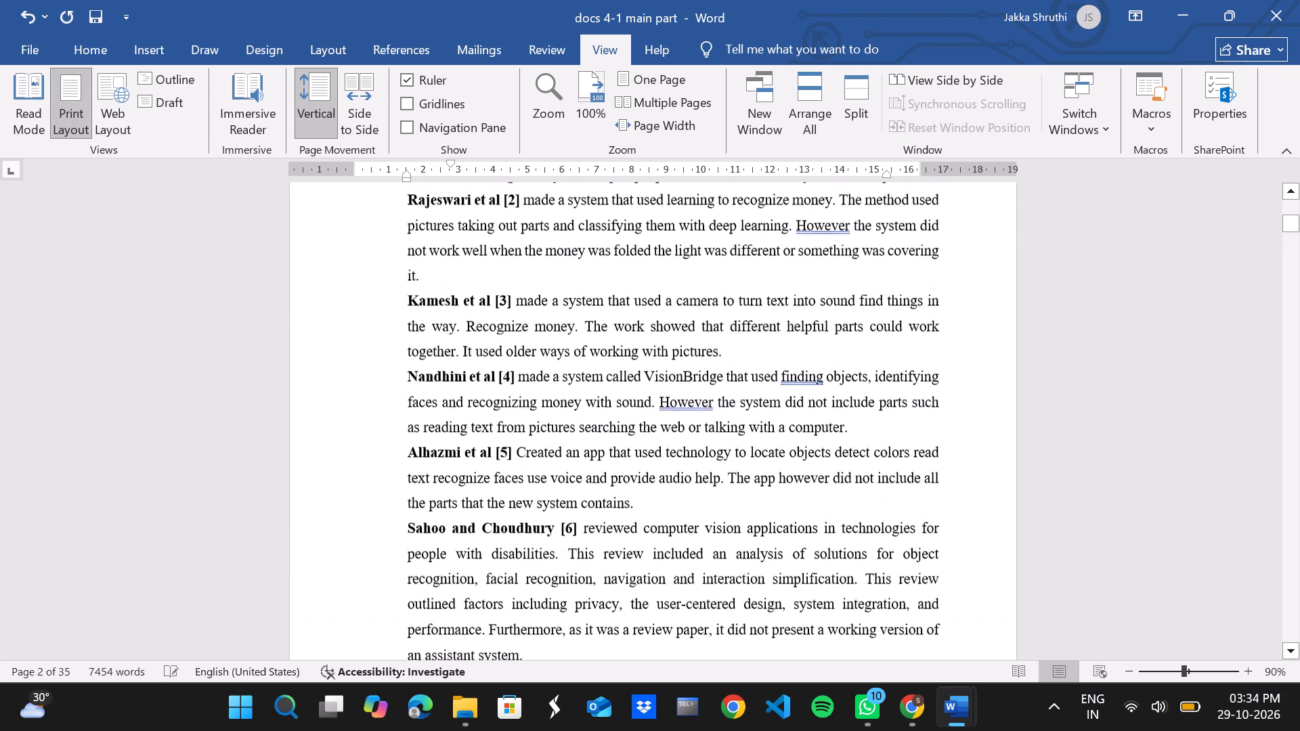
scroll(634, 393, up, 6)
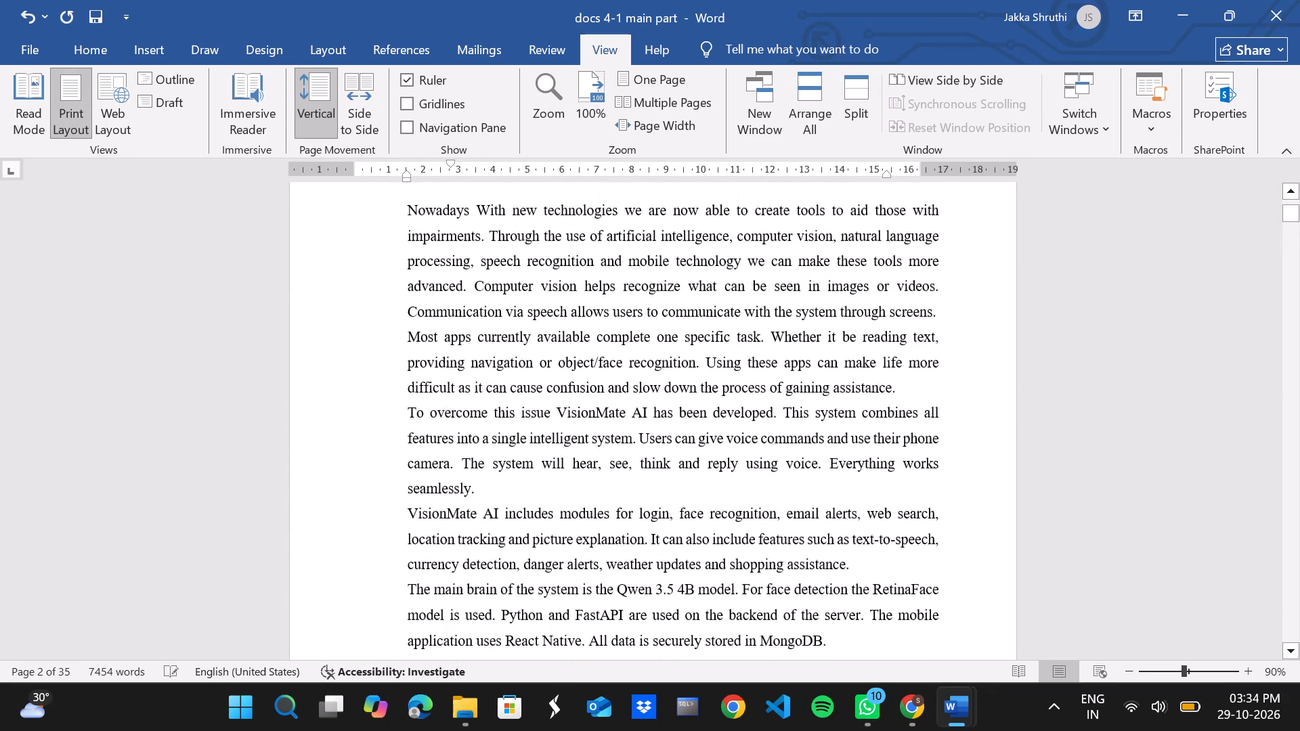
scroll(634, 393, up, 1)
scroll(634, 393, down, 4)
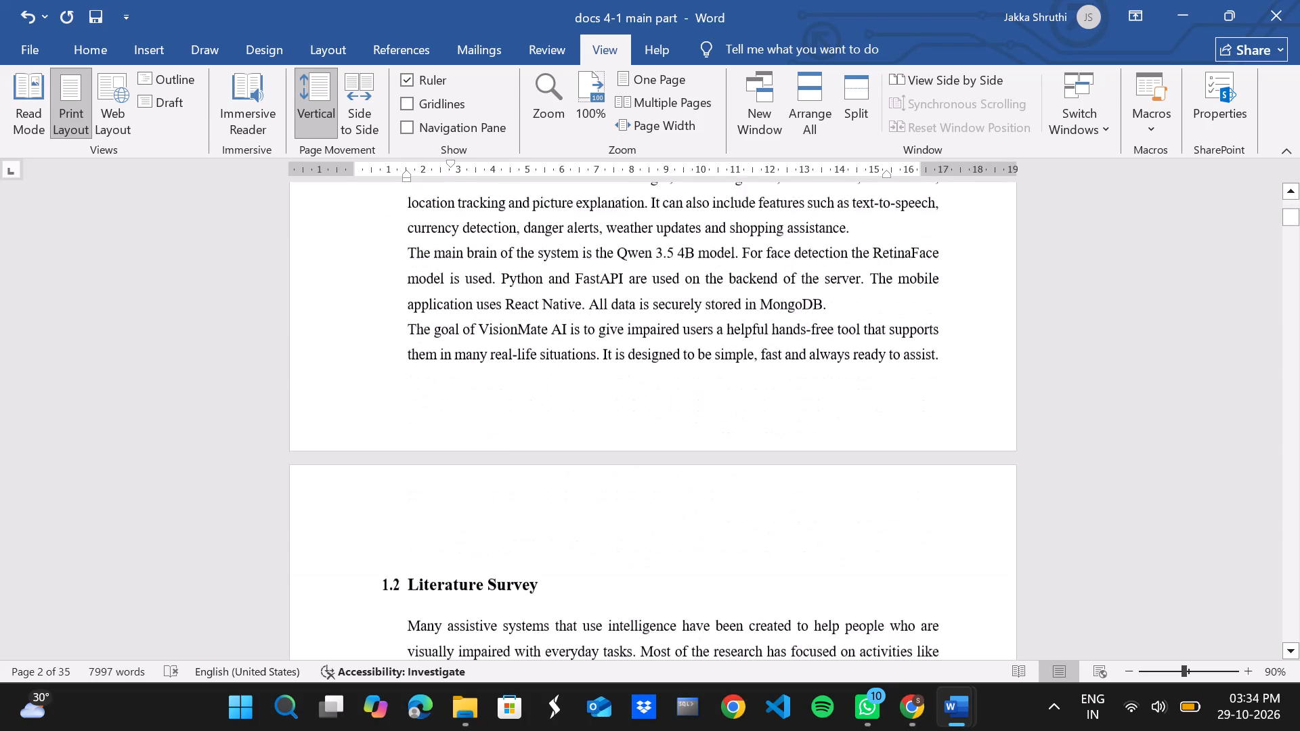
scroll(634, 393, down, 1)
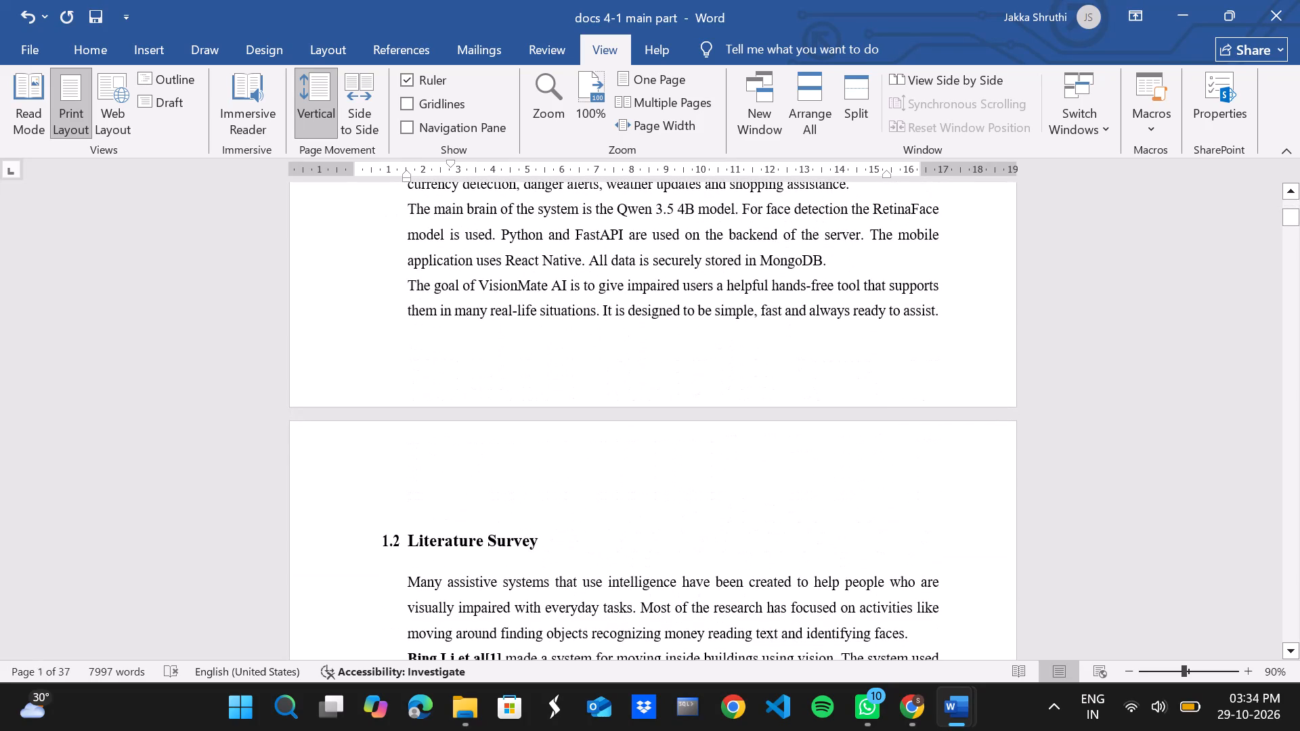
scroll(634, 393, down, 7)
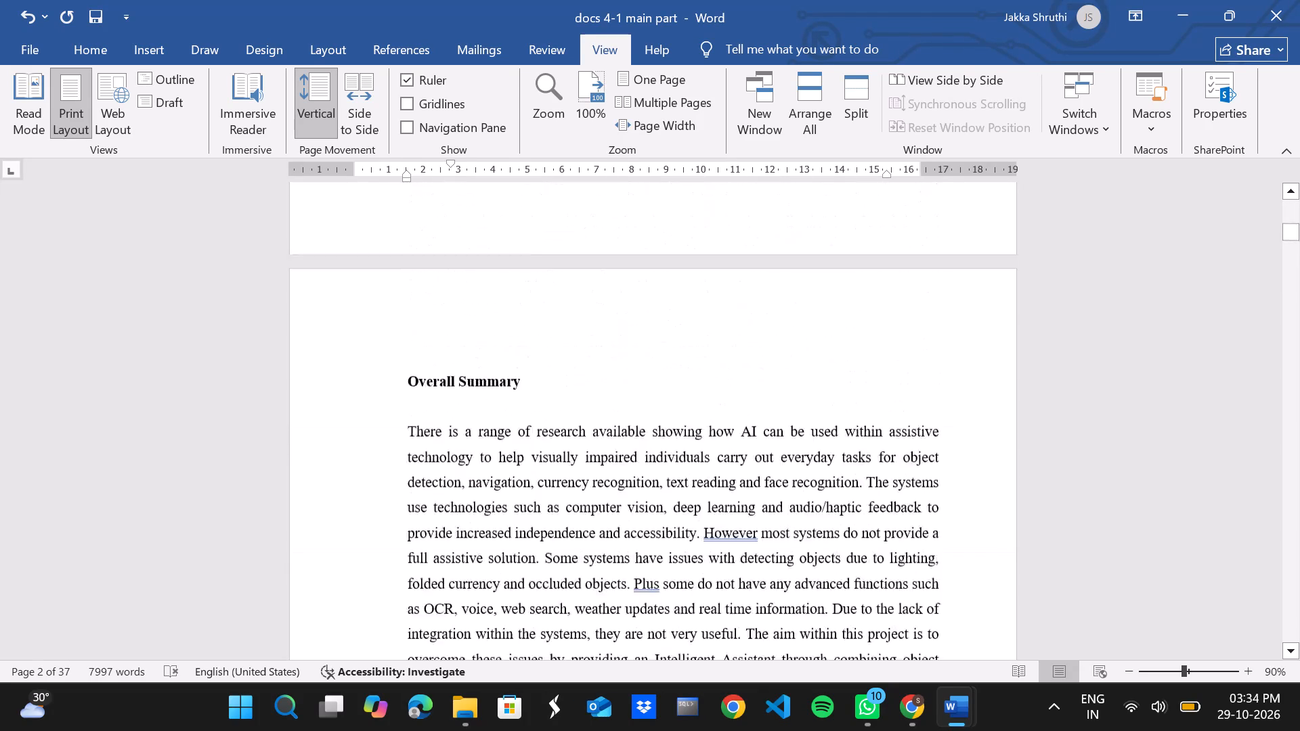
scroll(634, 393, down, 8)
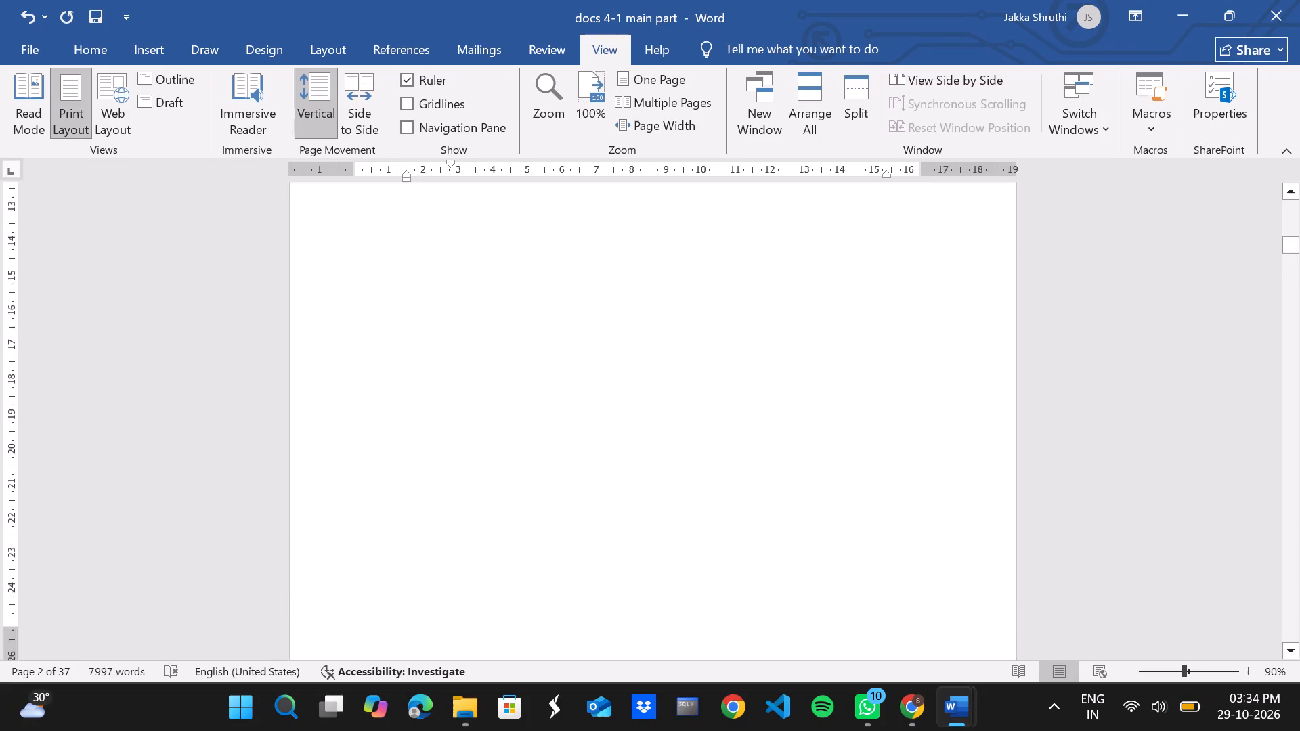
scroll(634, 393, down, 2)
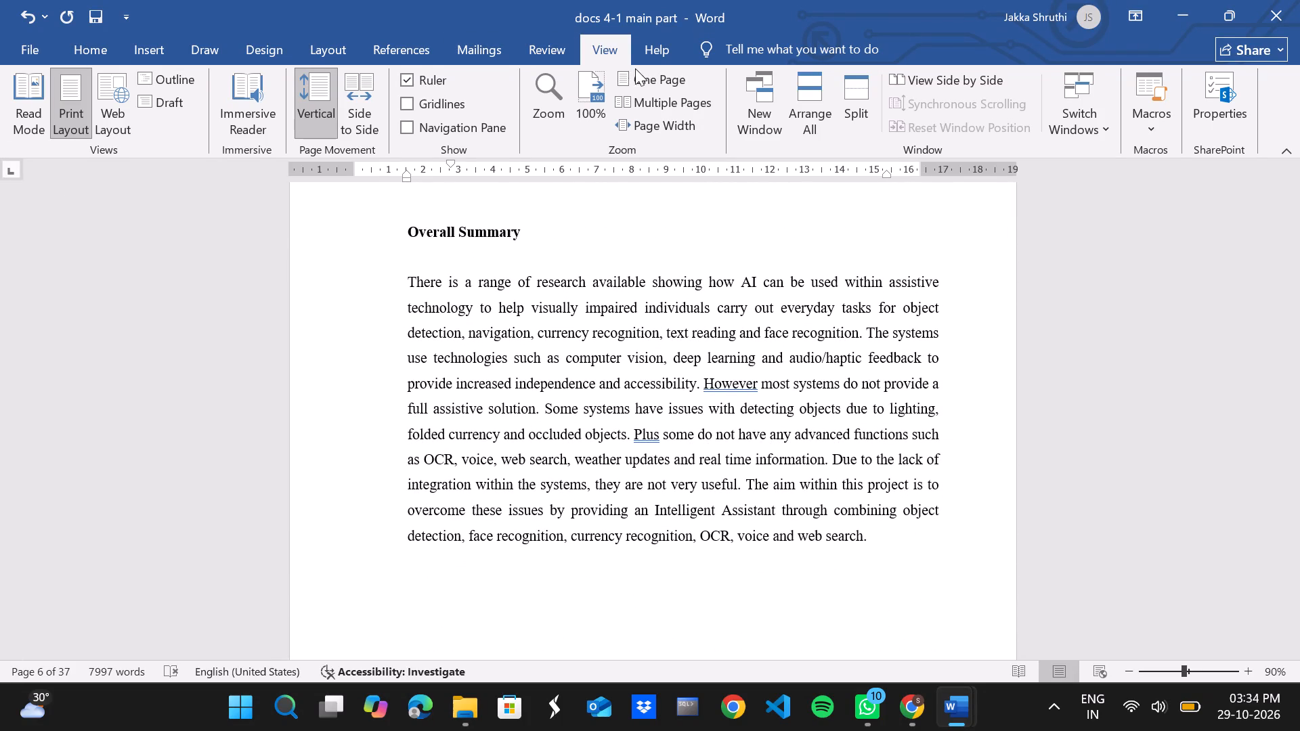
Show the page thumbnails in the Navigation pane and delete the blank fourth page.
click(431, 128)
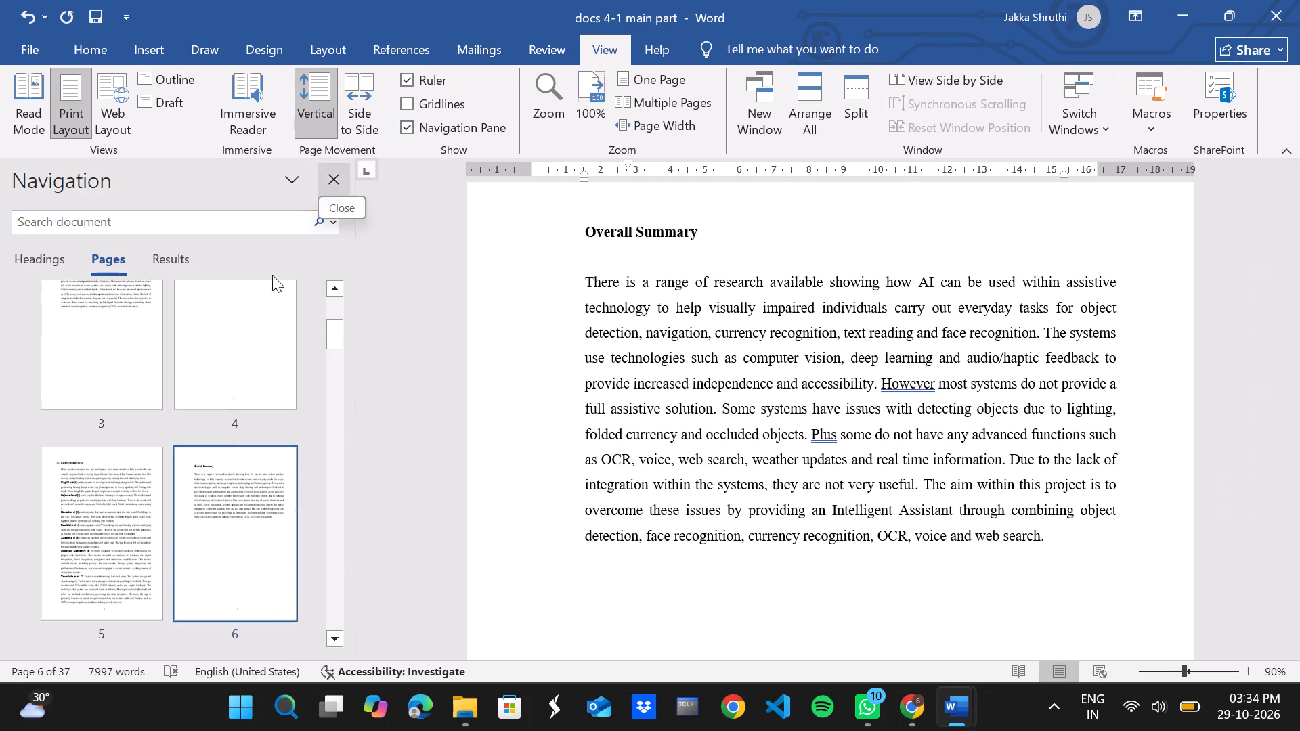
click(267, 355)
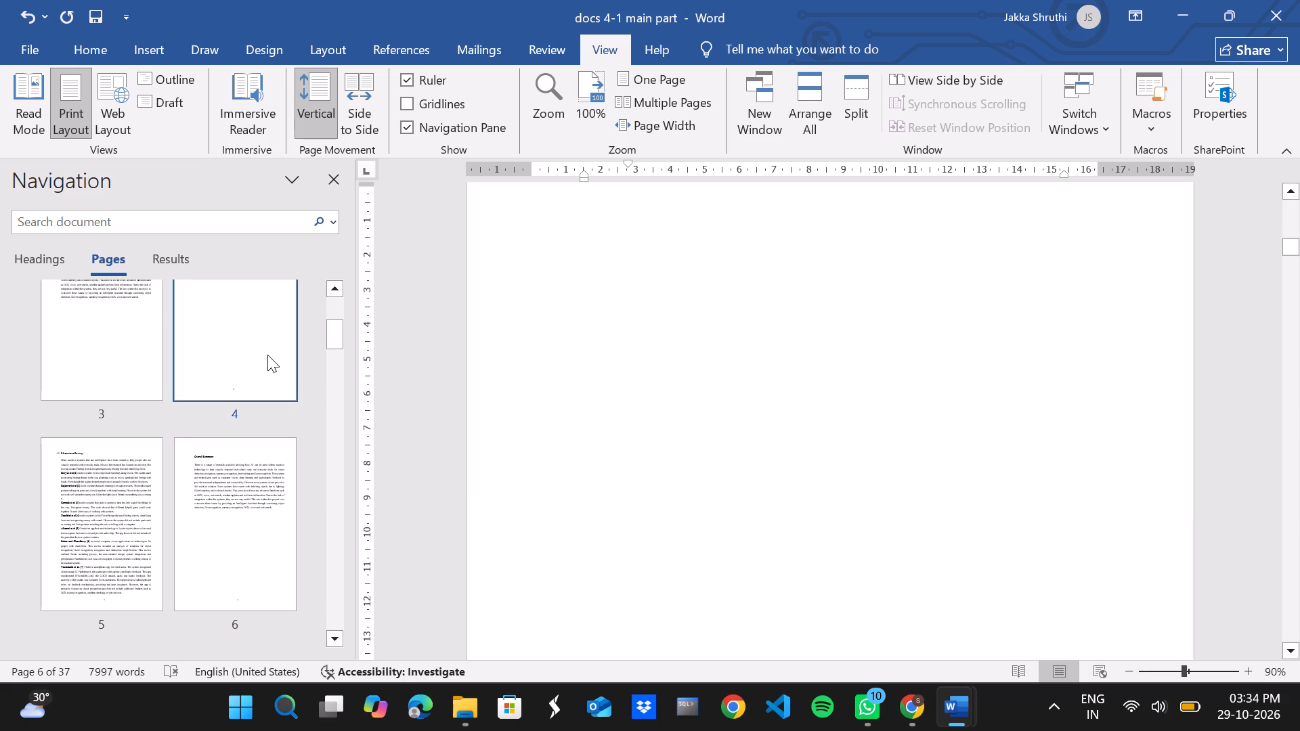
key(Delete)
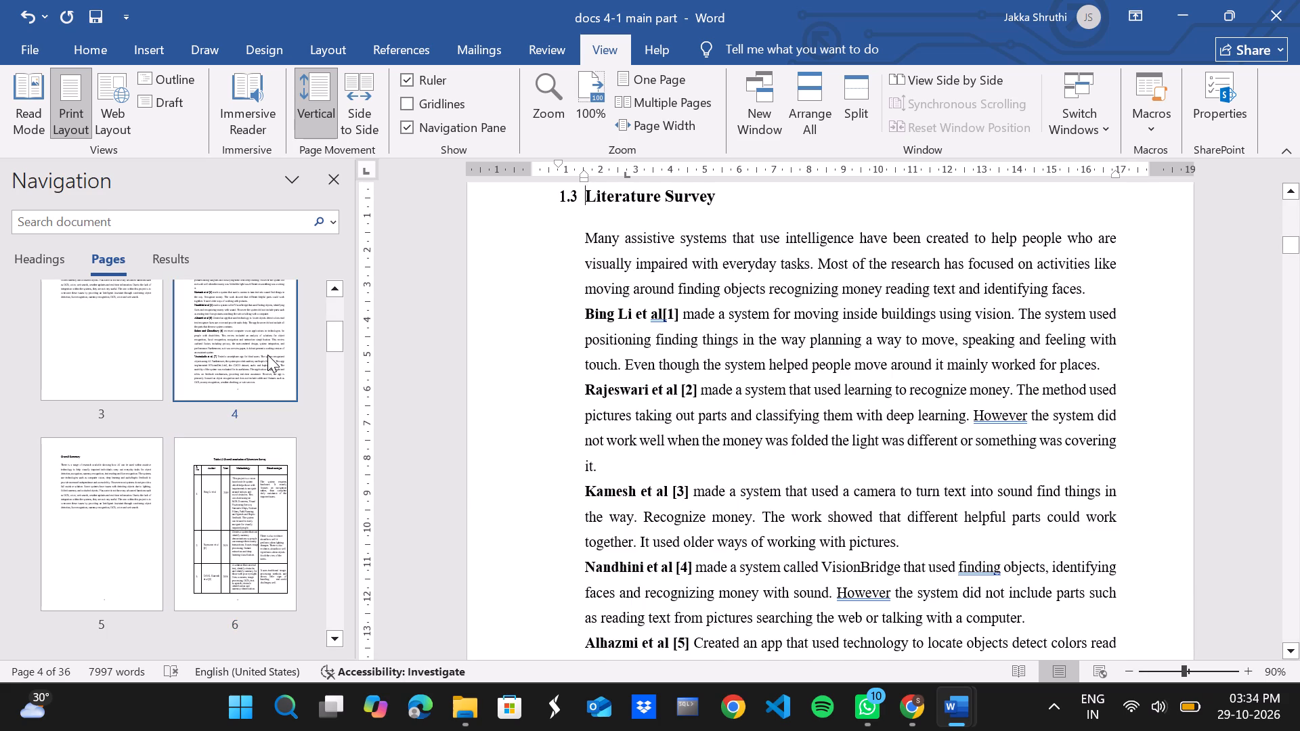
Try to delete the duplicate Literature Survey and Overall Summary pages, pages 4 and 5, from their page thumbnails.
key(Delete)
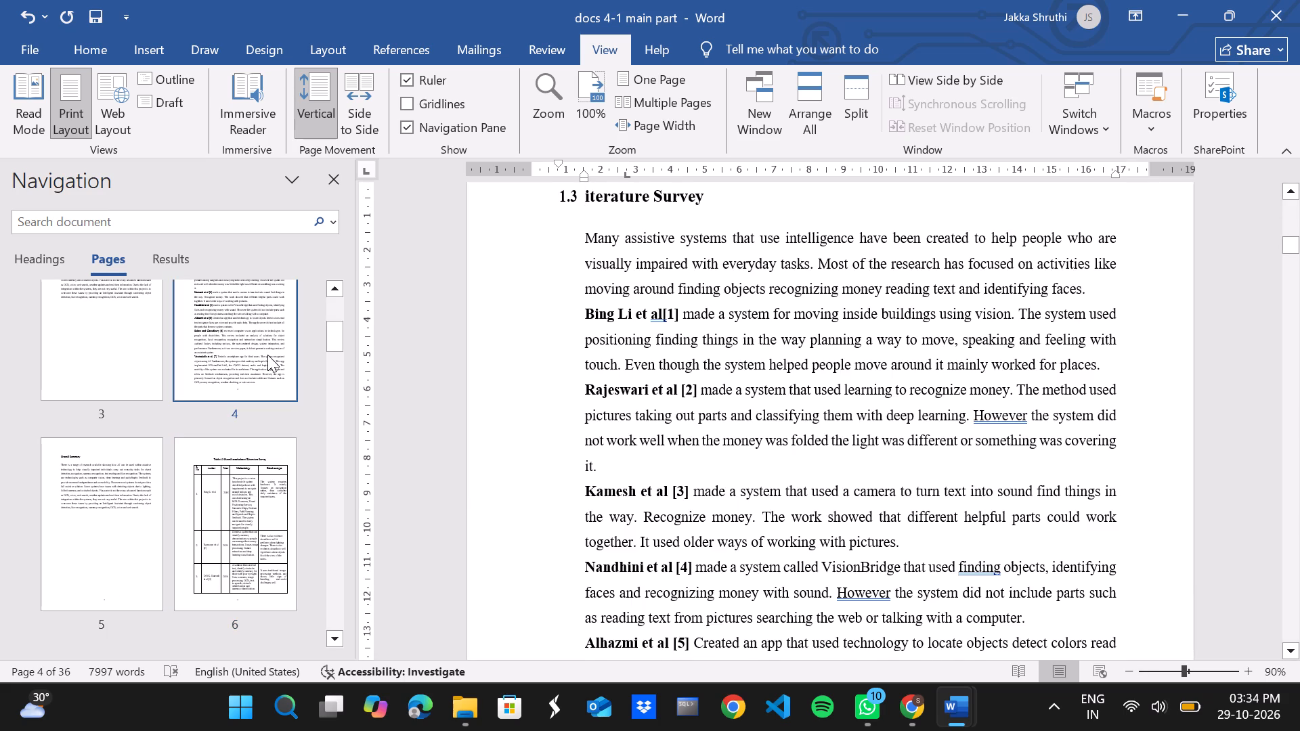
click(267, 355)
key(Delete)
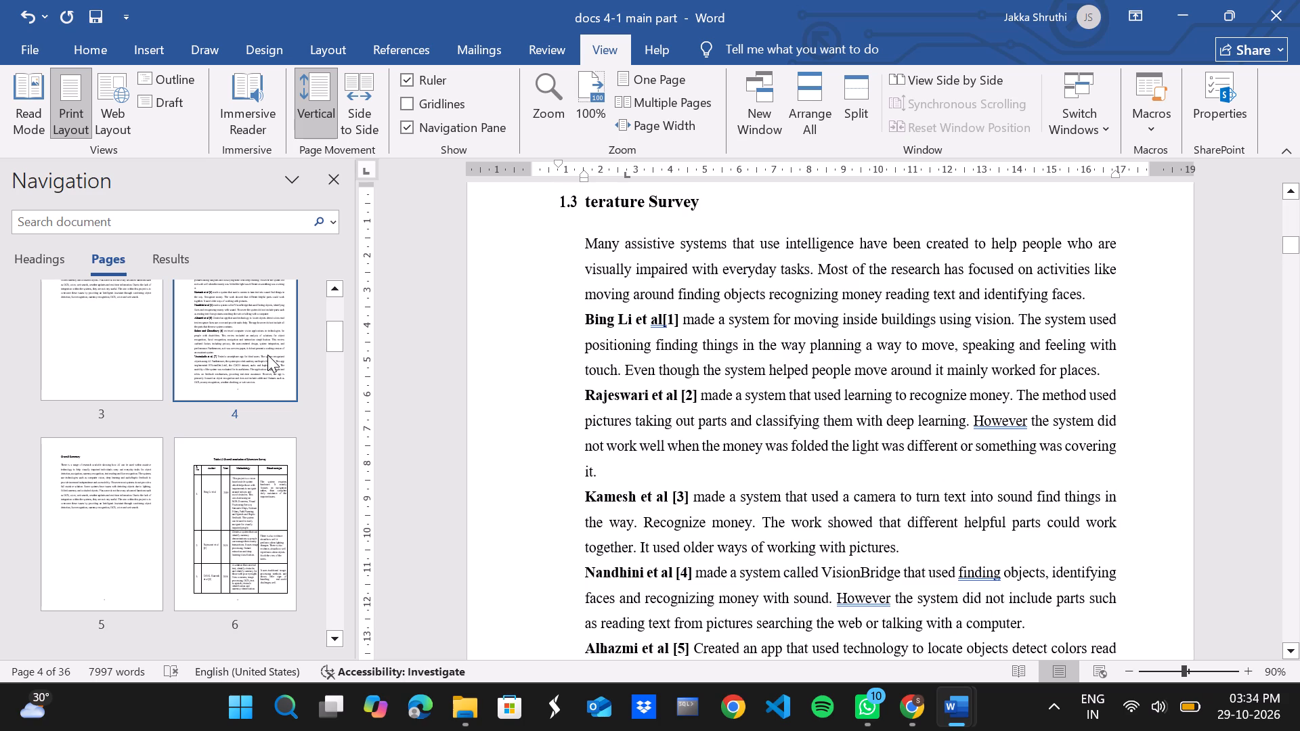
click(109, 512)
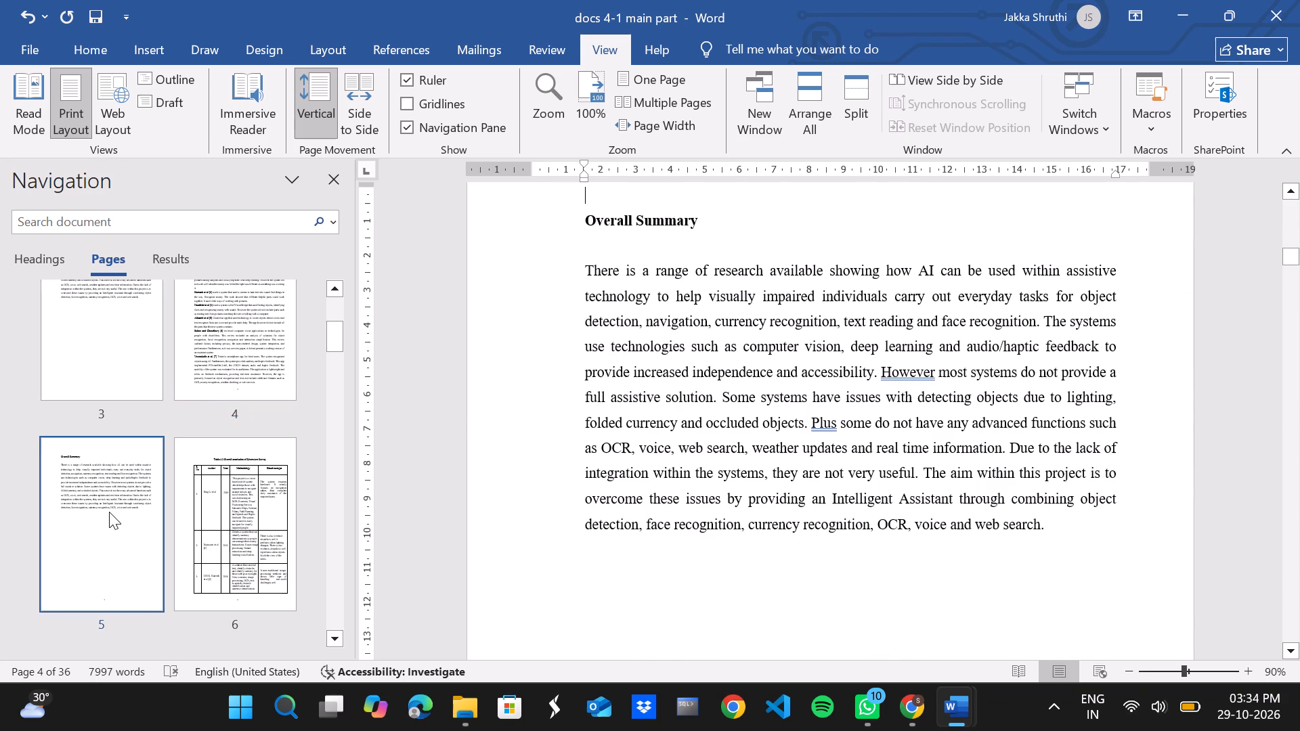
key(Delete)
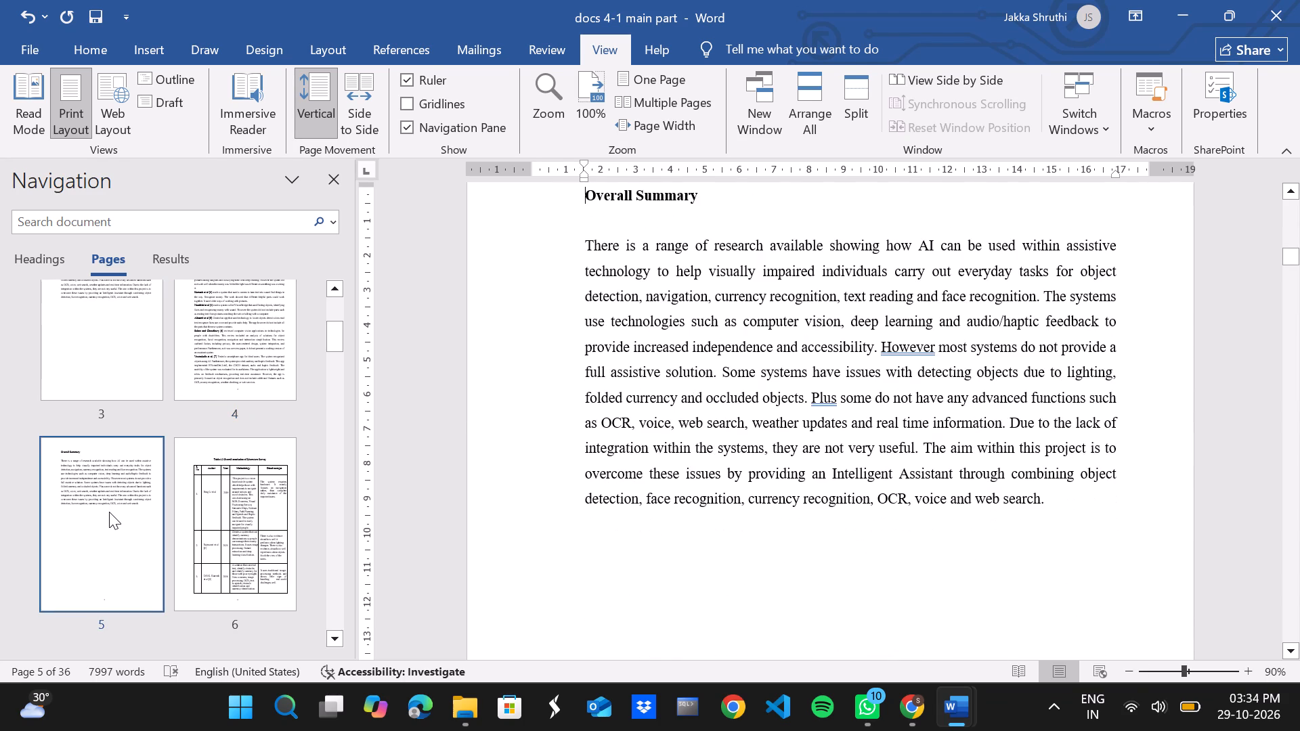
key(Delete)
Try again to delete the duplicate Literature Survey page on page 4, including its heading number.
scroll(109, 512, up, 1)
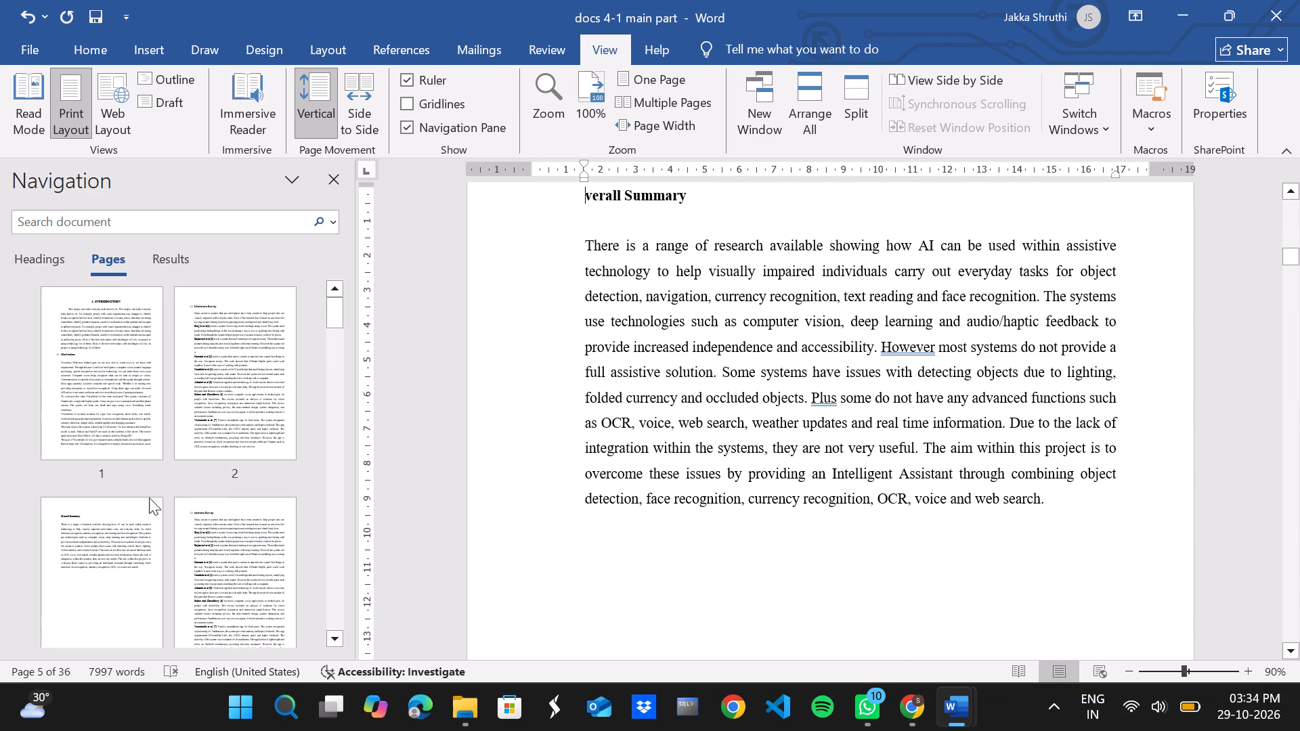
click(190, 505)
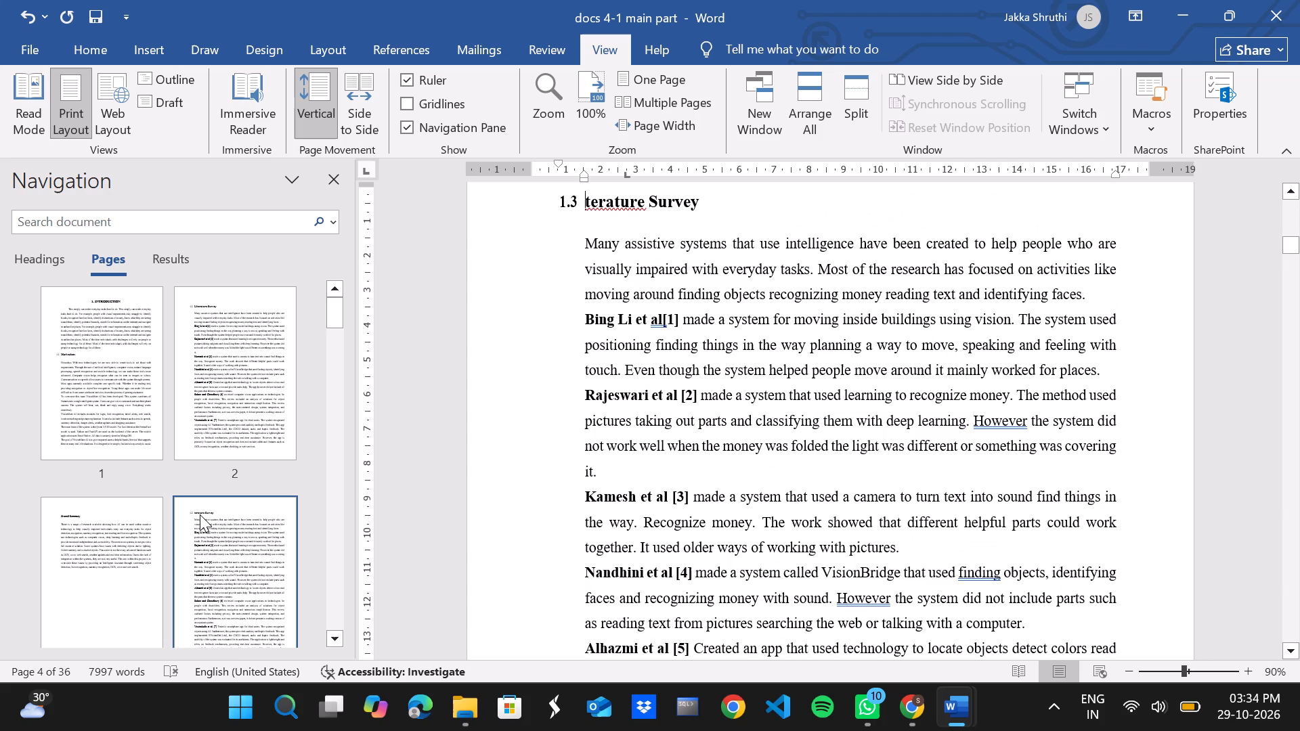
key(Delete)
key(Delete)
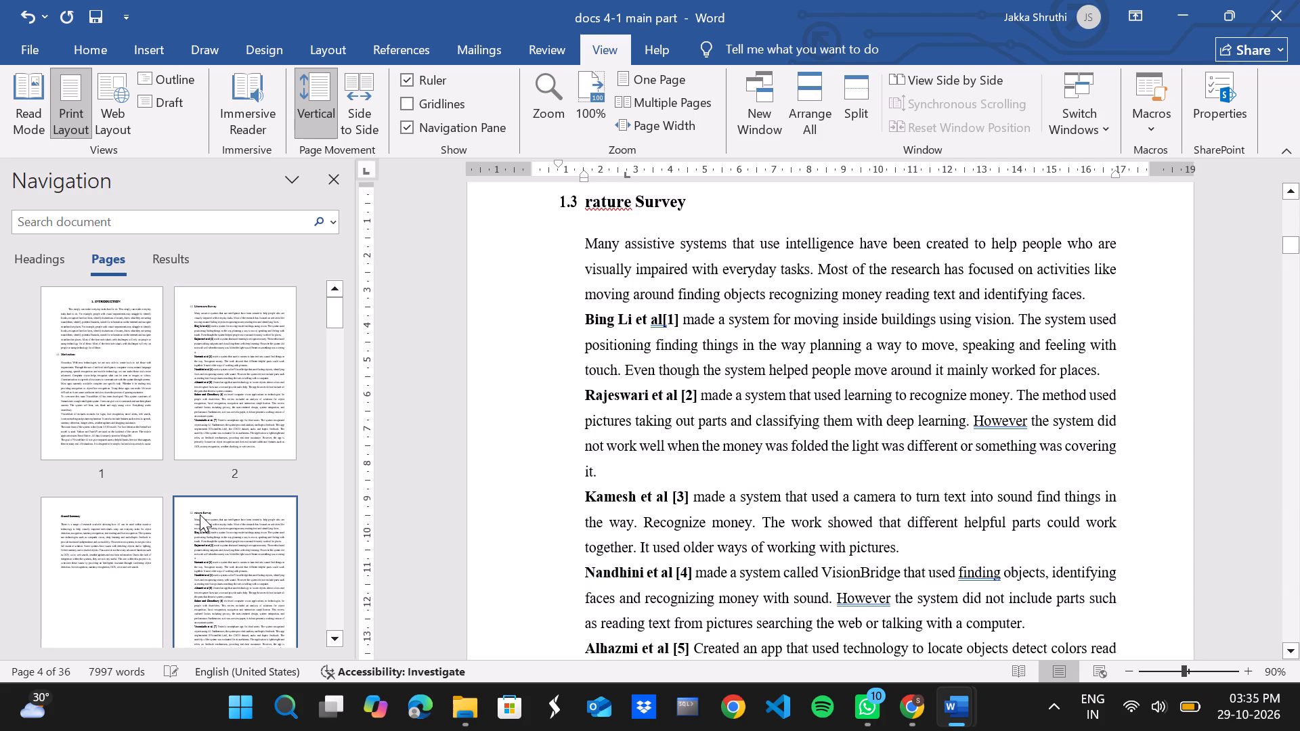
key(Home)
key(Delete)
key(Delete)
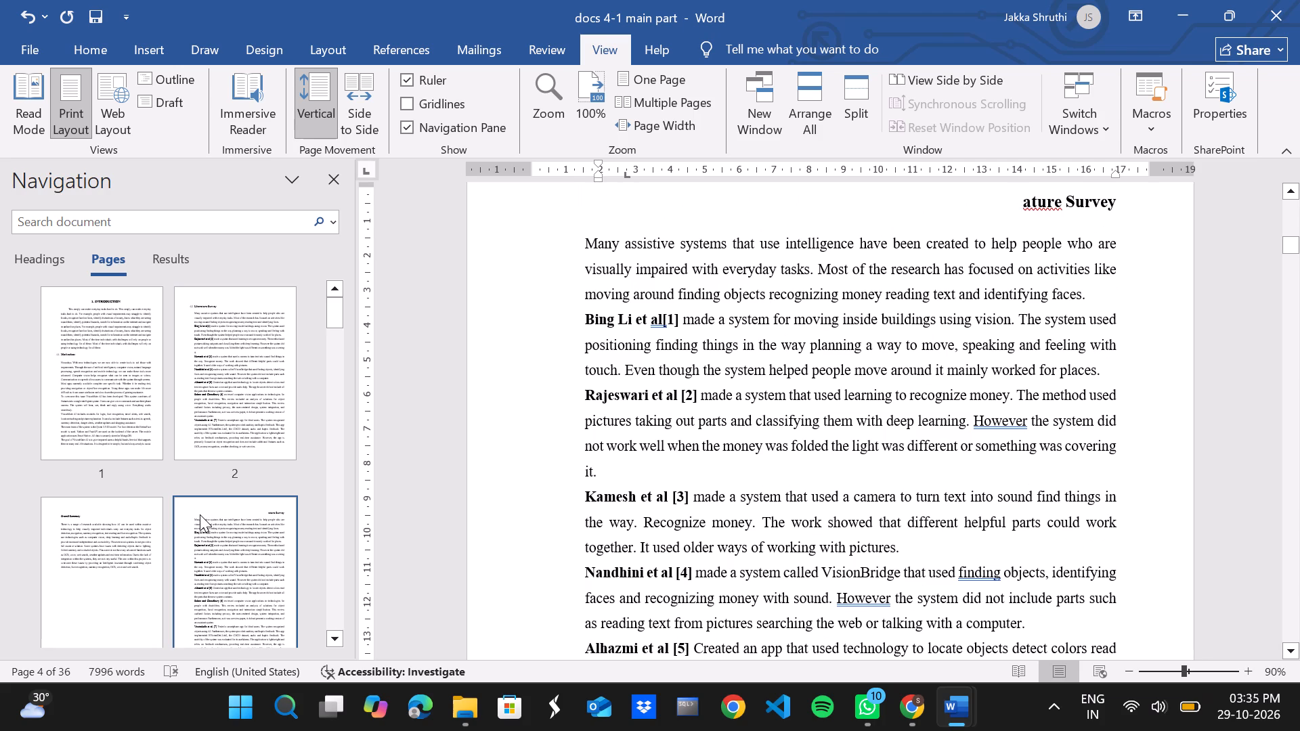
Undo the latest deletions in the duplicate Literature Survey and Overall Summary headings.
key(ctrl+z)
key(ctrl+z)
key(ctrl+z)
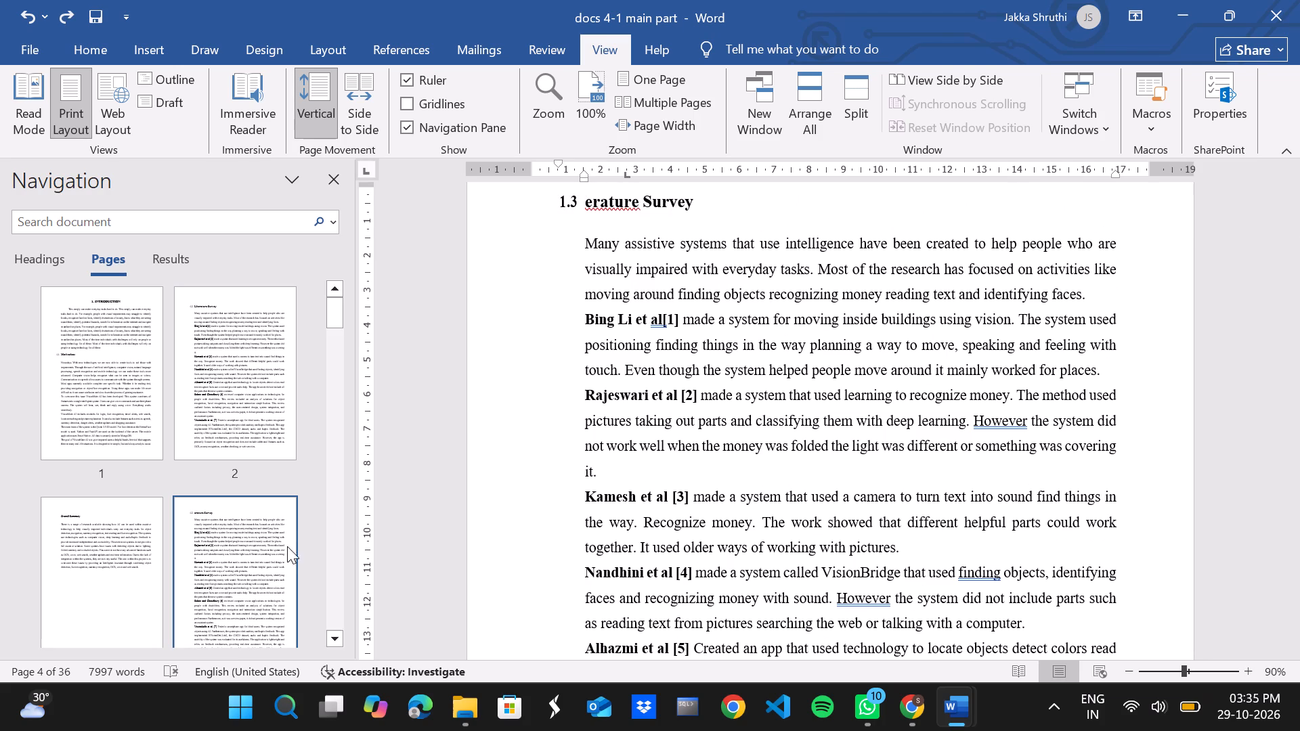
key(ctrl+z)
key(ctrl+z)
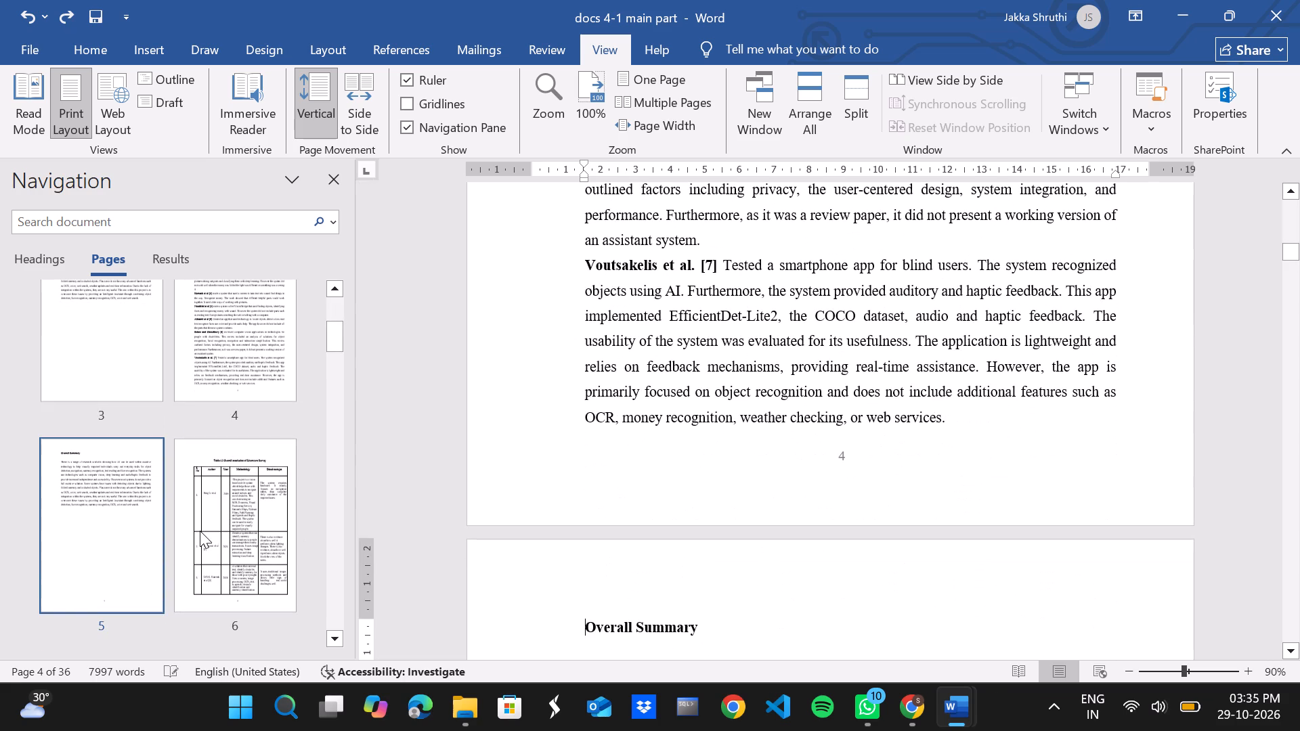
Check the thumbnails of the first four pages and retry deleting the duplicate Literature Survey page, page 4.
scroll(601, 498, up, 1)
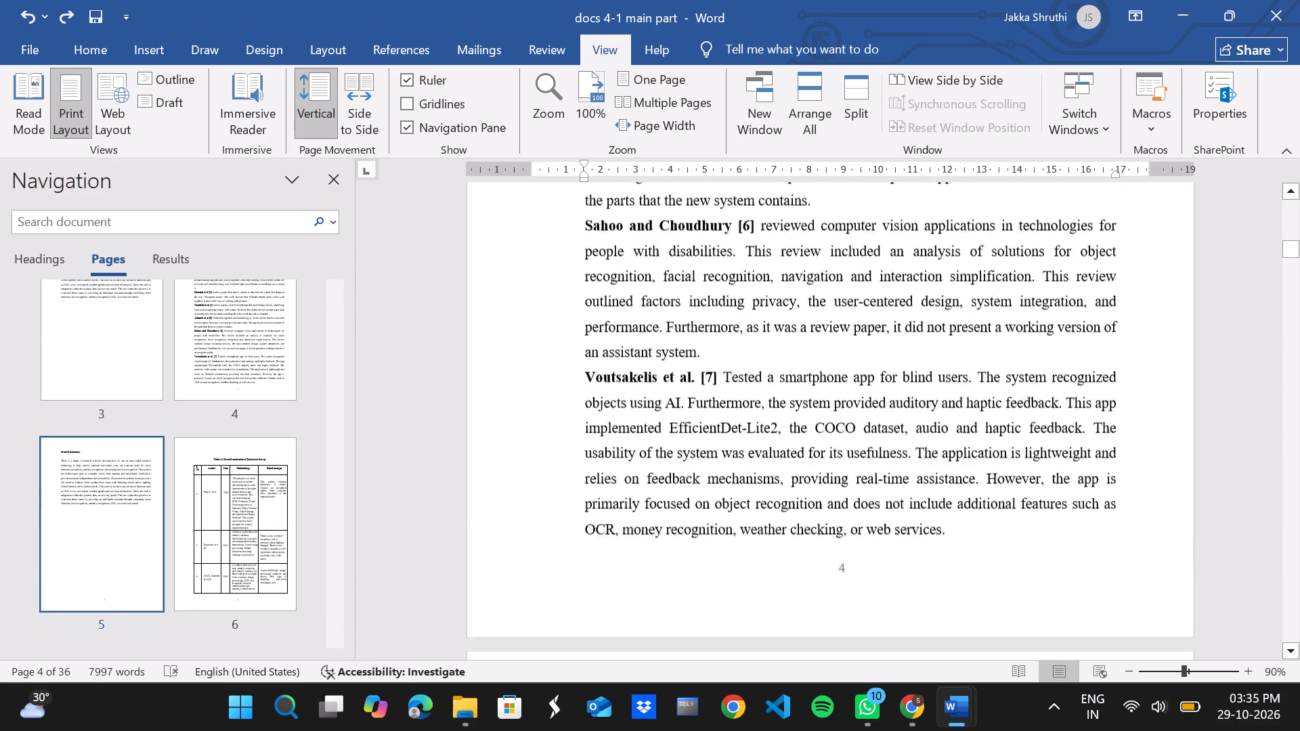
scroll(601, 498, up, 3)
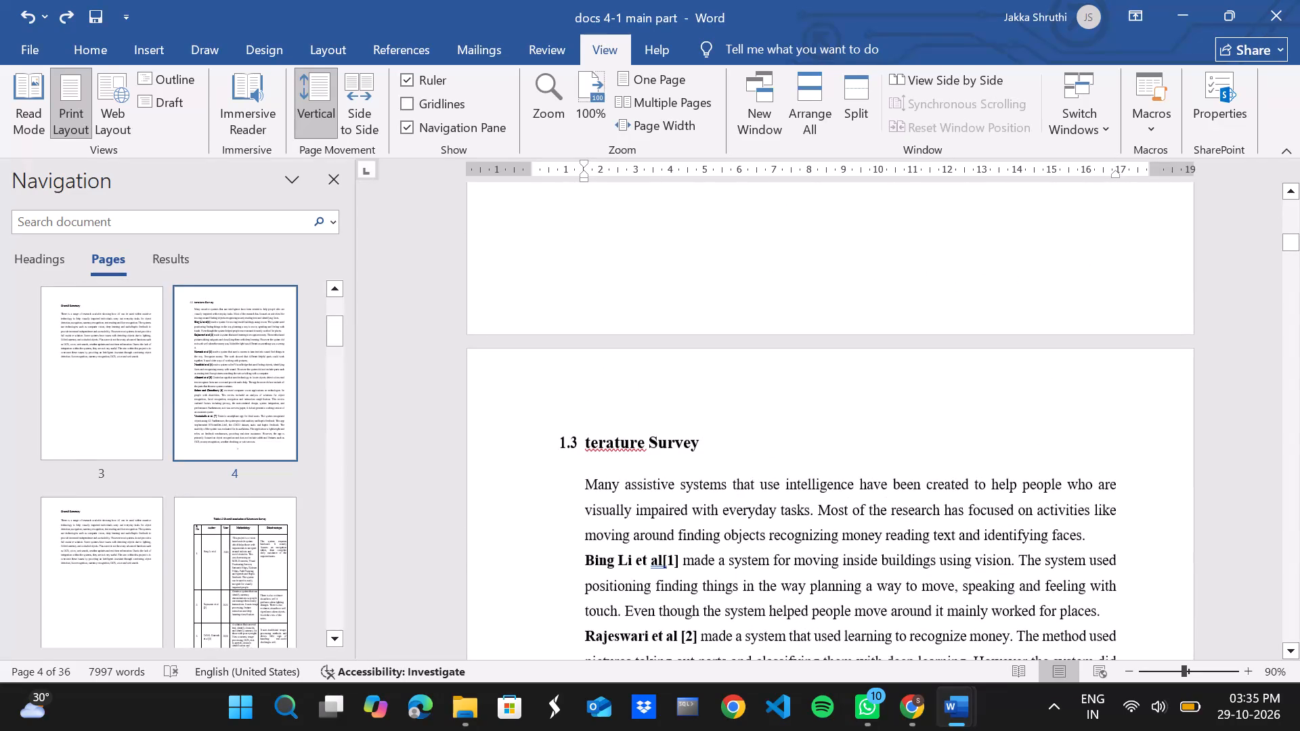
scroll(586, 447, up, 20)
scroll(586, 447, up, 17)
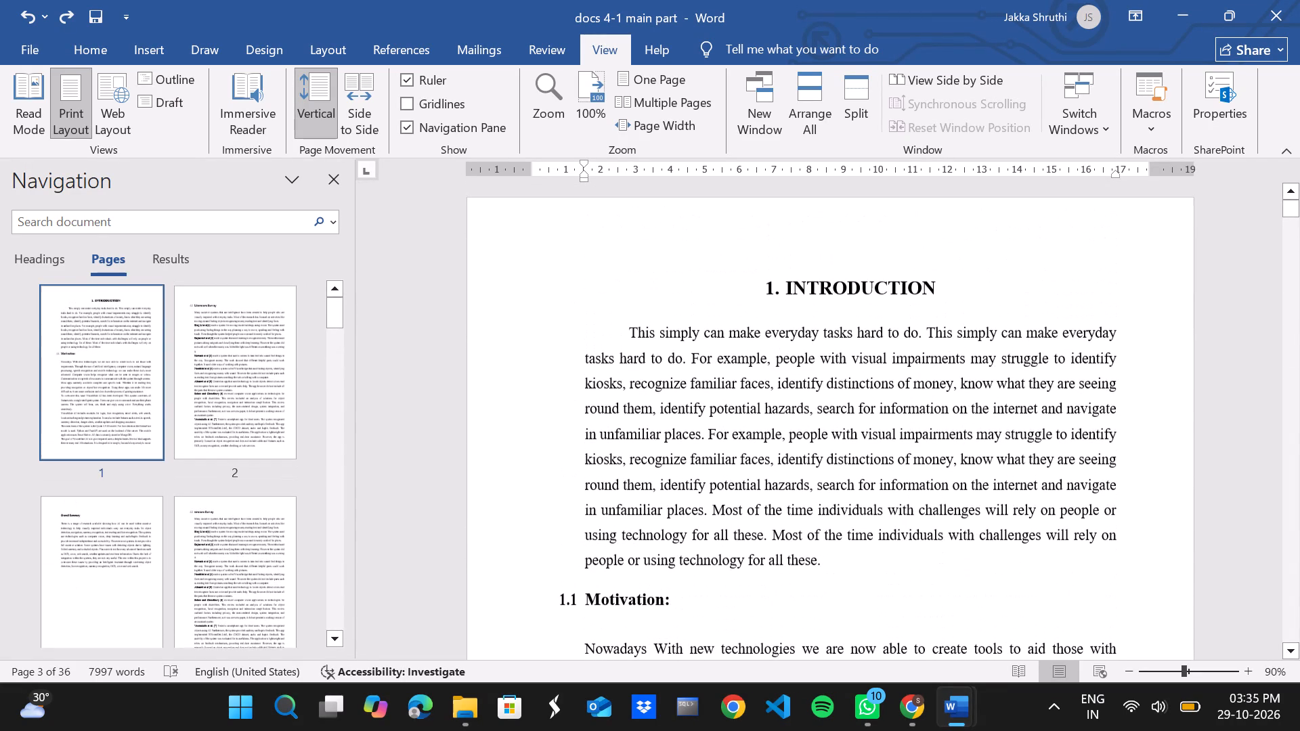
click(198, 387)
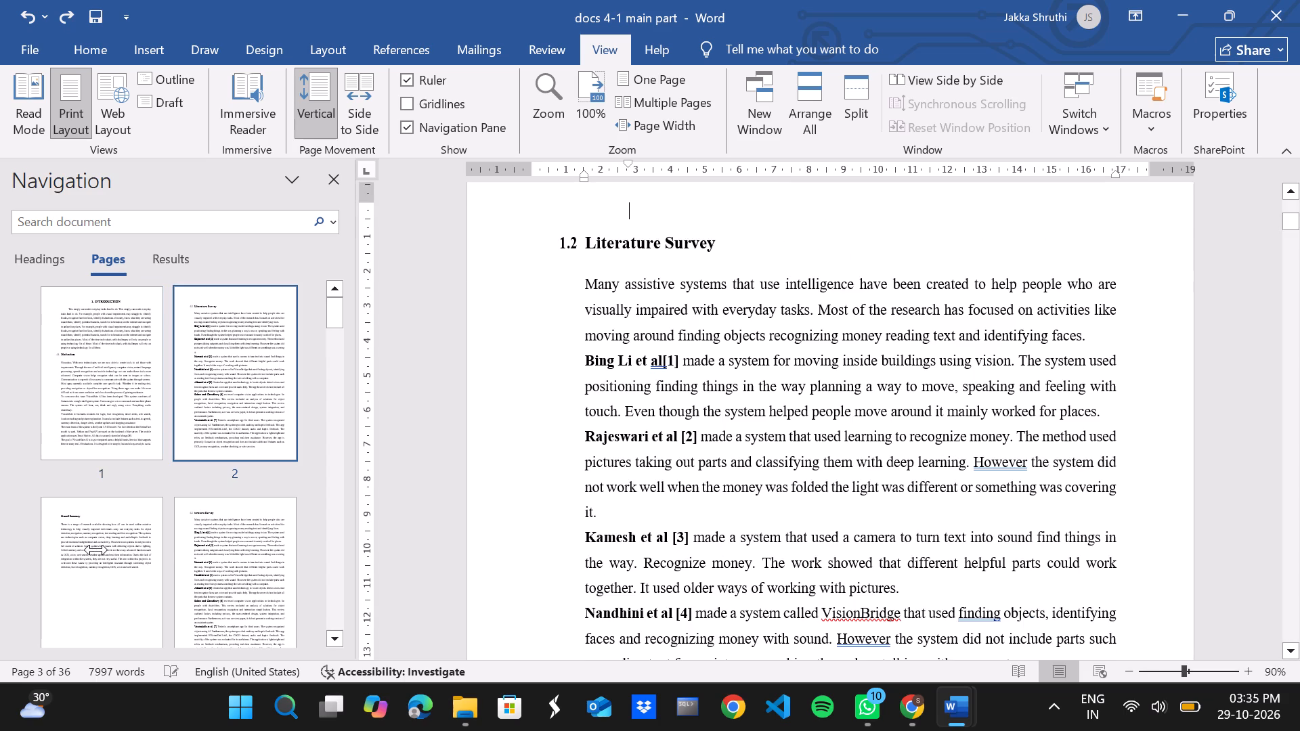
click(96, 550)
click(228, 557)
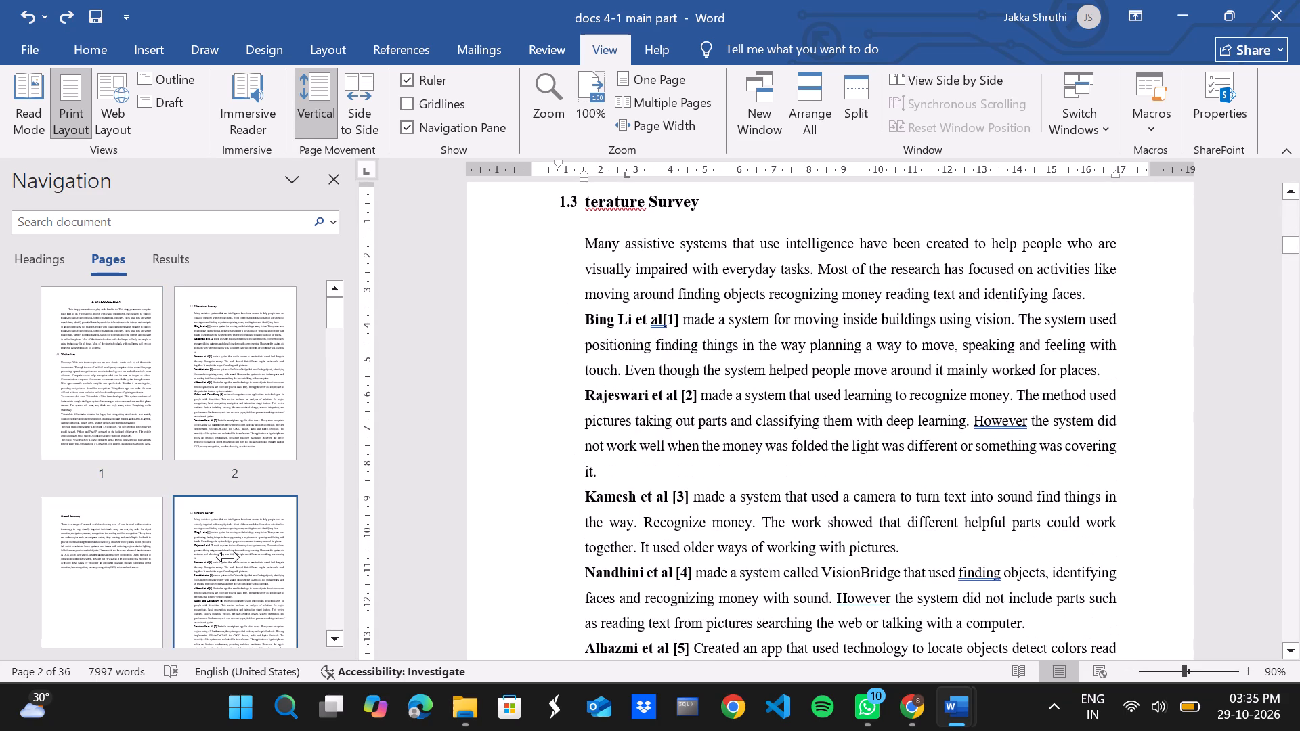
key(Delete)
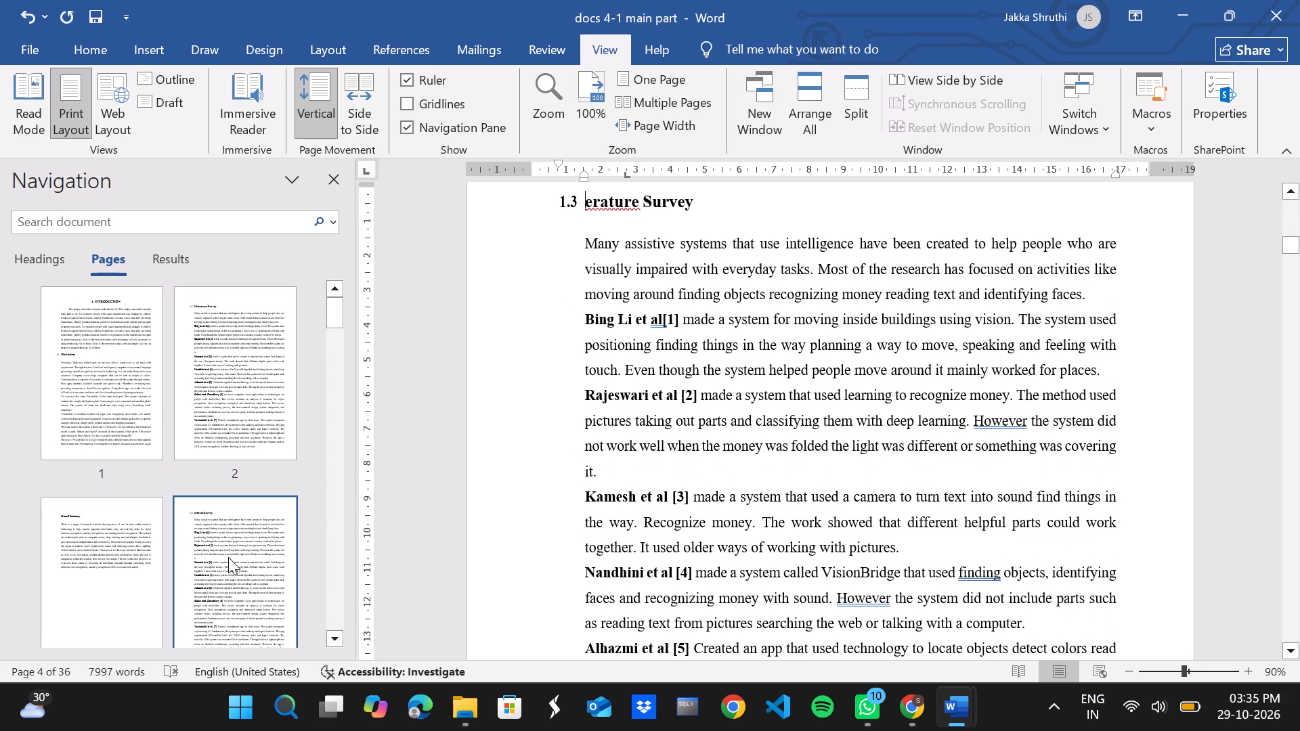
click(485, 456)
double_click(410, 446)
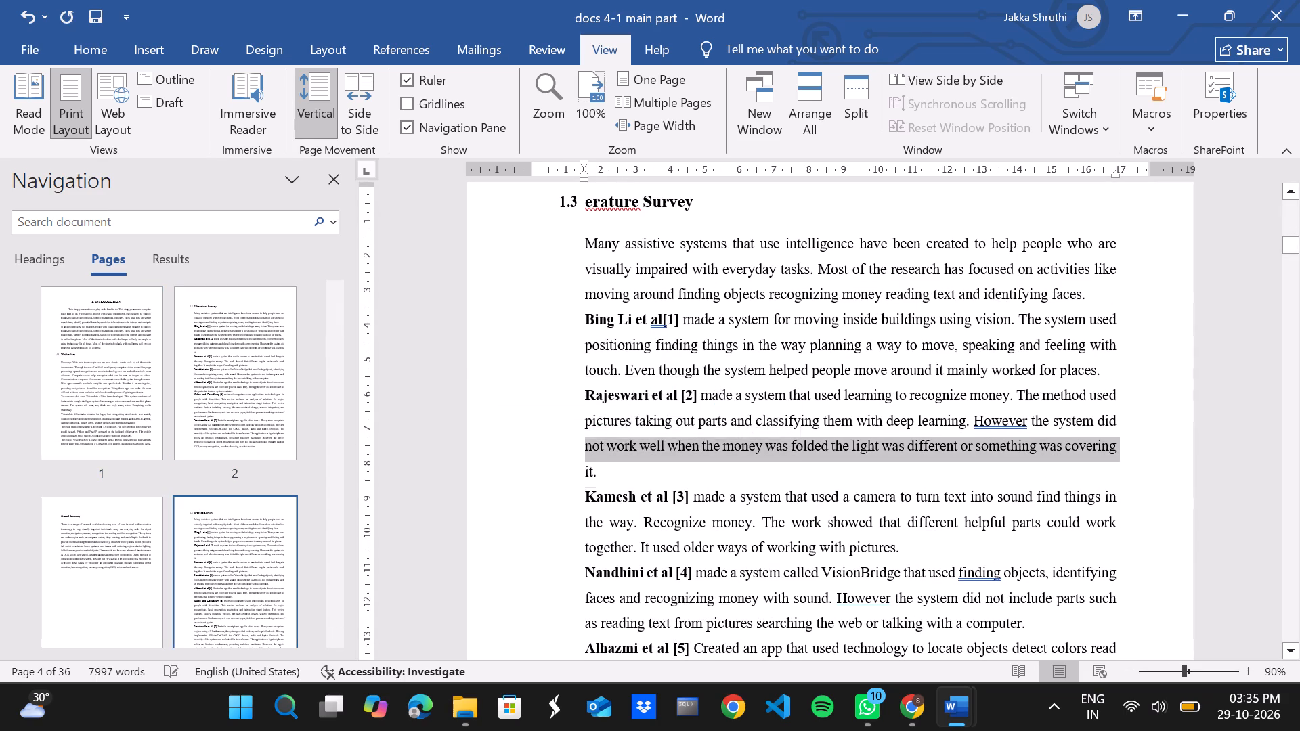
click(263, 541)
key(Delete)
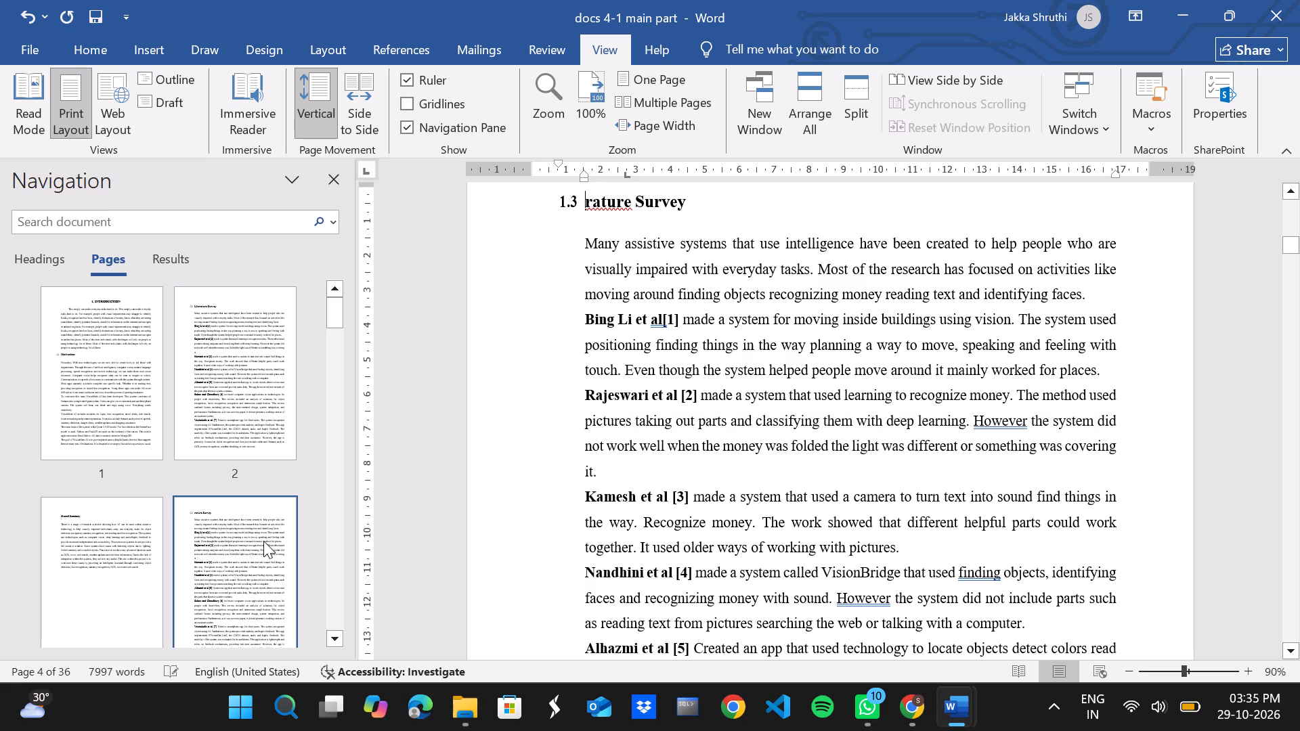
key(Delete)
key(Delete)
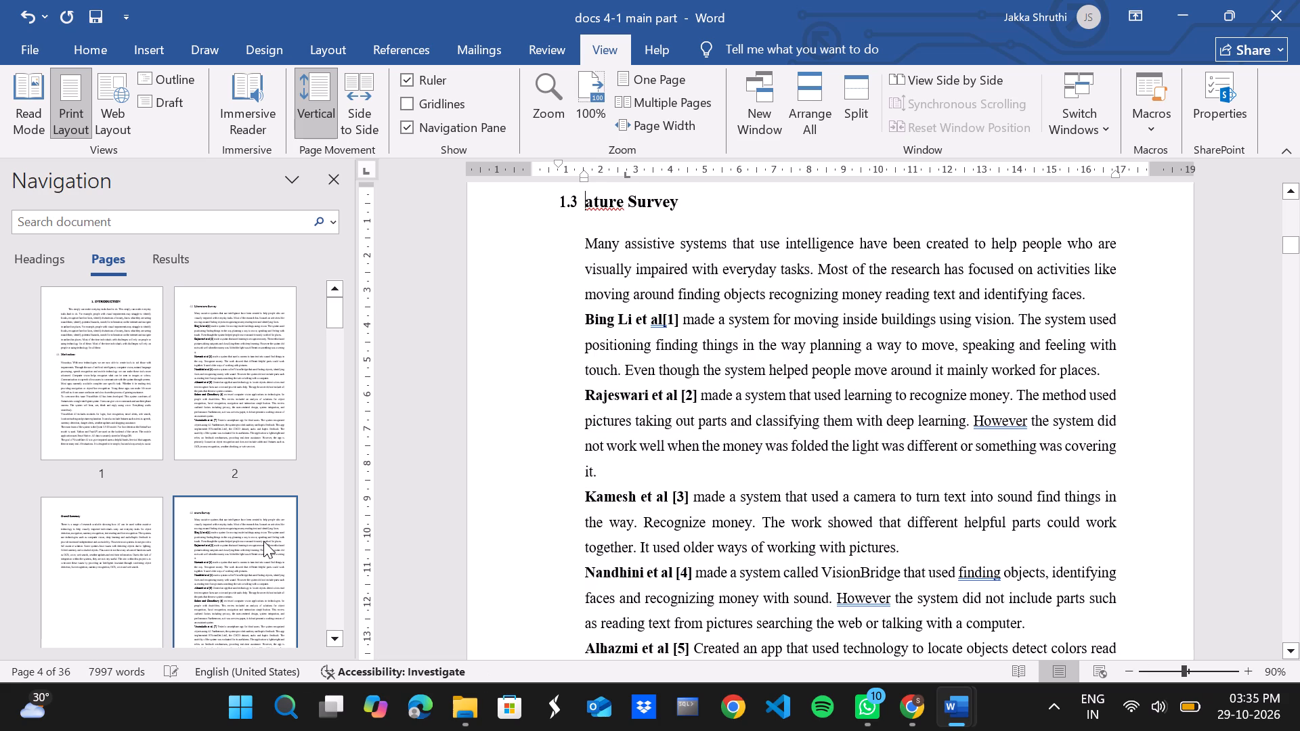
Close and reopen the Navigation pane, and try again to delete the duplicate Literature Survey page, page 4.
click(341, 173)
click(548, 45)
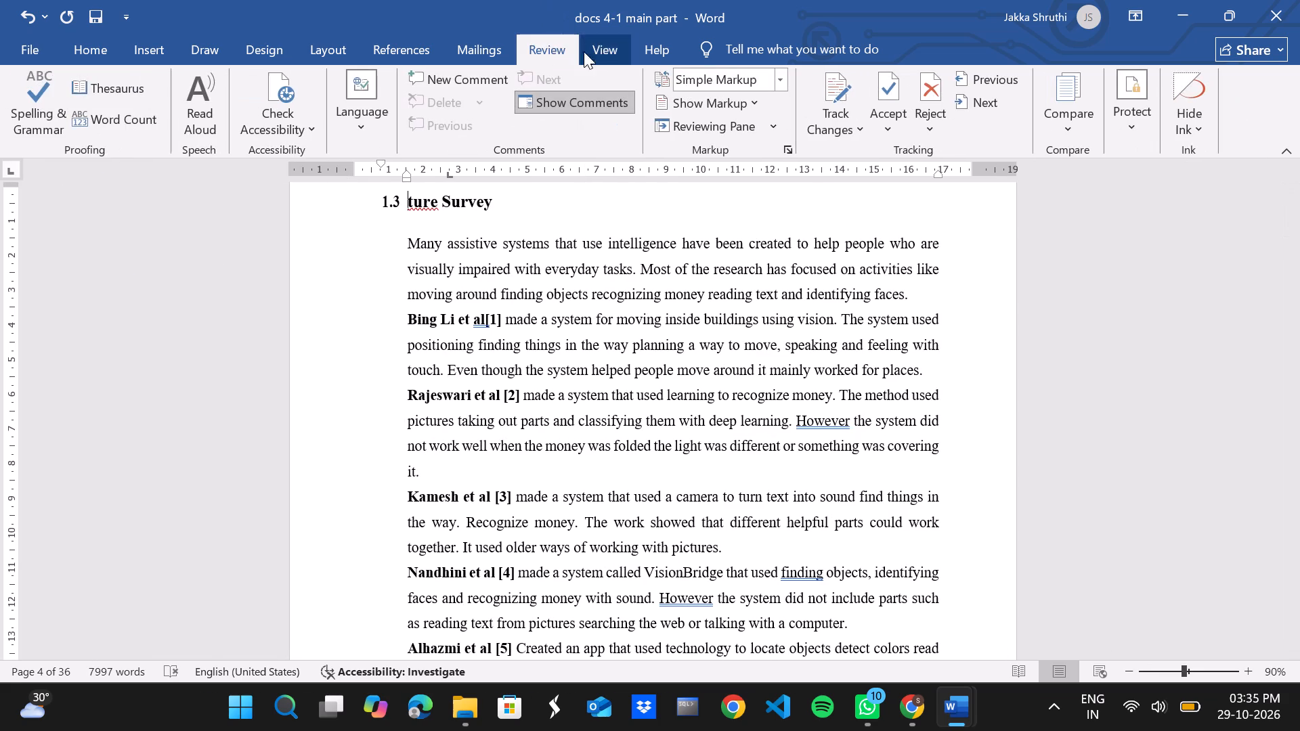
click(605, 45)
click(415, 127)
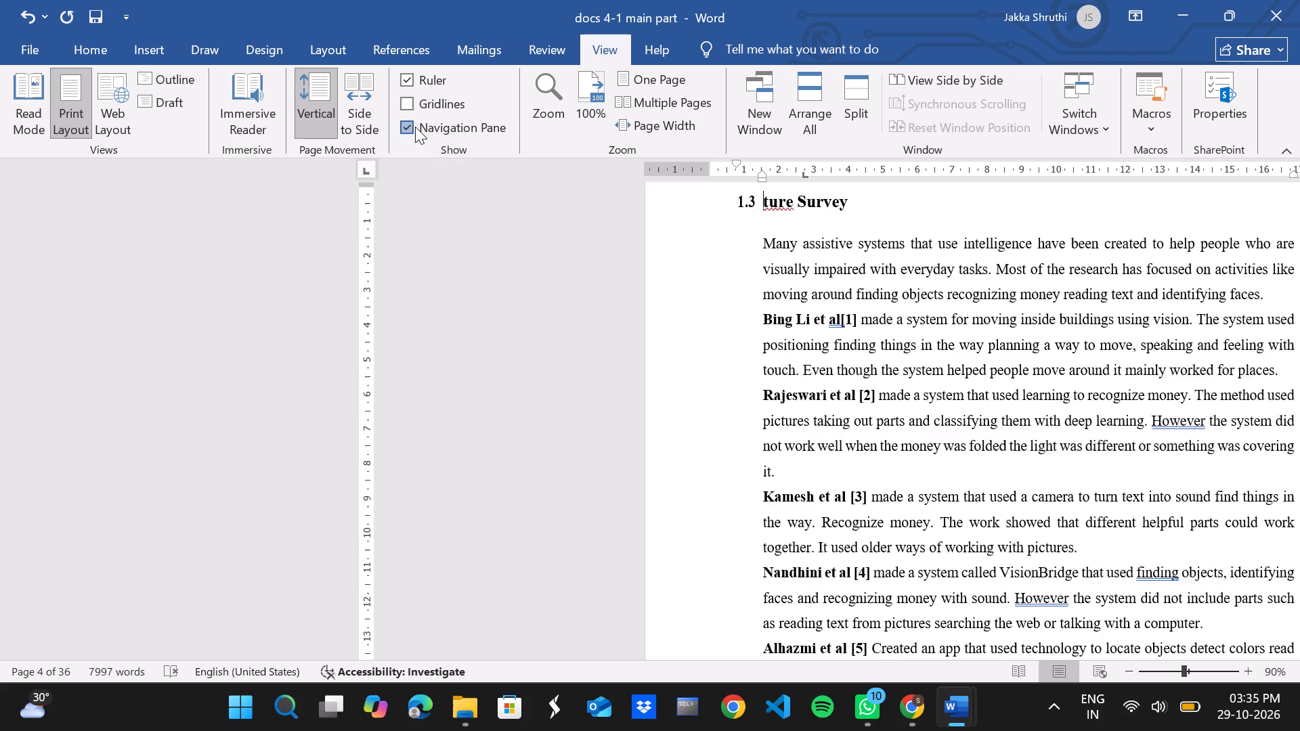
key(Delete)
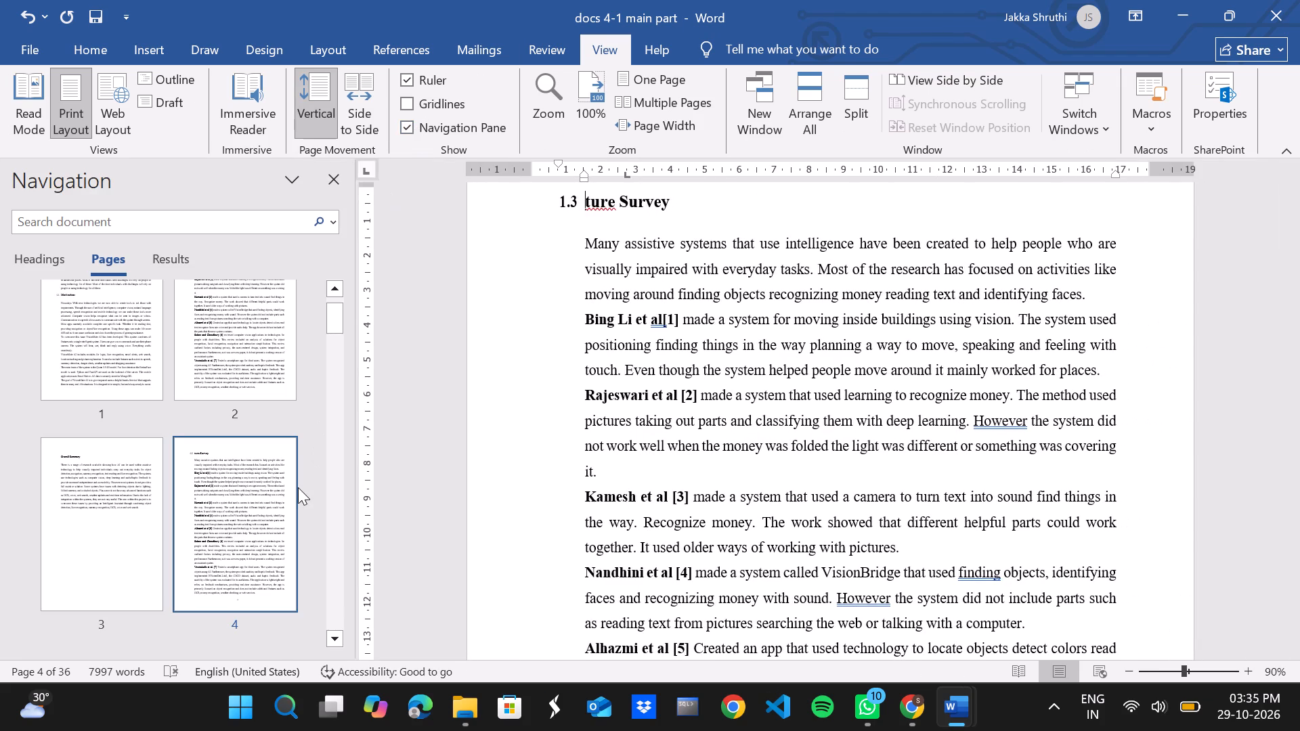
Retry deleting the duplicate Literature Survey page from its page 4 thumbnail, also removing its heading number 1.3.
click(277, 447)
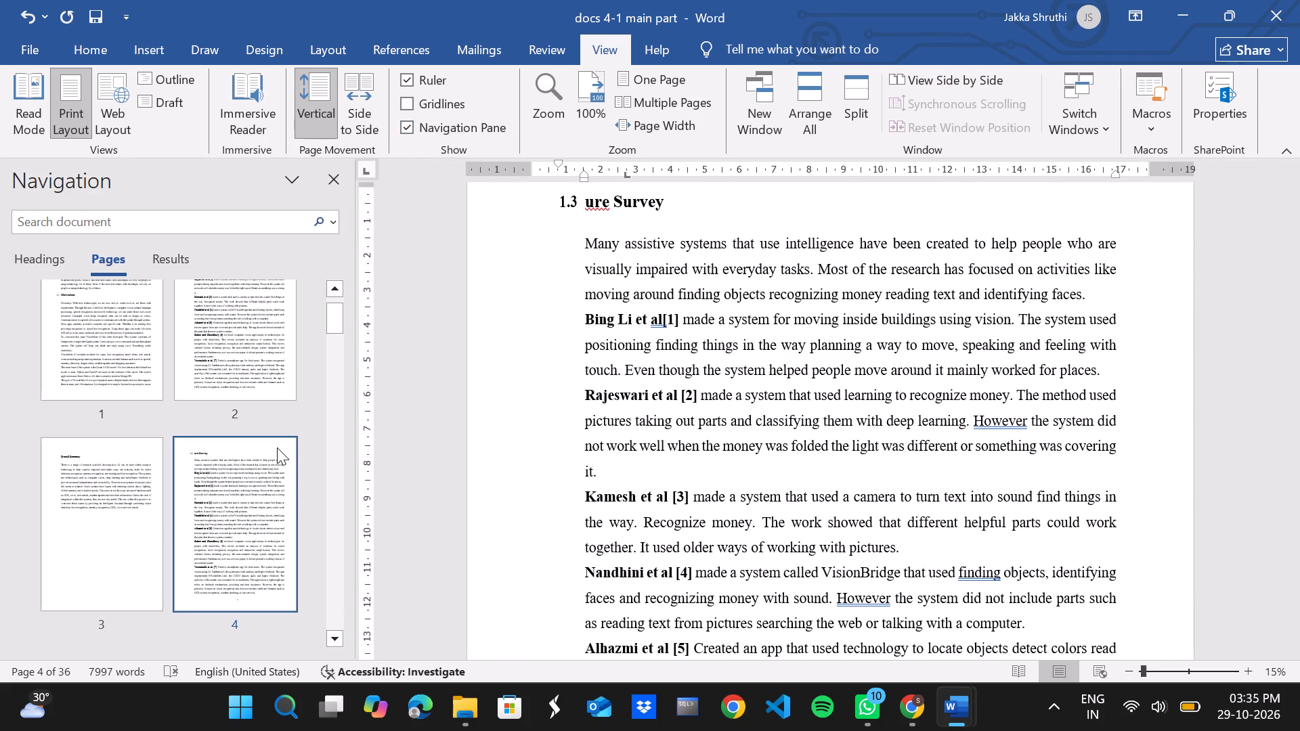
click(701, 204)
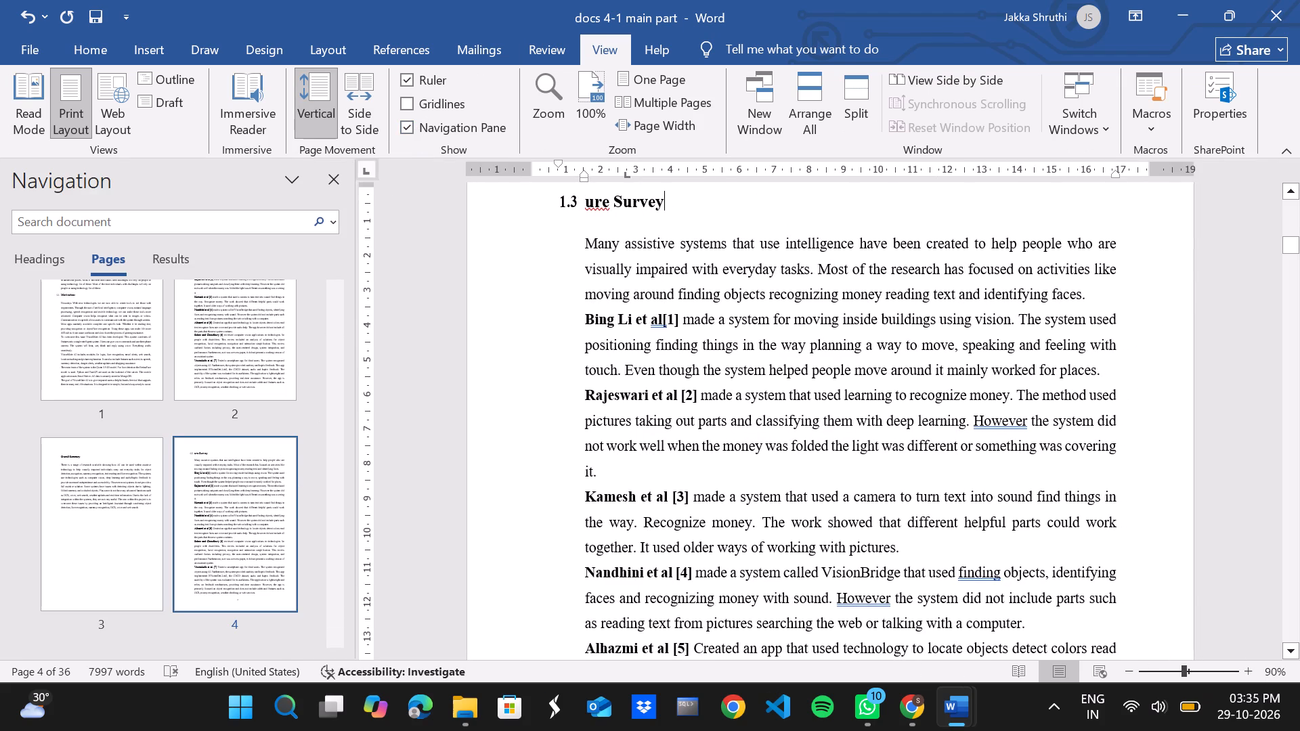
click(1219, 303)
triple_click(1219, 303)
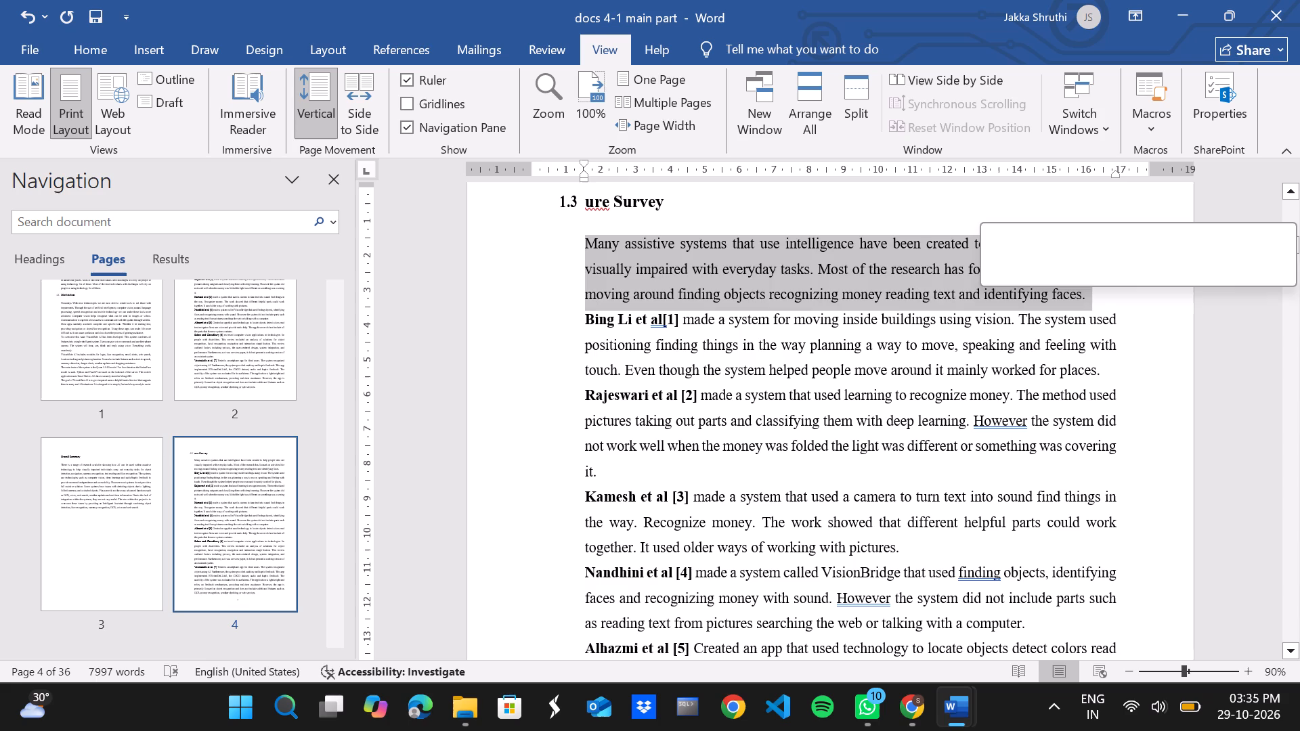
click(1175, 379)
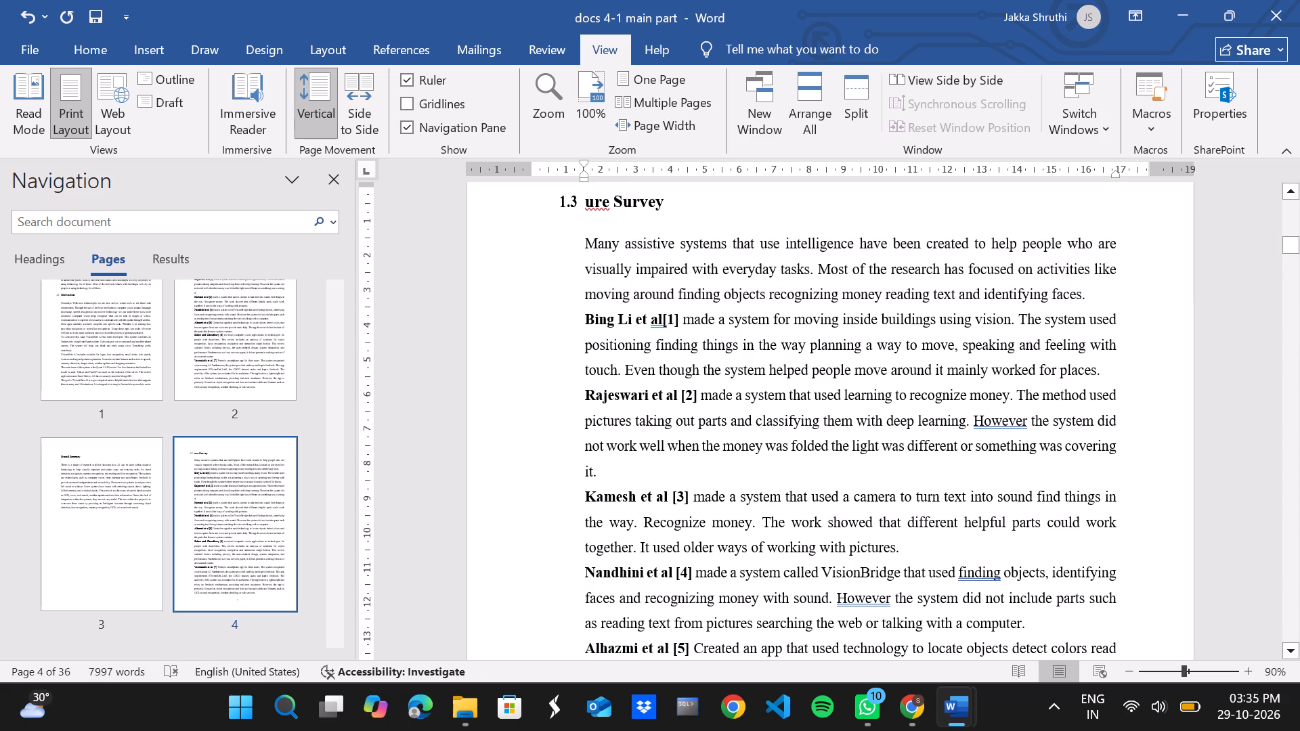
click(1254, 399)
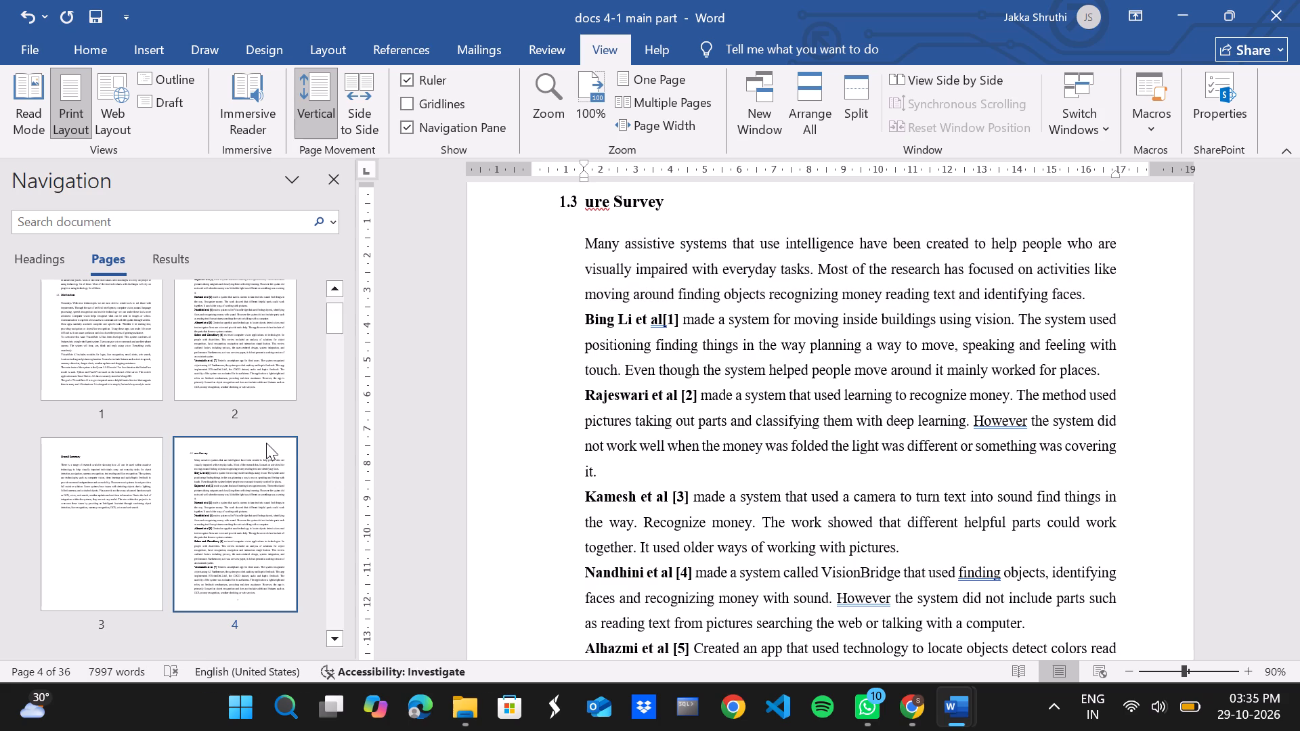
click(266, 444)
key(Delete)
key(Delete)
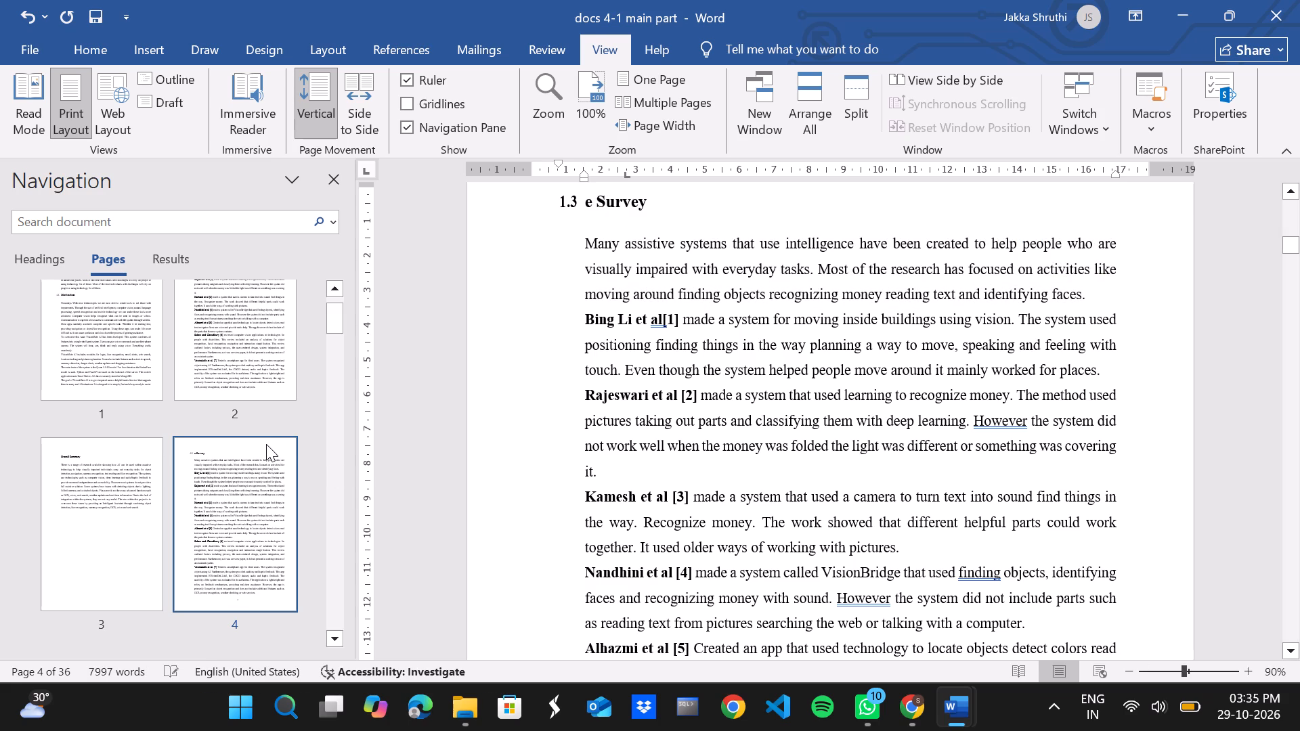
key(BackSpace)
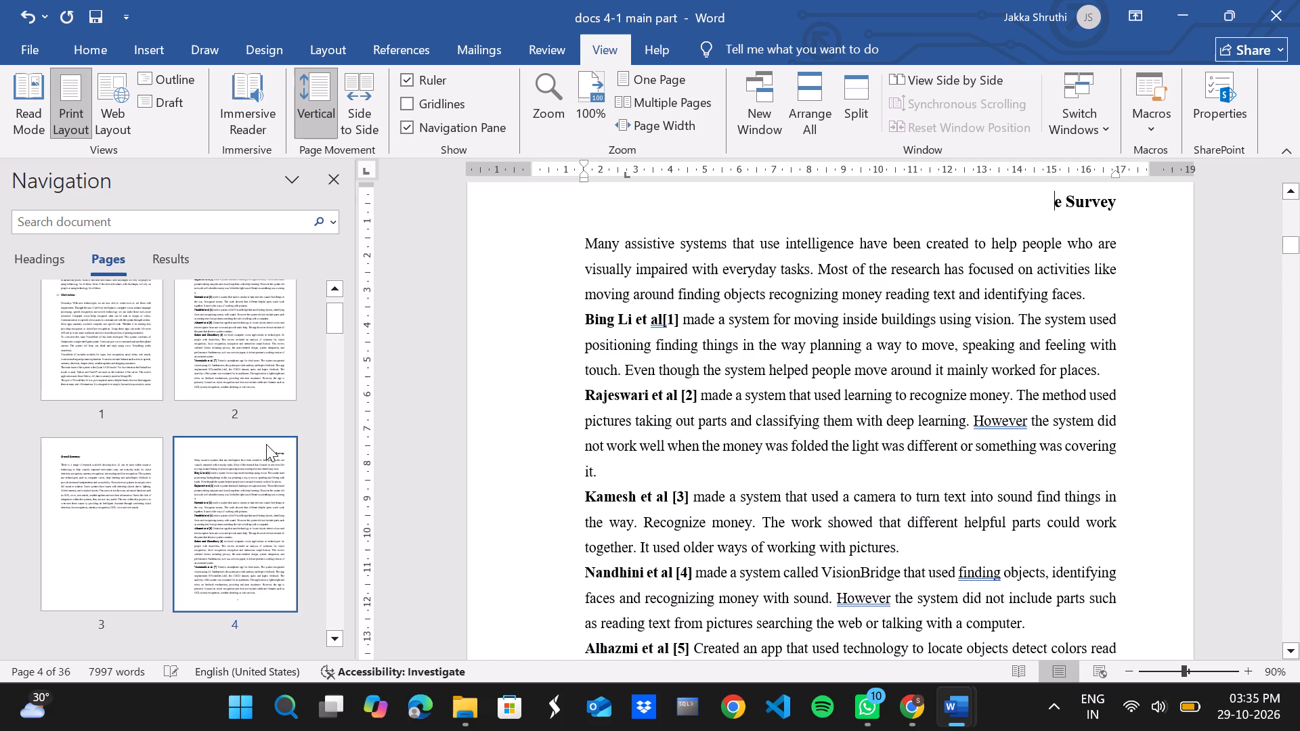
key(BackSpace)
Close the Navigation pane and delete the duplicate text from the page 4 survey heading through the end of the second Overall Summary.
scroll(366, 652, up, 1)
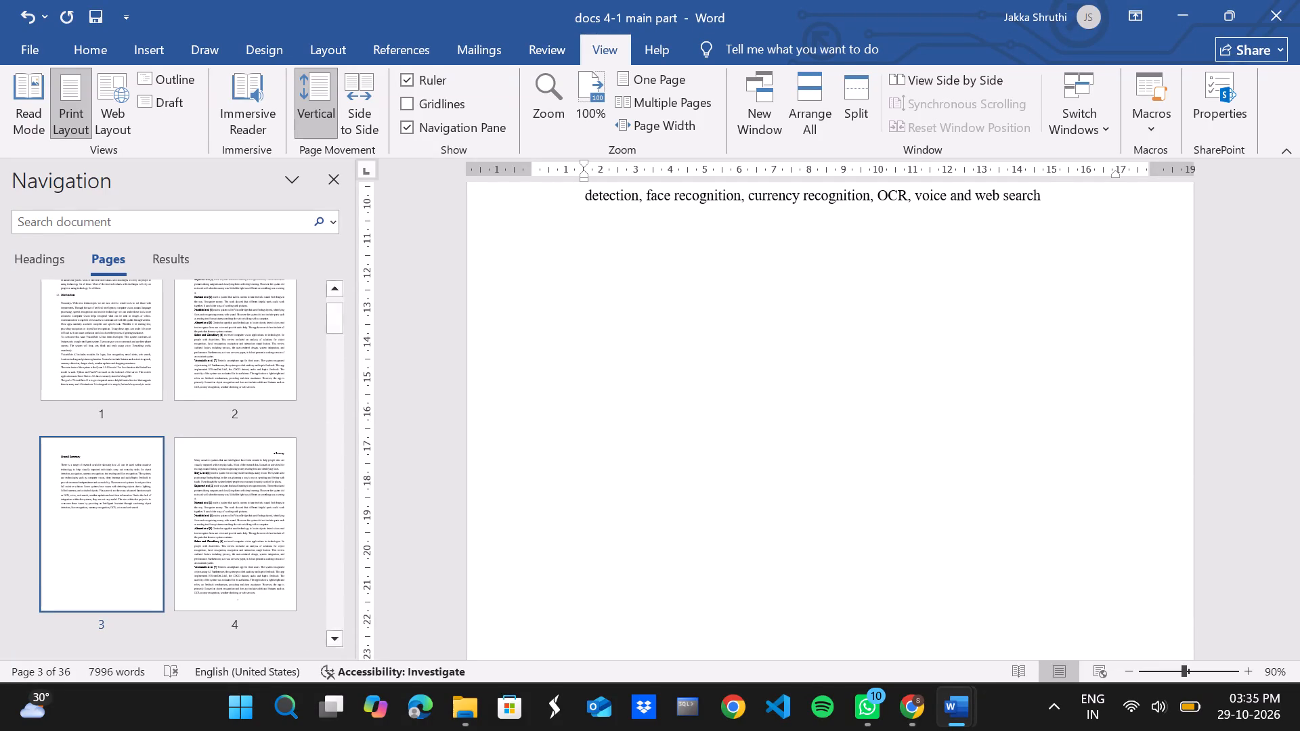
click(327, 170)
scroll(603, 404, up, 3)
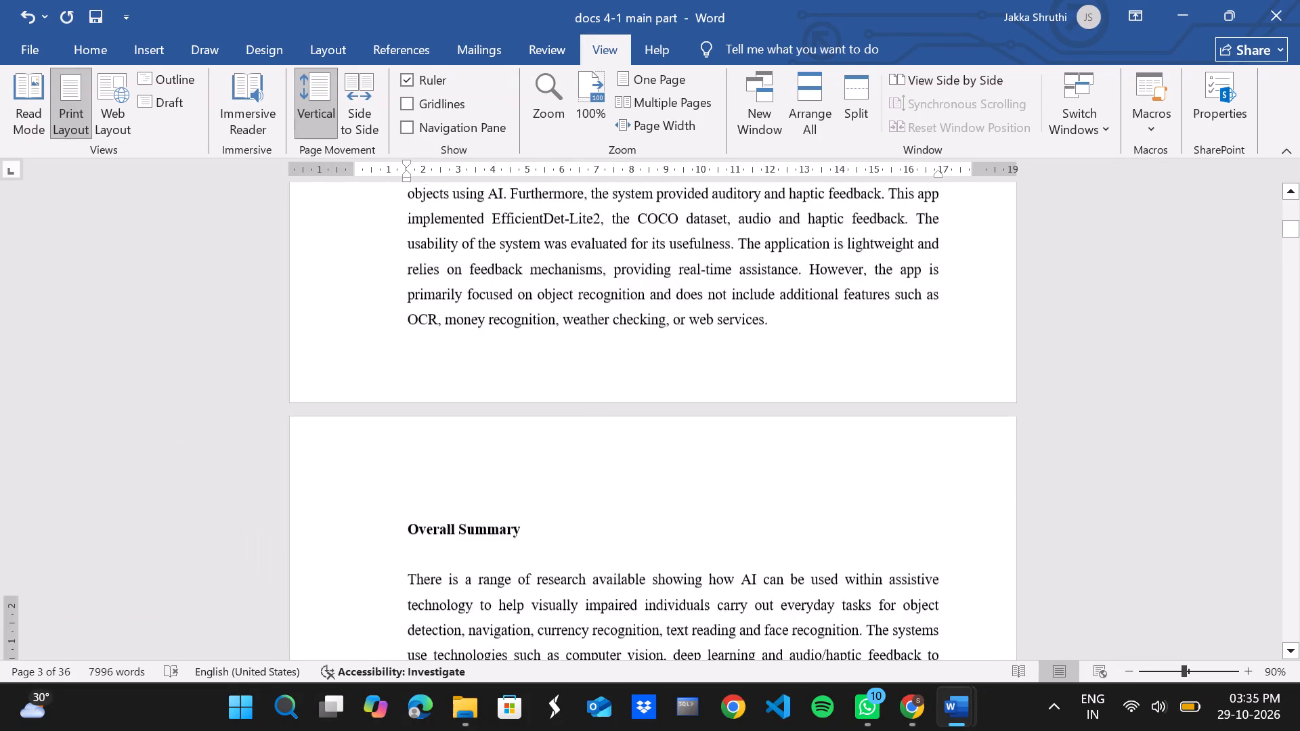
scroll(603, 404, up, 9)
scroll(603, 404, down, 1)
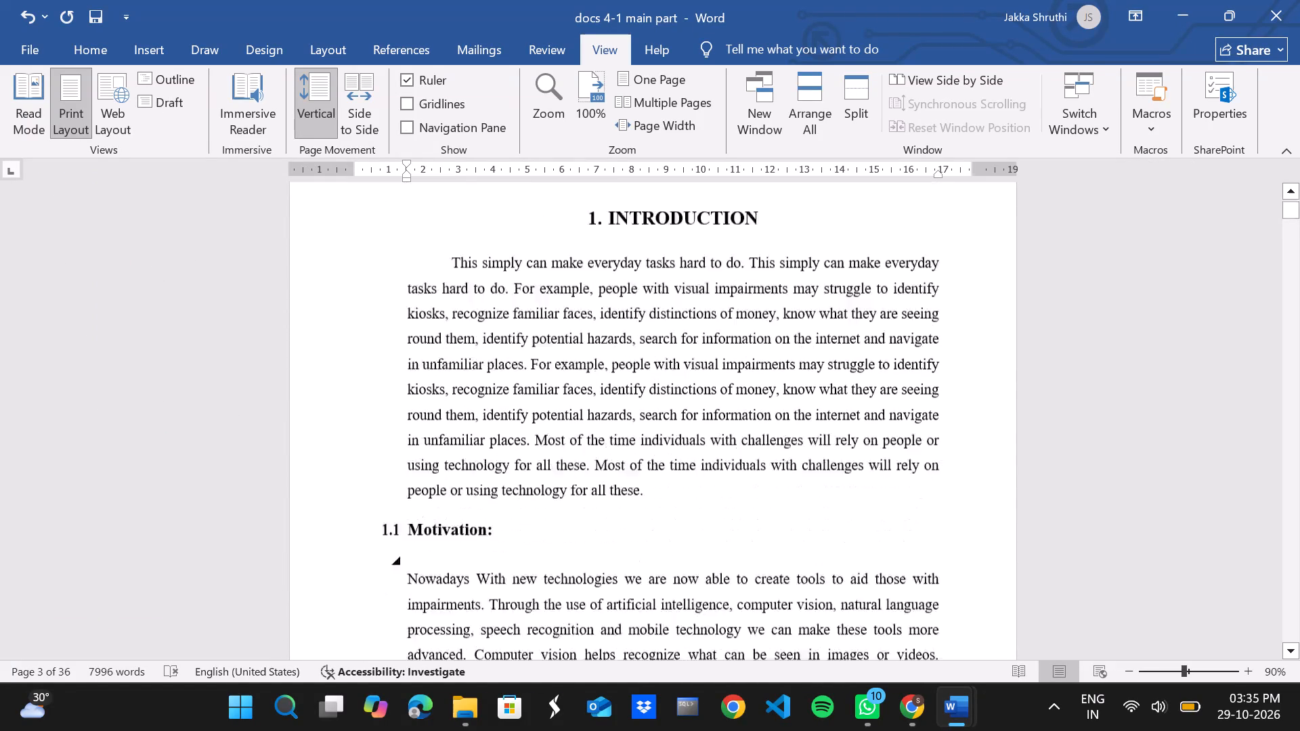
scroll(603, 404, down, 9)
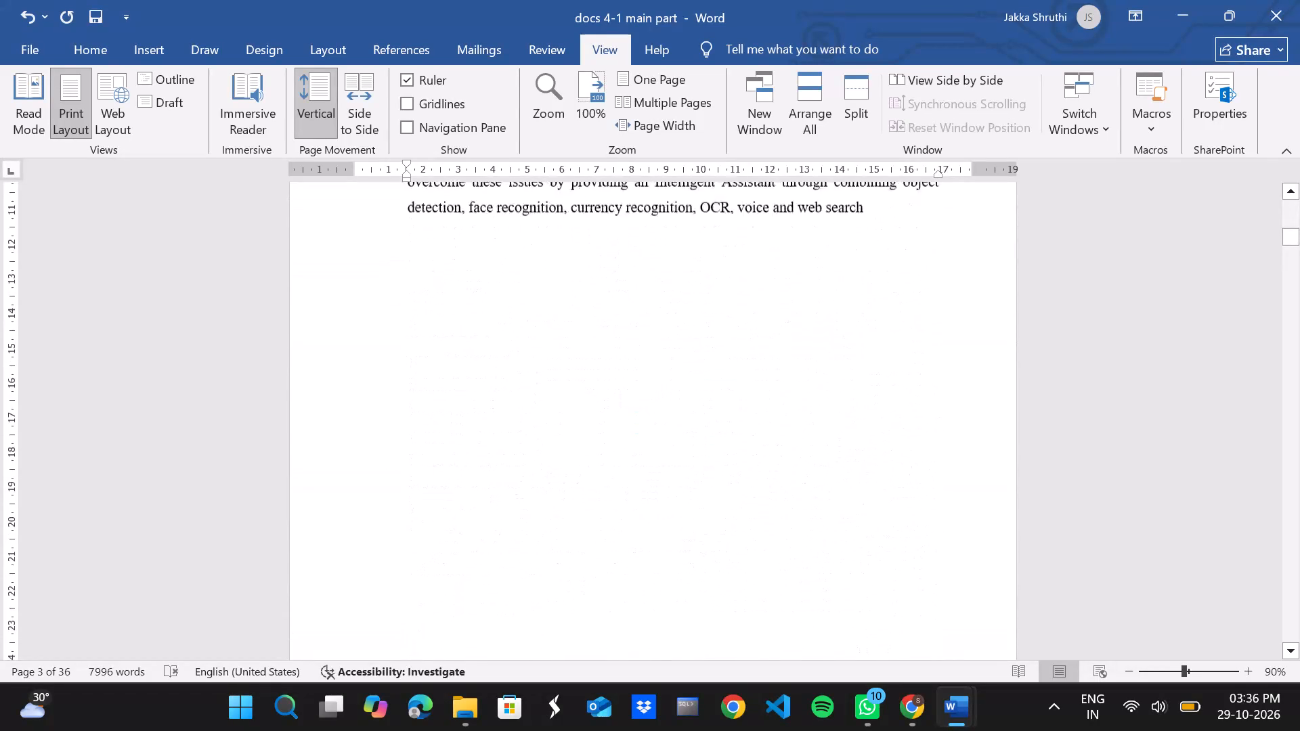
scroll(603, 404, down, 6)
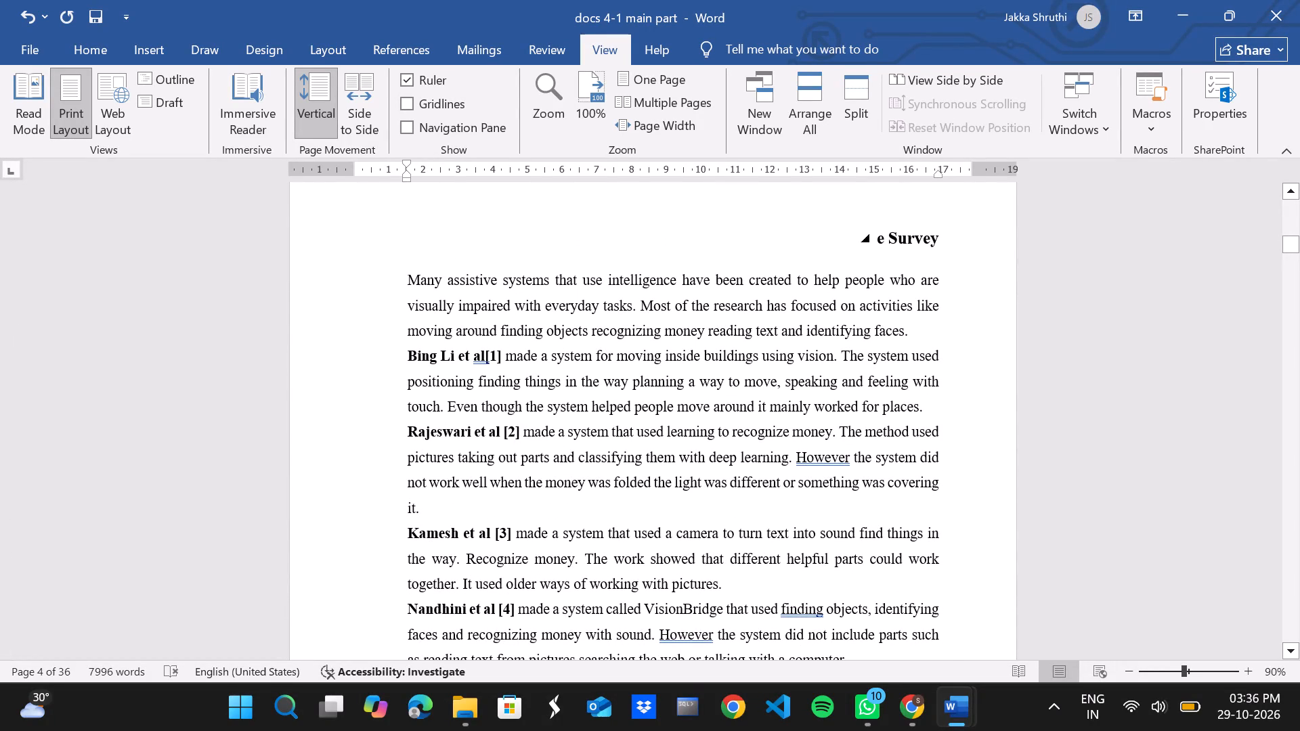
drag(873, 234, 933, 389)
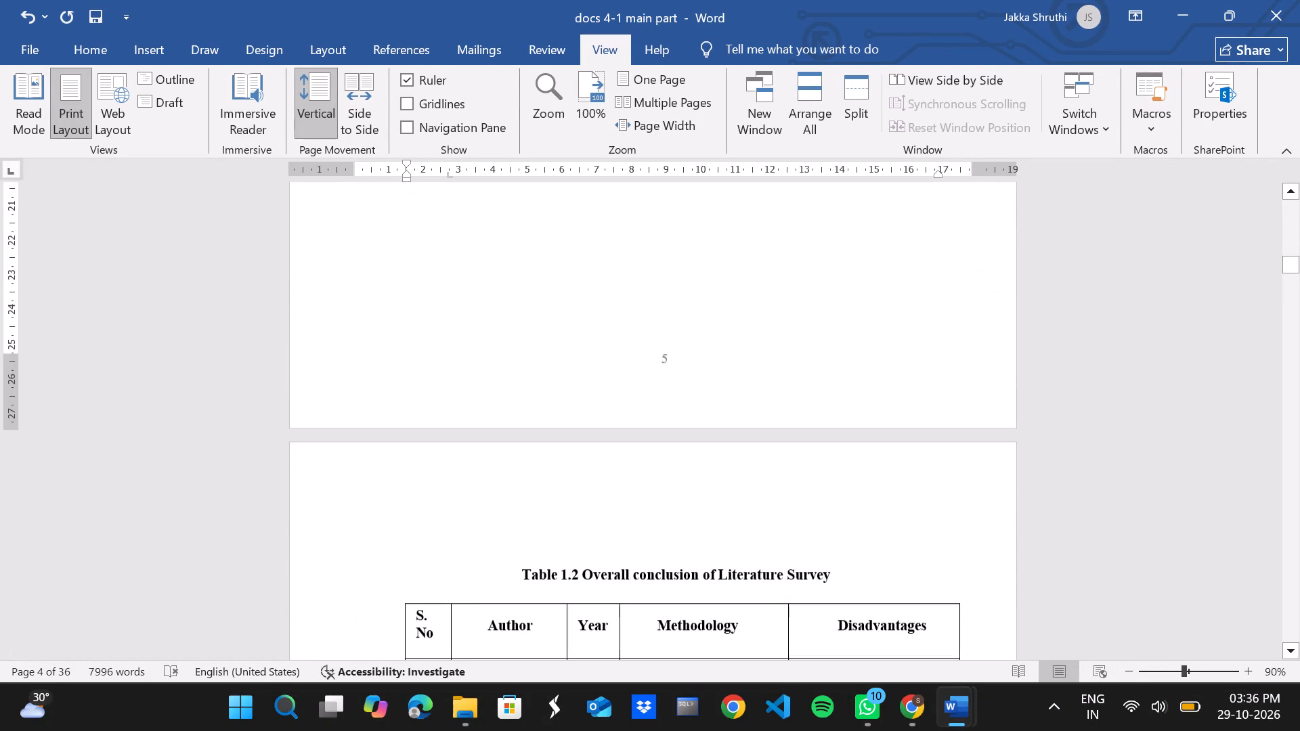
drag(933, 389, 932, 270)
scroll(932, 270, up, 3)
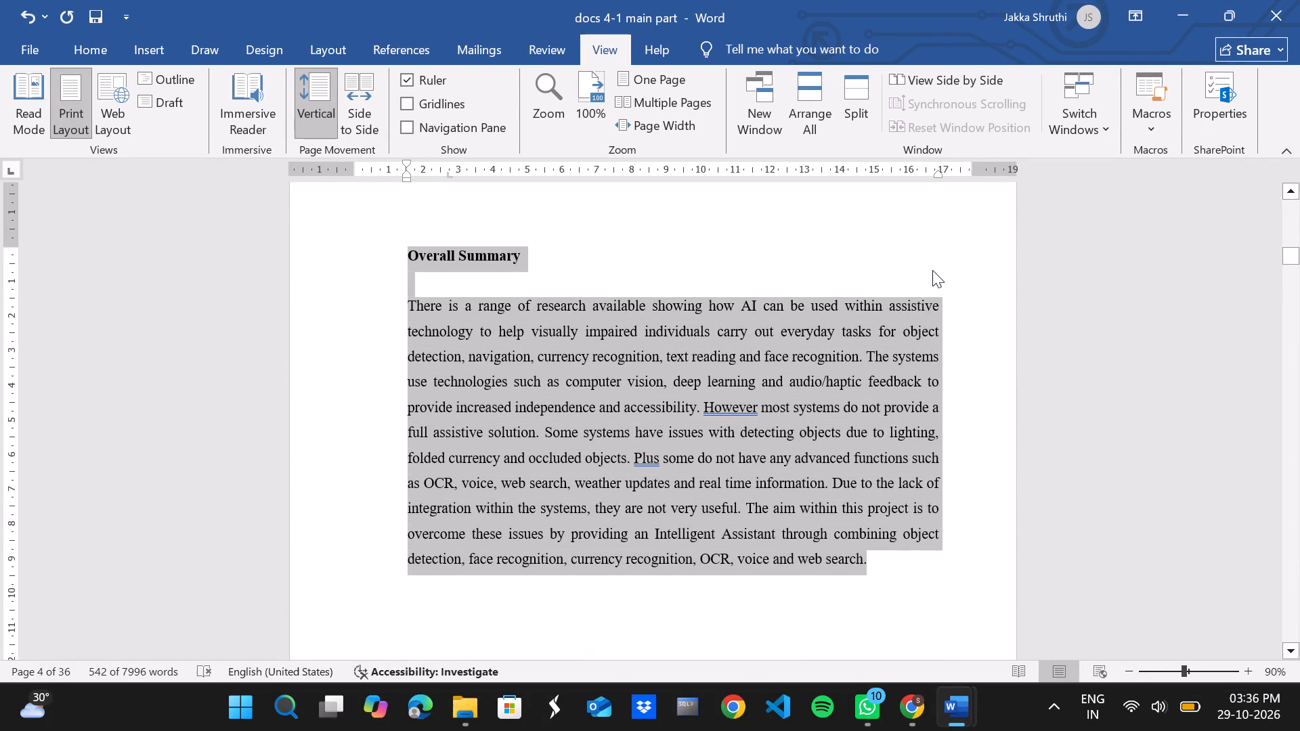
key(BackSpace)
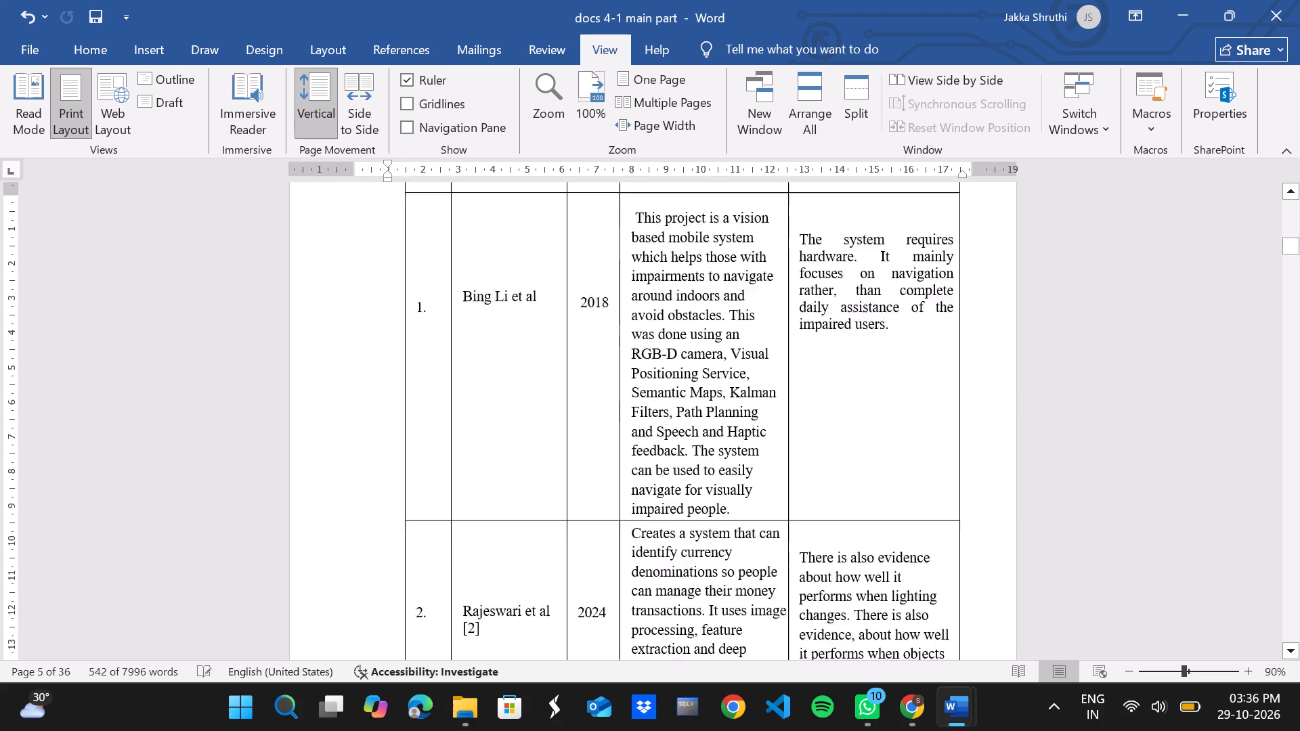
Review the remaining pages from the table after the deleted text back to the Introduction.
scroll(932, 270, up, 7)
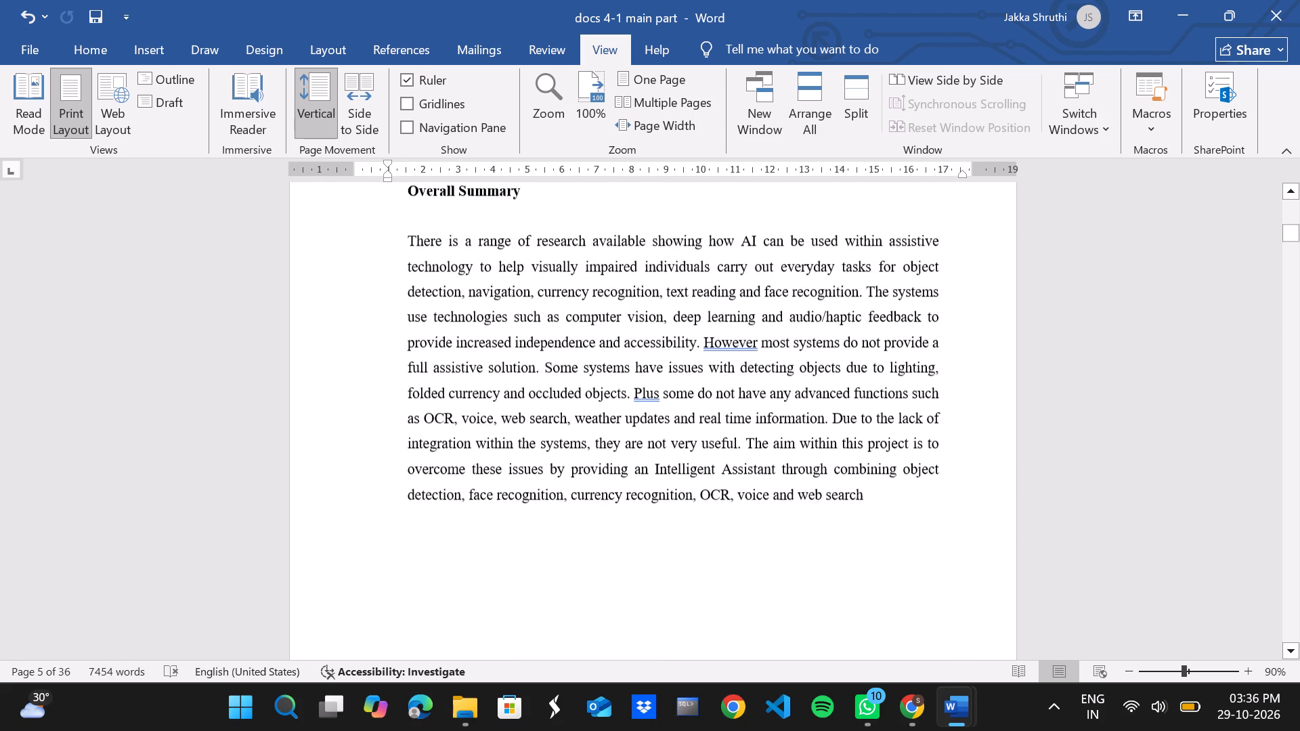
scroll(932, 270, down, 2)
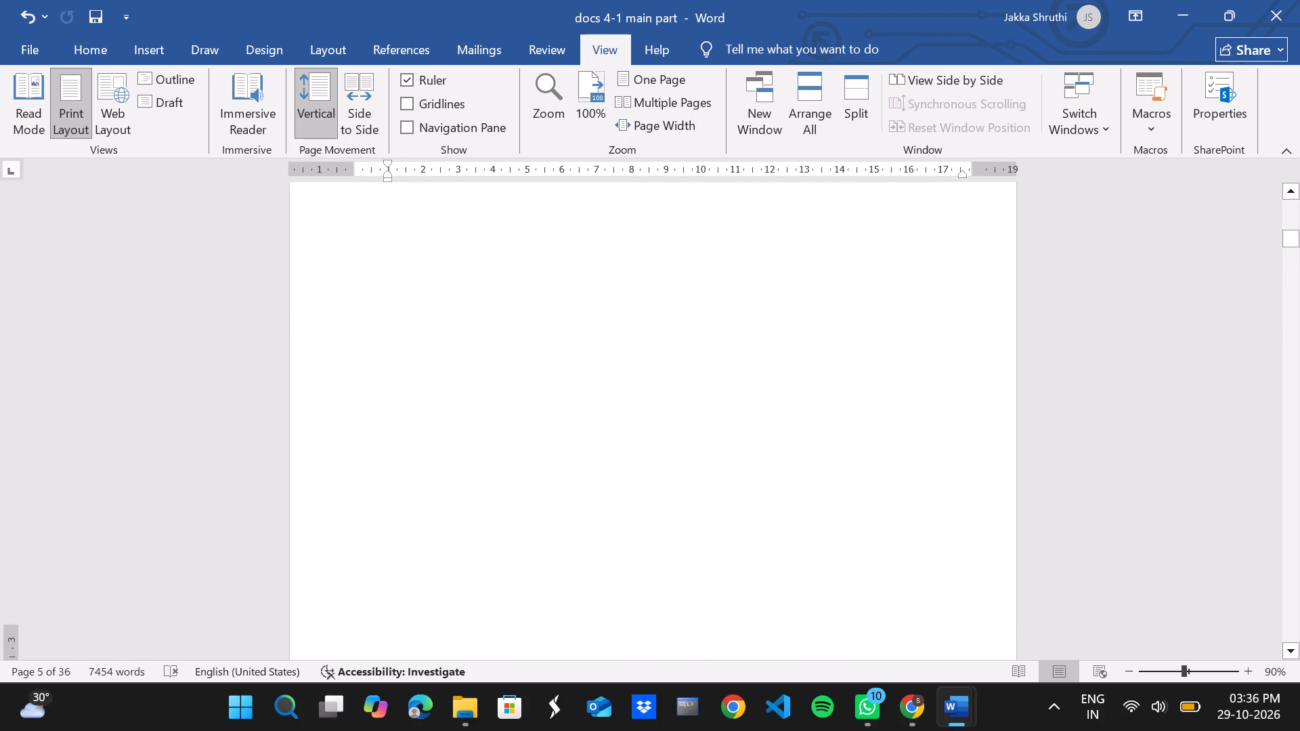
scroll(932, 270, down, 1)
click(768, 313)
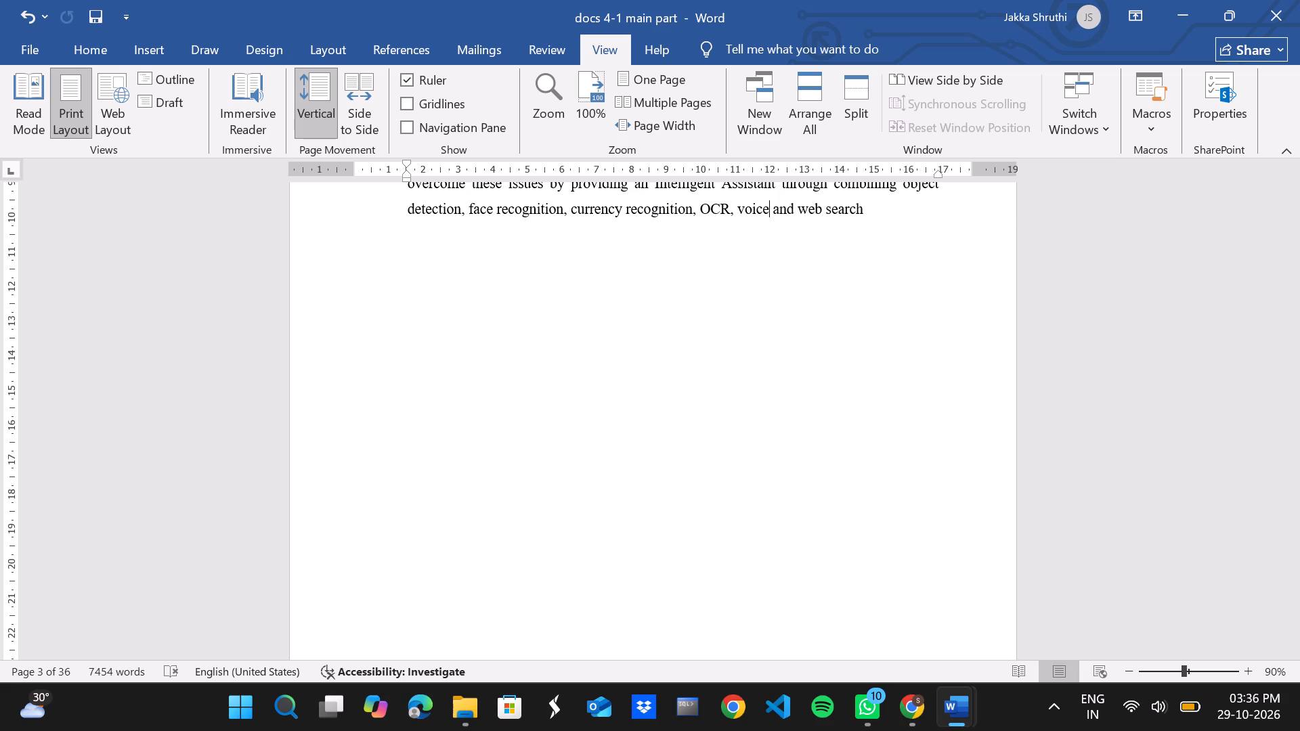
scroll(768, 313, up, 8)
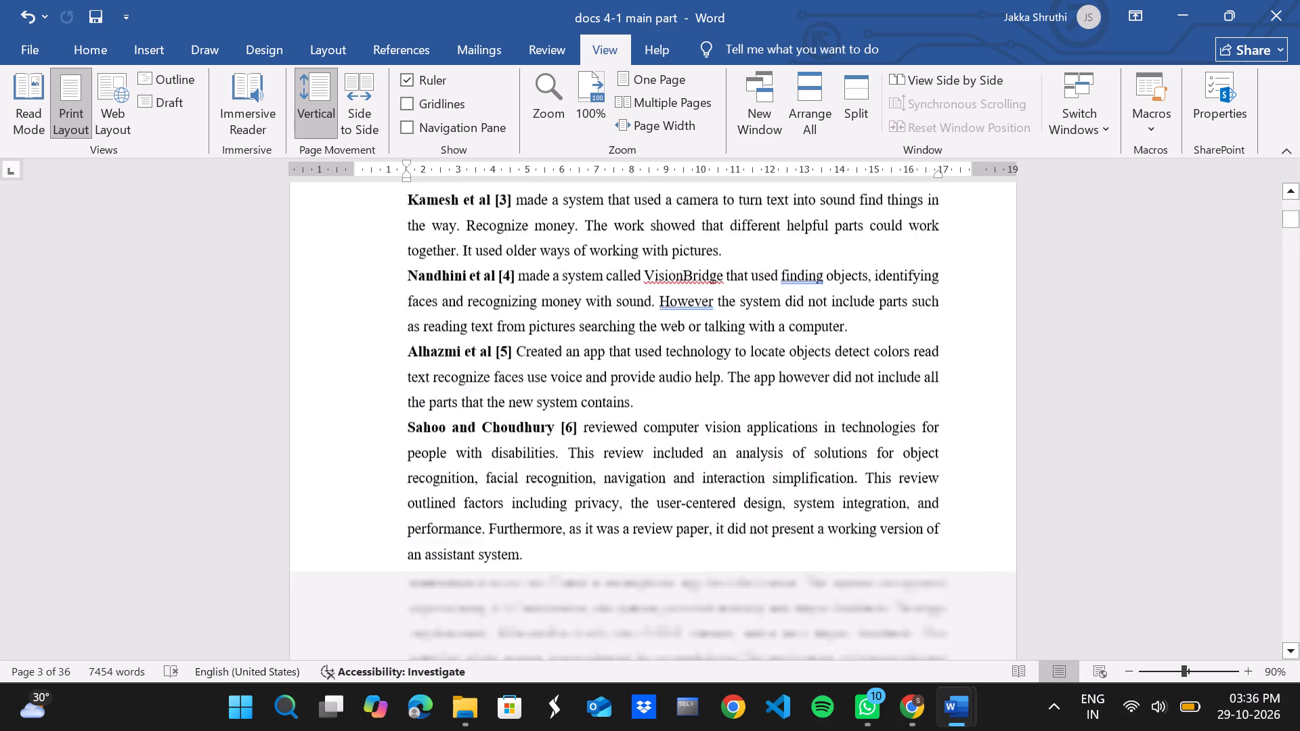
scroll(768, 313, up, 12)
Set the left indent to 0 cm for all text from the Introduction heading through the Overall Summary.
drag(569, 289, 543, 278)
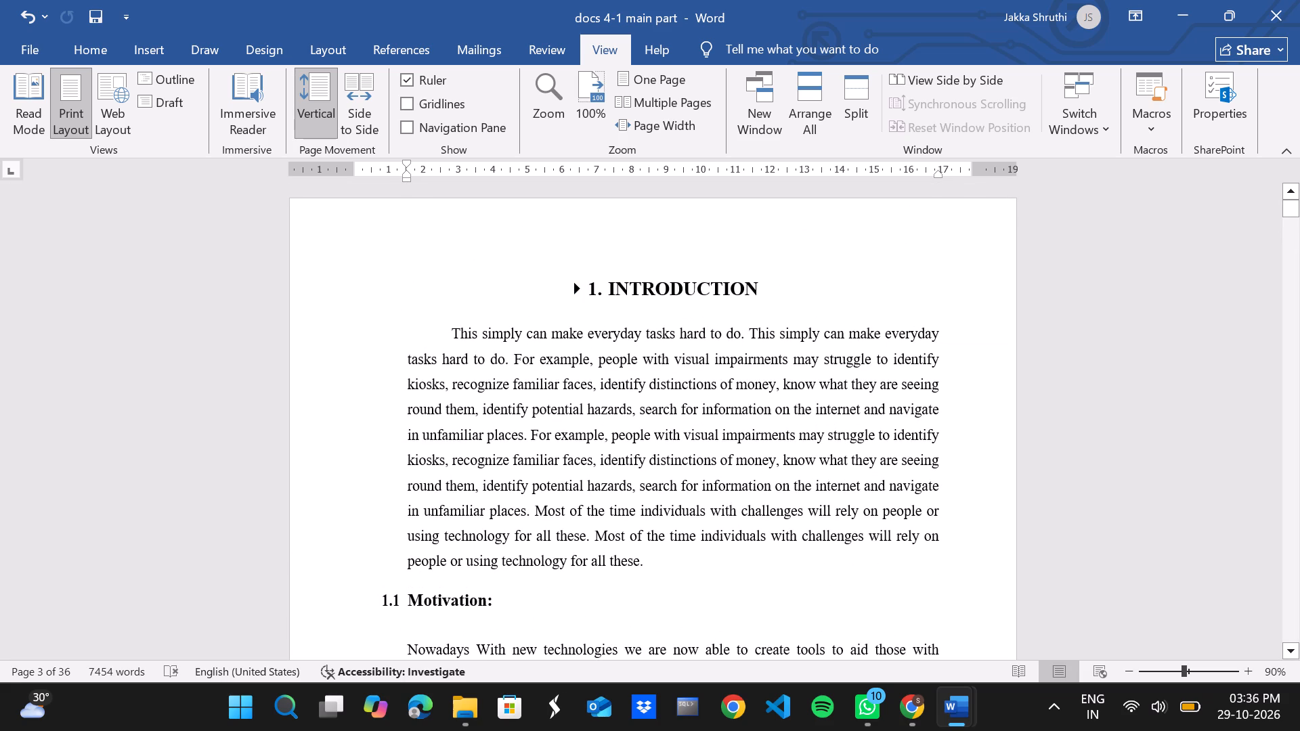
drag(584, 271, 845, 523)
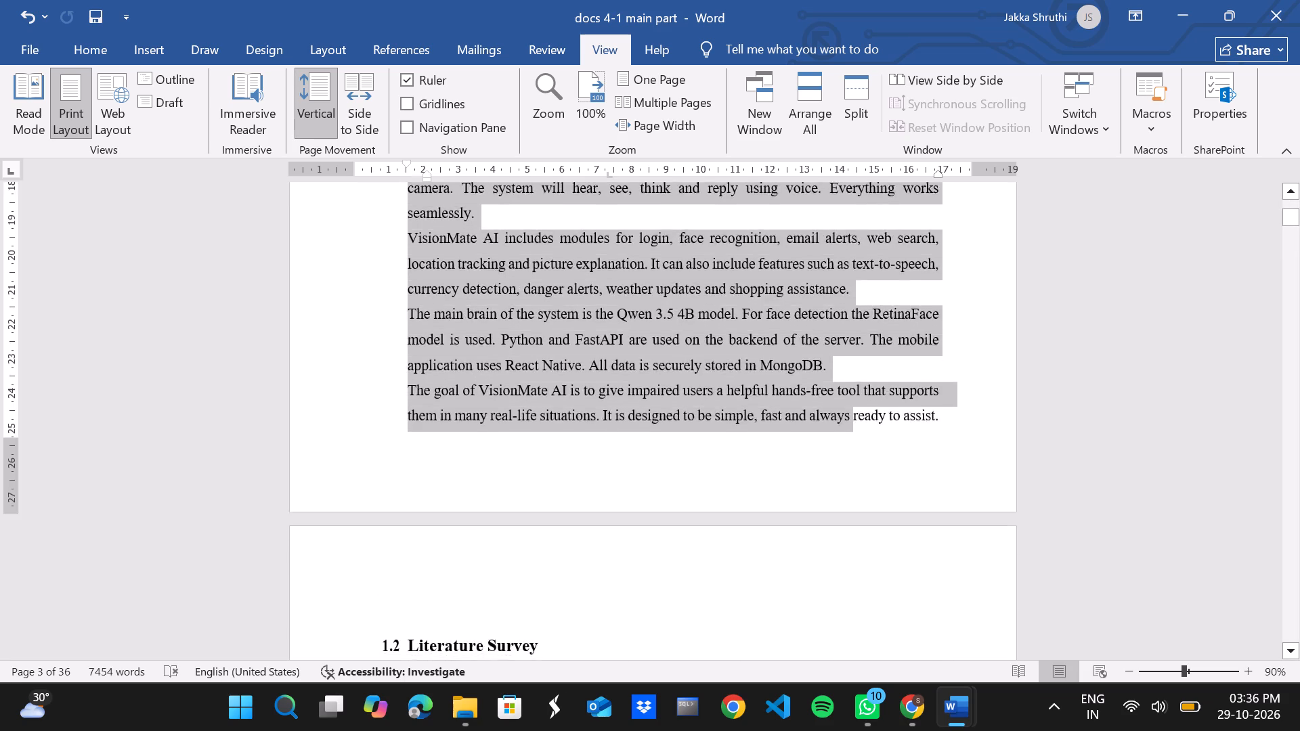
drag(845, 523, 879, 646)
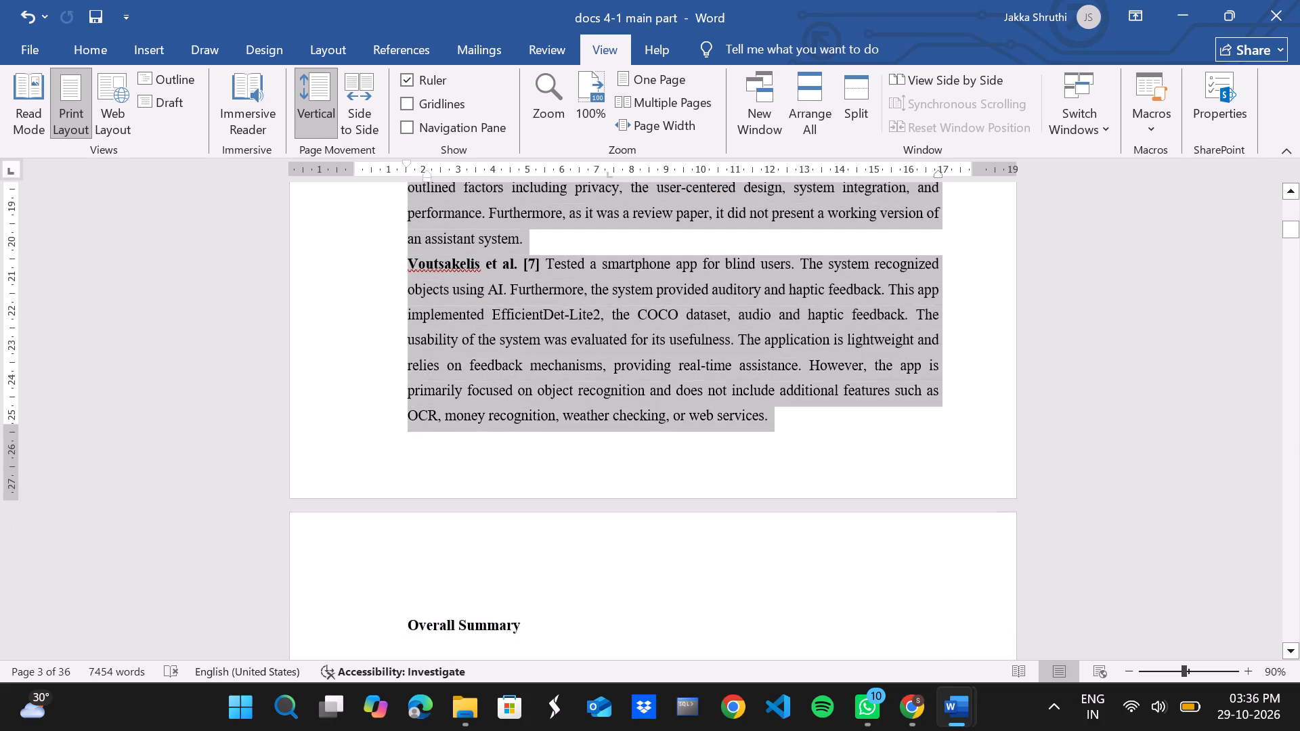
drag(879, 646, 936, 391)
scroll(936, 391, up, 4)
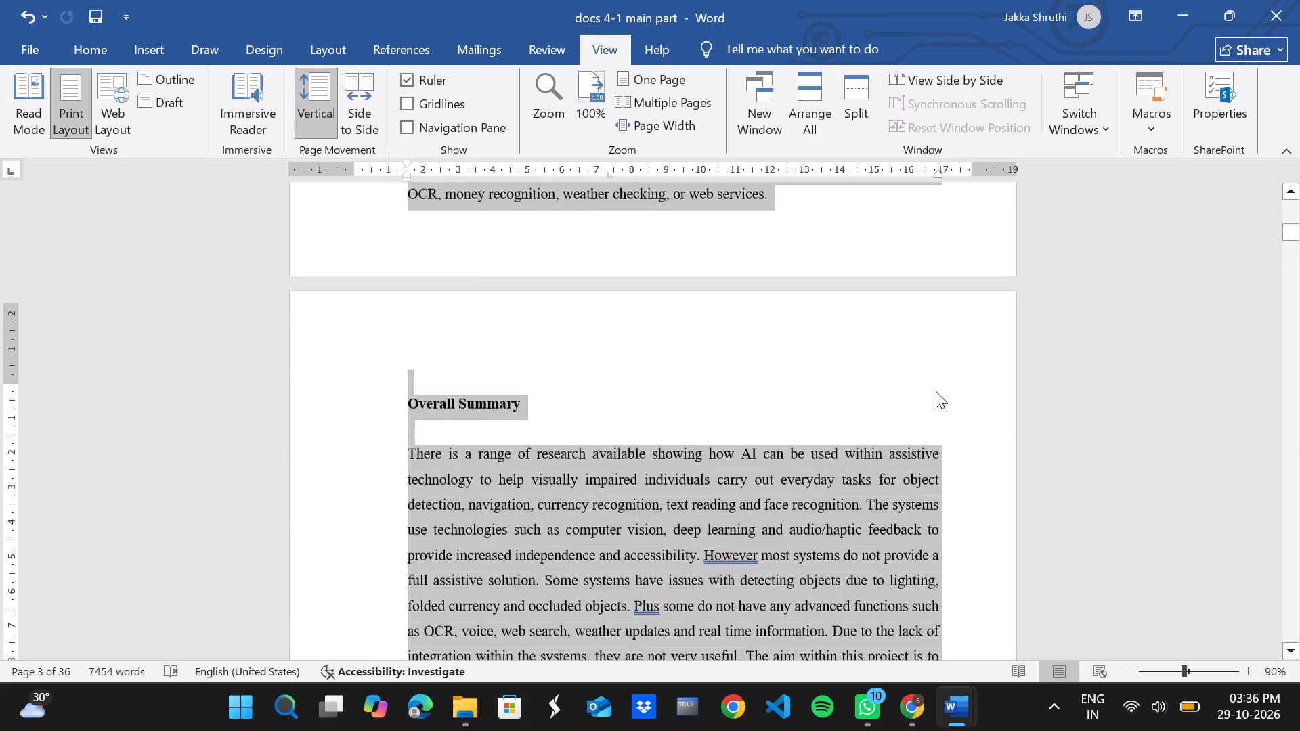
scroll(936, 391, up, 3)
click(326, 53)
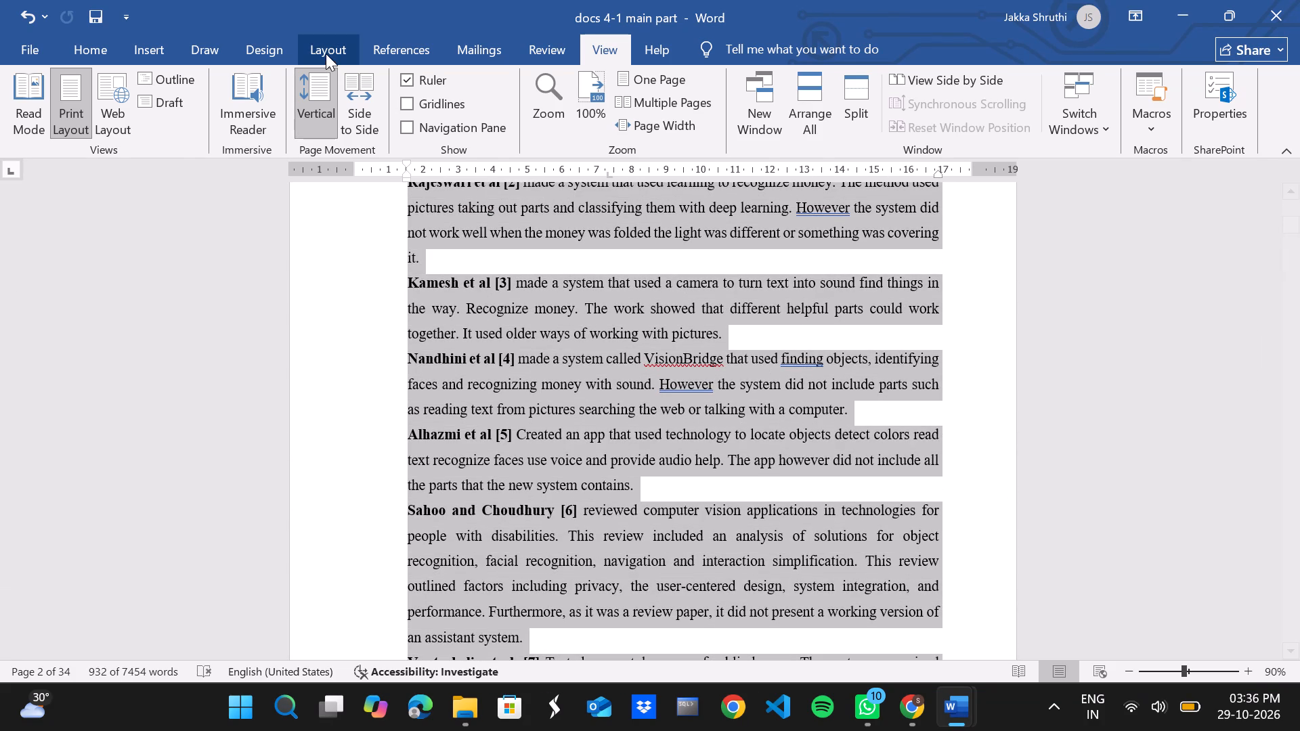
click(421, 97)
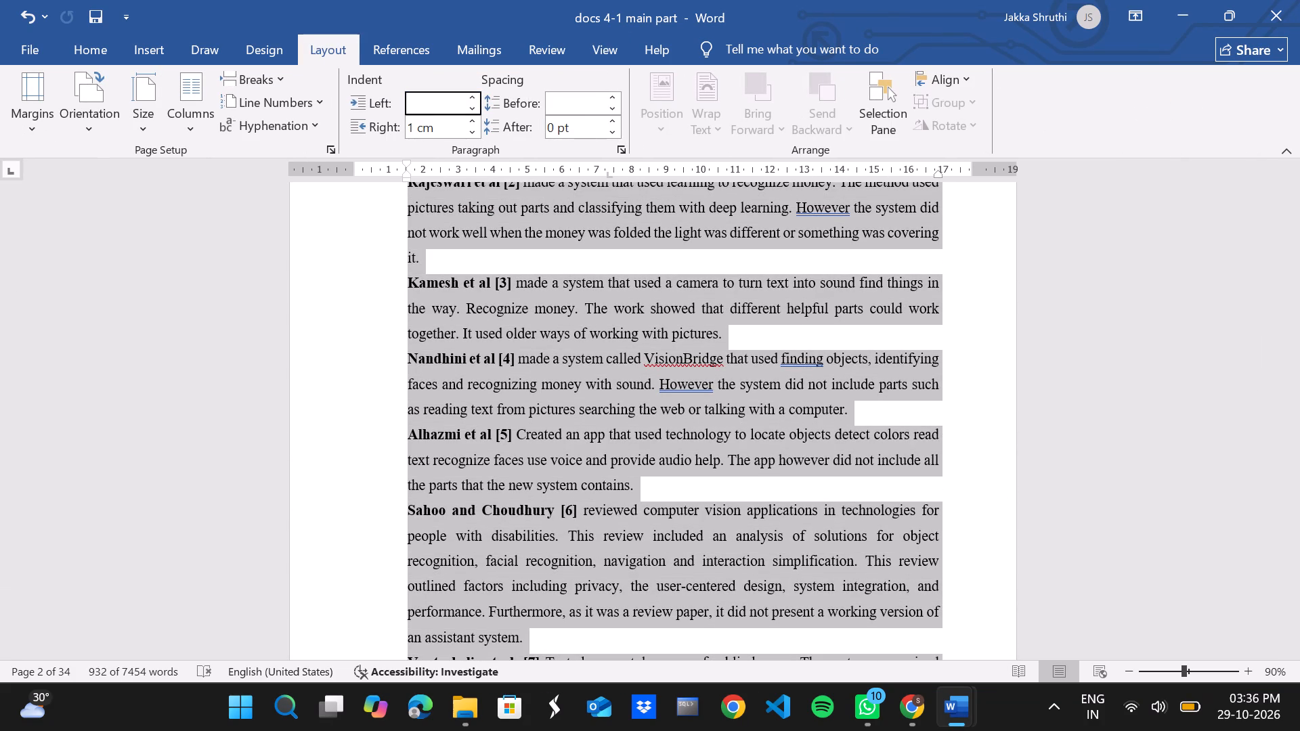
click(470, 110)
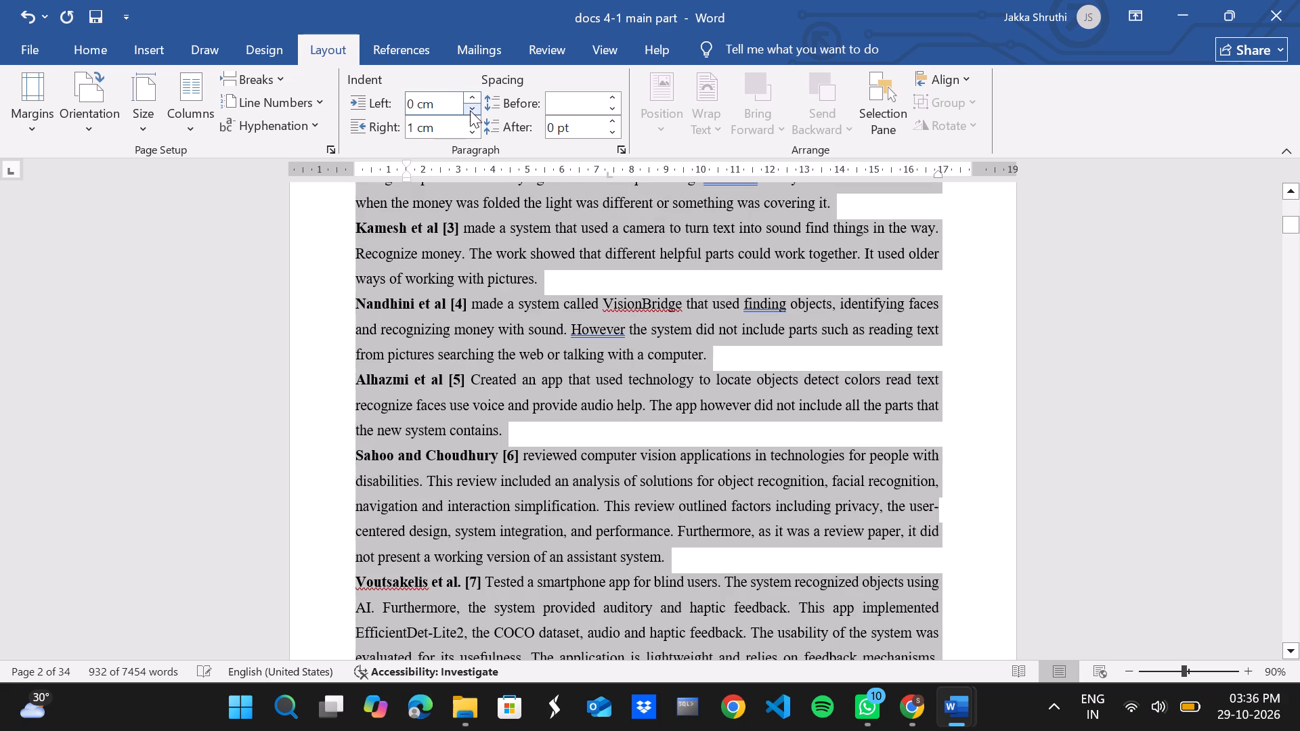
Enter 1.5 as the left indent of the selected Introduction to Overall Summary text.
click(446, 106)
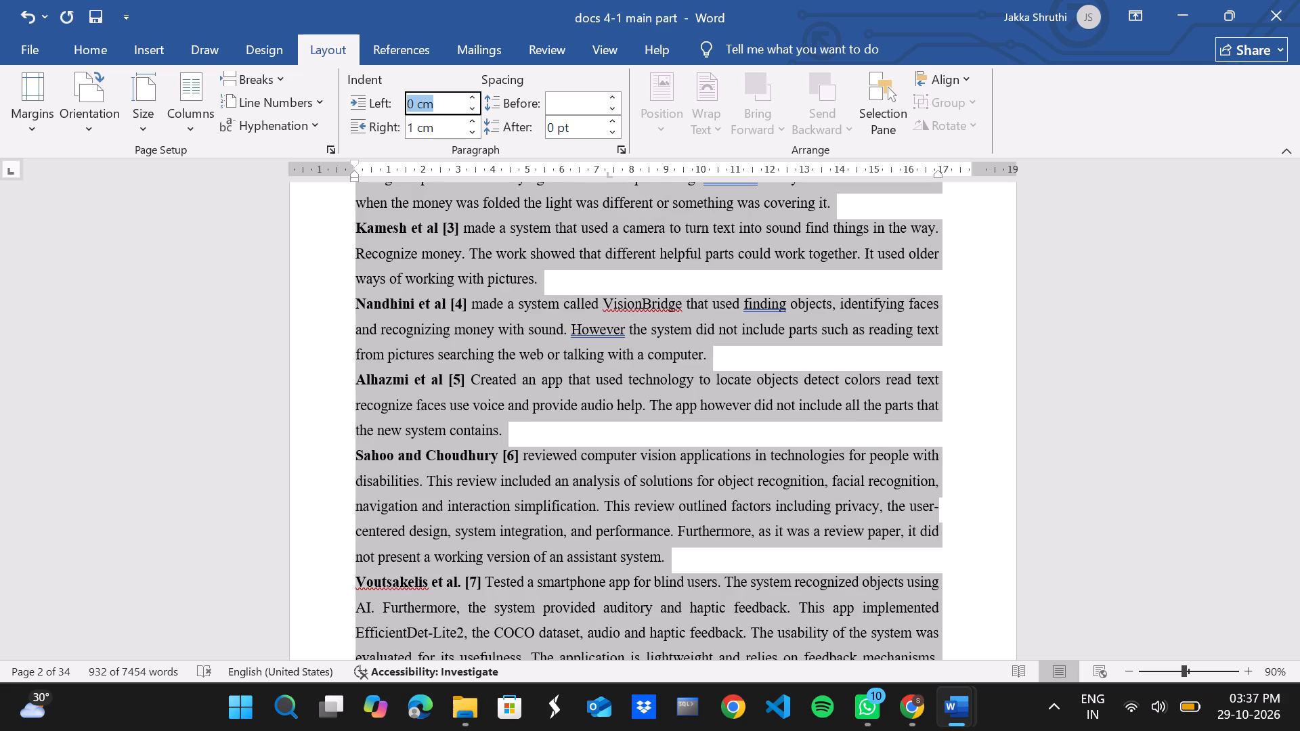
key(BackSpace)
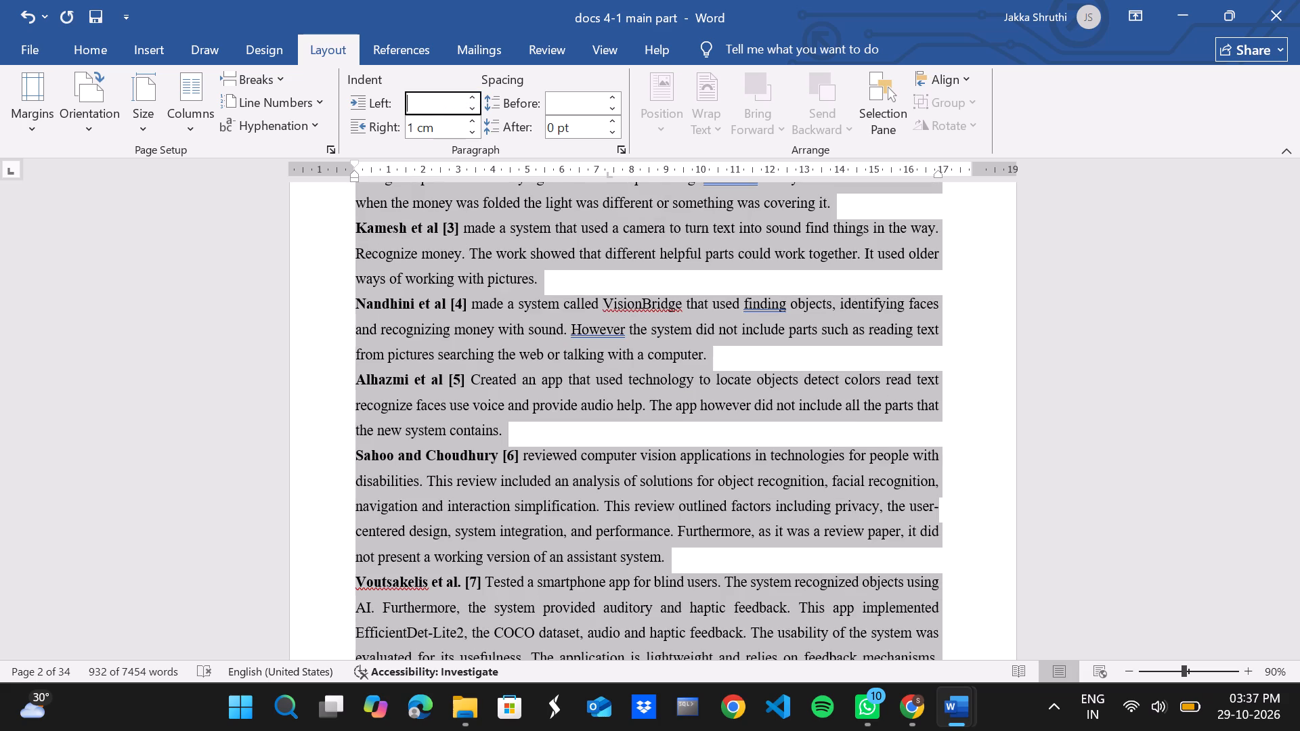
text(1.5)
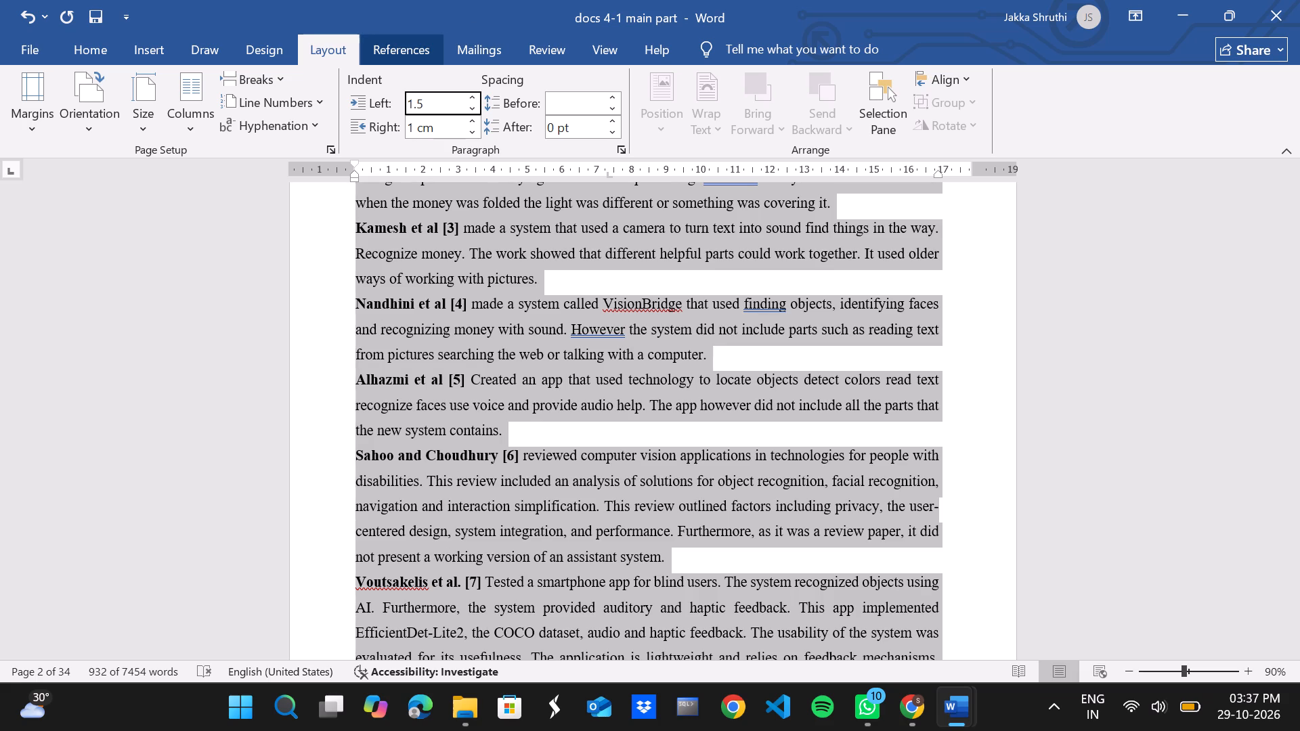
Set the left indent of the selected Introduction to Overall Summary text to 3.81 cm.
click(434, 103)
key(BackSpace)
key(BackSpace)
key(BackSpace)
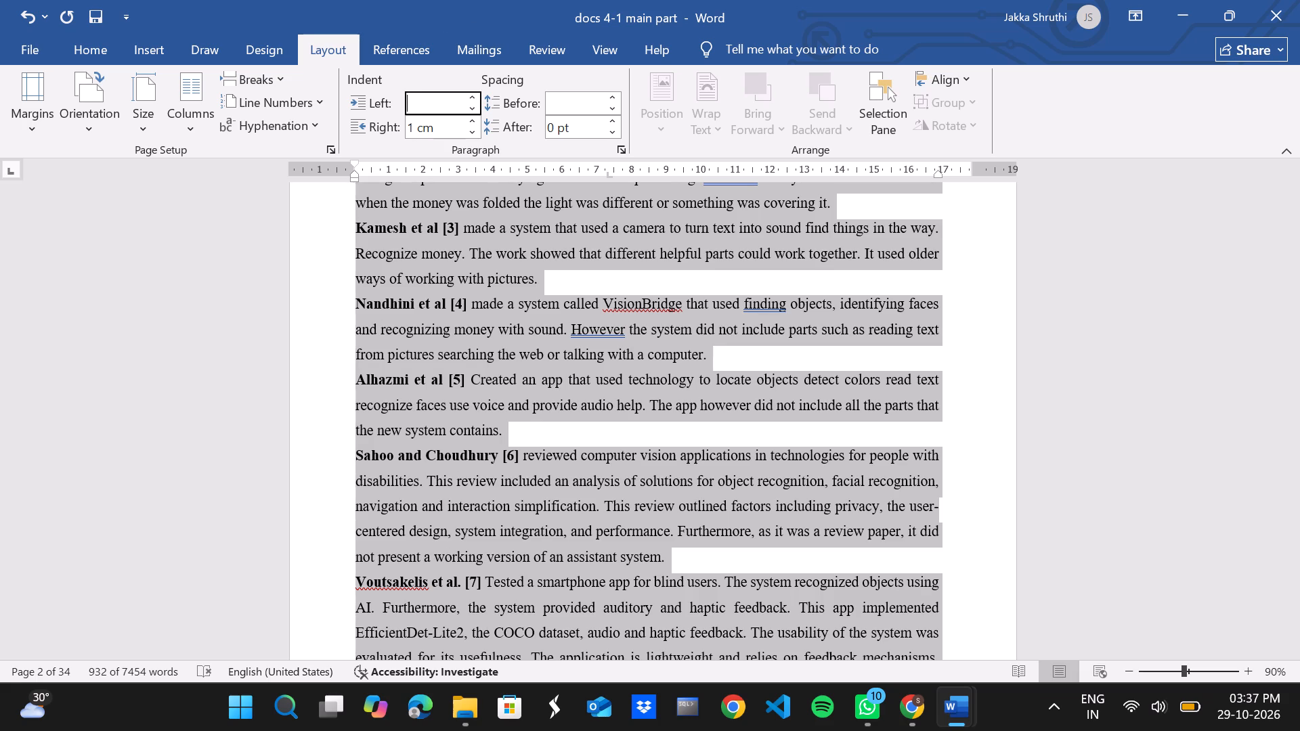
text(3.81)
scroll(434, 103, up, 5)
key(Return)
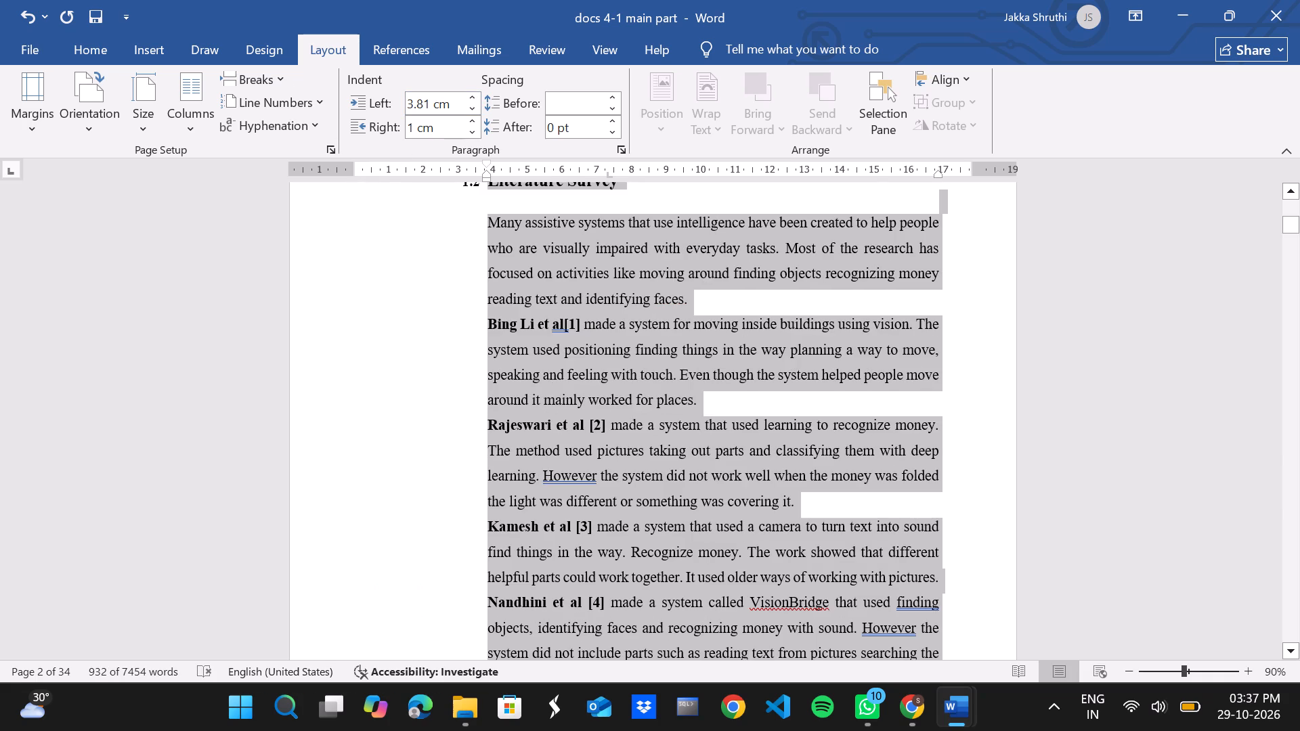
Set the right indent of the selected Introduction to Overall Summary text to 2.54 cm and deselect it.
click(420, 131)
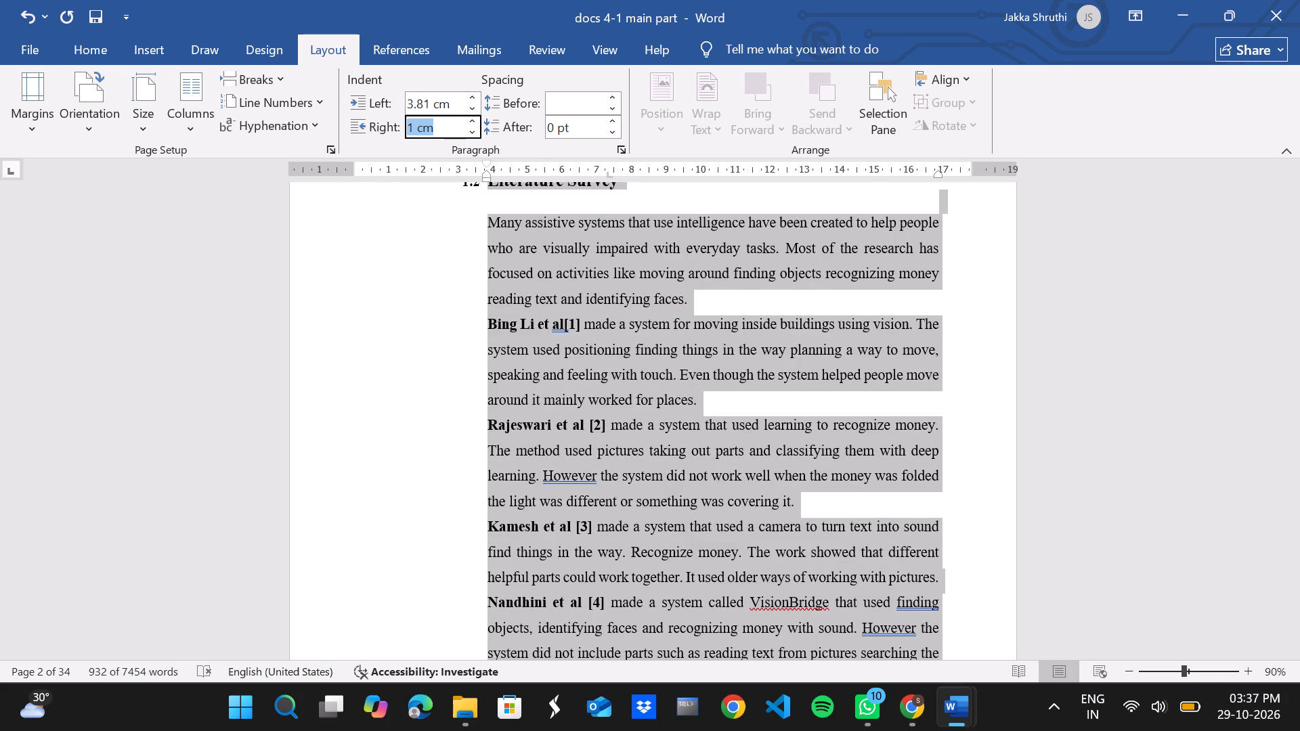
key(BackSpace)
text(2.54)
key(Return)
click(961, 296)
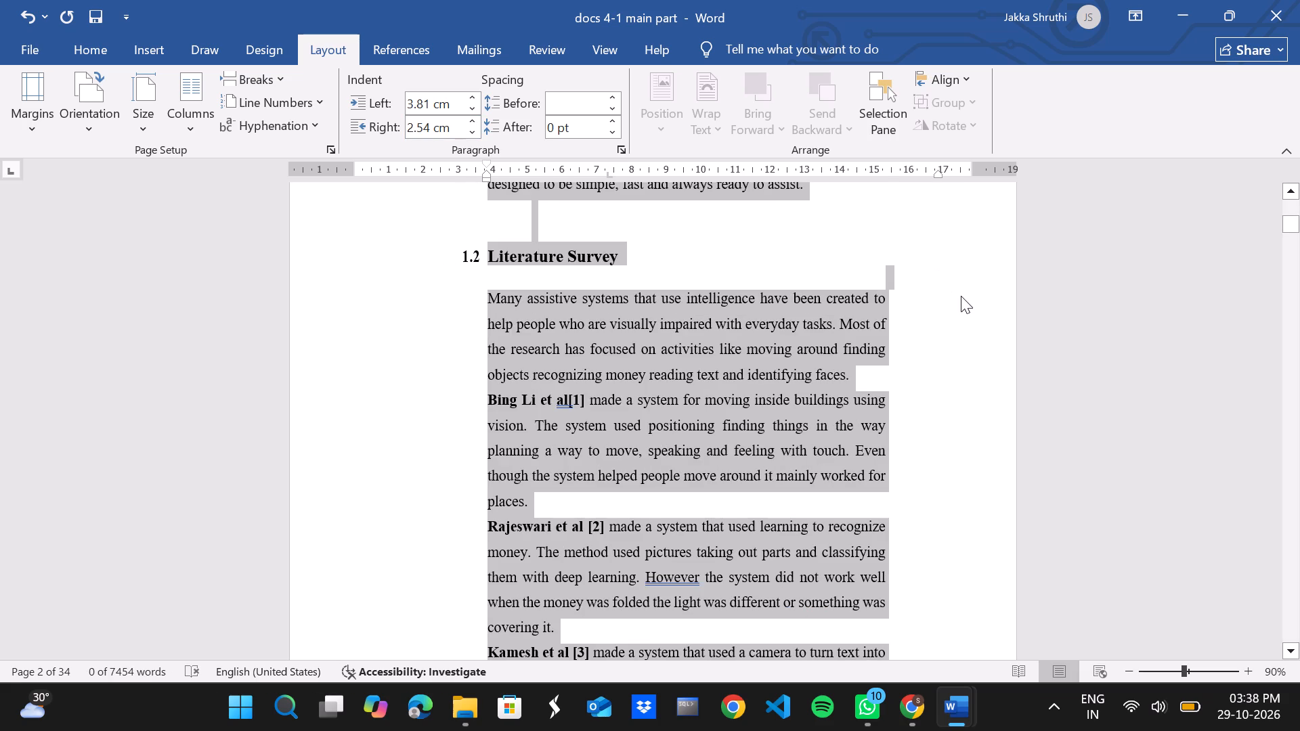
Nudge down the left indent of the first Literature Survey paragraph and undo the last reduction, keeping 3.8 cm.
scroll(961, 296, up, 7)
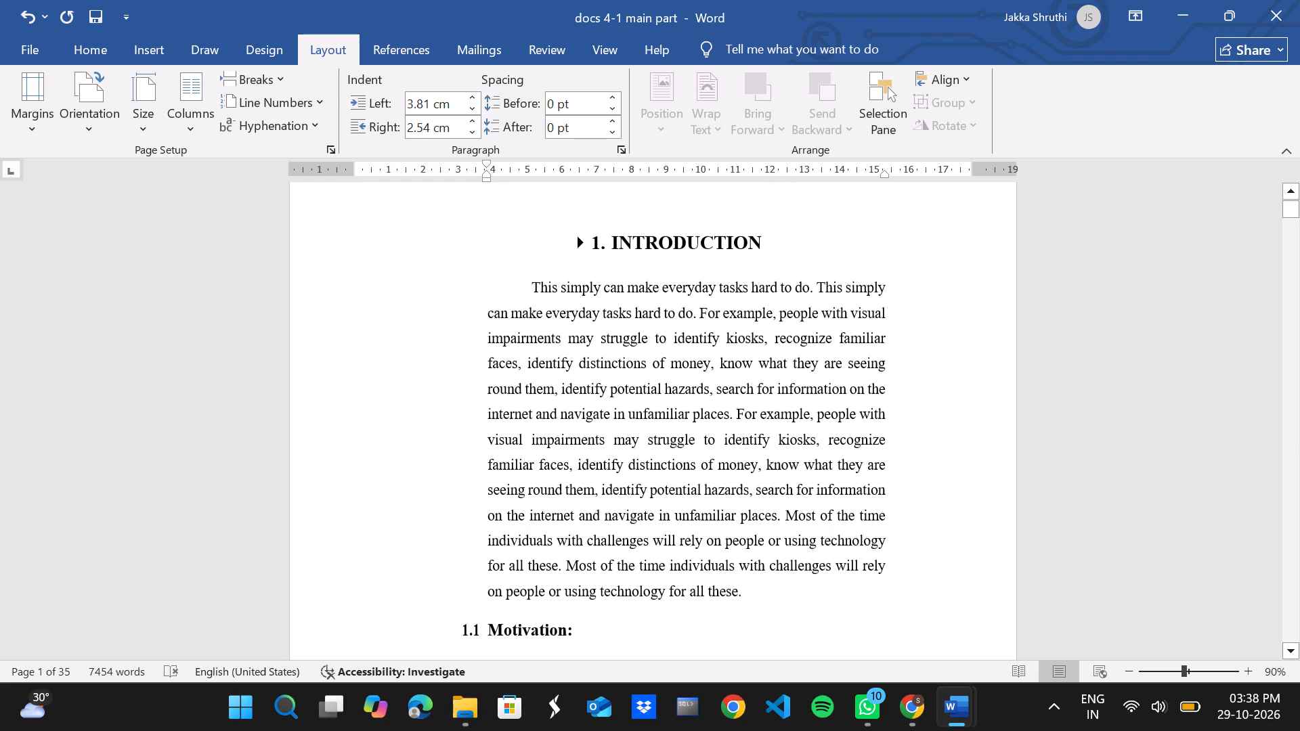
click(447, 101)
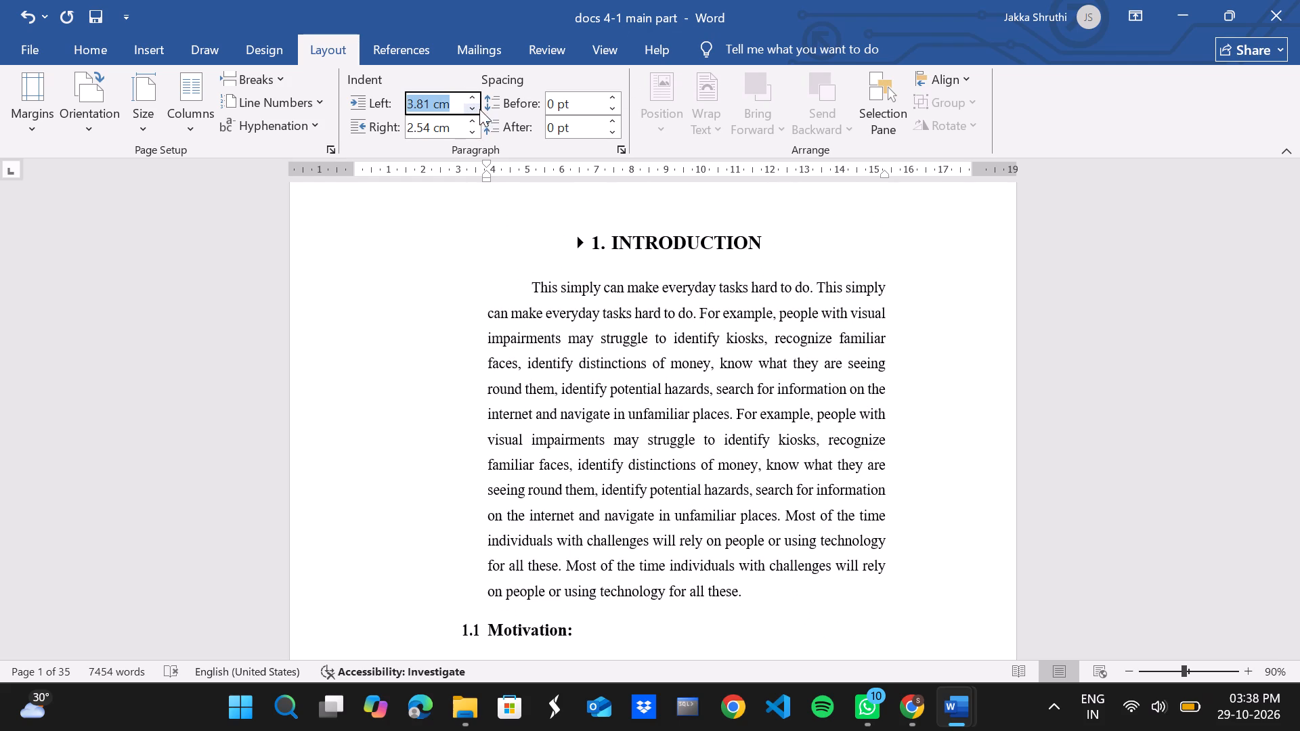
click(472, 108)
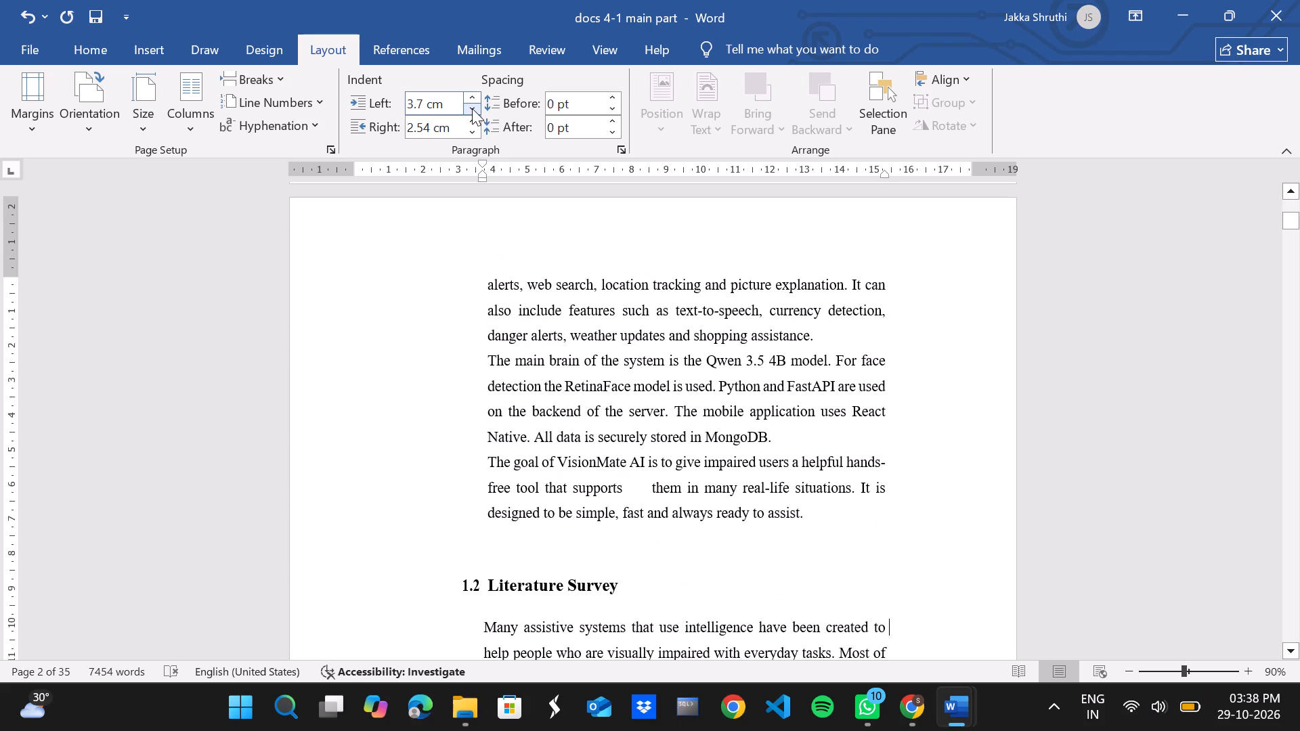
key(ctrl+z)
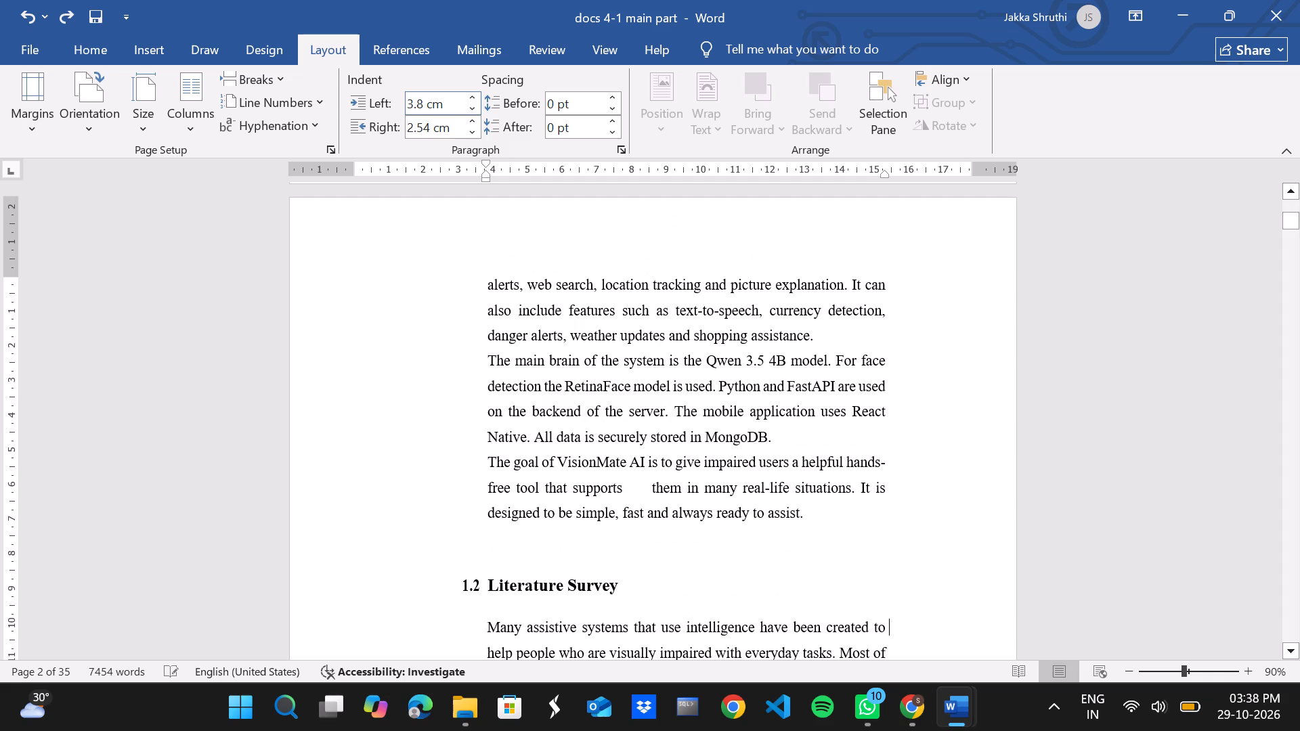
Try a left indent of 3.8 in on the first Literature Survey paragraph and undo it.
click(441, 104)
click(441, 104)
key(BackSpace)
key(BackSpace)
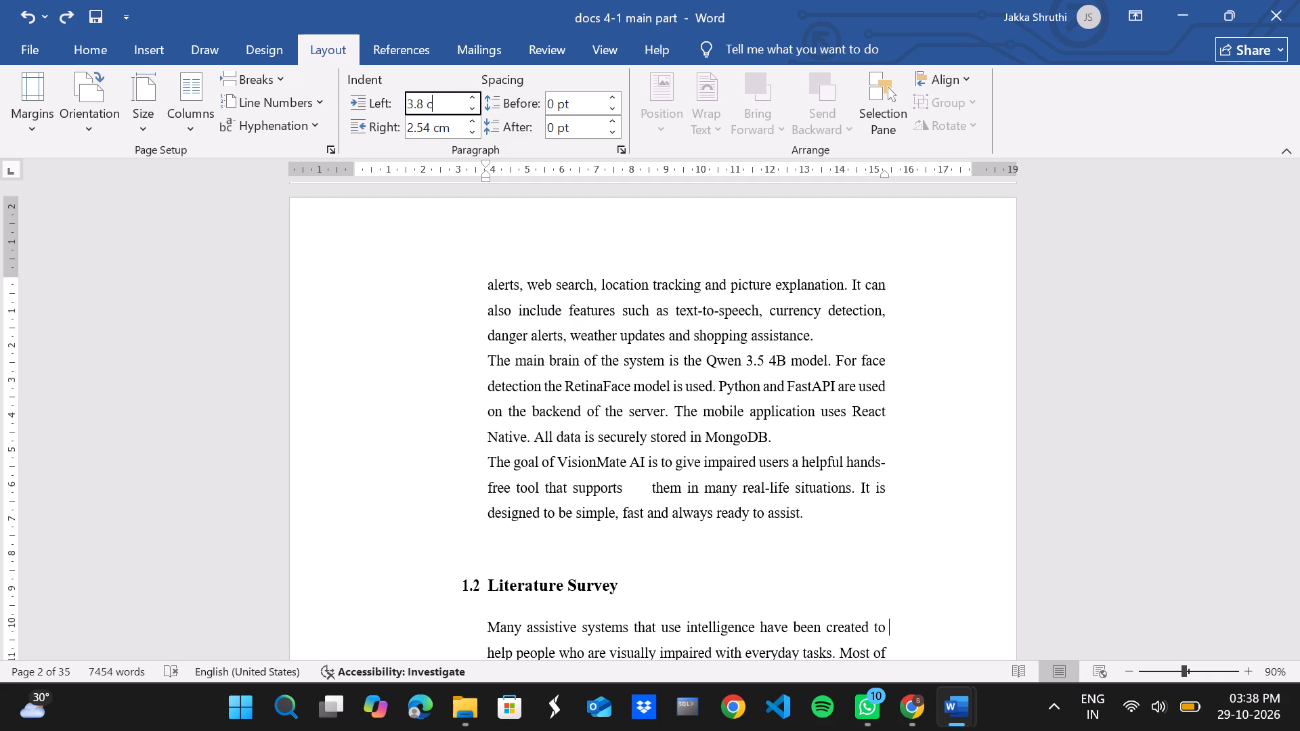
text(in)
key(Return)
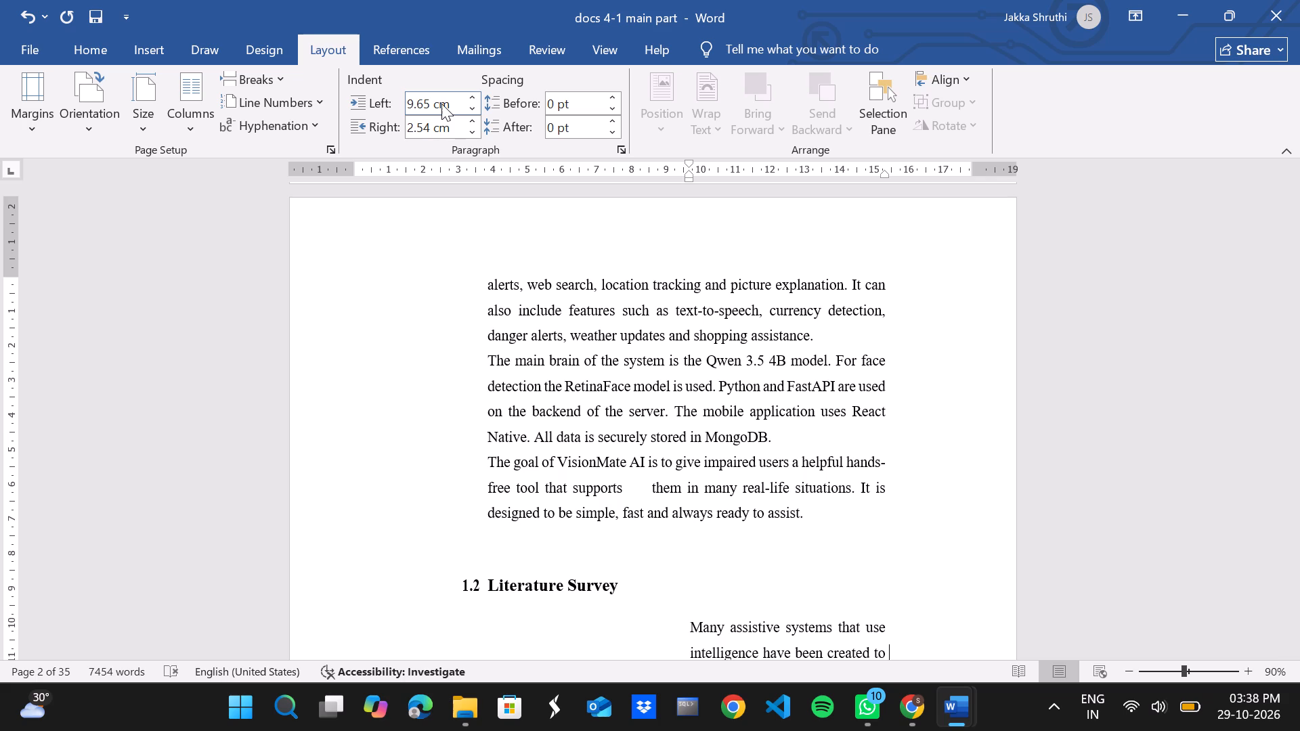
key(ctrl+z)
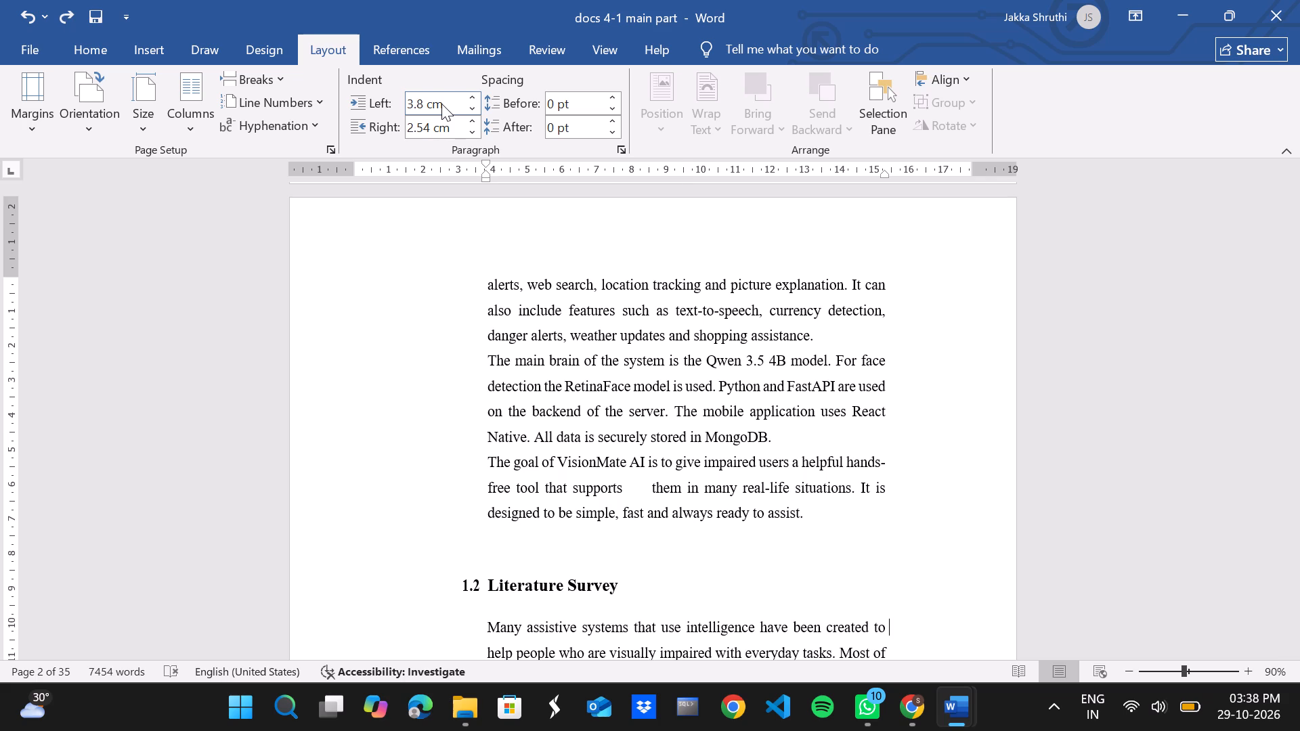
Review the page layout from the Motivation section through the Literature Survey table to the Existing System section.
click(450, 335)
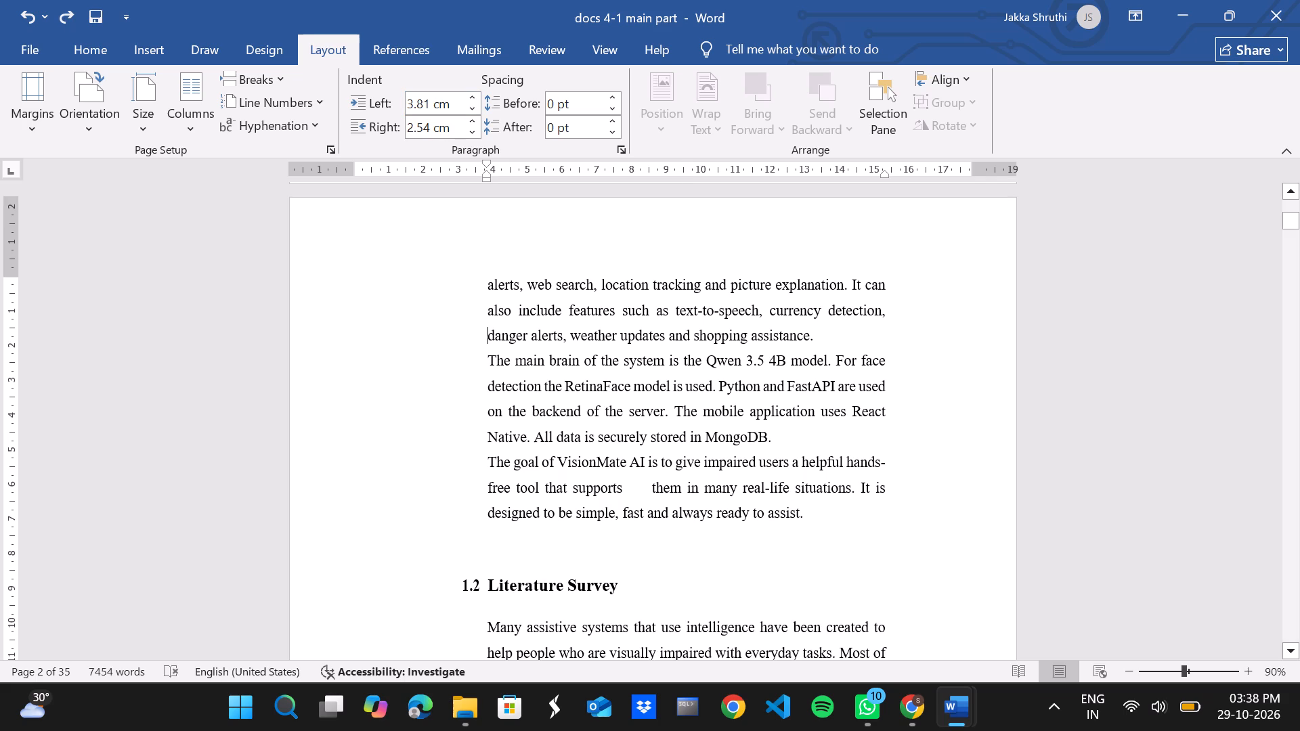
scroll(450, 335, up, 4)
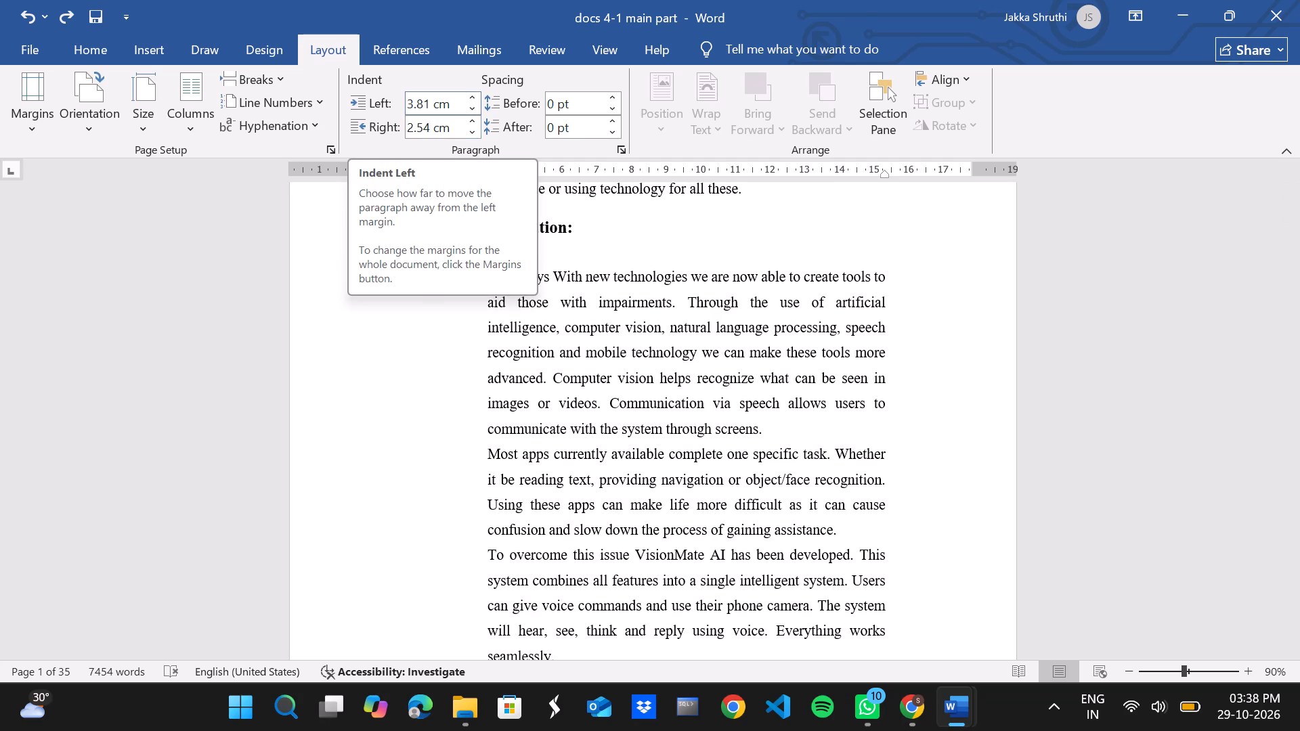
scroll(741, 414, down, 1)
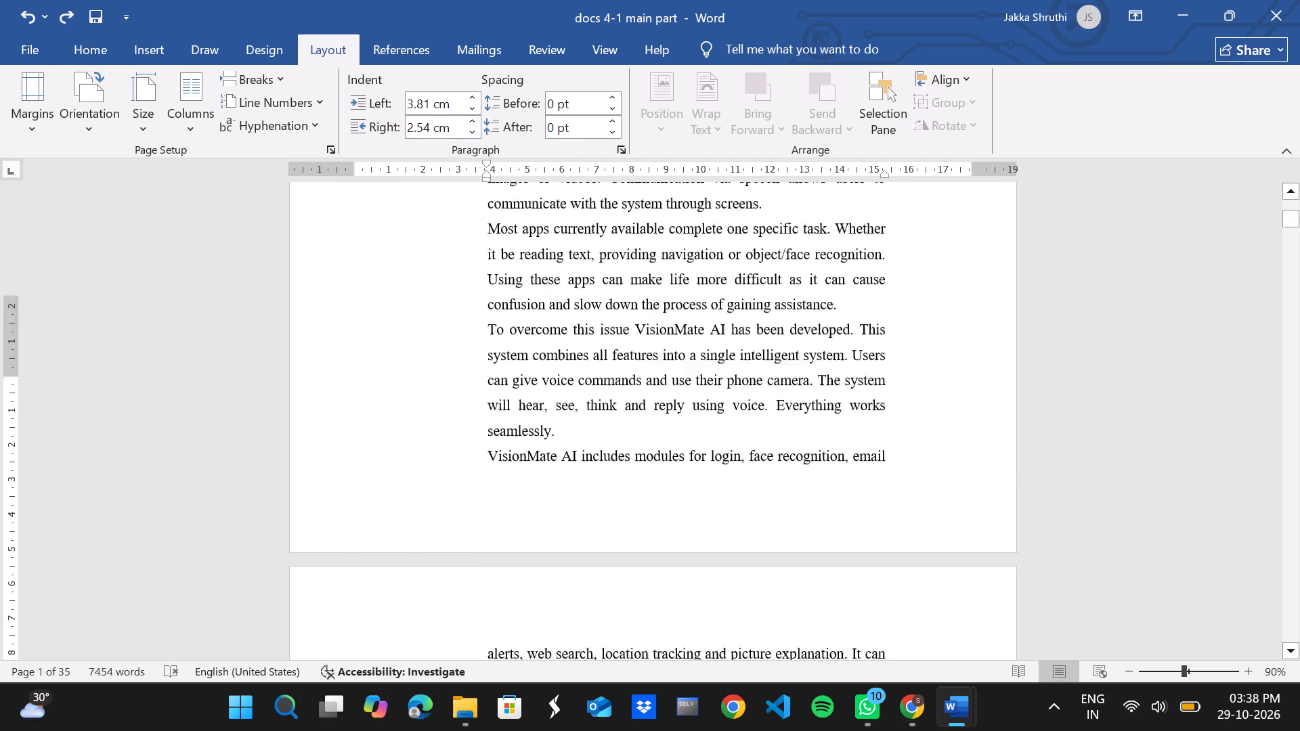
scroll(741, 414, down, 8)
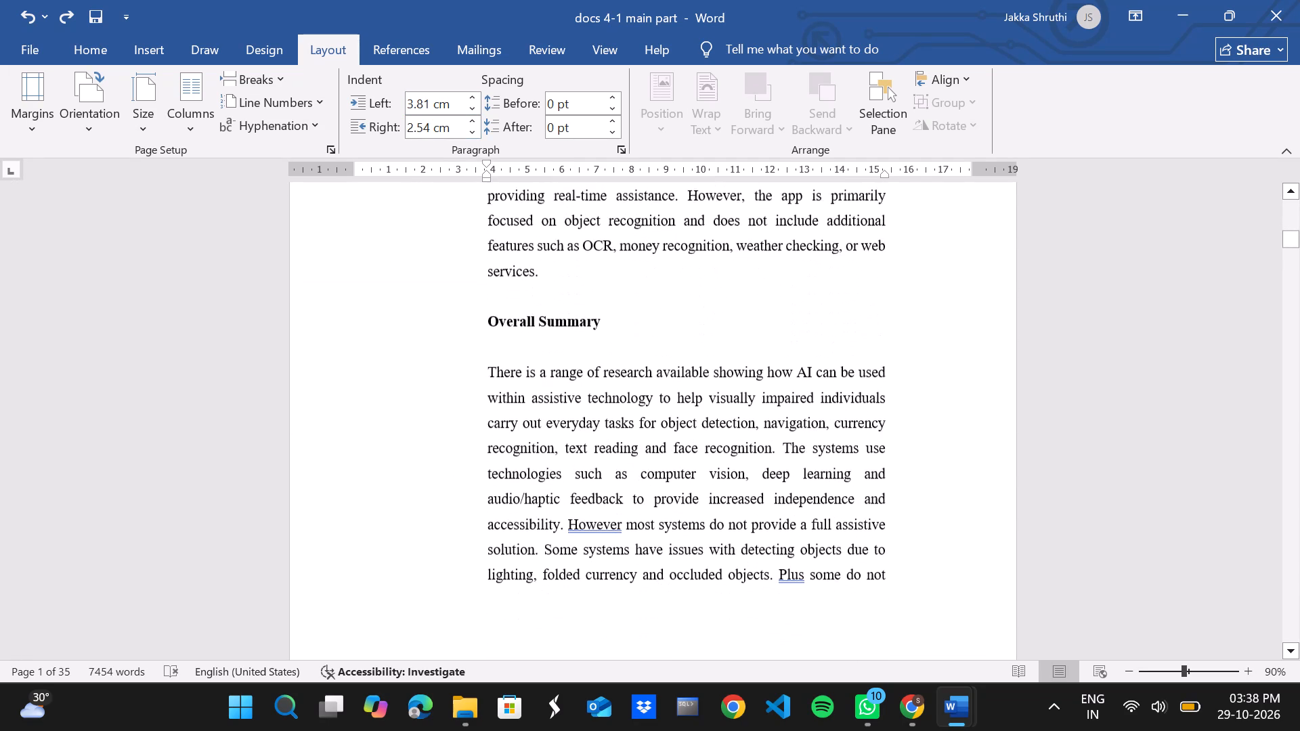
scroll(741, 414, down, 8)
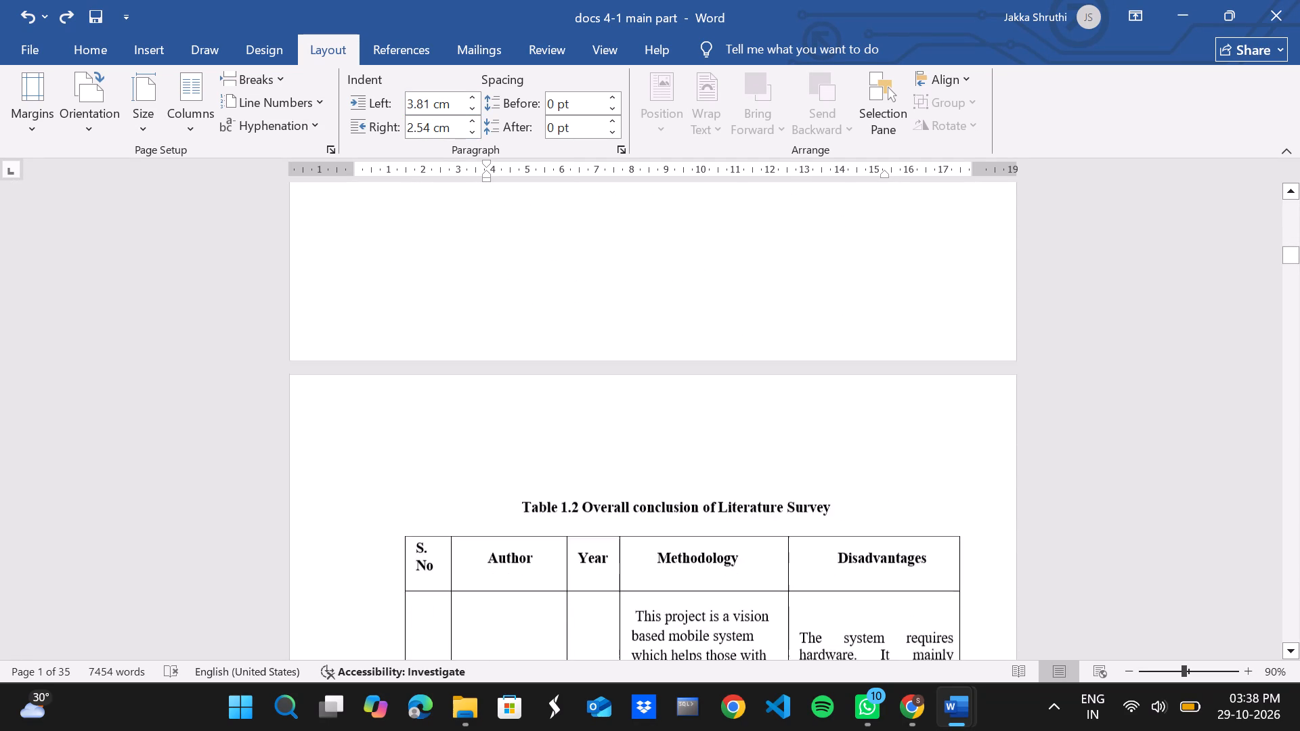
scroll(741, 414, down, 5)
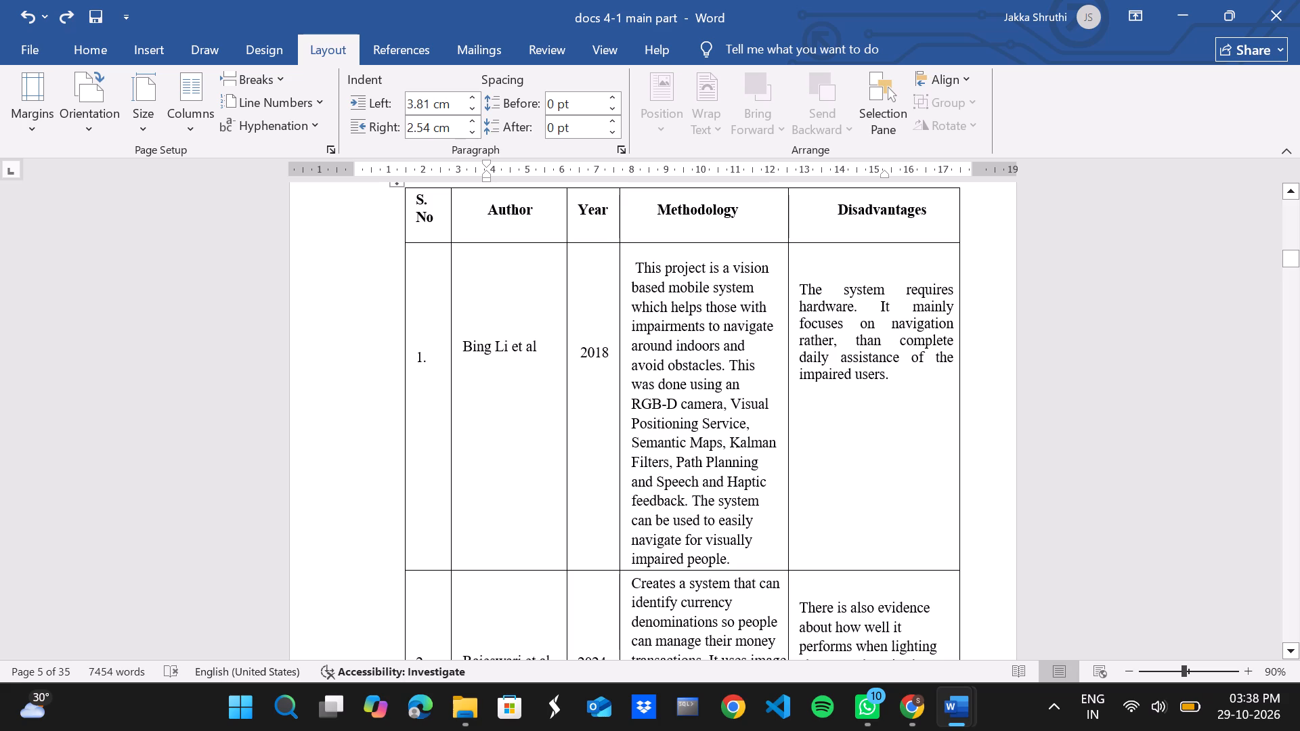
scroll(771, 472, down, 7)
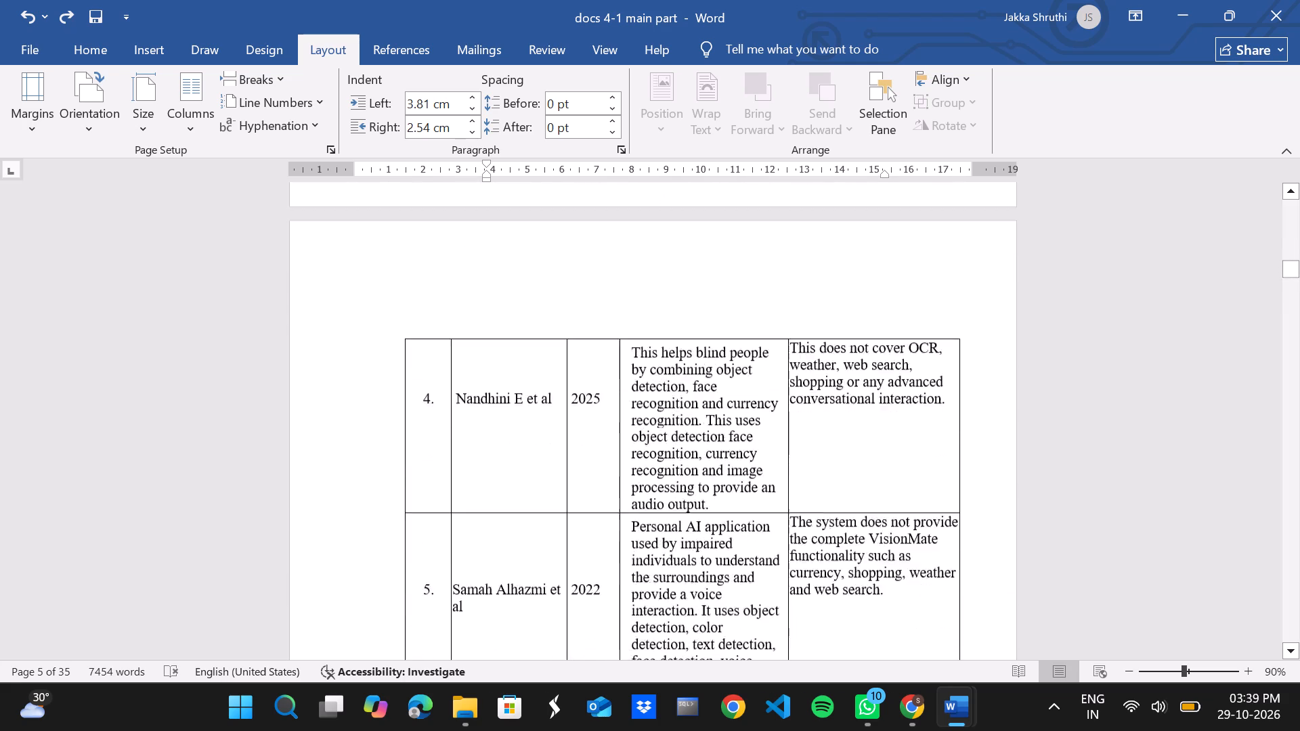
scroll(771, 472, down, 4)
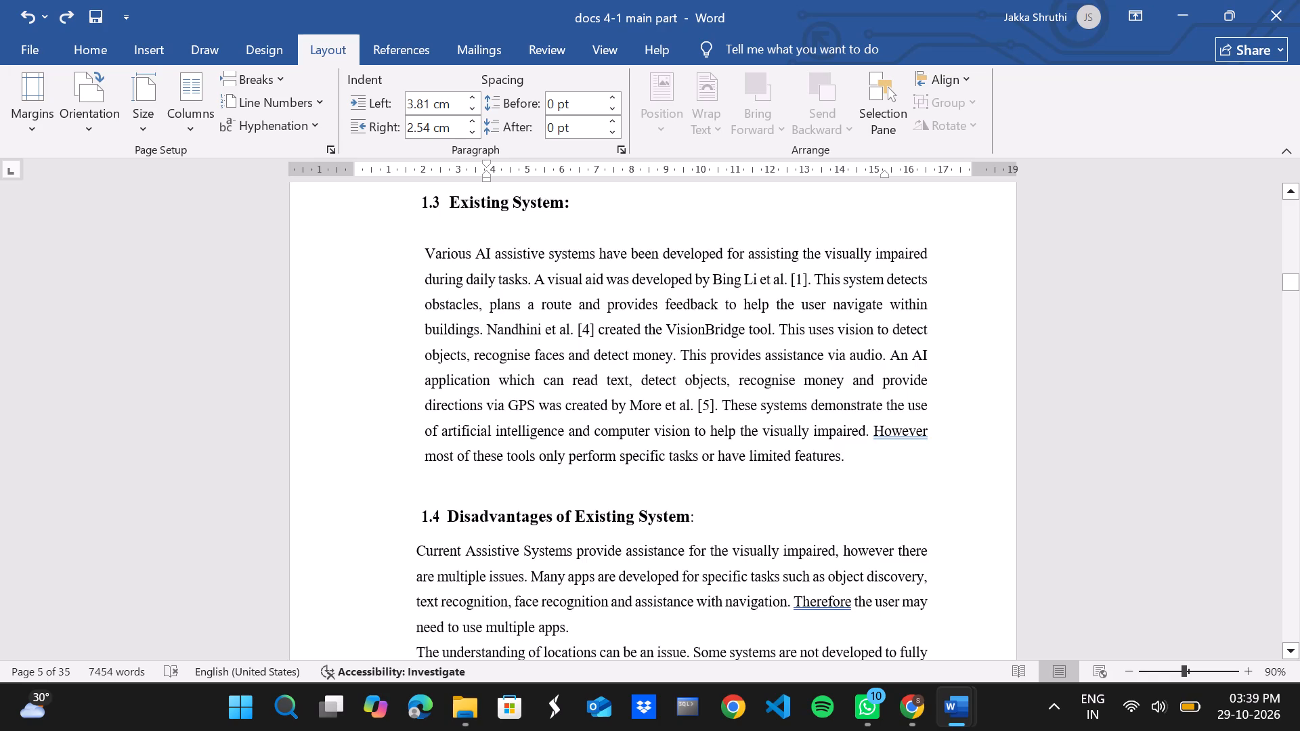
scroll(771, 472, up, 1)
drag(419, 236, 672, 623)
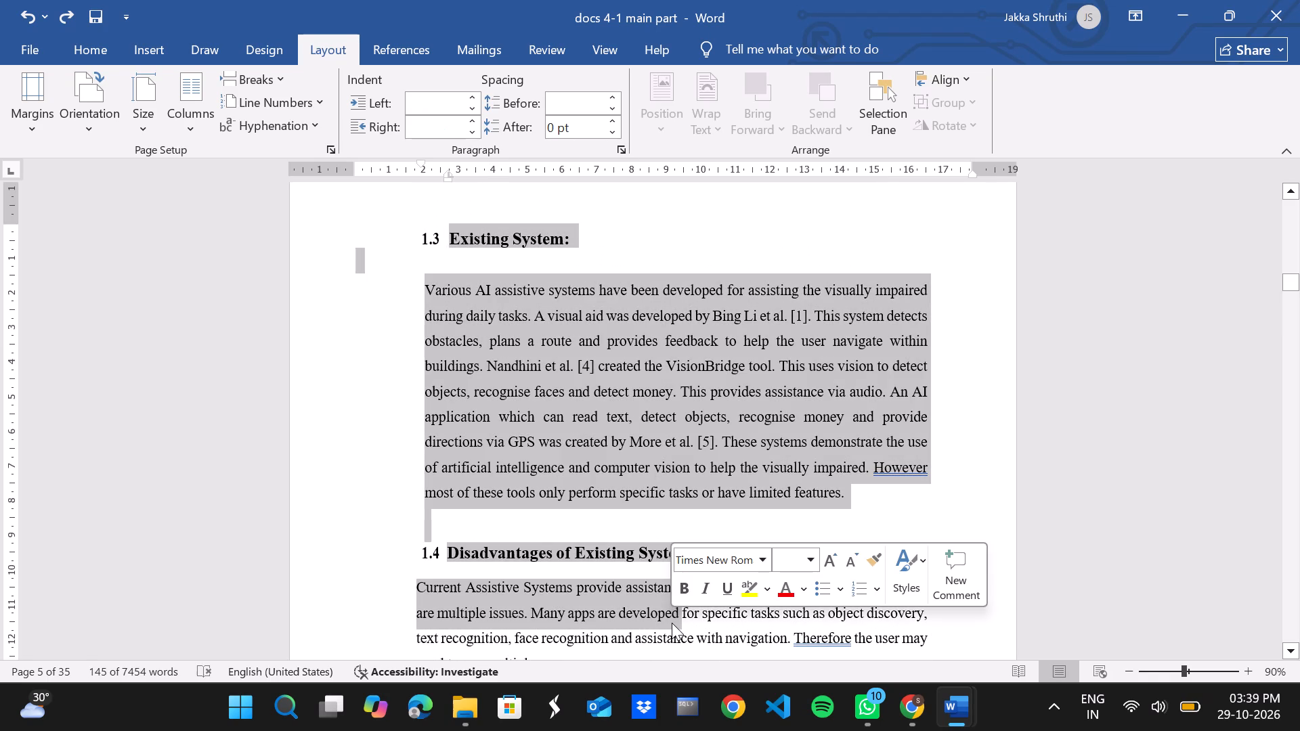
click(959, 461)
Examine the layout of the pages between the Overall Summary and the chapter outlines, returning to the Existing System heading.
scroll(753, 474, up, 2)
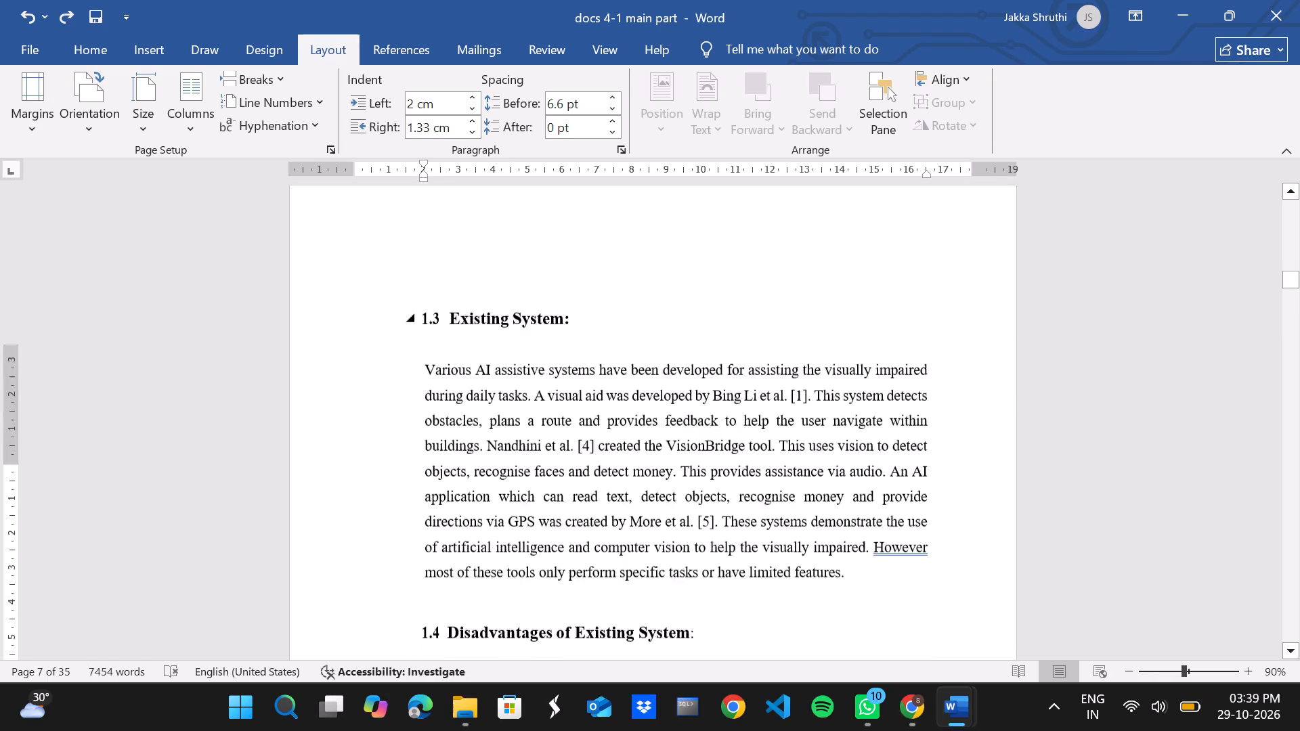
scroll(753, 474, up, 8)
scroll(753, 474, down, 1)
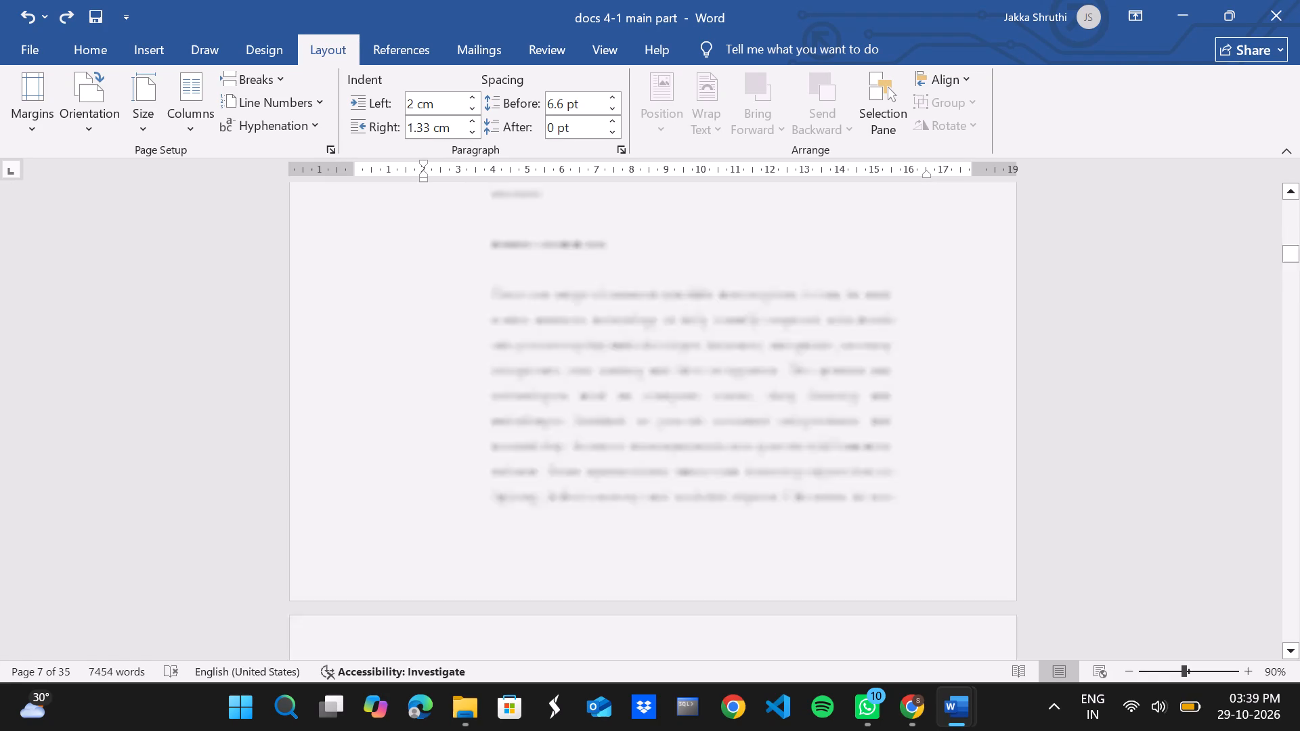
scroll(753, 474, down, 2)
scroll(753, 474, up, 3)
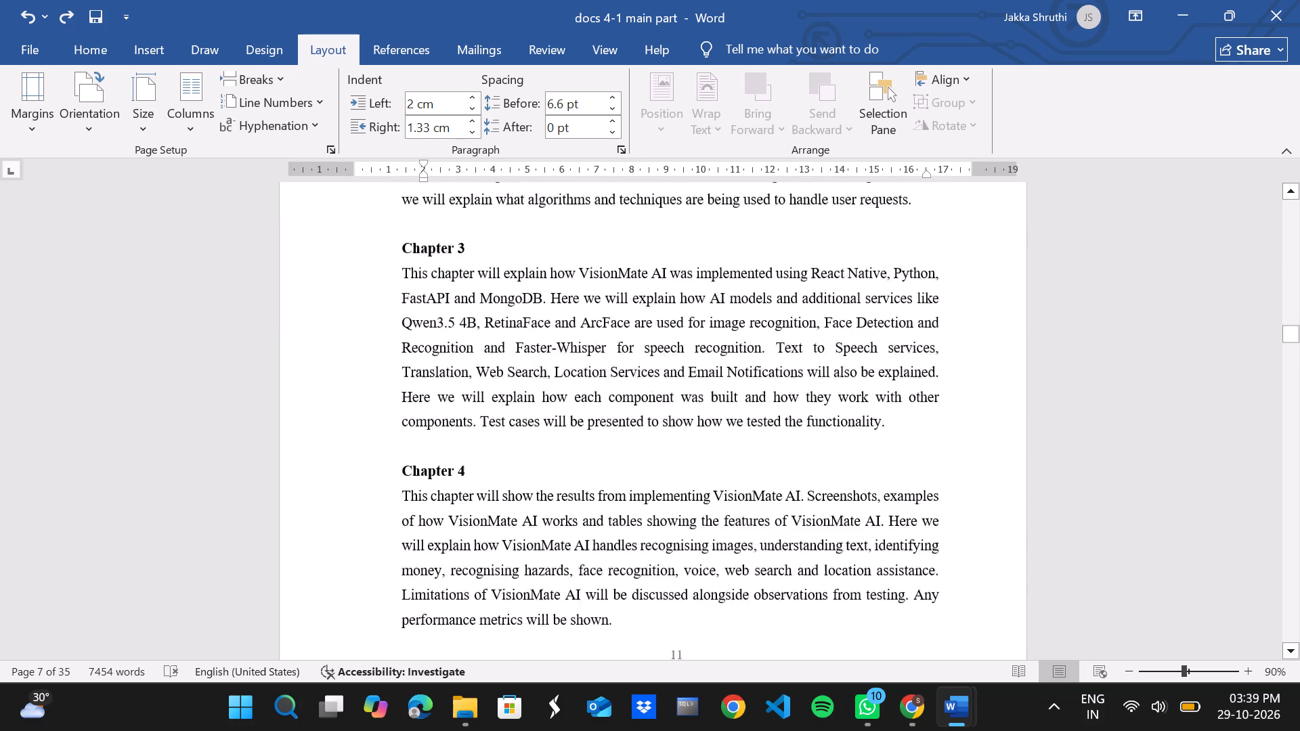
scroll(753, 474, up, 6)
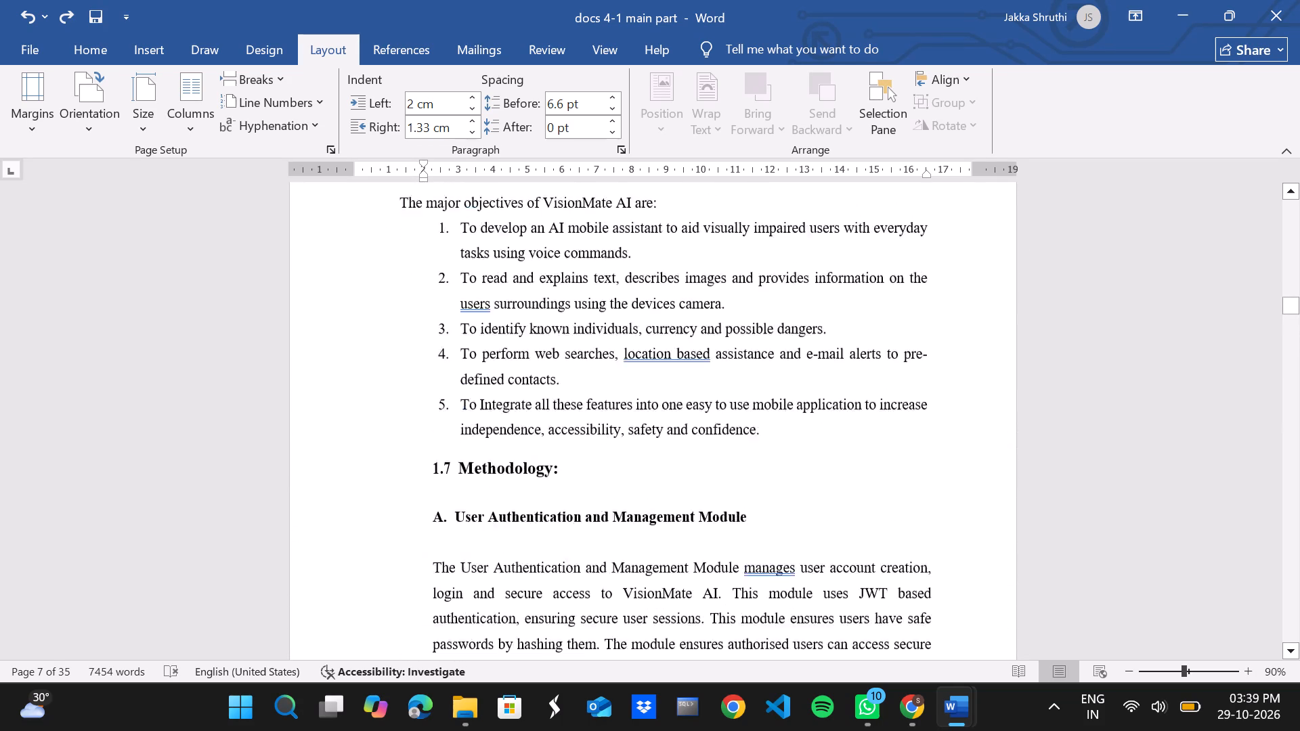
scroll(753, 474, up, 4)
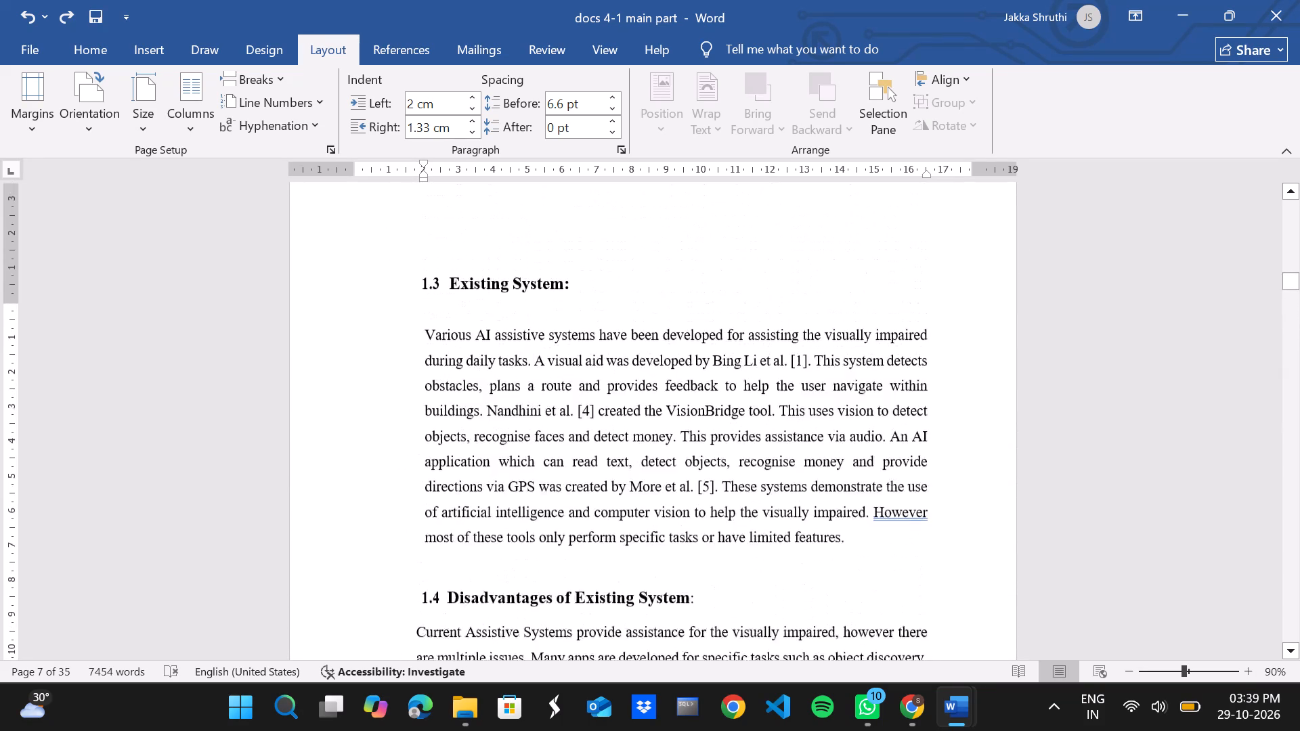
scroll(753, 474, up, 2)
scroll(753, 474, down, 1)
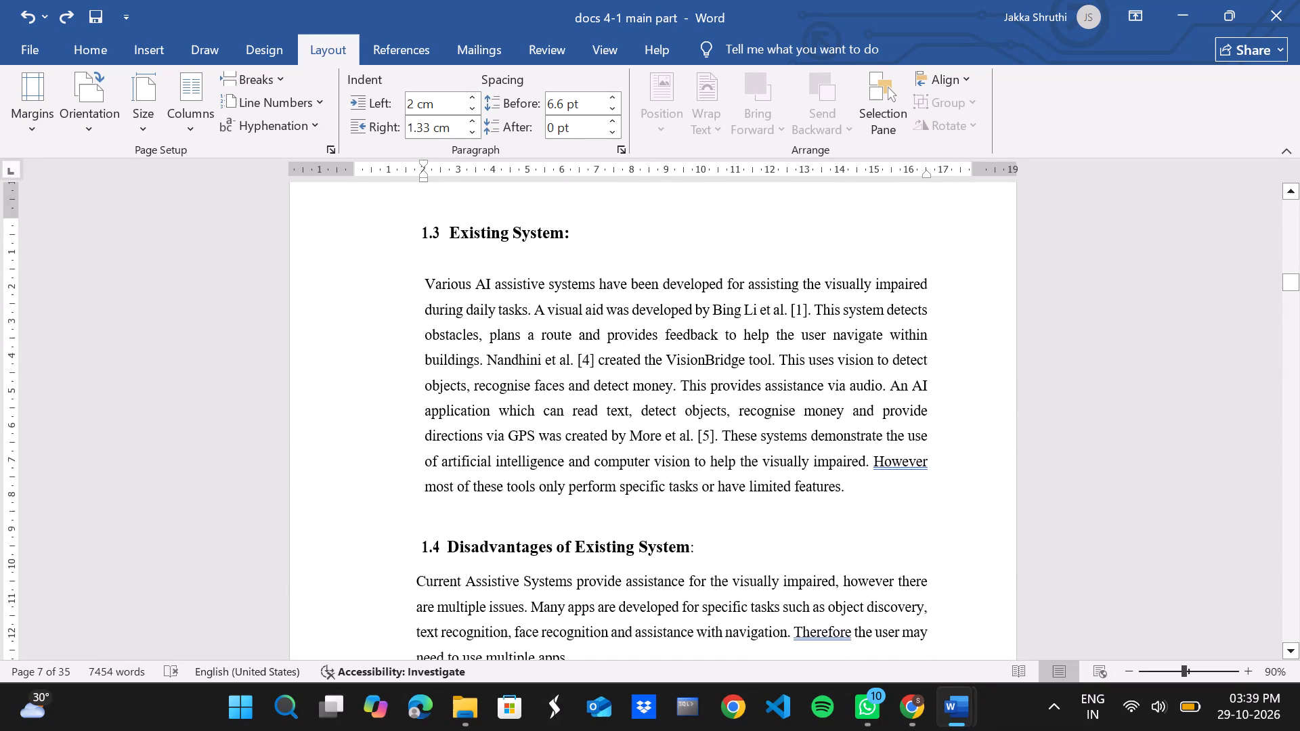
Set a left indent of 3.81 cm on everything from the Existing System heading to the text just before section 1.9.
drag(450, 238, 672, 730)
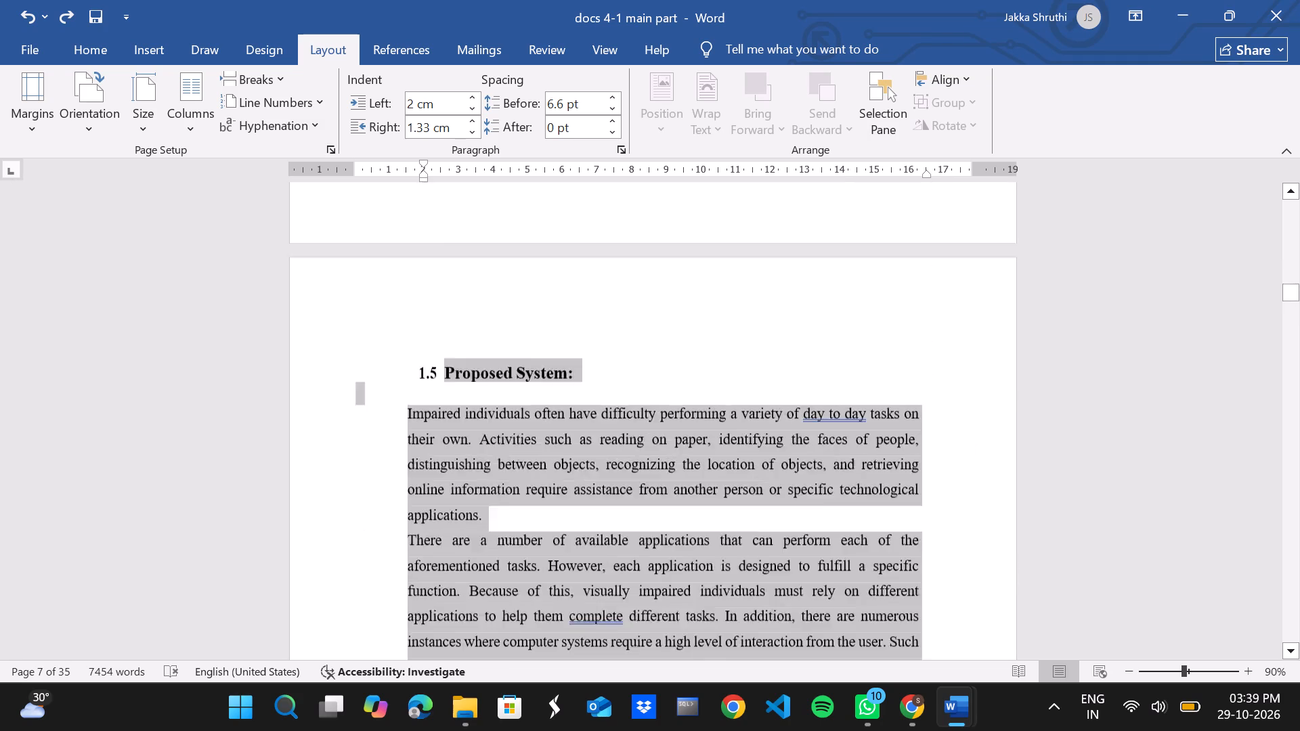
drag(672, 730, 718, 502)
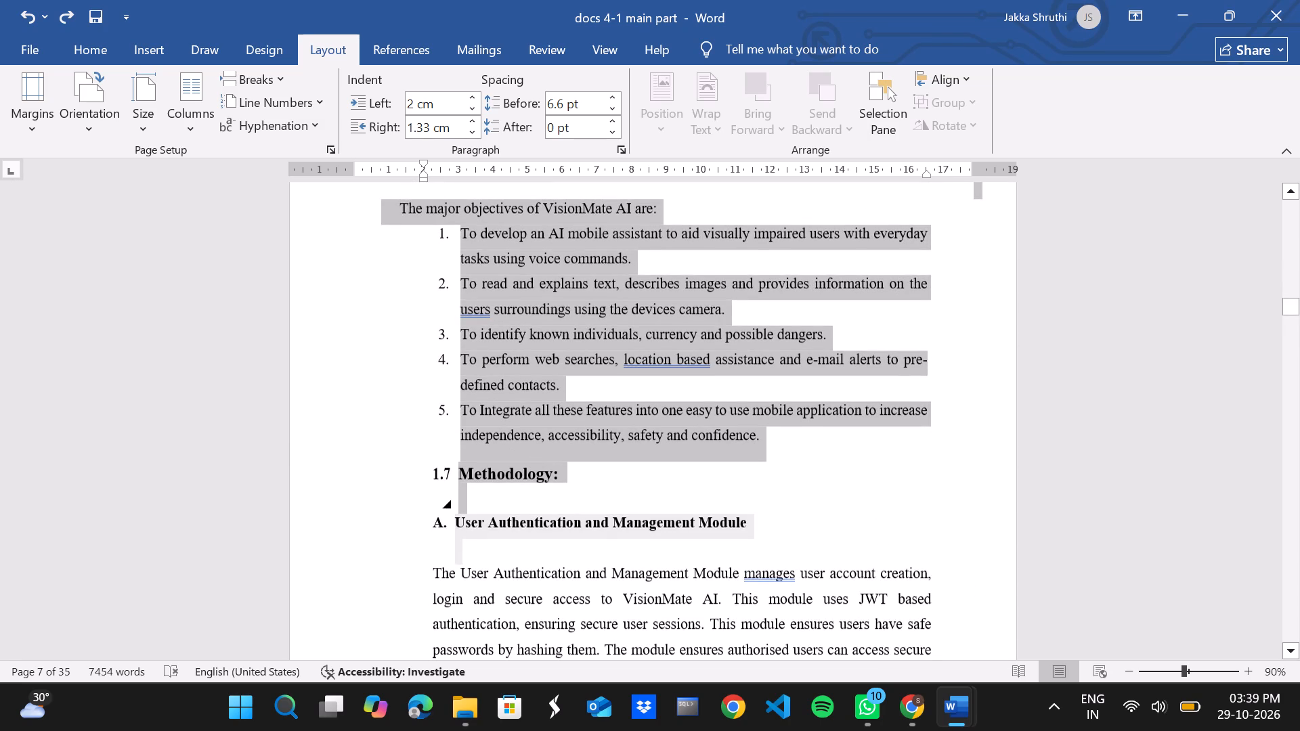
drag(718, 502, 743, 573)
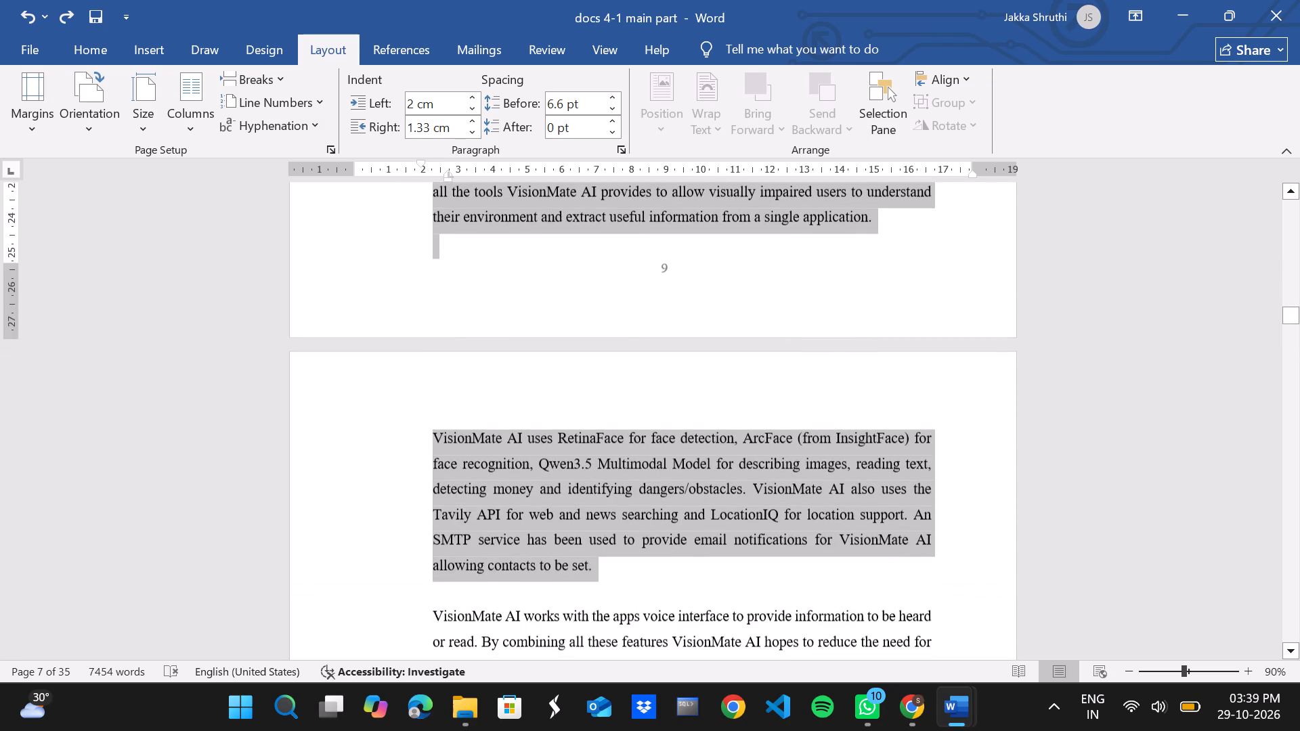
drag(743, 573, 823, 349)
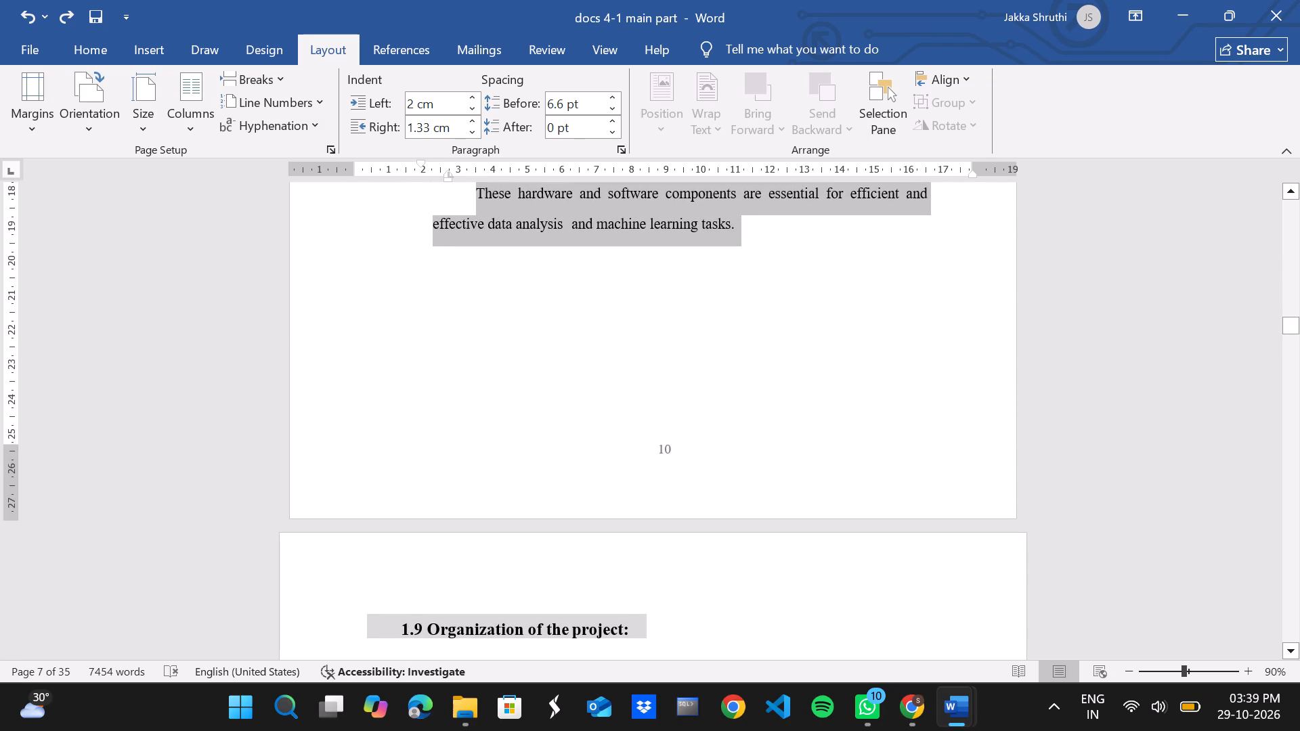
drag(823, 349, 822, 350)
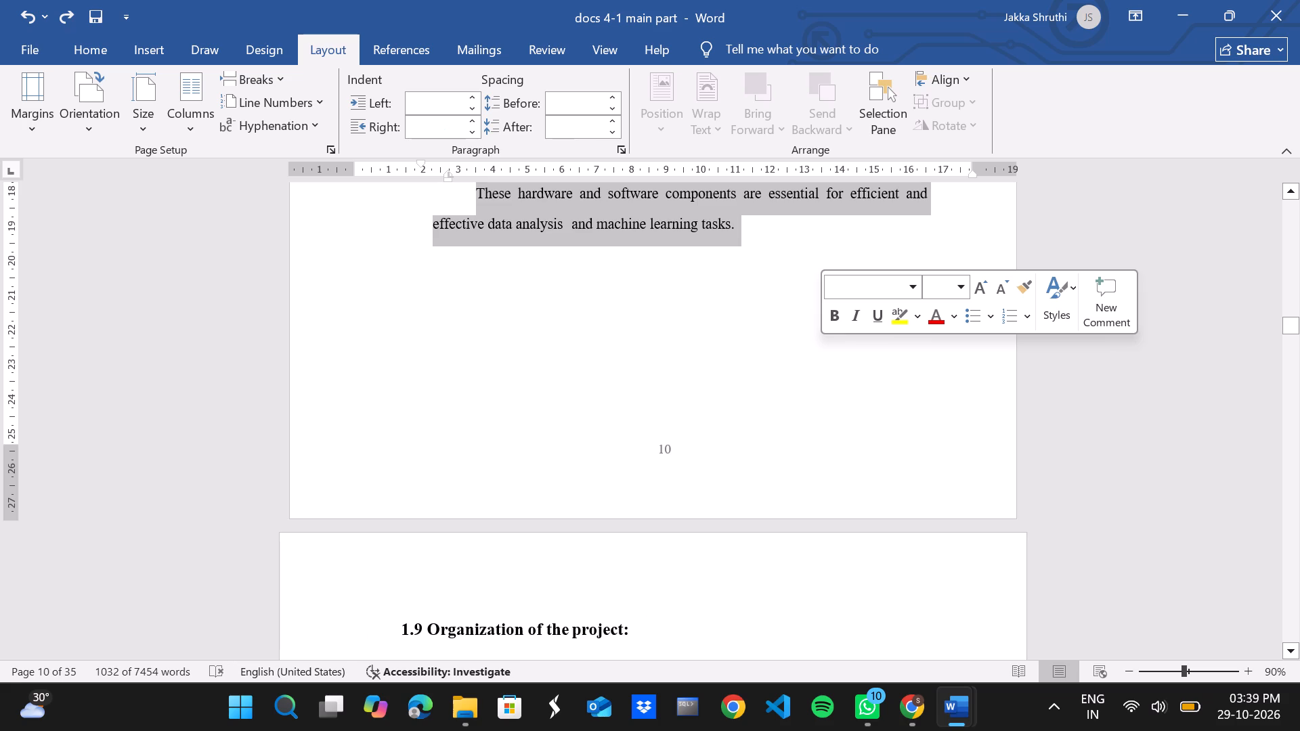
click(450, 109)
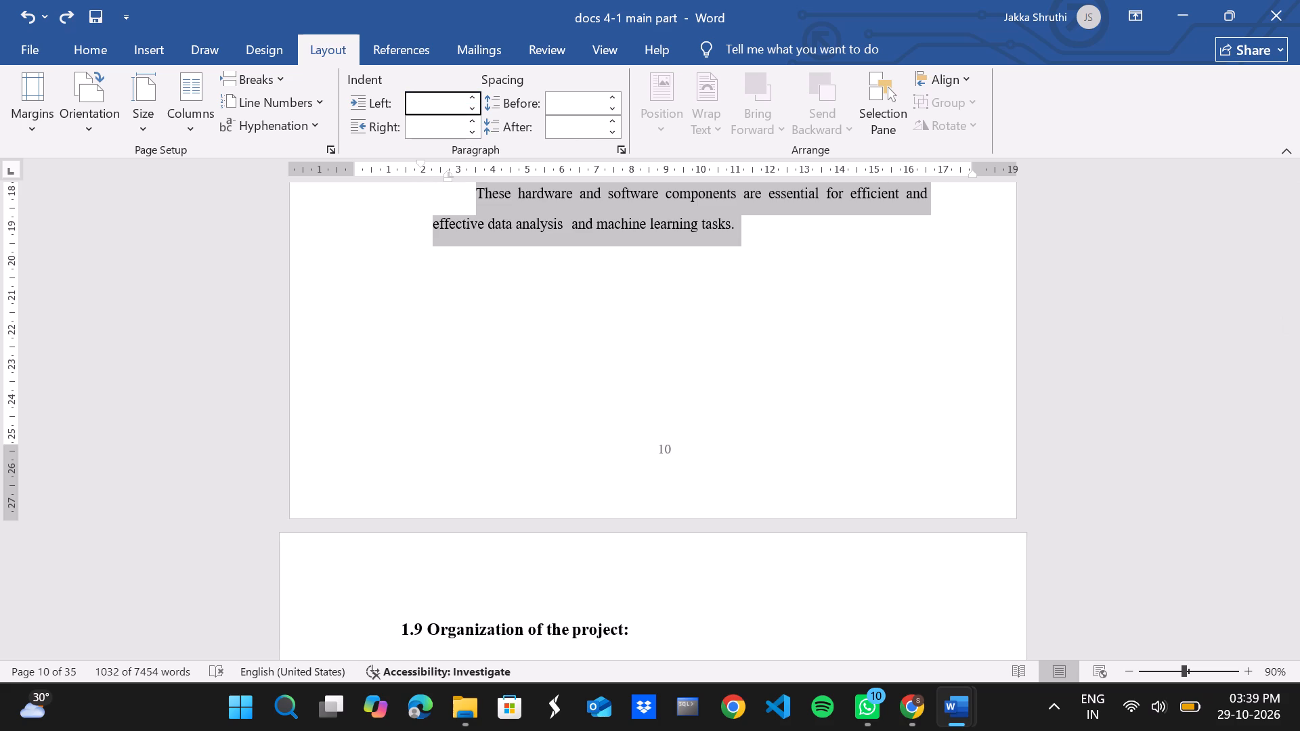
text(3.)
text(81)
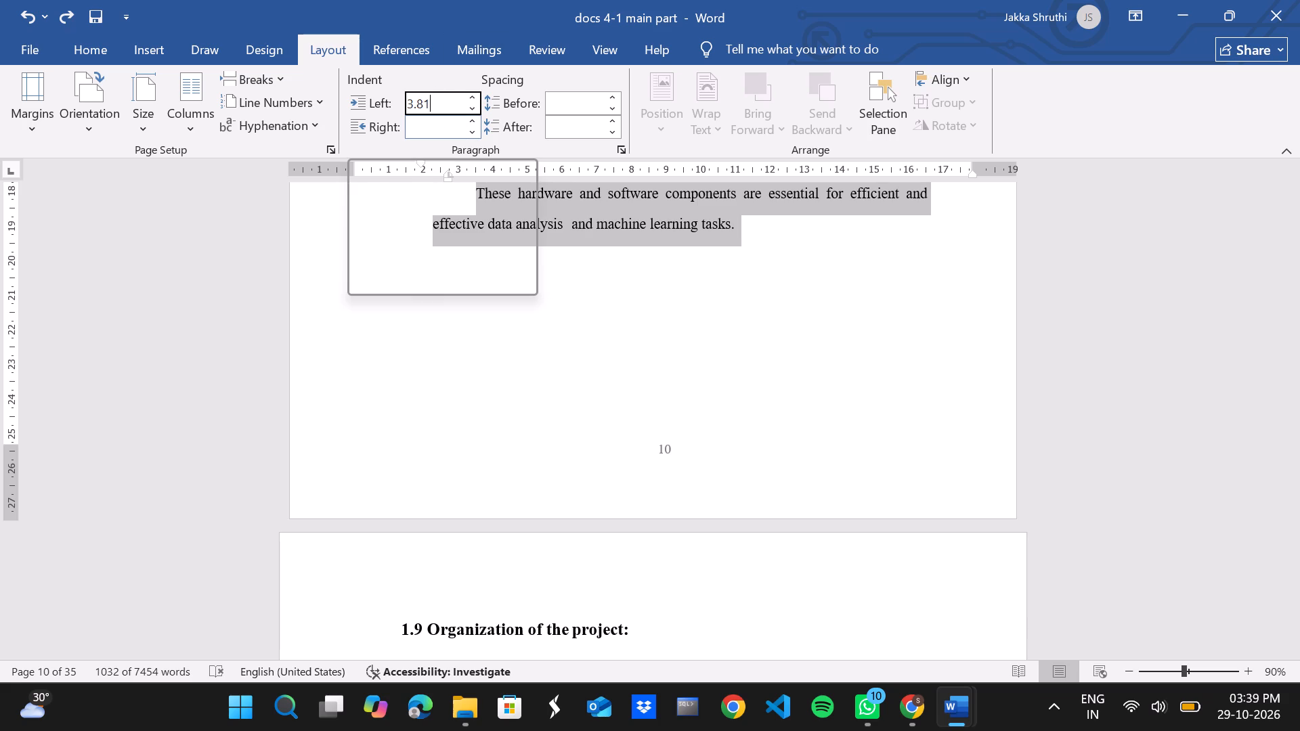
Set the right indent to 2.54 cm on the same text, from Existing System to just before section 1.9.
click(431, 131)
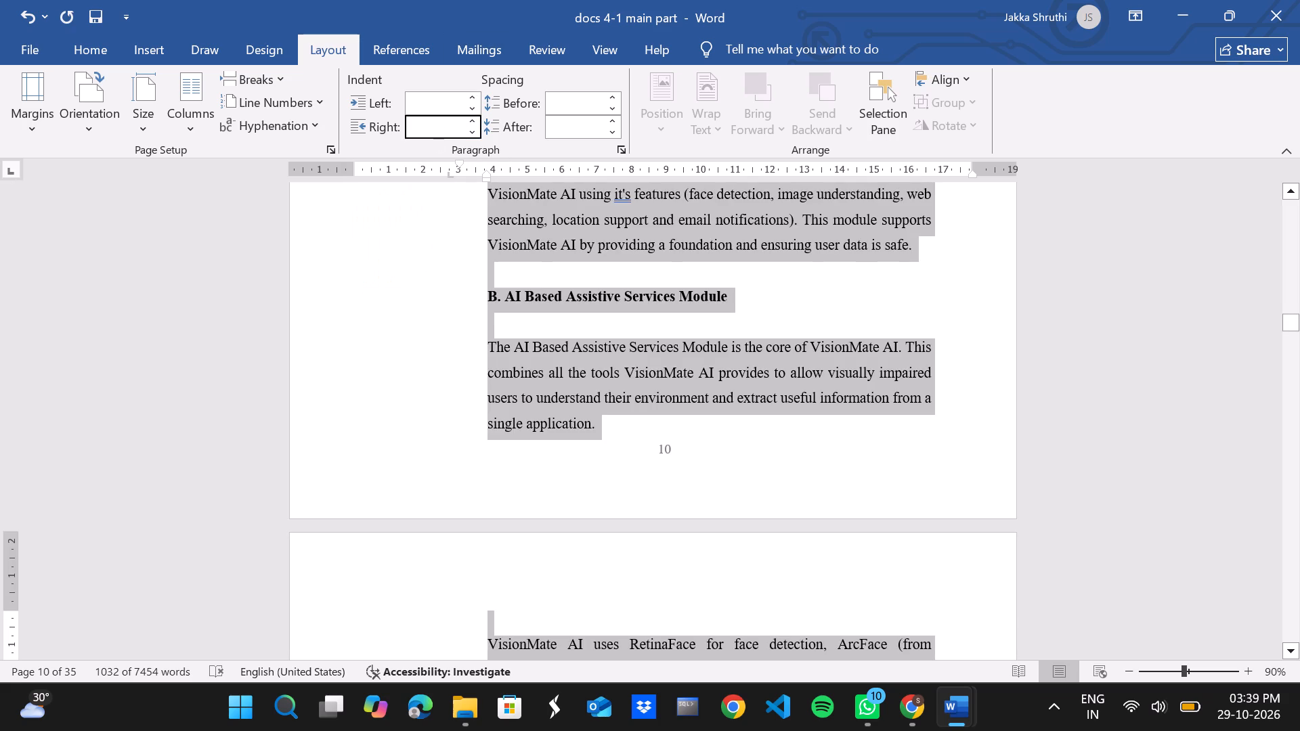
text(2.54)
key(Return)
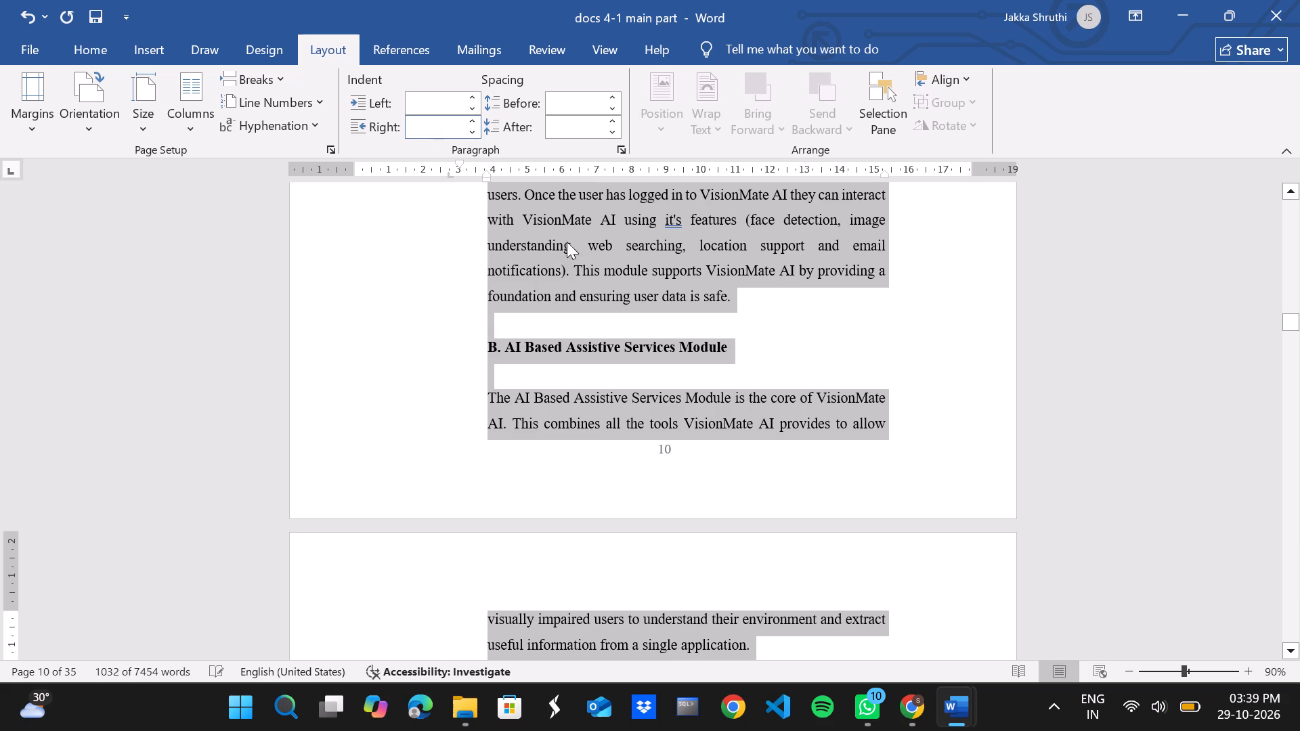
click(862, 341)
scroll(862, 341, up, 6)
scroll(862, 341, down, 6)
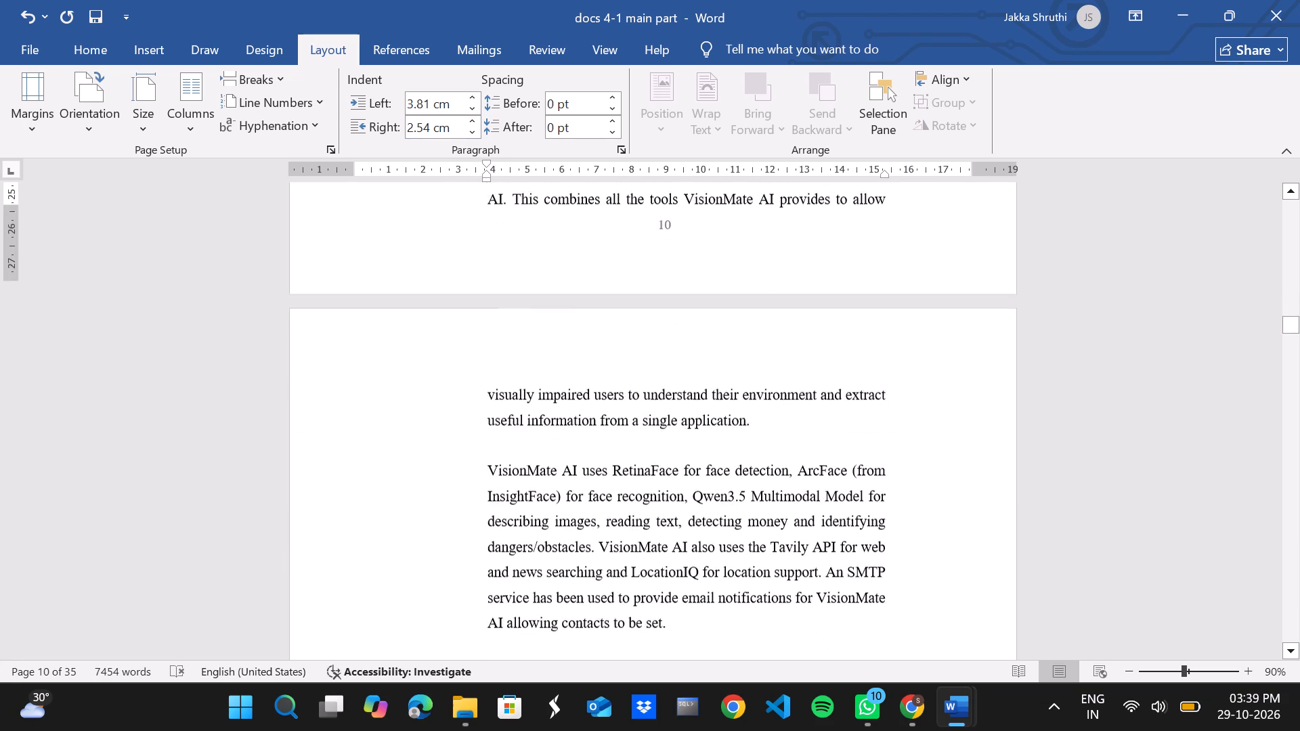
Set a left indent of 3.81 cm from the Organization of the project heading through the Chapter 2 introduction, stopping before heading 2.1.
scroll(862, 341, down, 8)
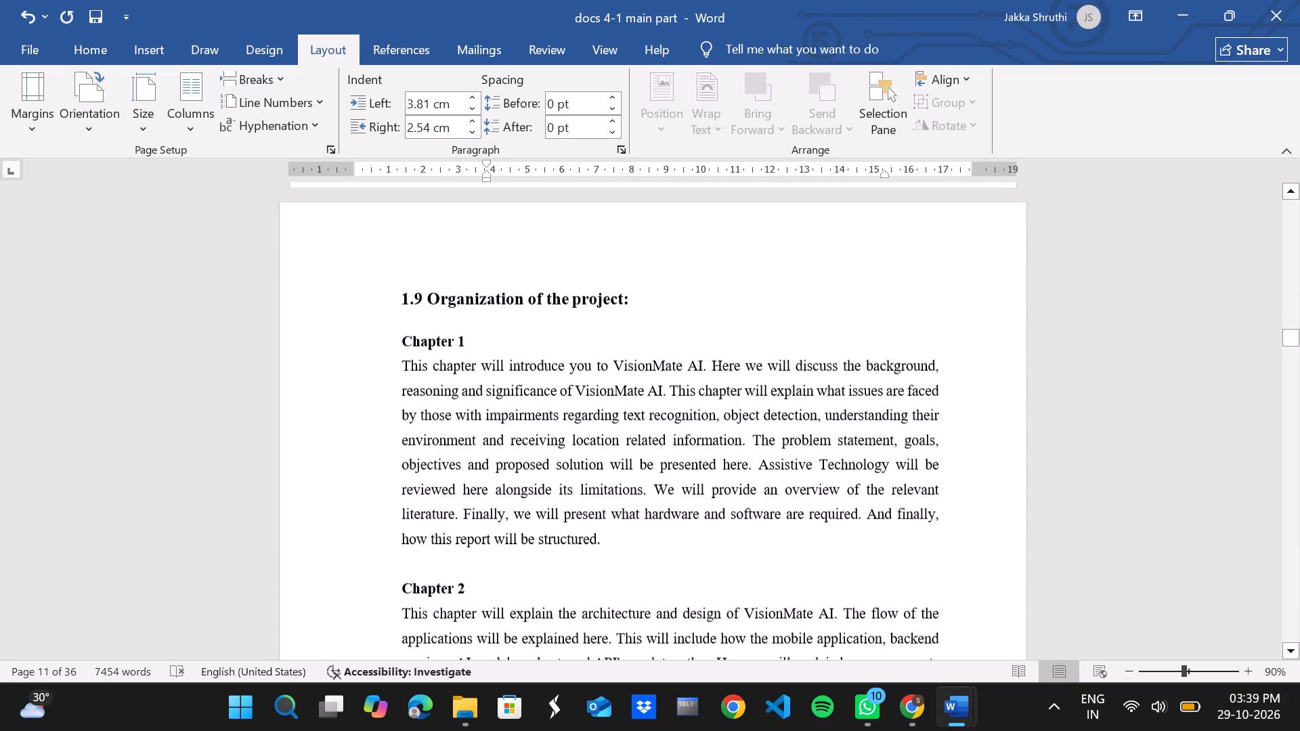
scroll(862, 341, down, 1)
drag(423, 263, 527, 453)
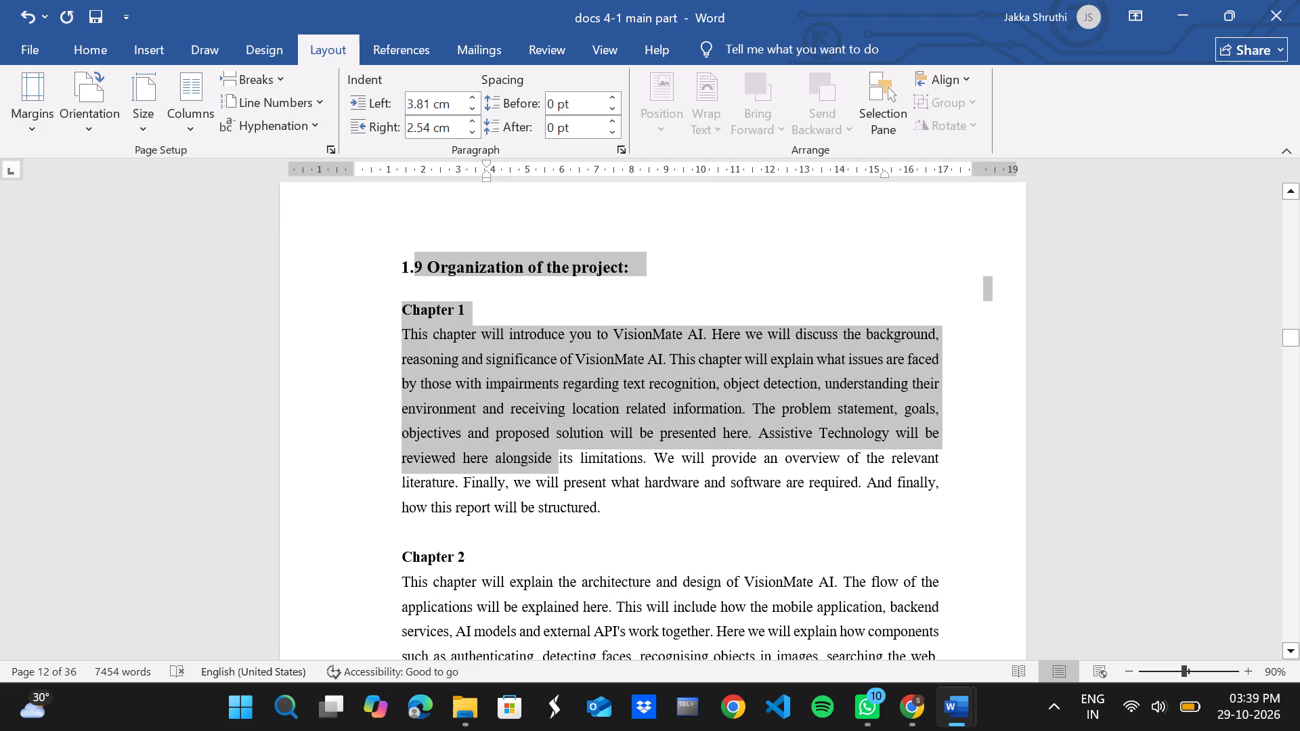
drag(527, 453, 527, 452)
click(357, 415)
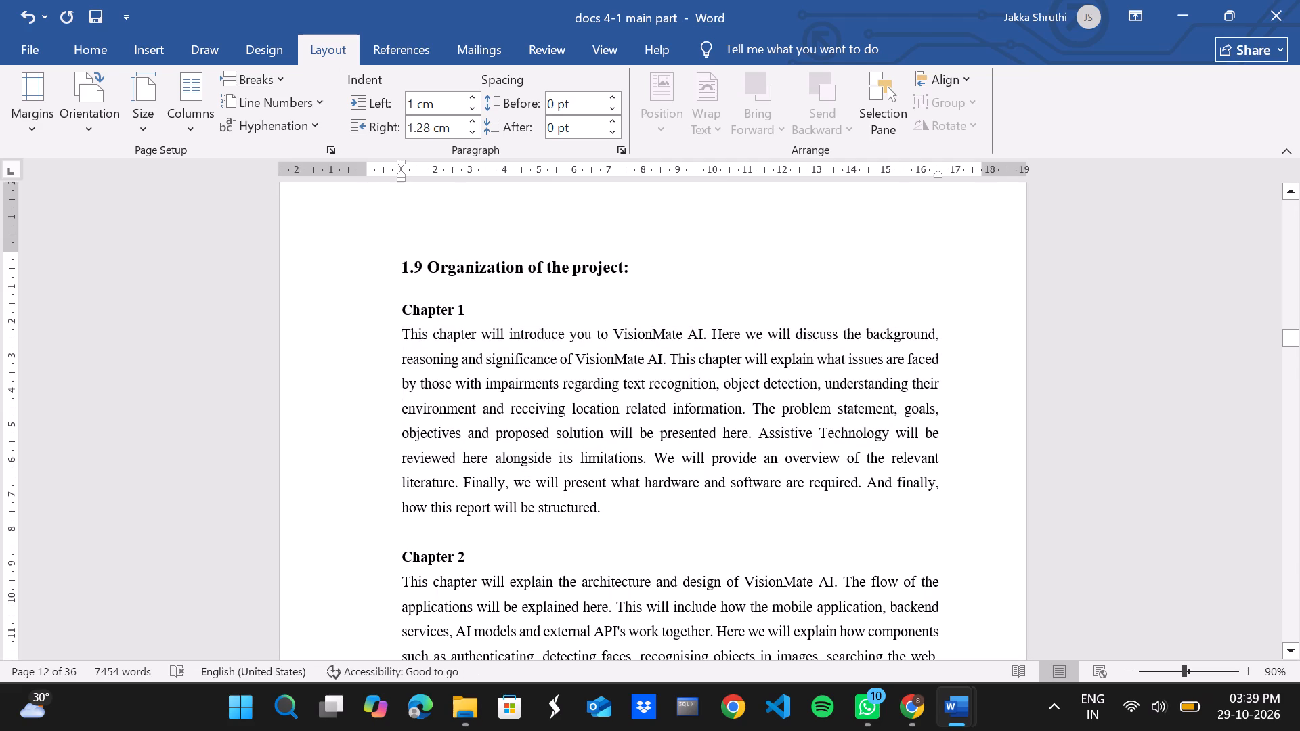
drag(426, 267, 620, 729)
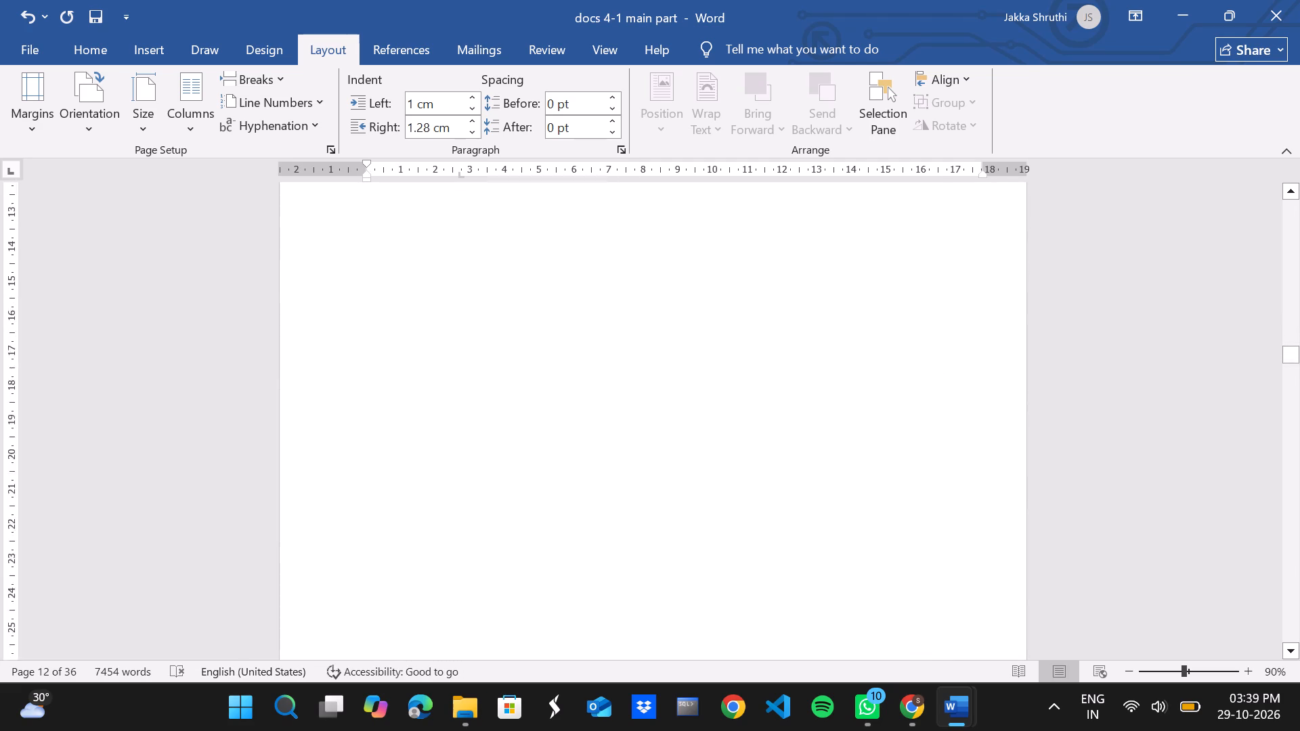
drag(620, 729, 688, 730)
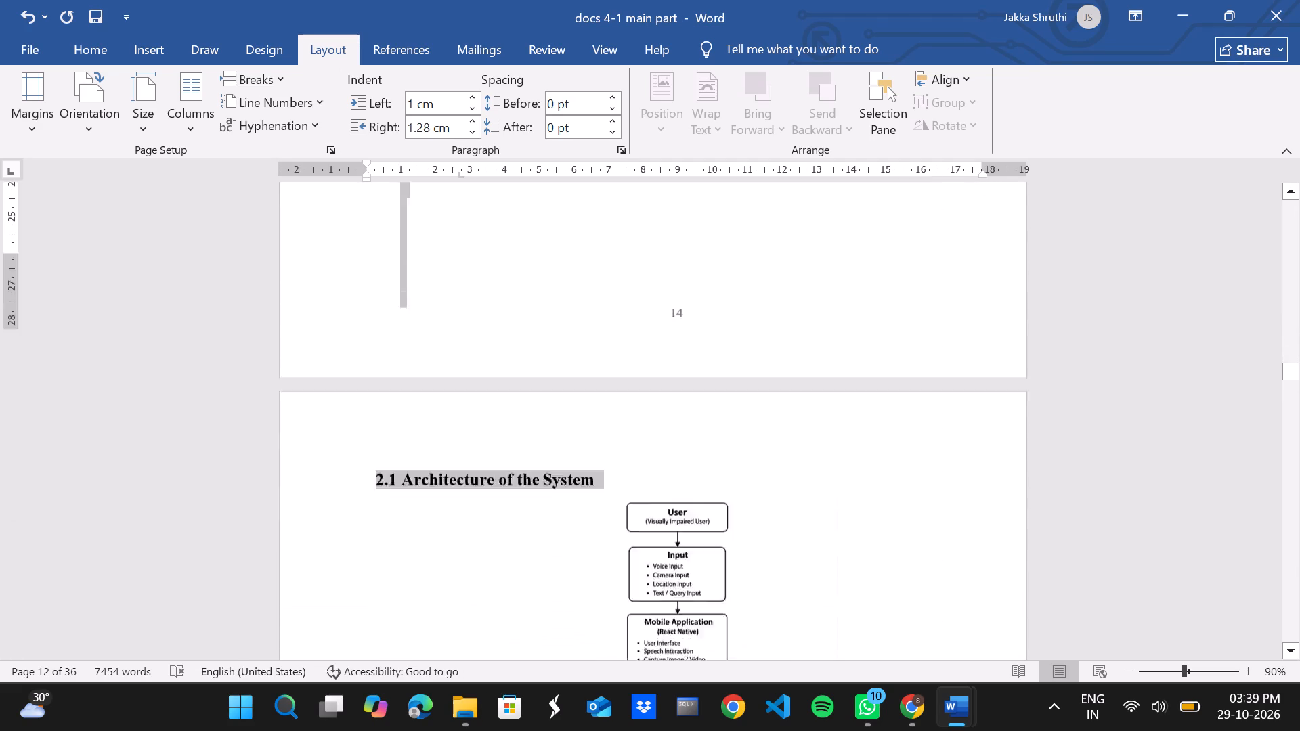
drag(688, 730, 809, 607)
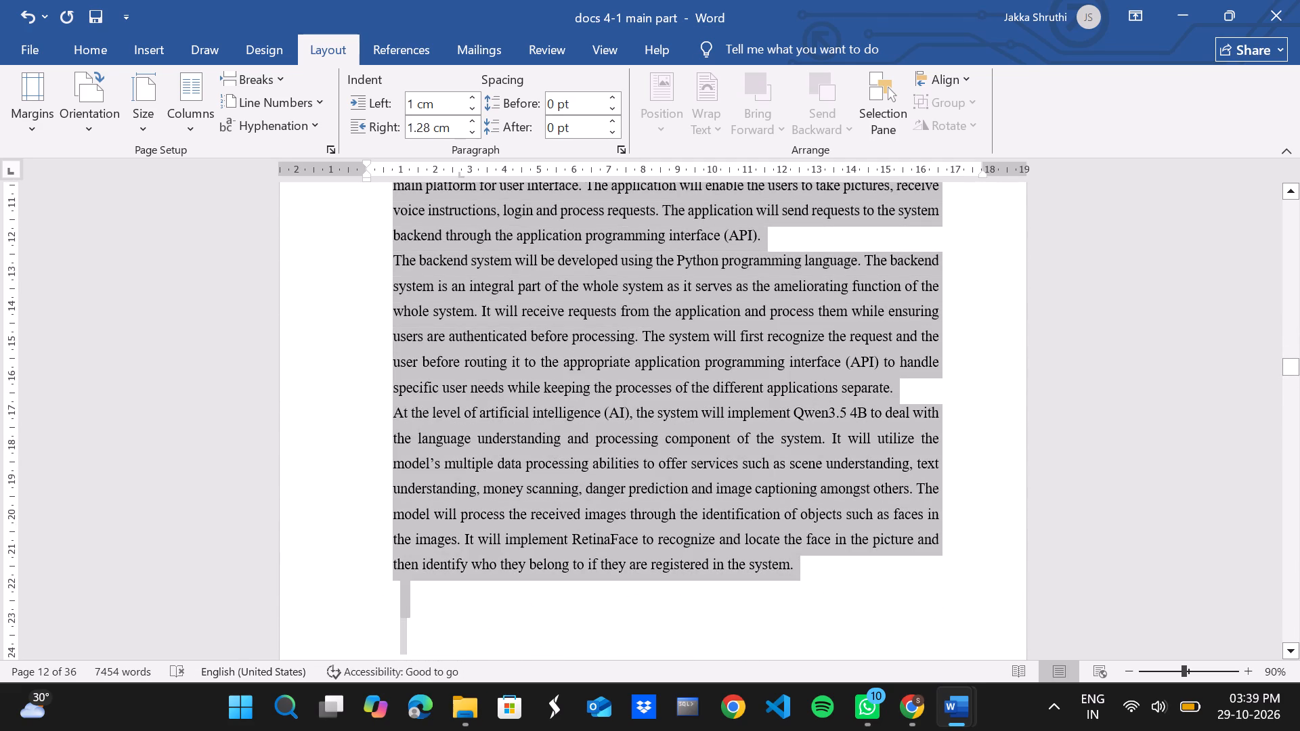
drag(809, 607, 804, 599)
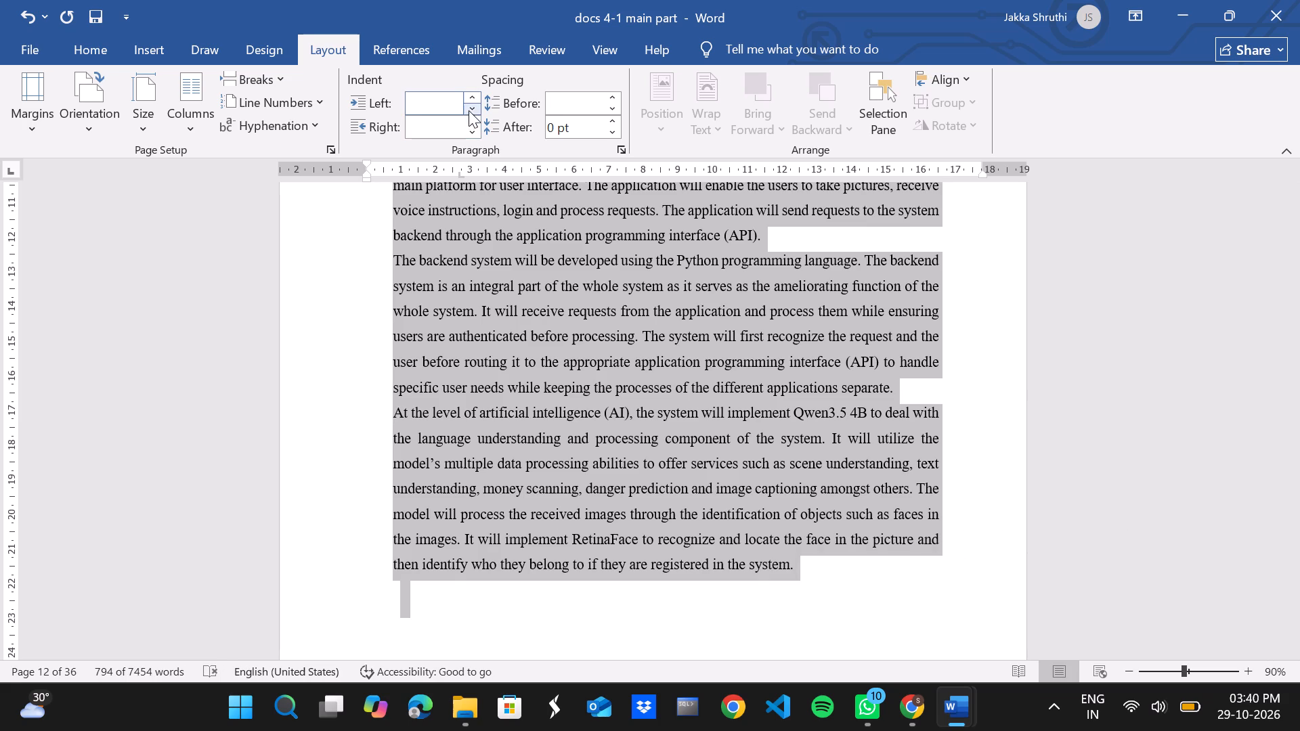
click(441, 108)
text(3.)
text(81)
key(Return)
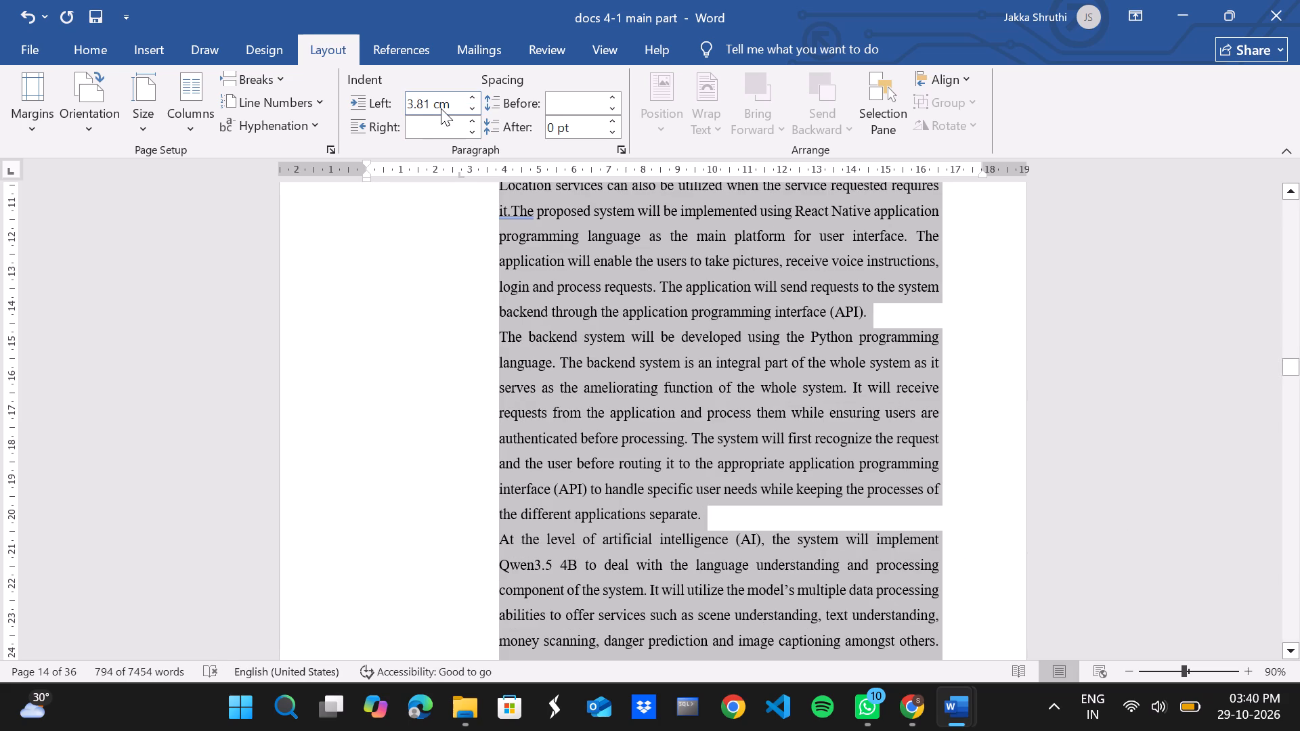
Set the right indent to 2.54 cm on the text from Organization of the project to just before heading 2.1.
click(431, 133)
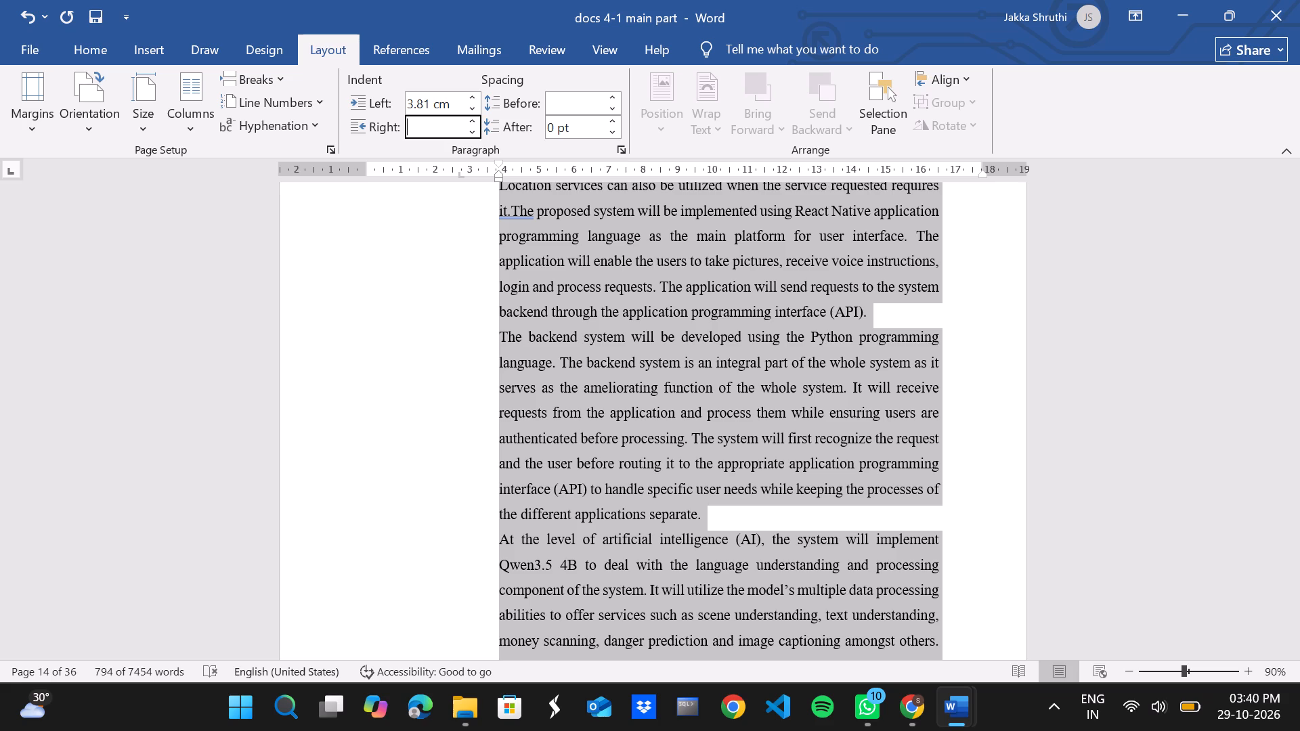
text(2.54)
key(Return)
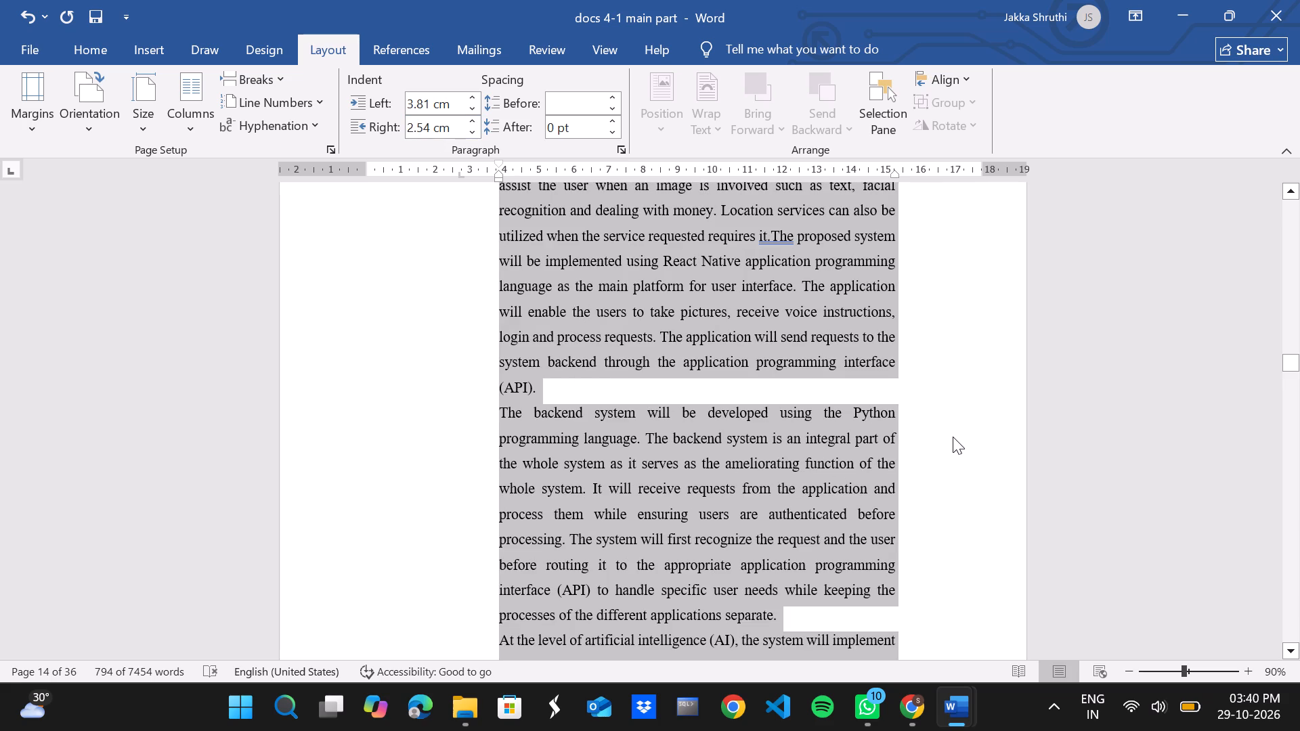
click(953, 437)
Delete the extra blank paragraphs between the Chapter 2 introduction and the 2.1 Architecture of the System heading.
scroll(953, 437, down, 7)
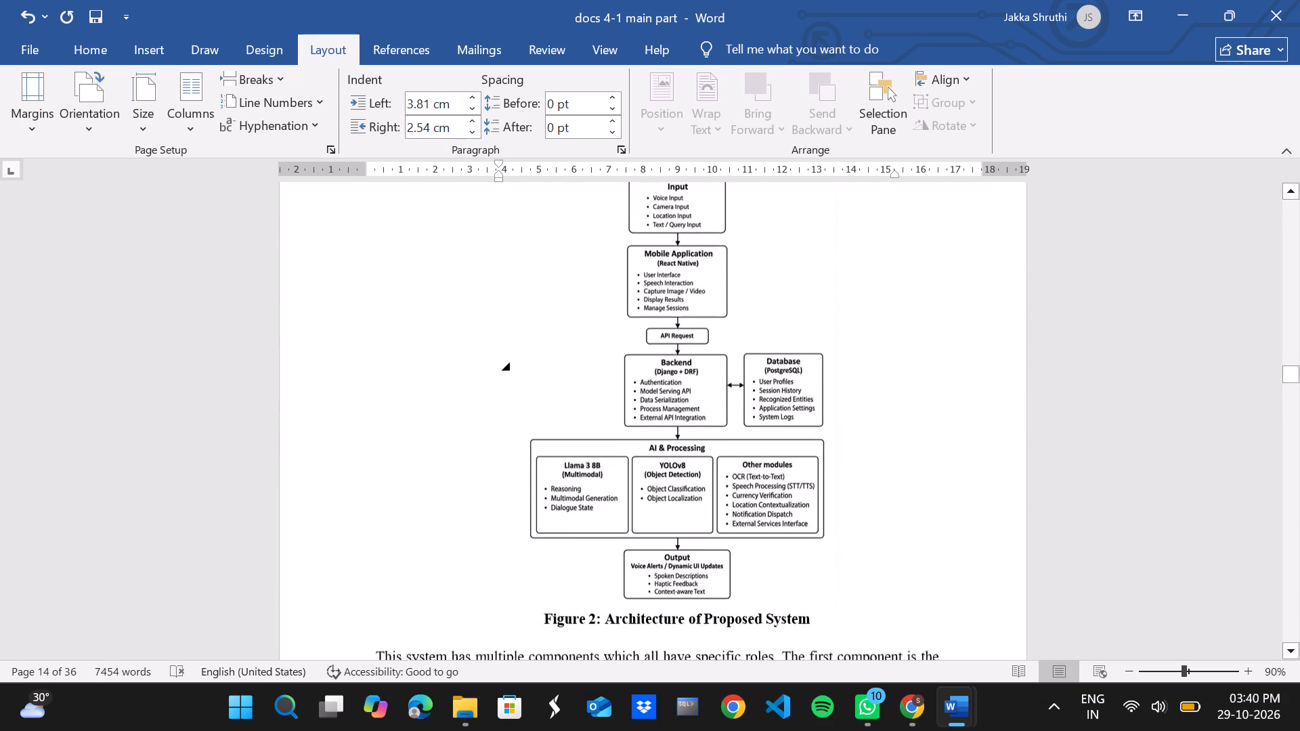
scroll(953, 437, up, 2)
click(575, 353)
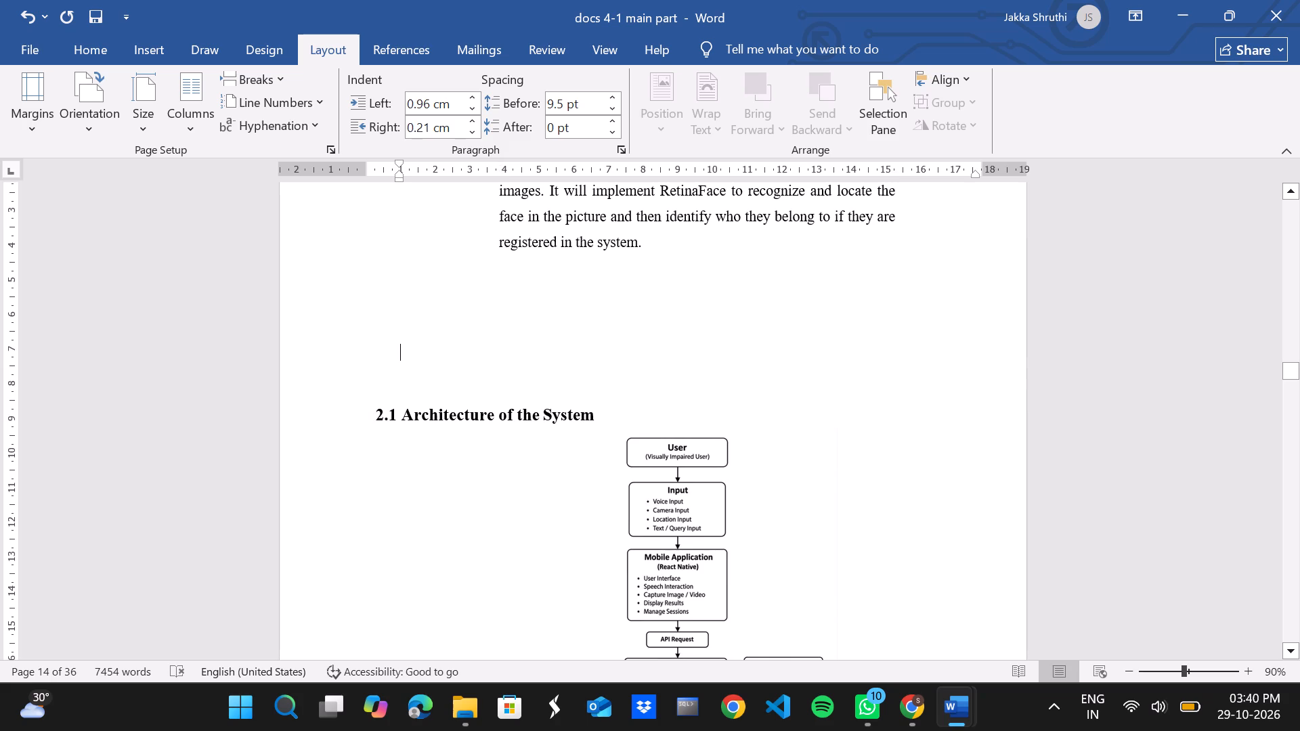
key(BackSpace)
key(BackSpace)
key(BackSpace)
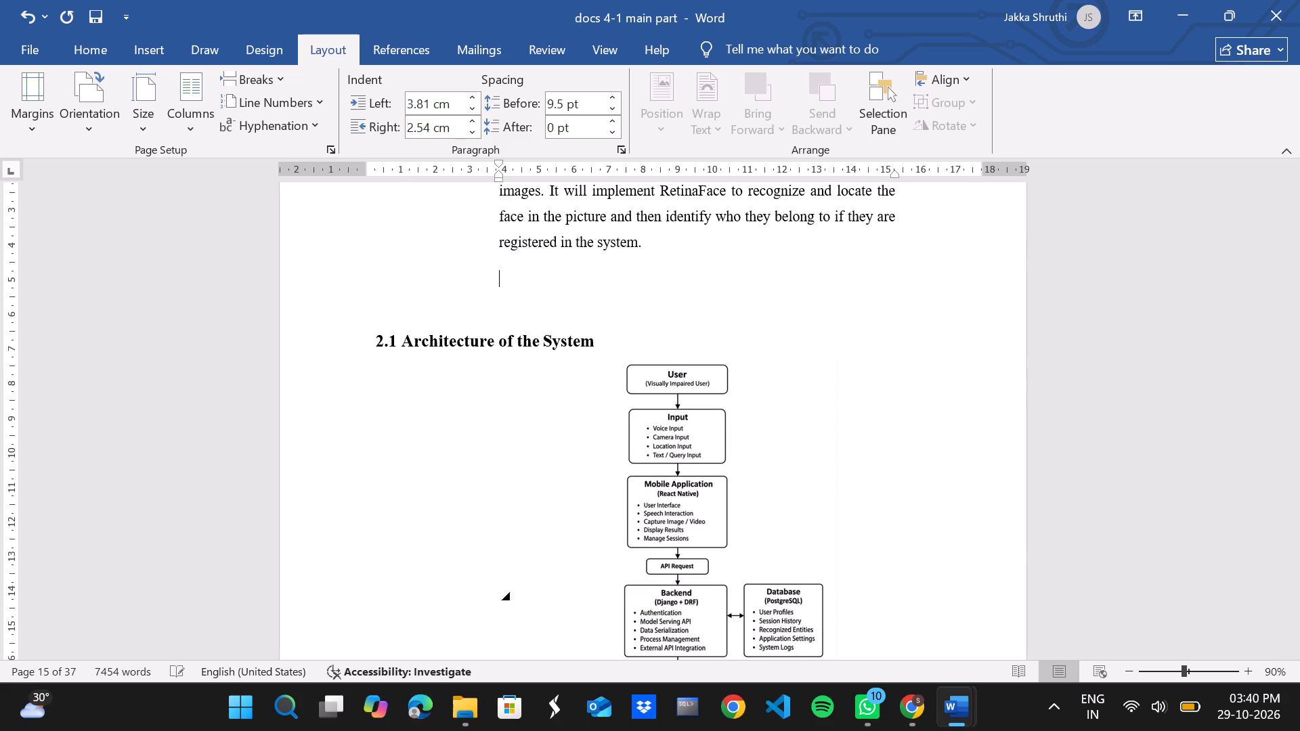
key(BackSpace)
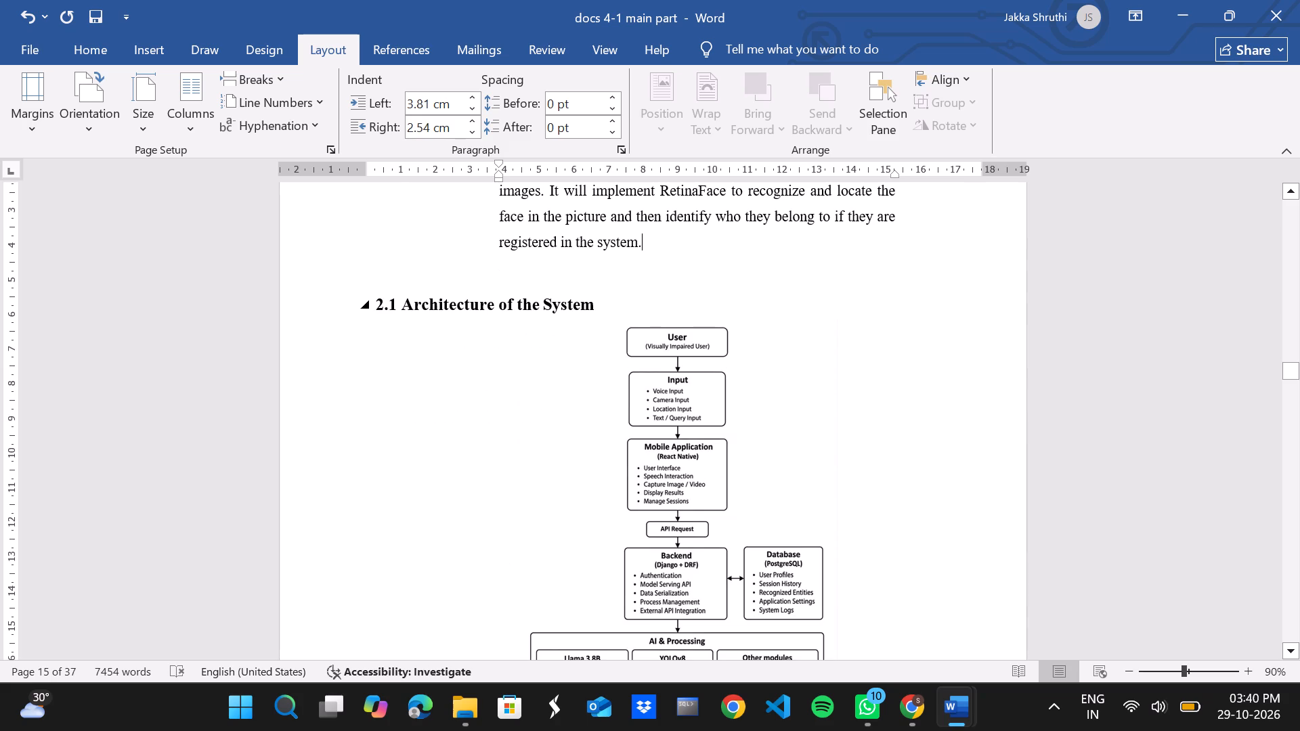
Set a left indent of 3.8 cm on the paragraphs describing the system components below the Figure 2 caption.
scroll(887, 263, down, 4)
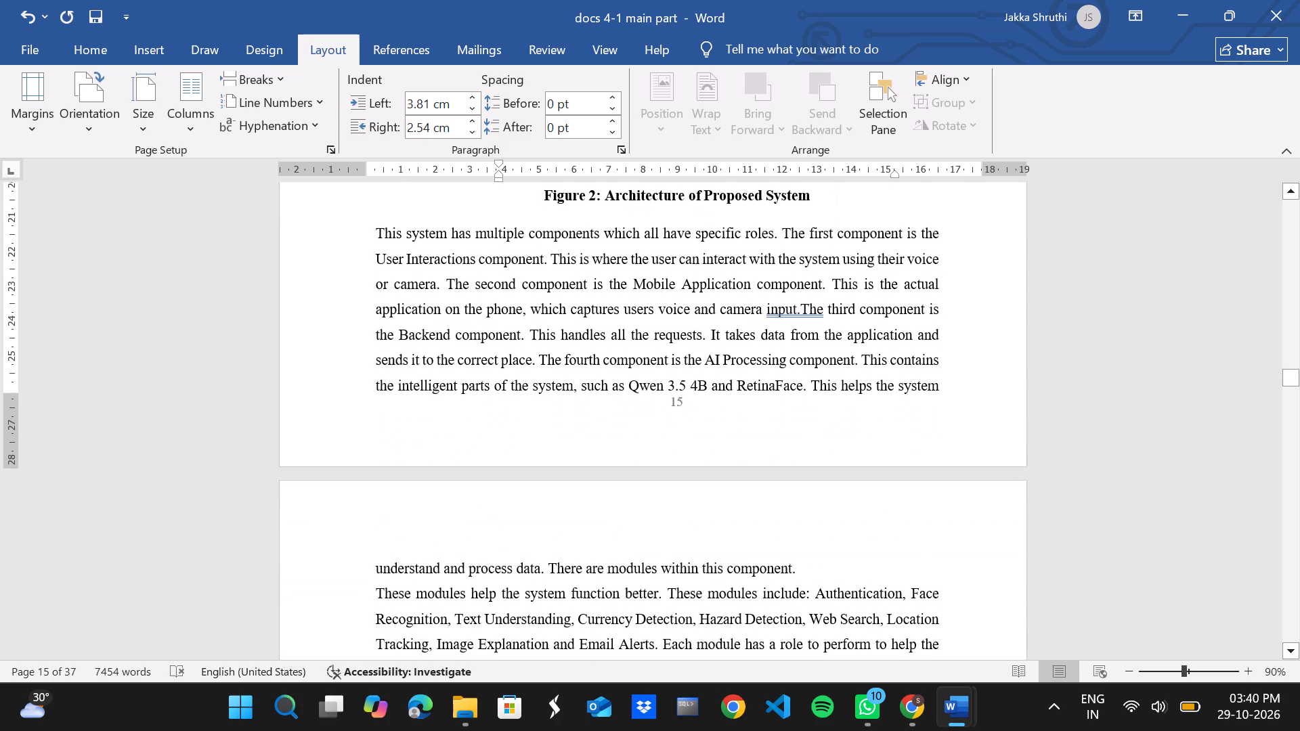
drag(374, 234, 537, 640)
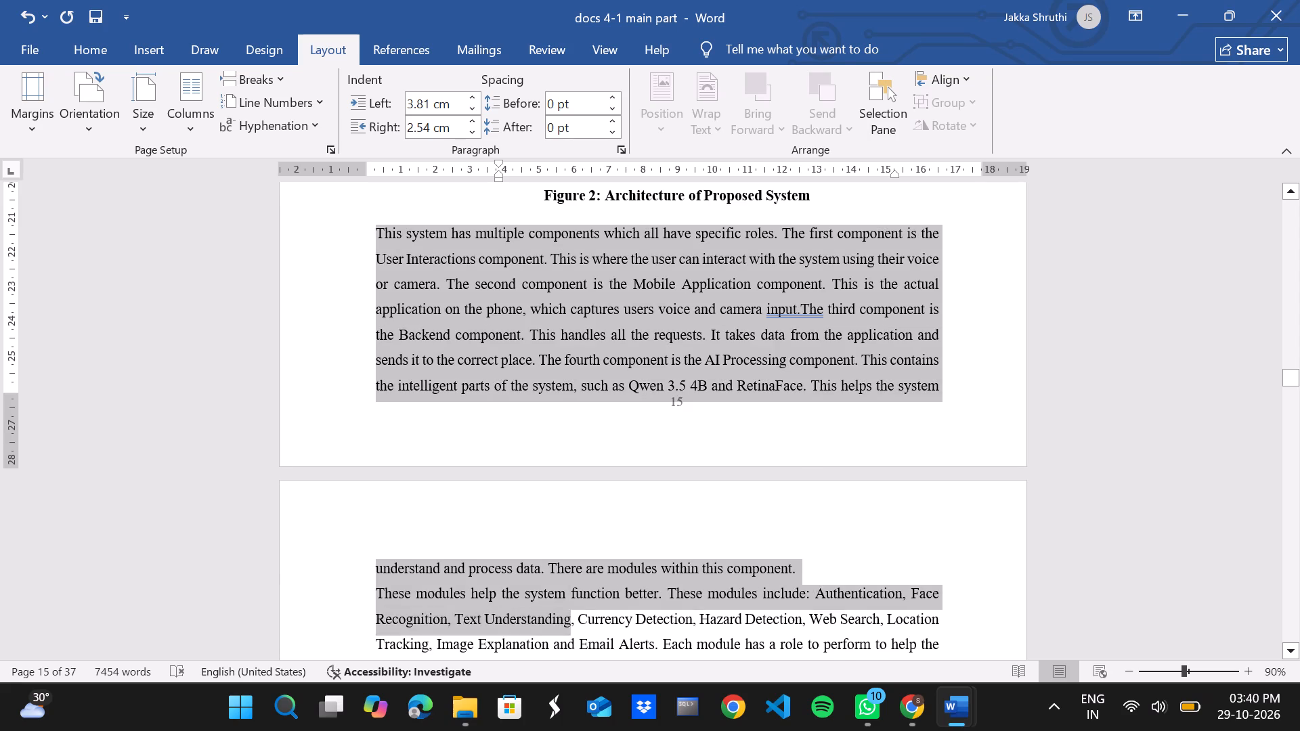
drag(537, 640, 985, 336)
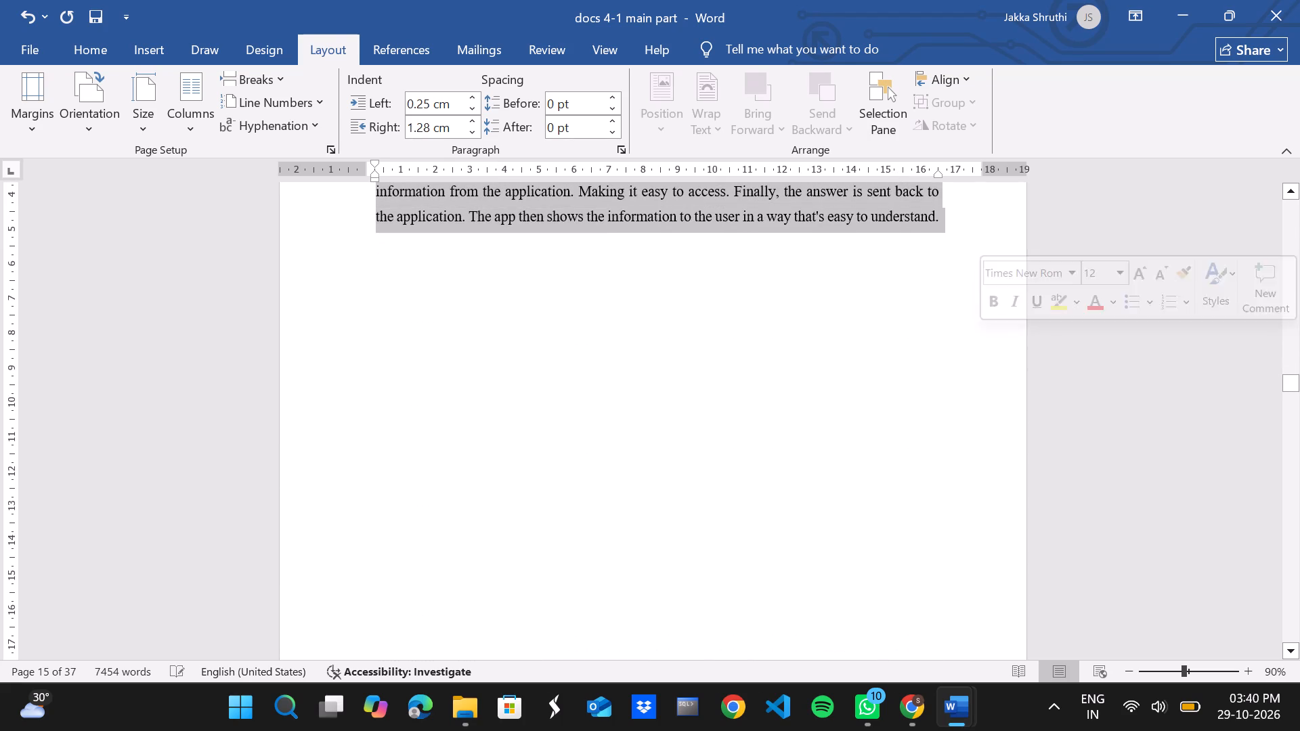
drag(454, 109, 461, 110)
key(BackSpace)
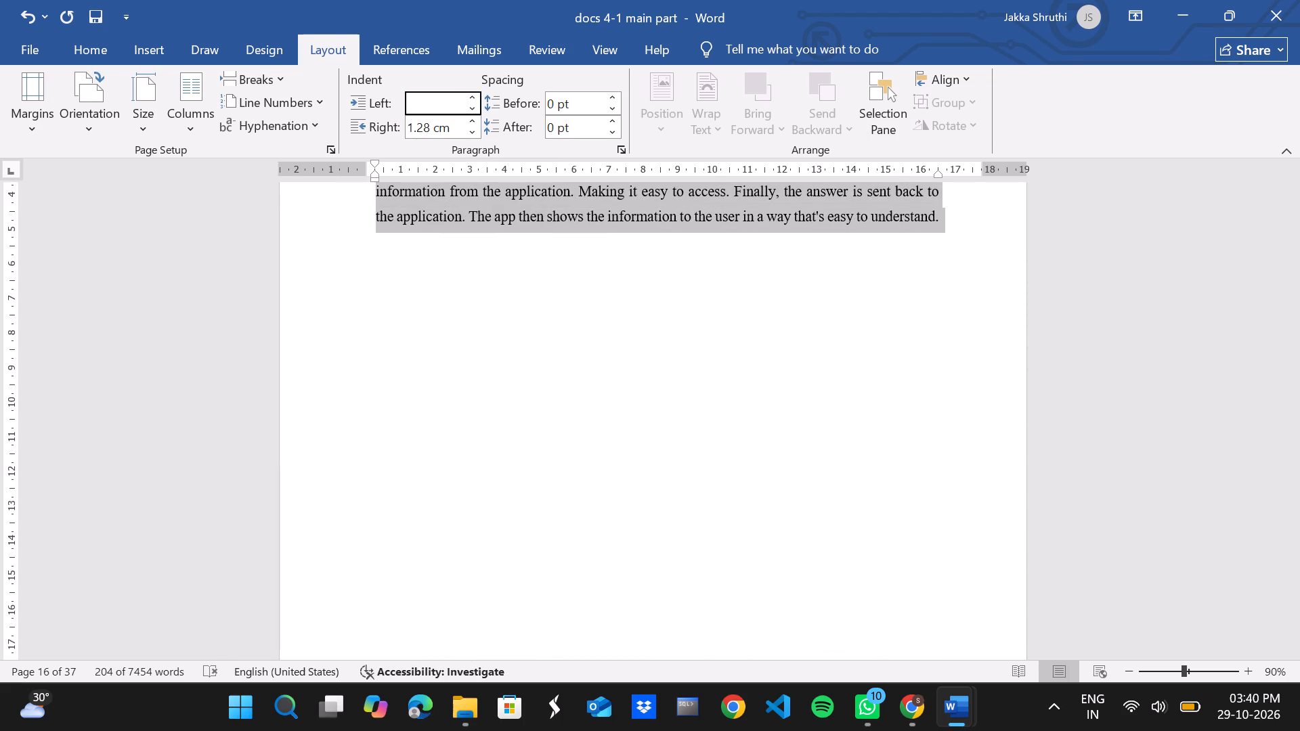
text(3.)
text(81)
key(Down)
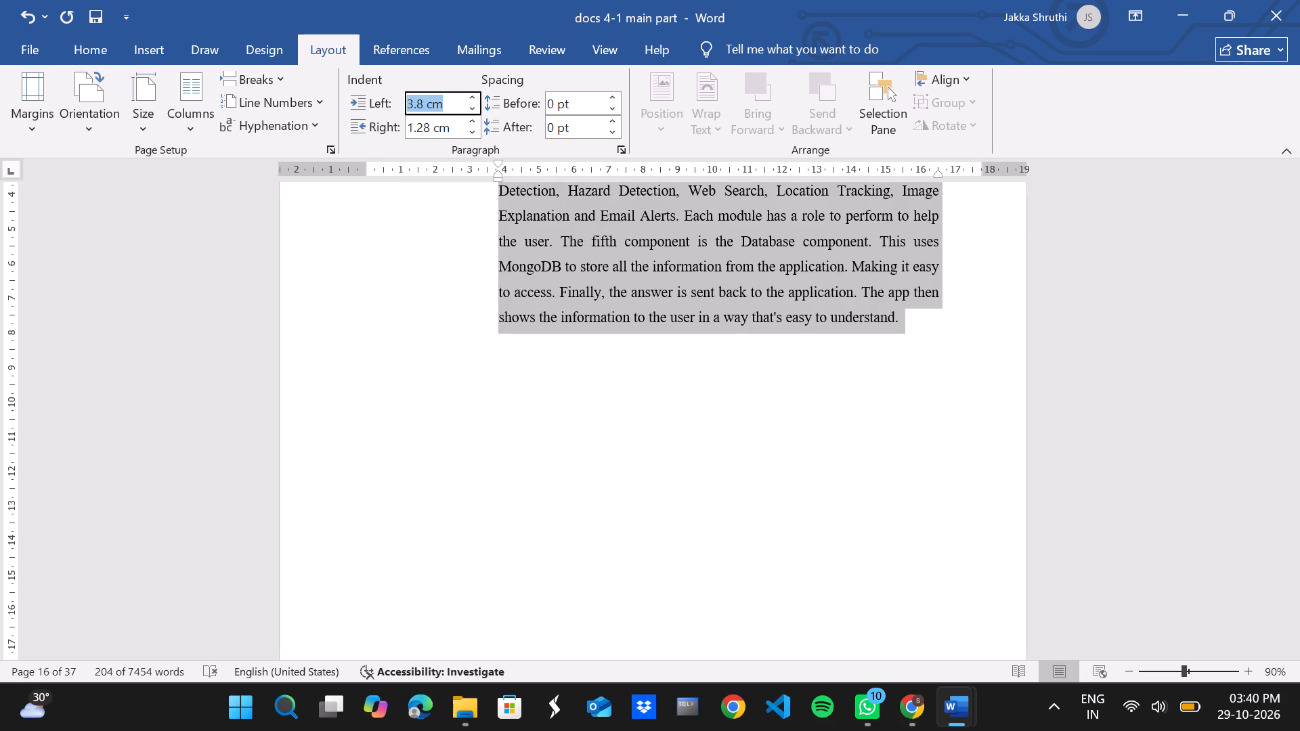
Set the right indent of the component description paragraphs below Figure 2 to 2.54 cm.
click(448, 127)
key(BackSpace)
key(BackSpace)
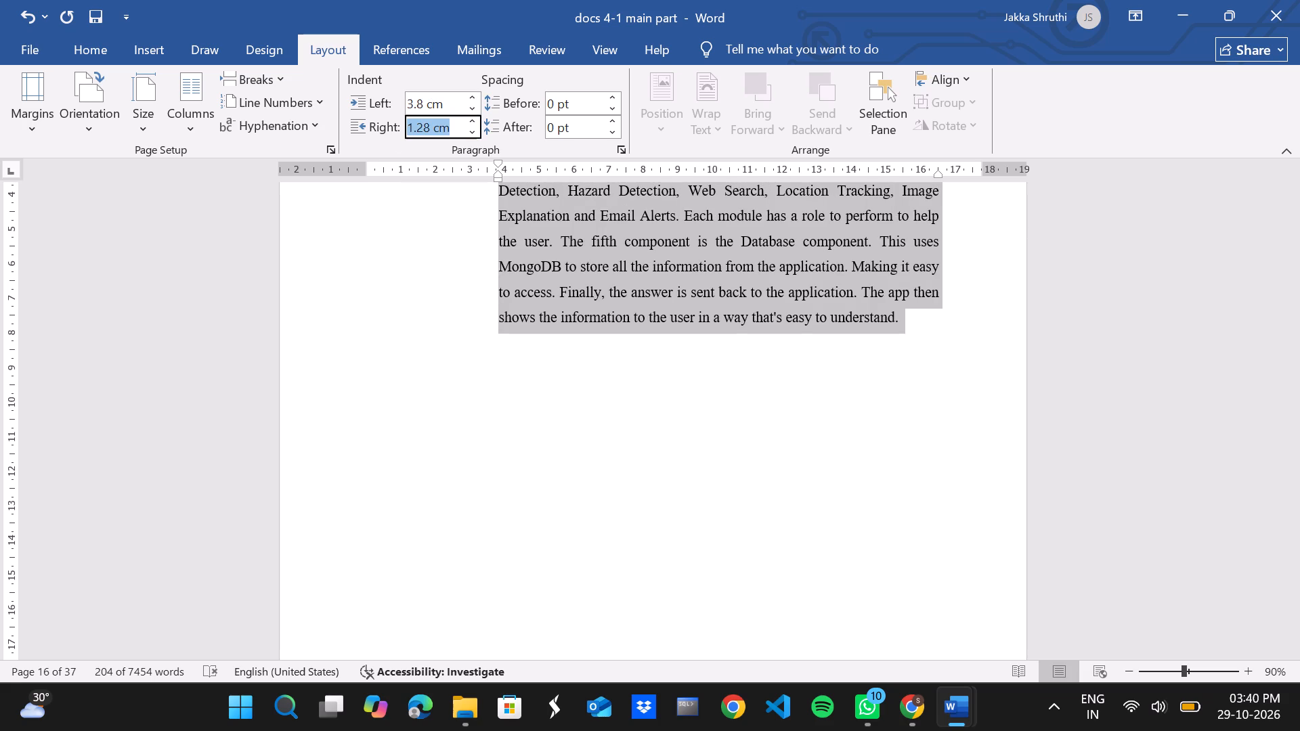
text(2.54)
key(Return)
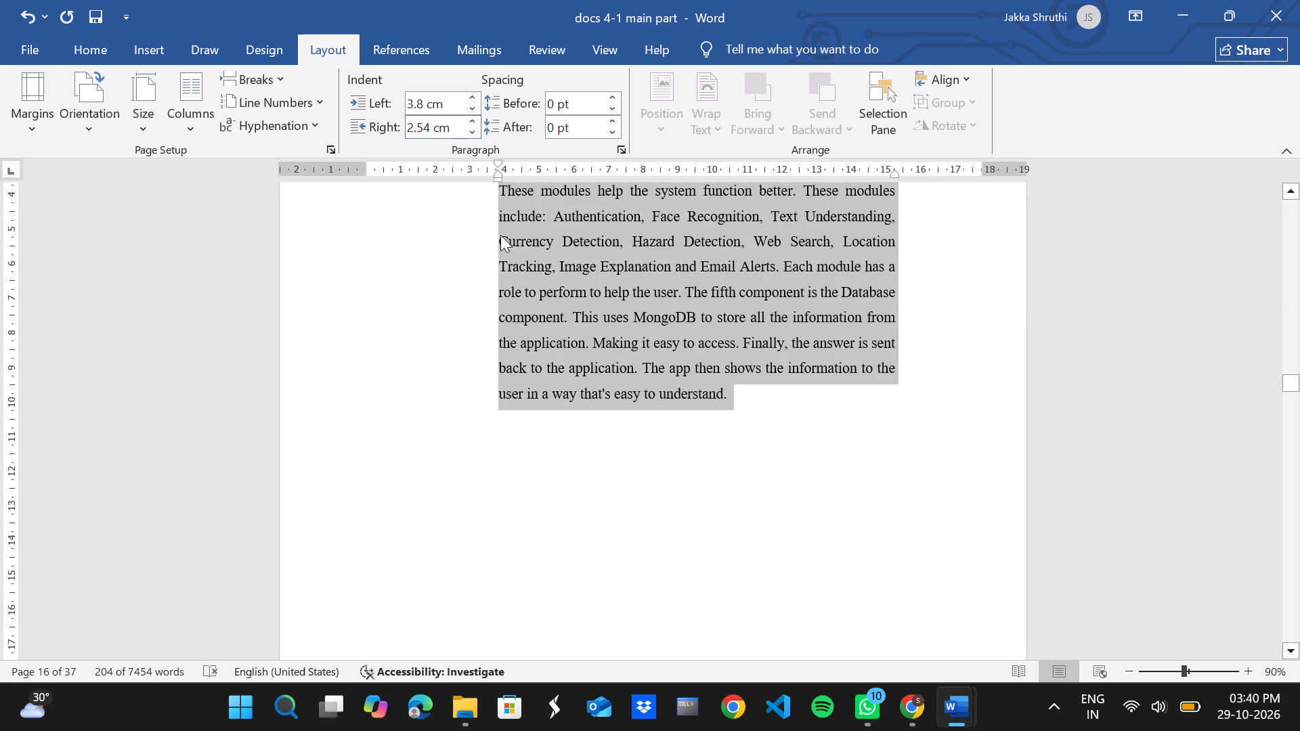
click(654, 454)
scroll(654, 454, down, 5)
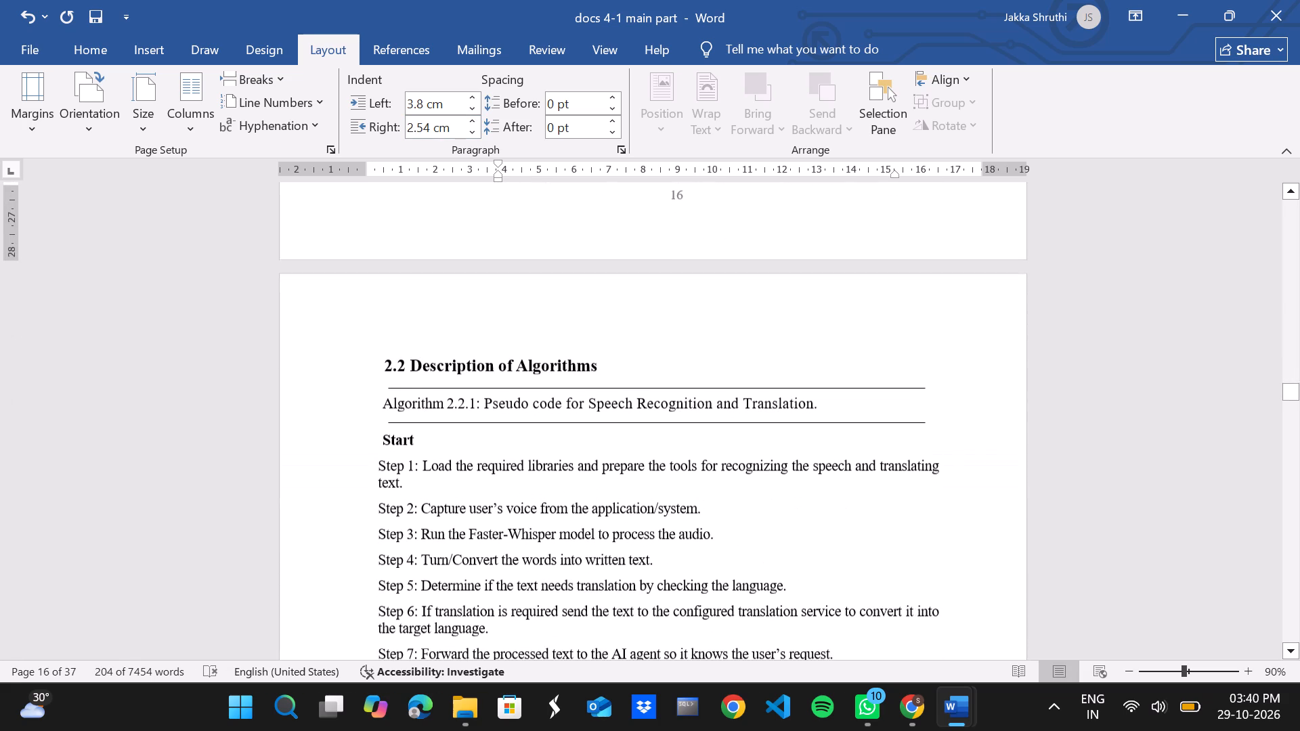
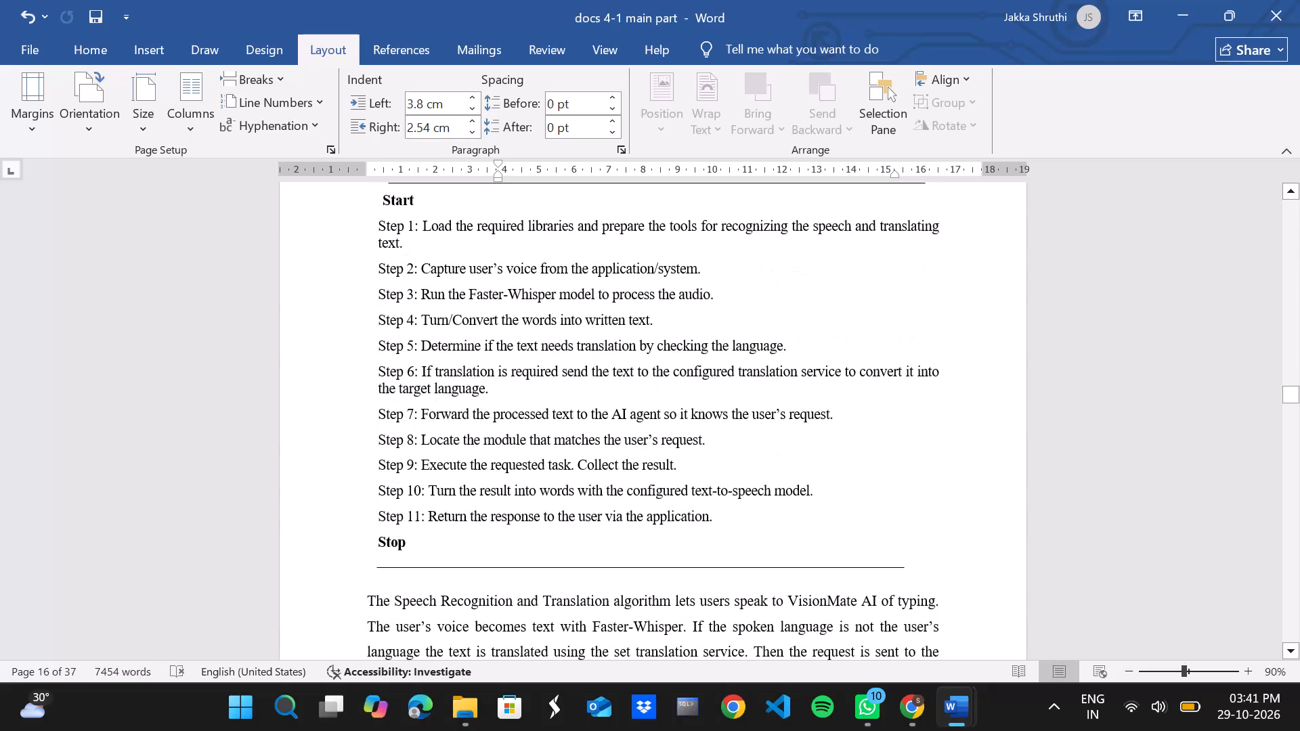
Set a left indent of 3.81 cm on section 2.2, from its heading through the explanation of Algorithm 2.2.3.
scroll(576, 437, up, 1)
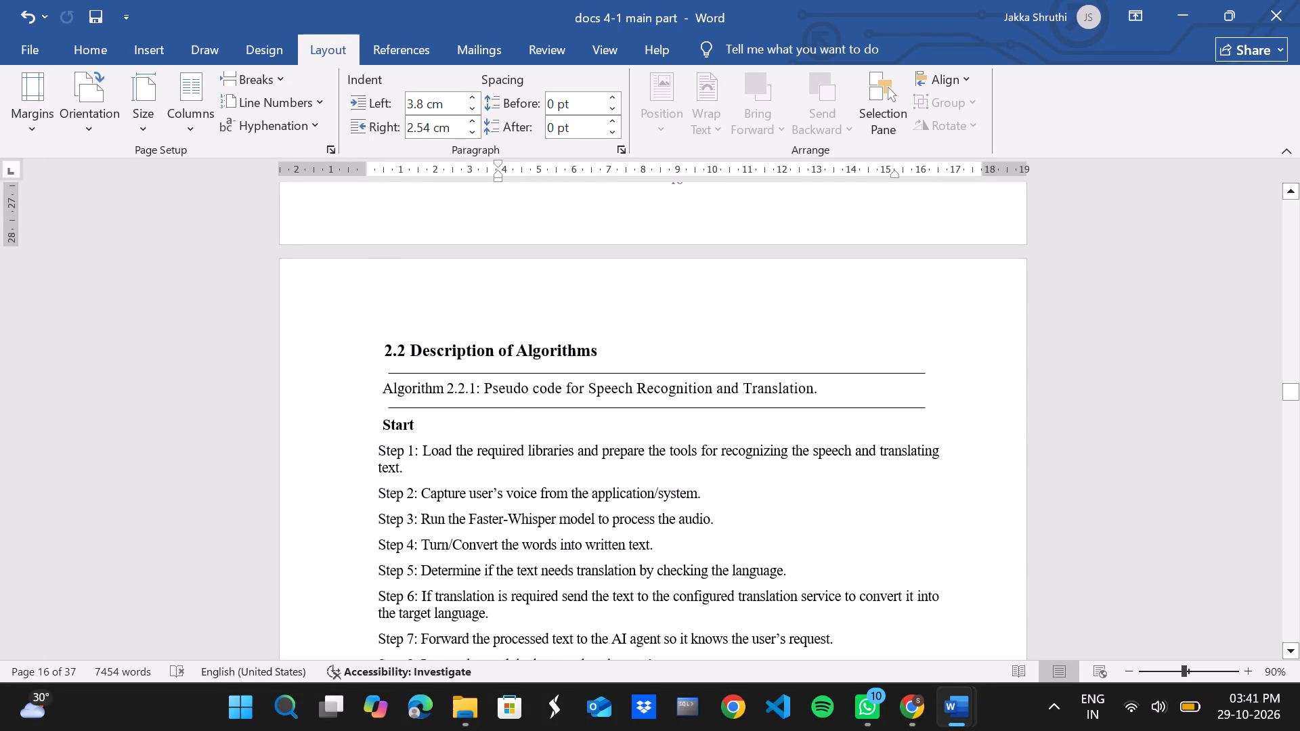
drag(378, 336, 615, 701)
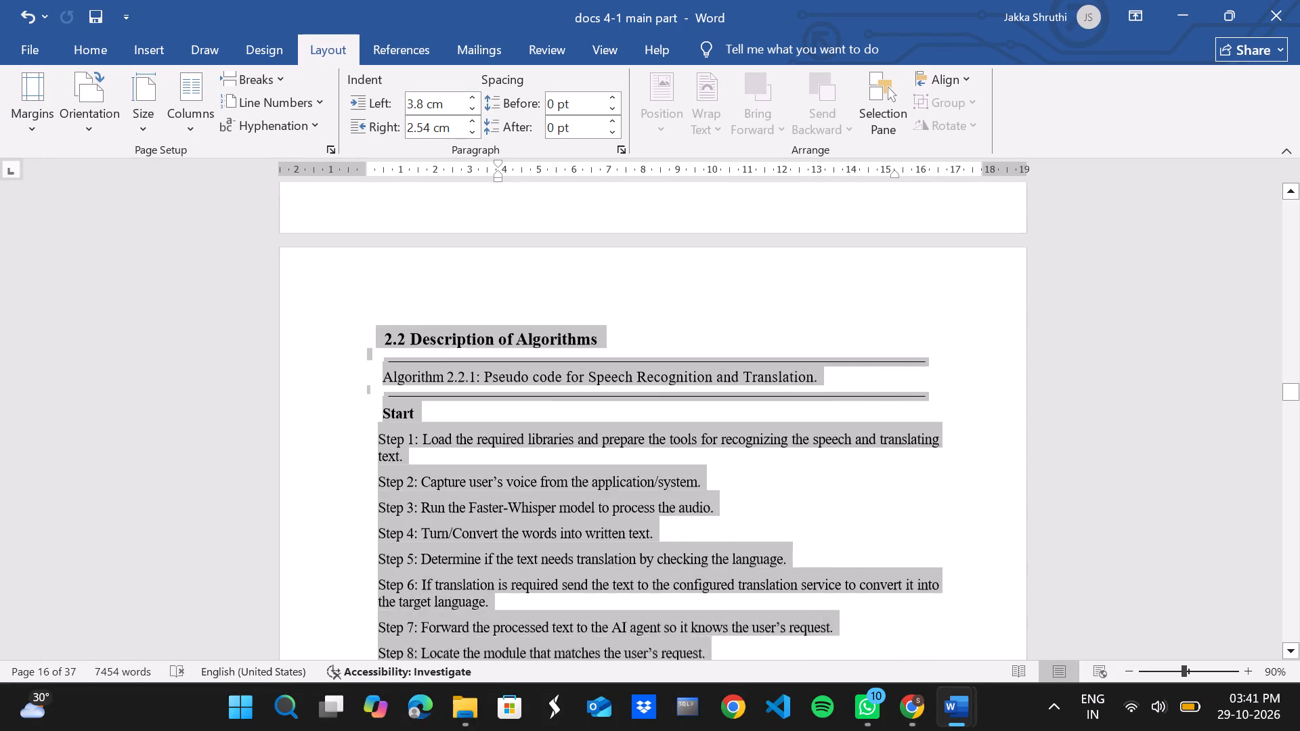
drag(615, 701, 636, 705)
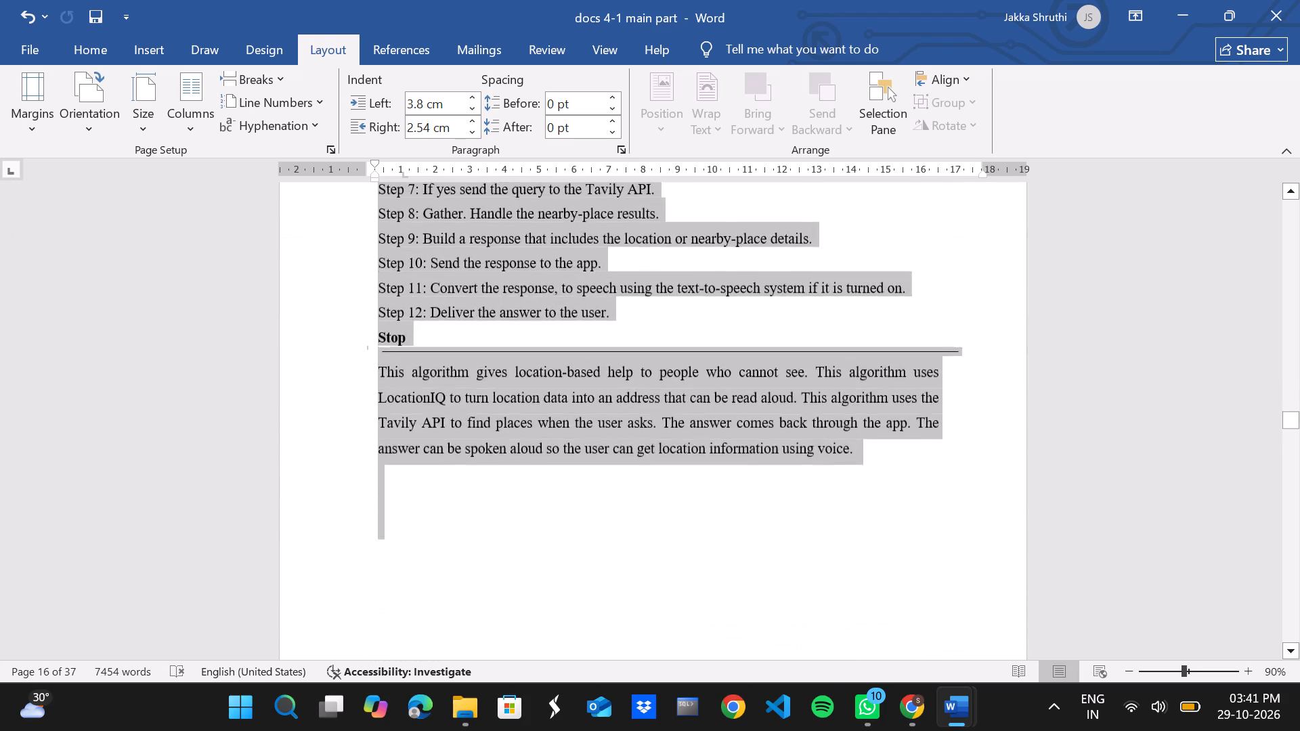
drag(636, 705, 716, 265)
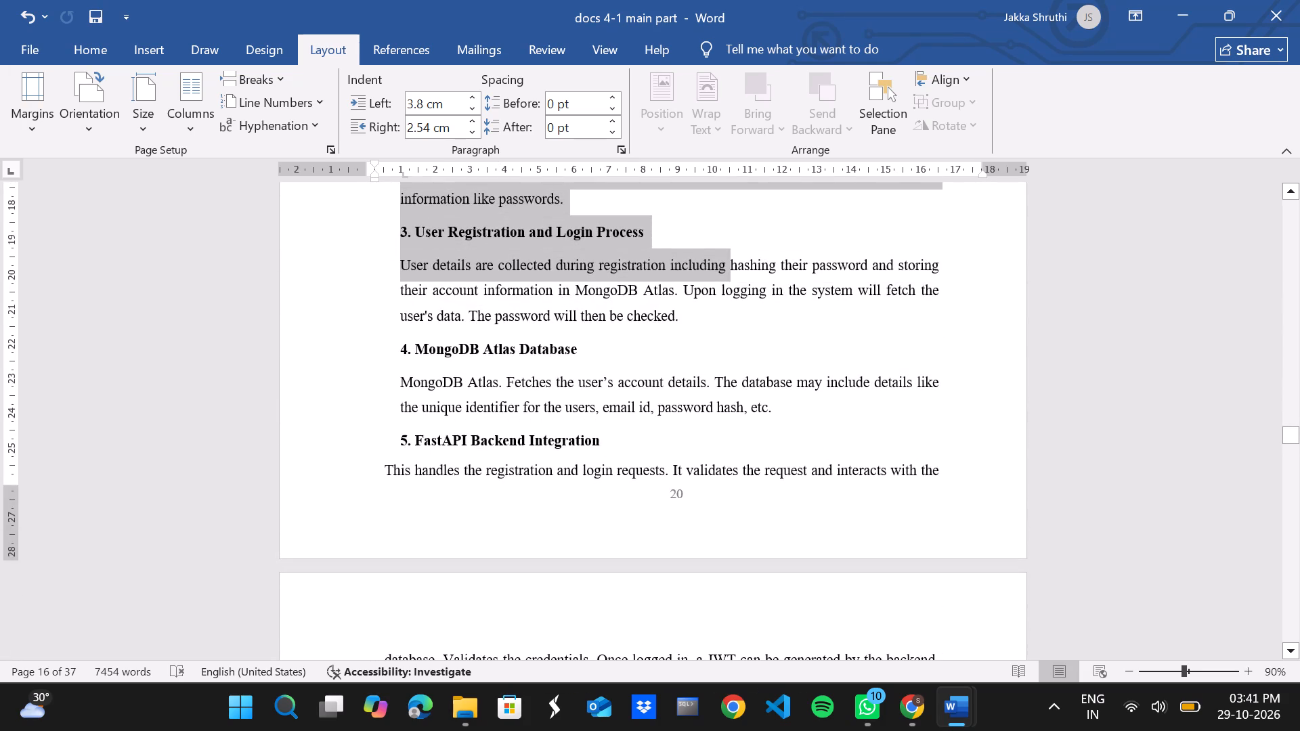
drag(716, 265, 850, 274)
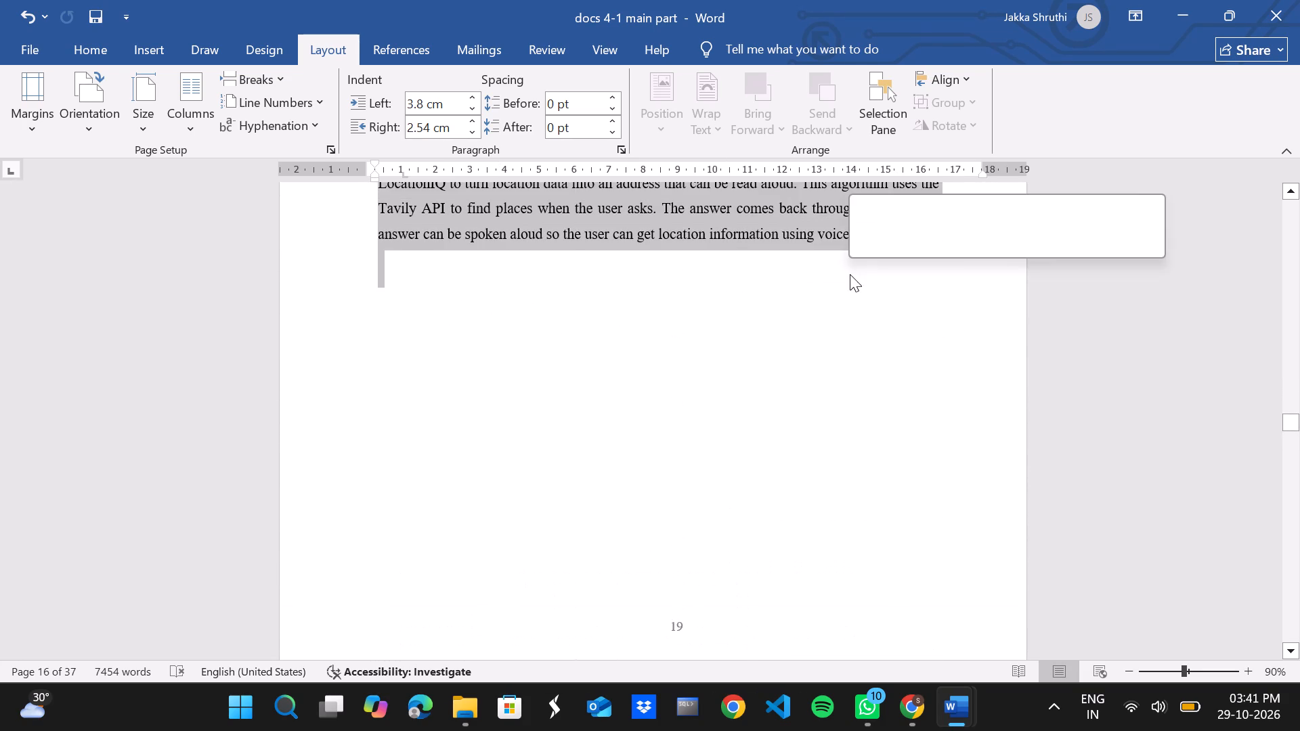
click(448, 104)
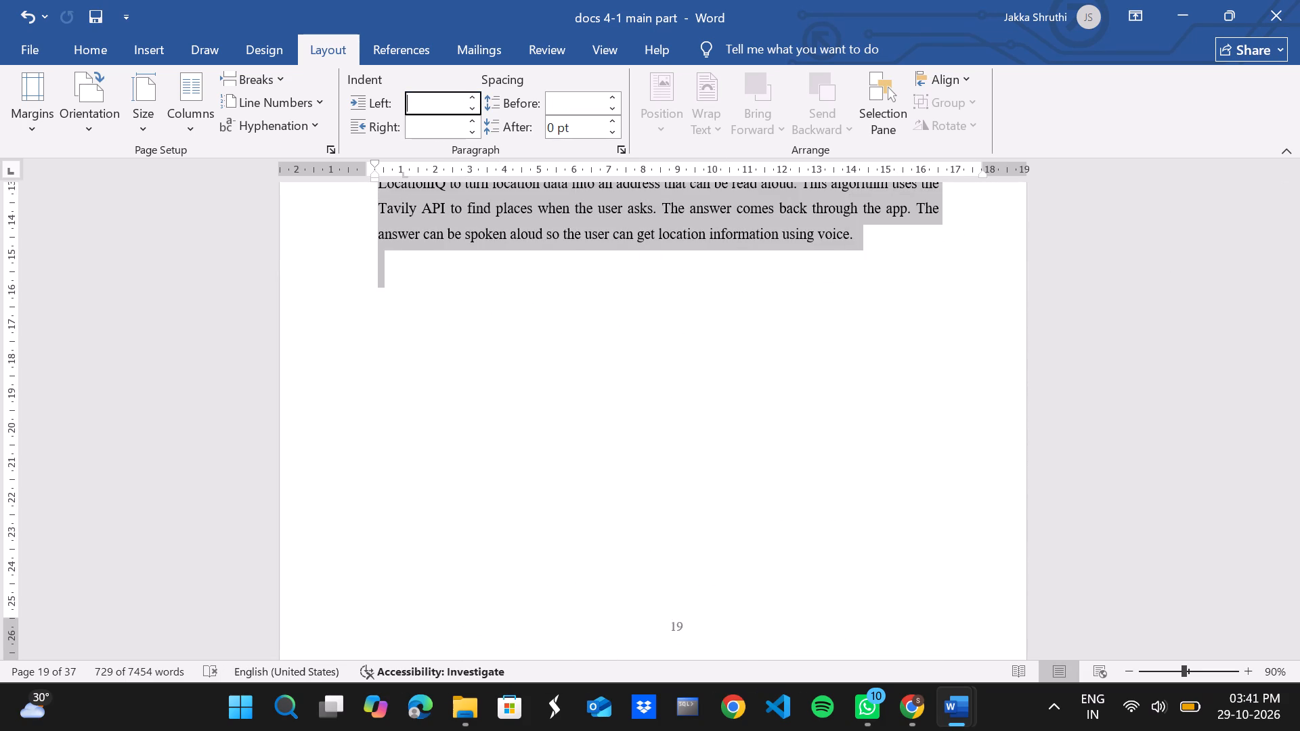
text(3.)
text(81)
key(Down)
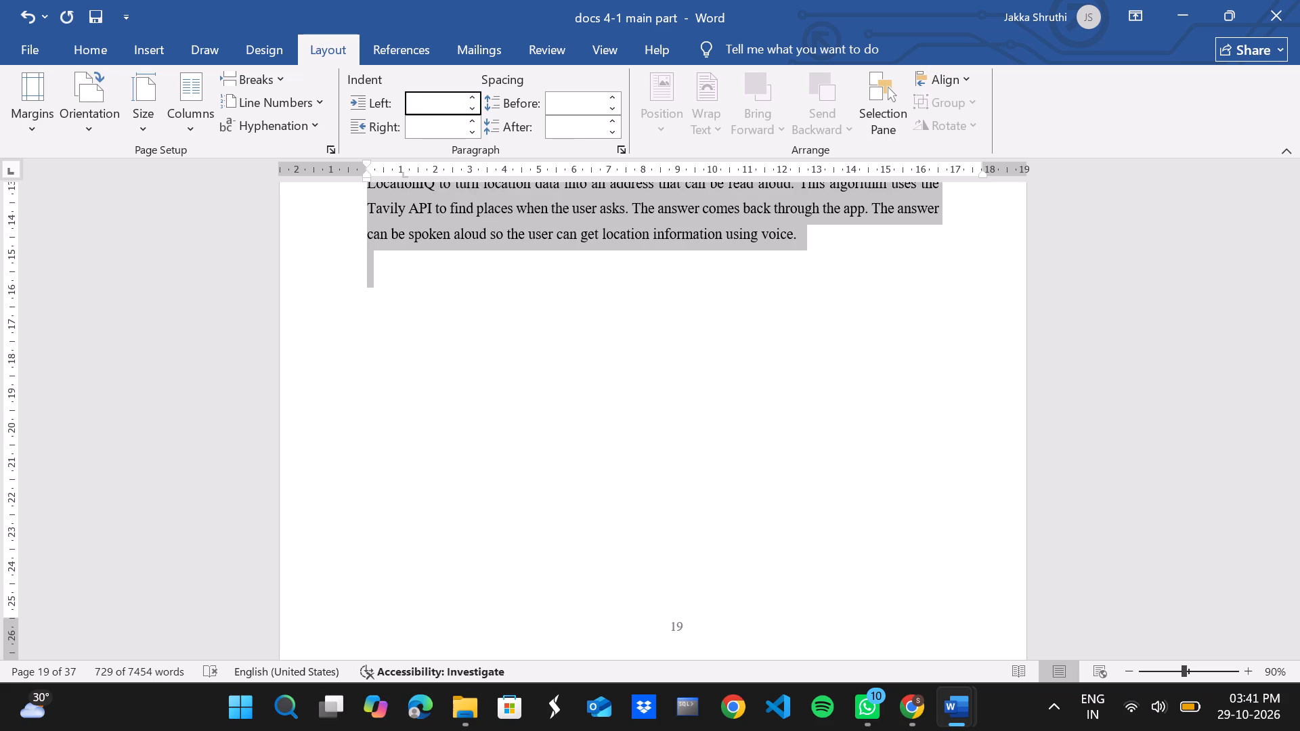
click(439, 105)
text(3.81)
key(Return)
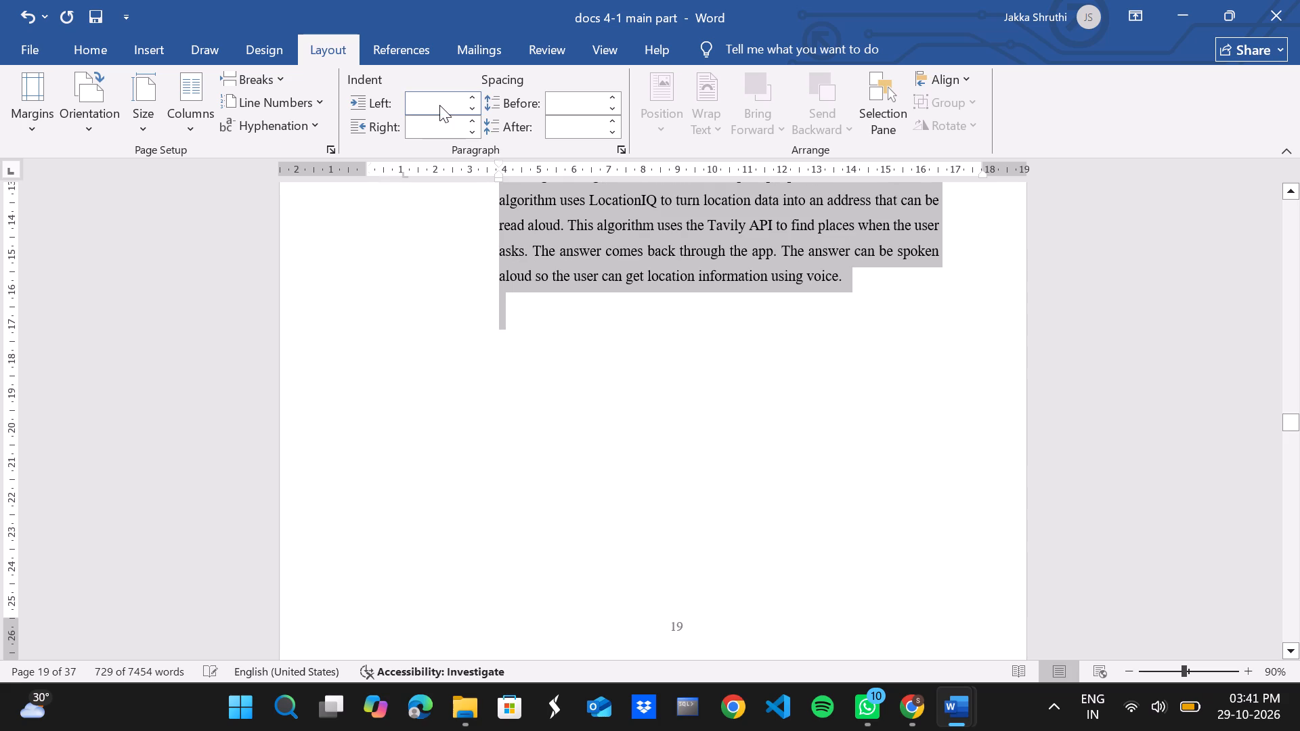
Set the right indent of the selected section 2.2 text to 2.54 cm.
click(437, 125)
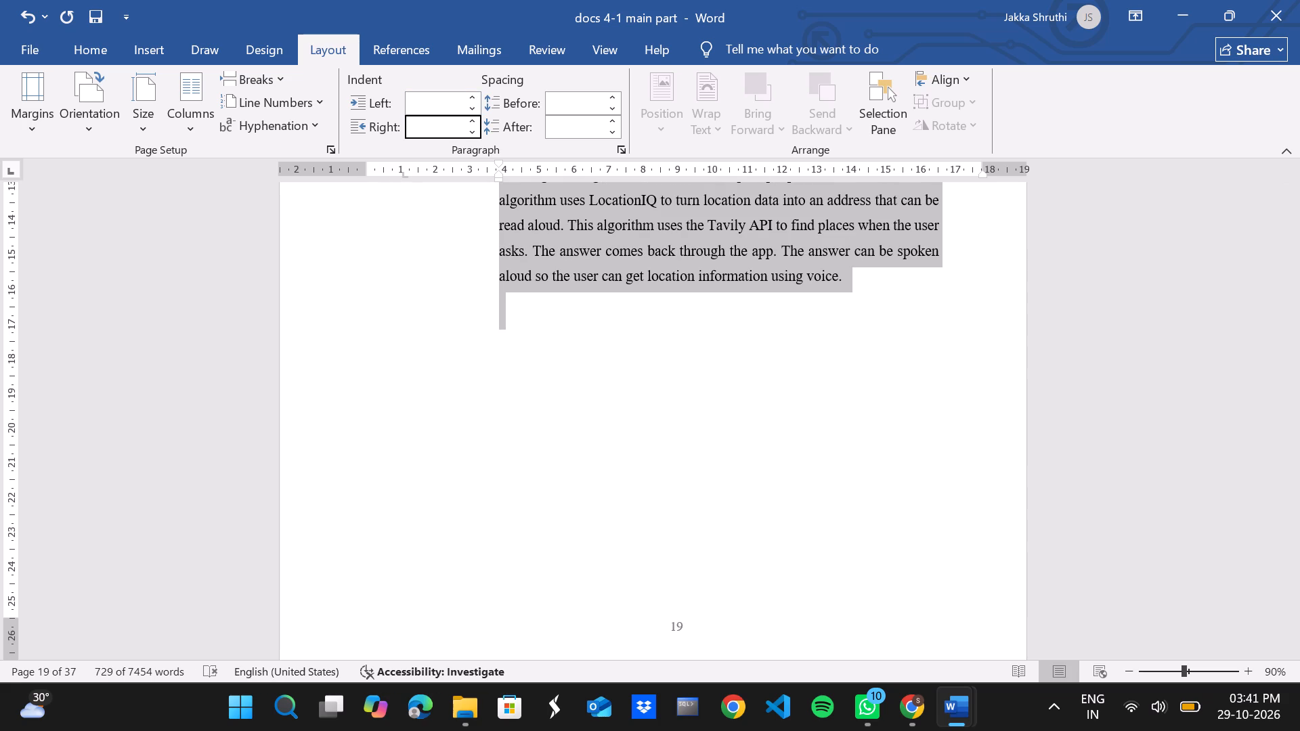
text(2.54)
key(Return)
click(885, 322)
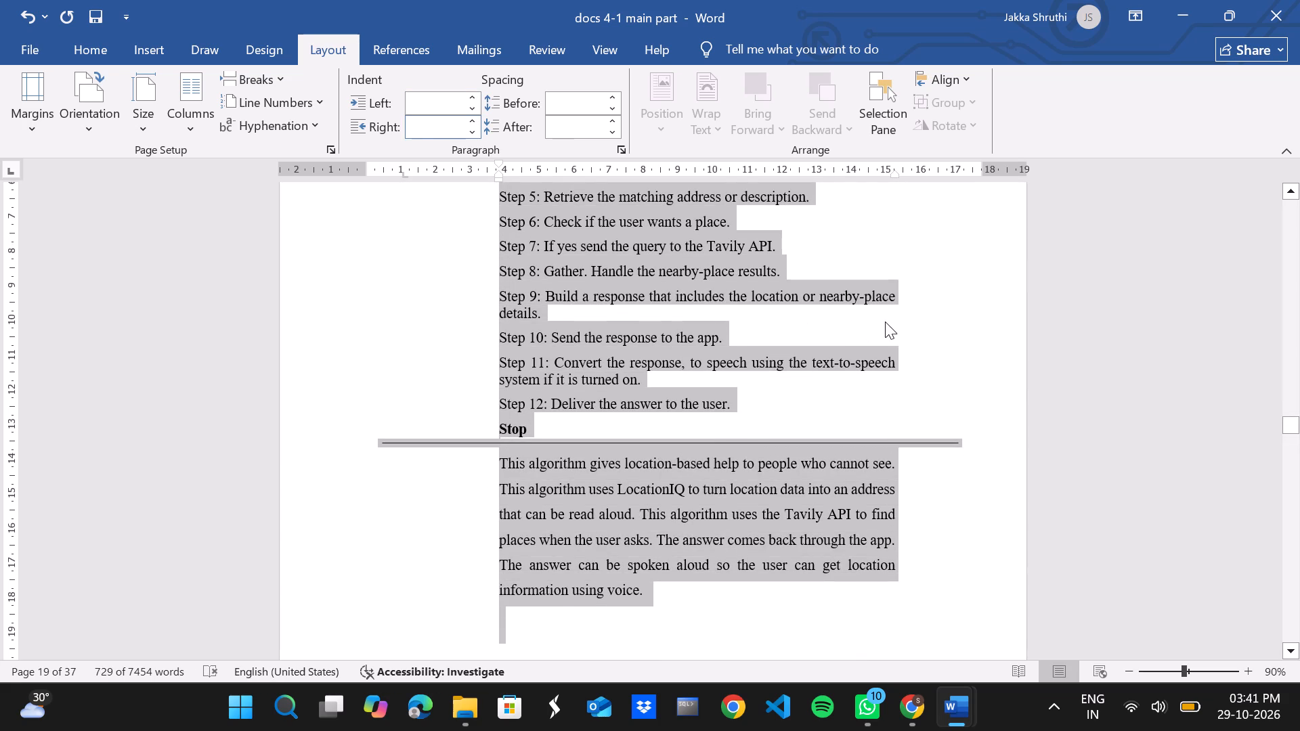
Check the layout of the section 2.2 algorithm pages, including the horizontal rules around the Algorithm 2.2.3 title.
scroll(885, 322, up, 5)
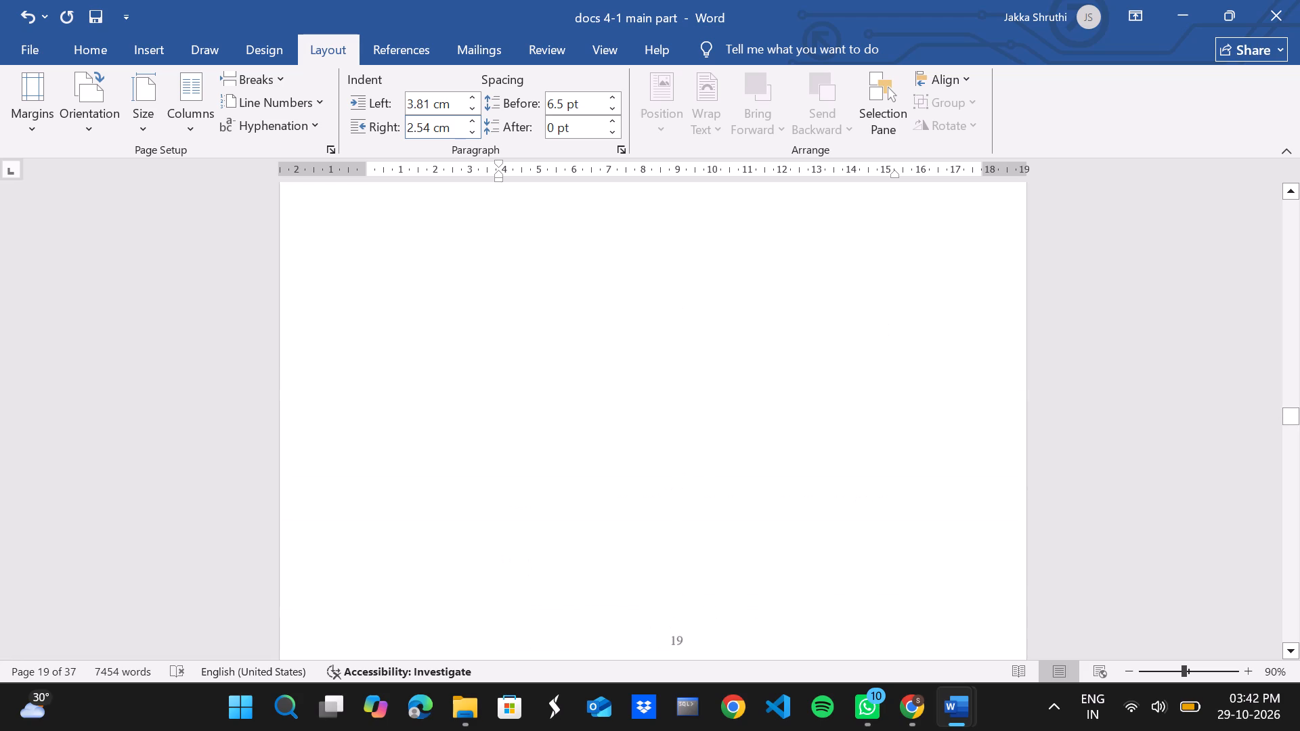
scroll(885, 322, up, 11)
scroll(885, 322, down, 3)
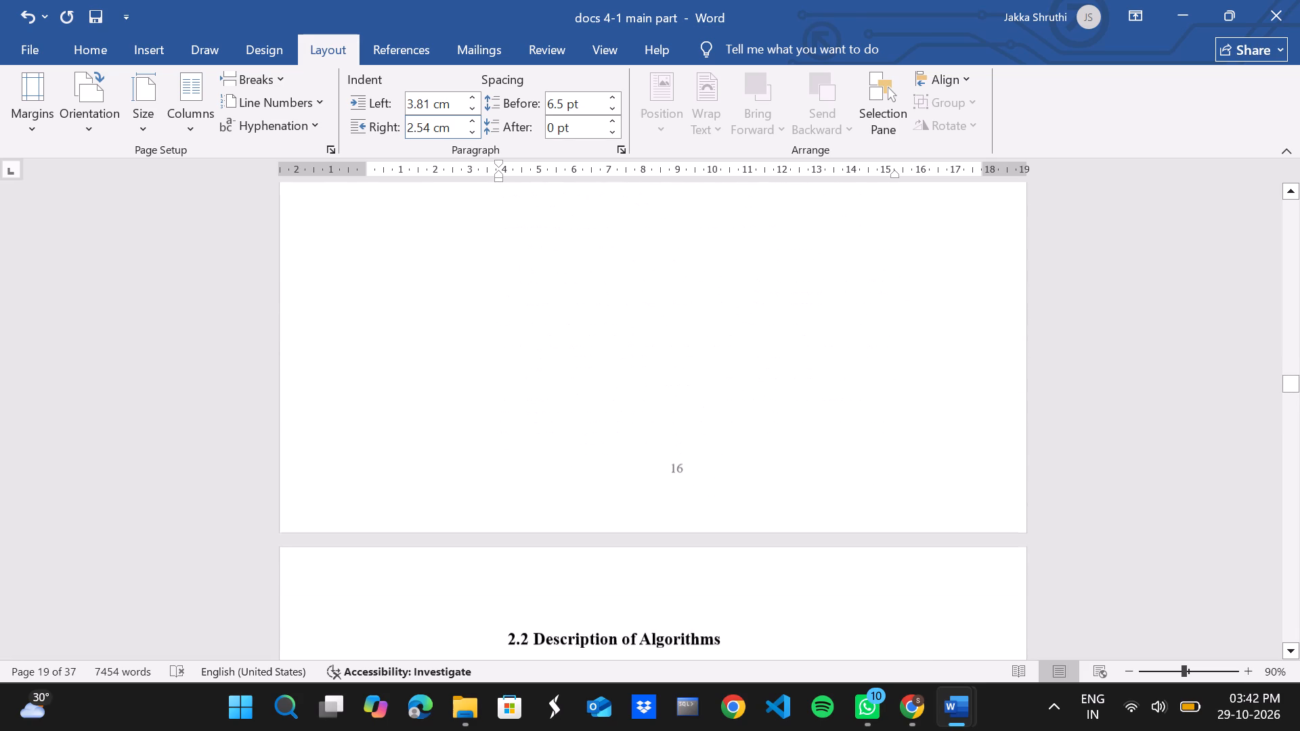
scroll(885, 322, down, 4)
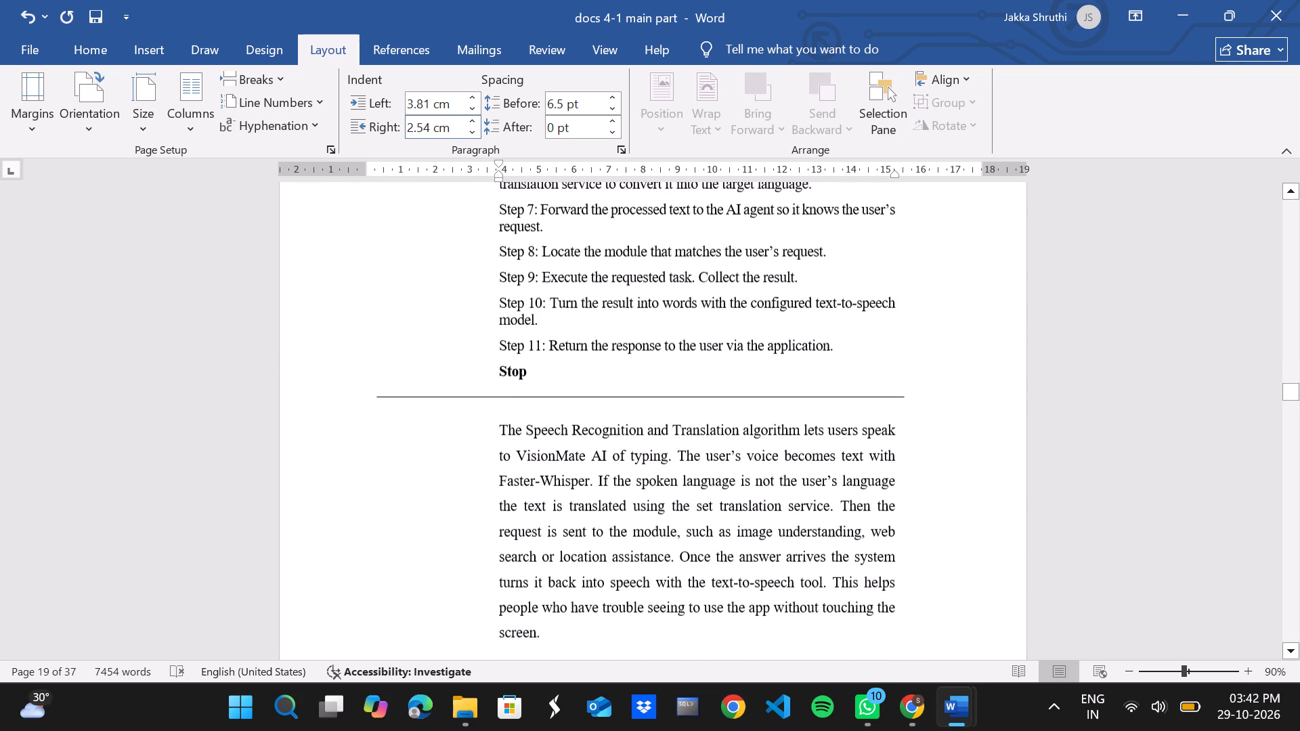
scroll(885, 322, down, 6)
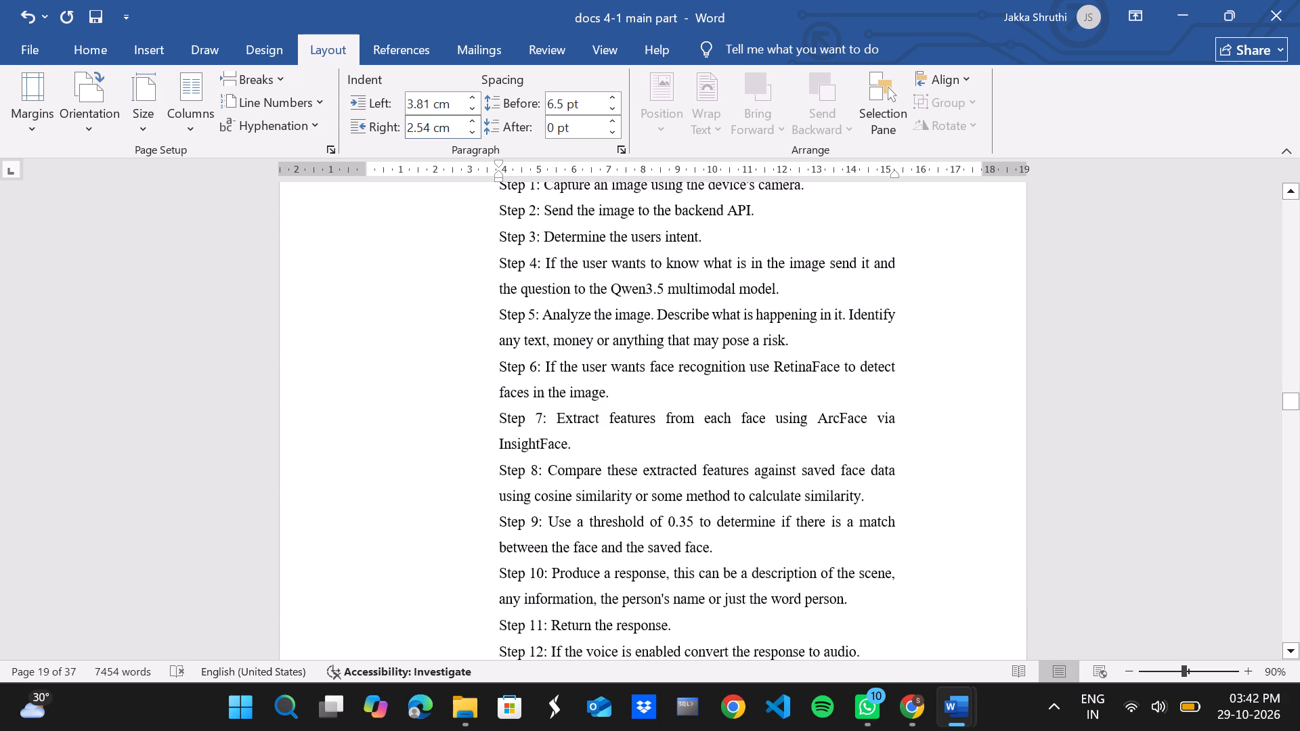
scroll(885, 322, down, 5)
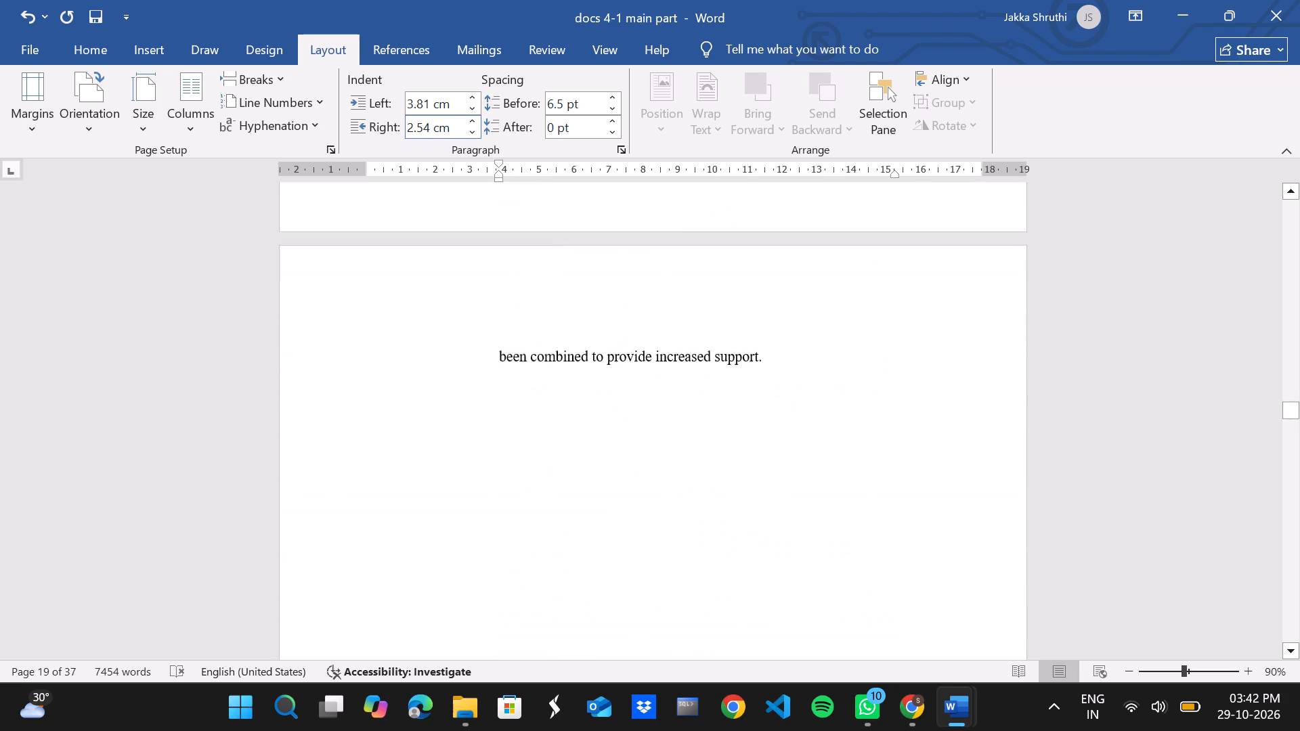
scroll(885, 322, down, 6)
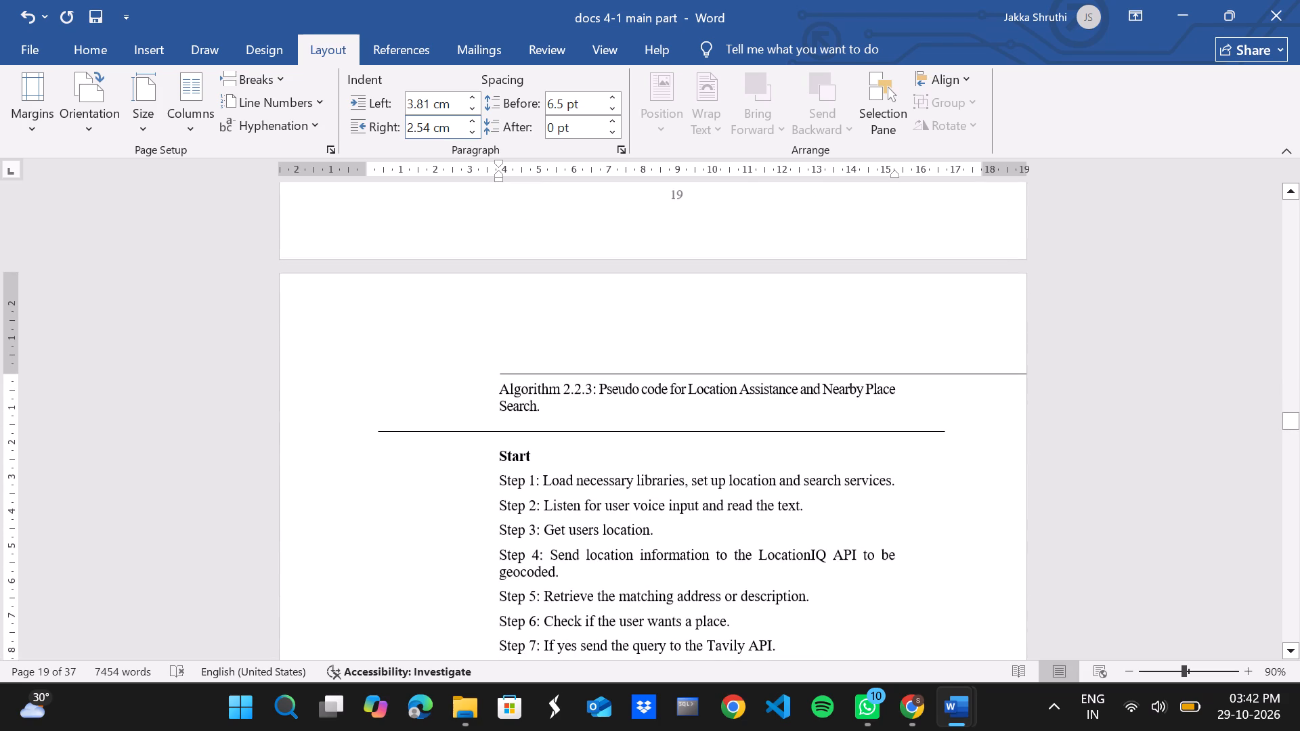
click(731, 368)
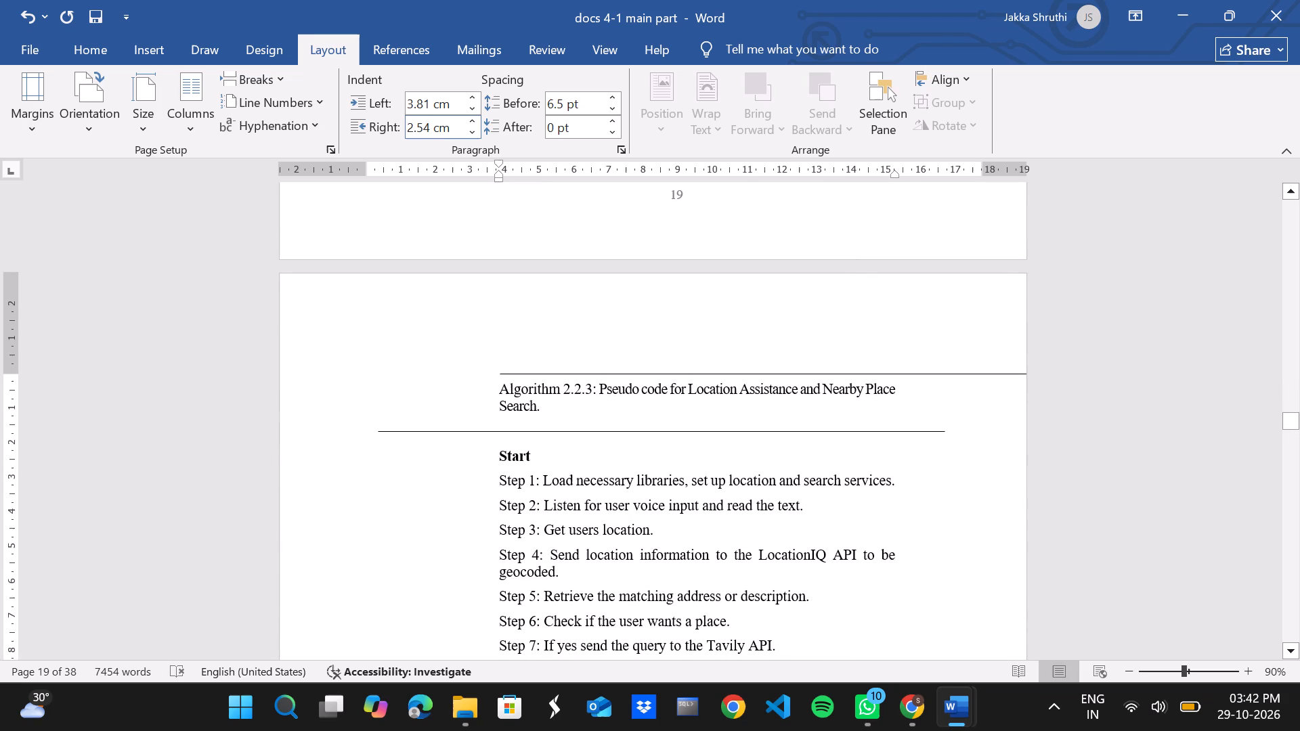
click(1142, 244)
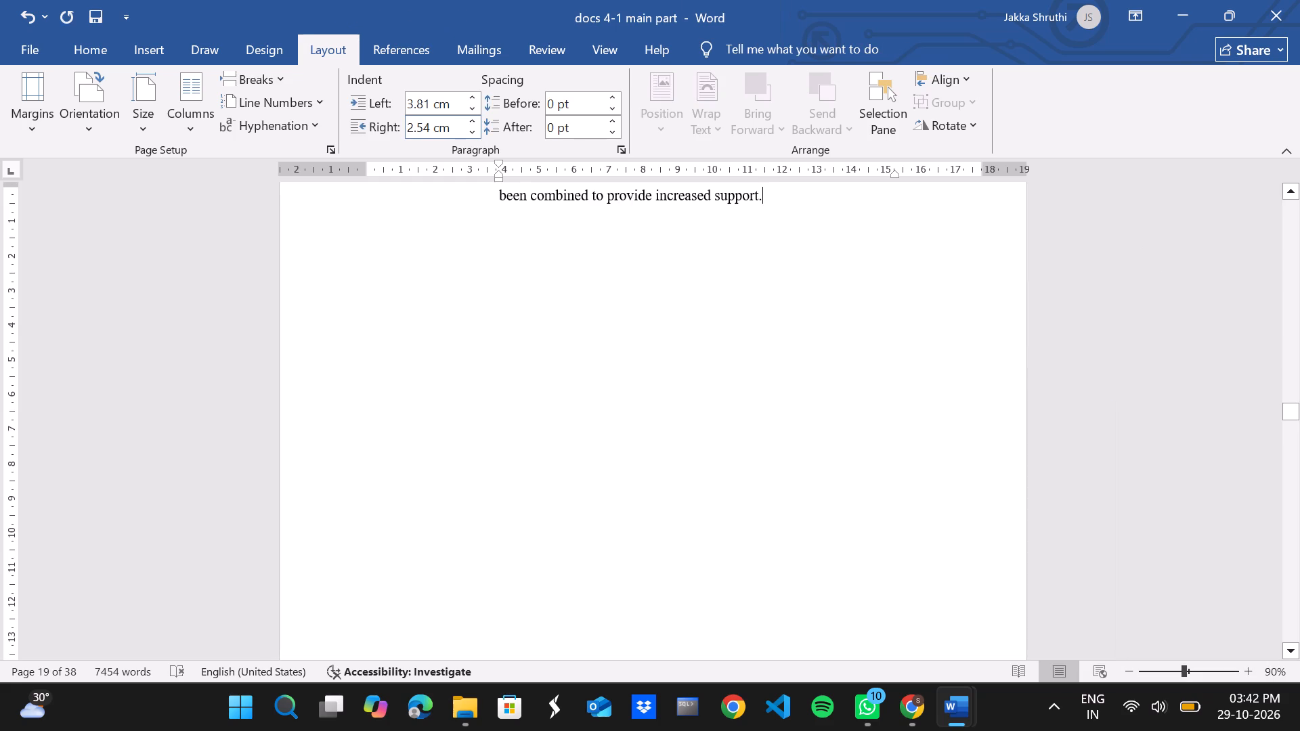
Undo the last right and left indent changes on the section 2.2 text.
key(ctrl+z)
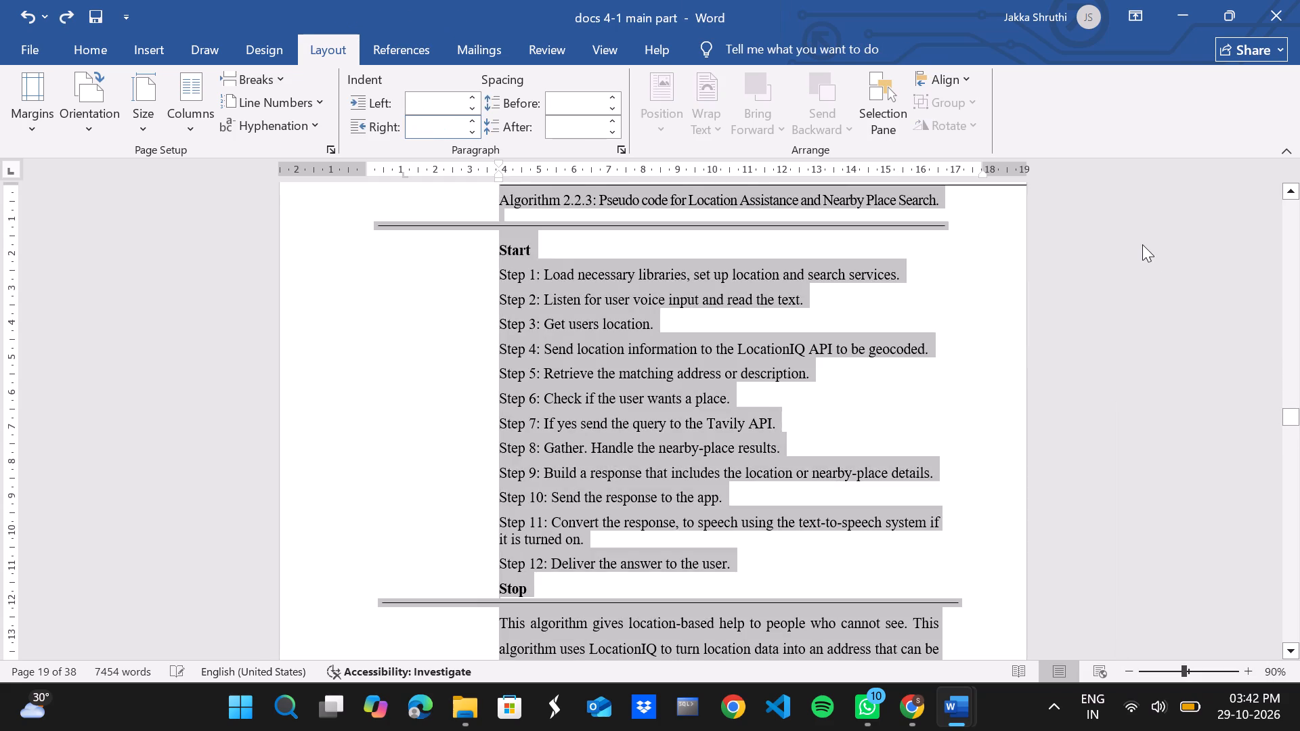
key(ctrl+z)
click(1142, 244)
Shift the left indent to about 0.5 cm for the text below heading 2.2 through the end of the Algorithm 2.2.3 explanation.
scroll(1142, 244, up, 1)
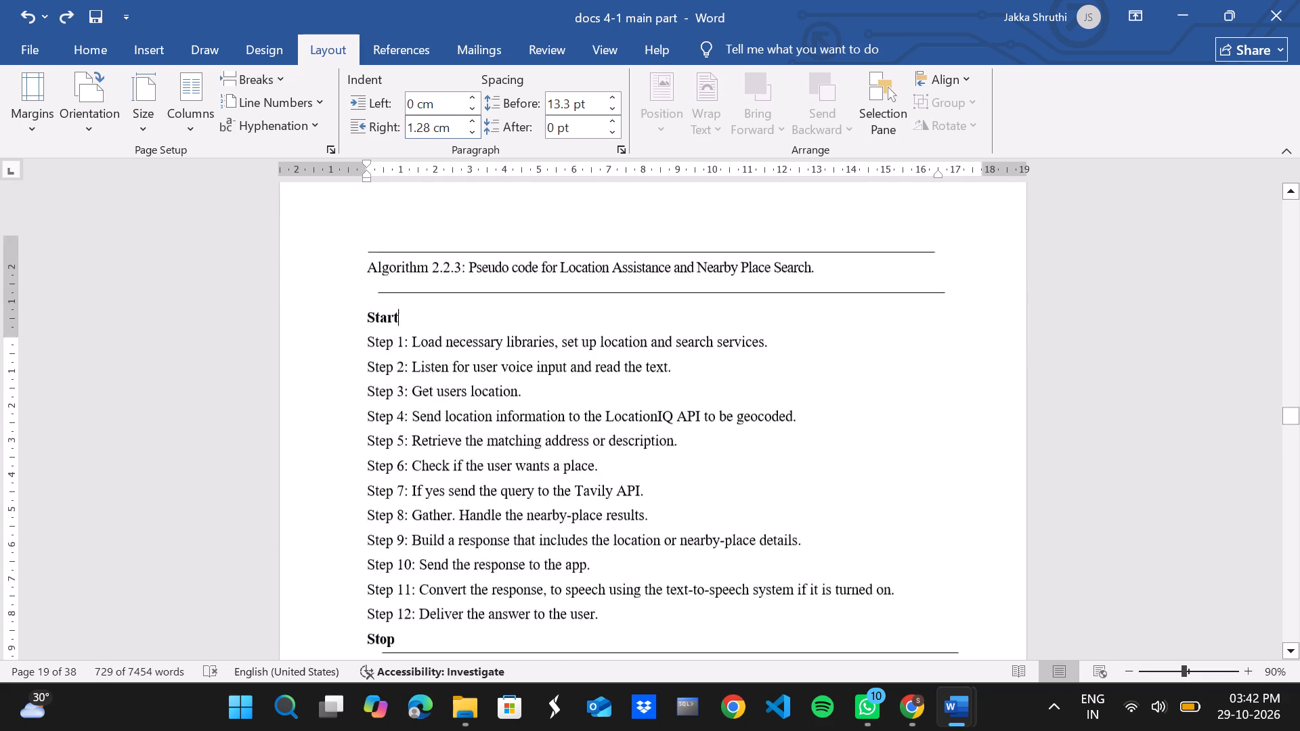
scroll(1142, 244, up, 1)
scroll(542, 335, up, 3)
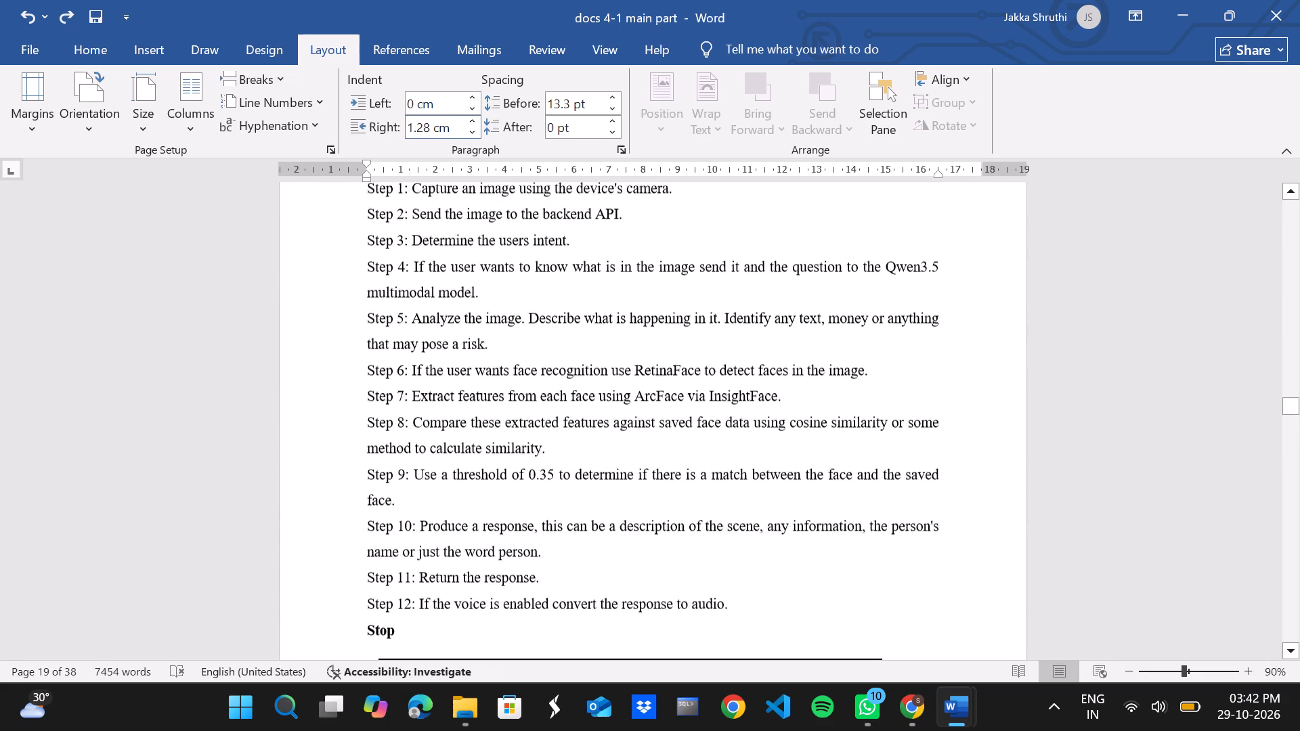
scroll(542, 335, up, 2)
scroll(542, 335, down, 1)
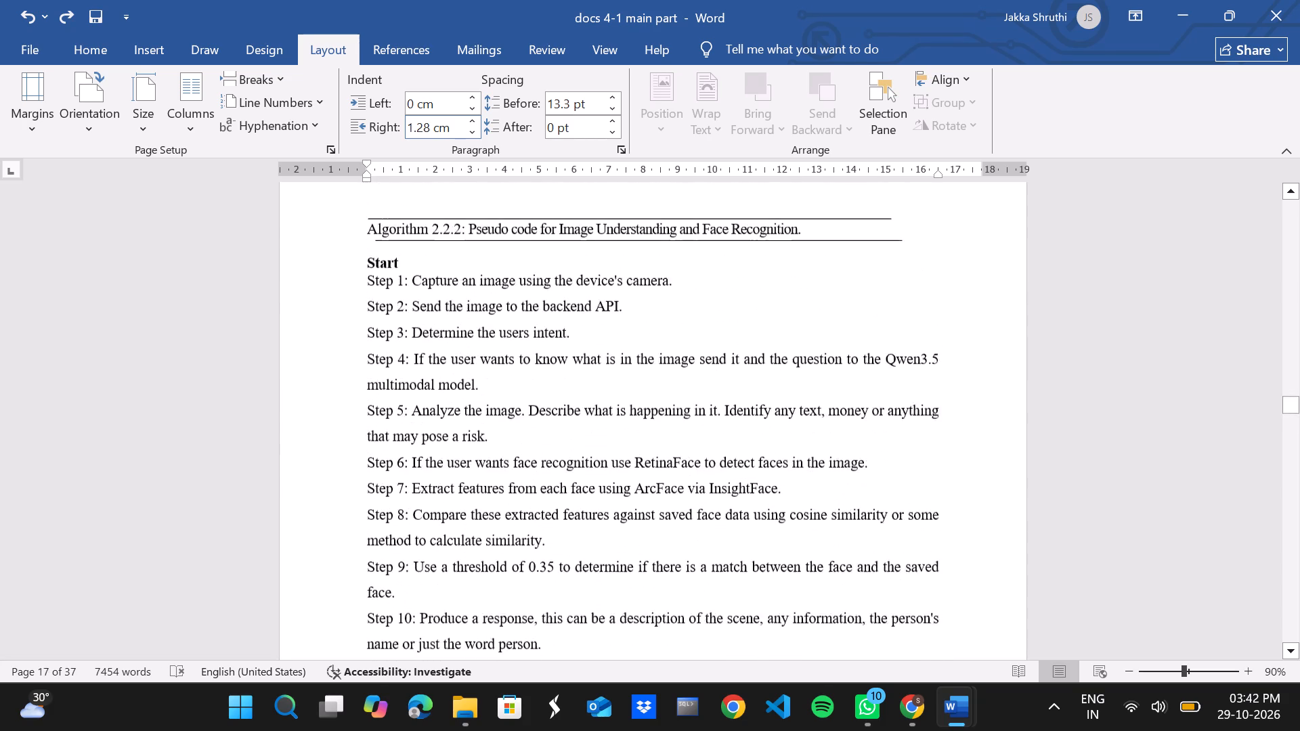
scroll(542, 335, up, 7)
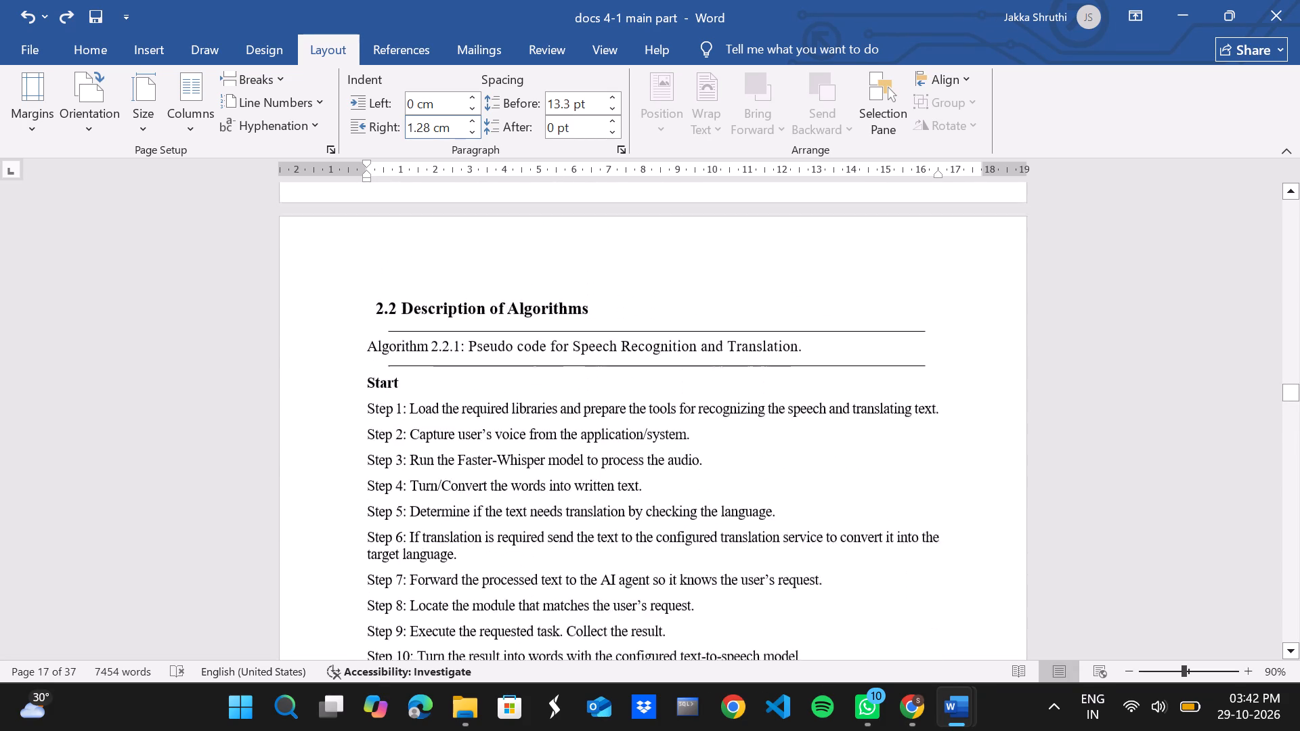
scroll(542, 335, up, 1)
drag(367, 550, 450, 730)
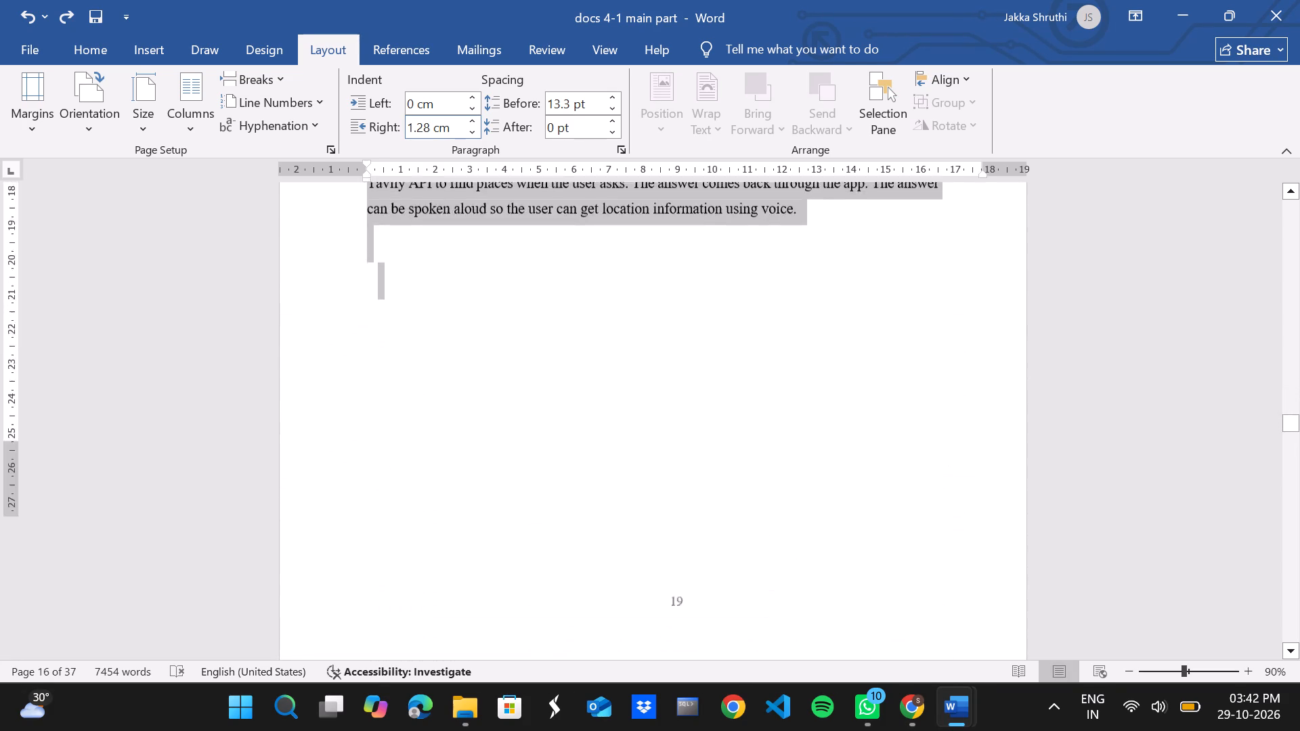
drag(450, 730, 640, 177)
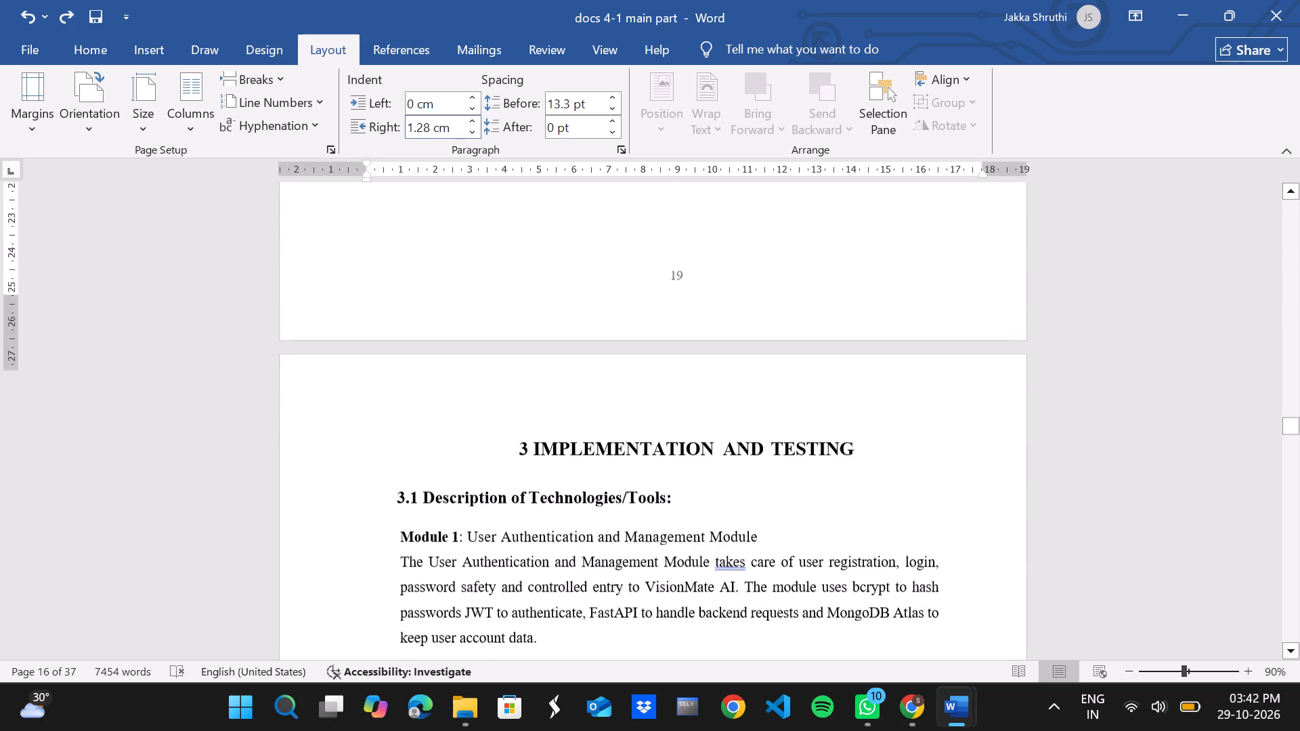
drag(640, 177, 801, 470)
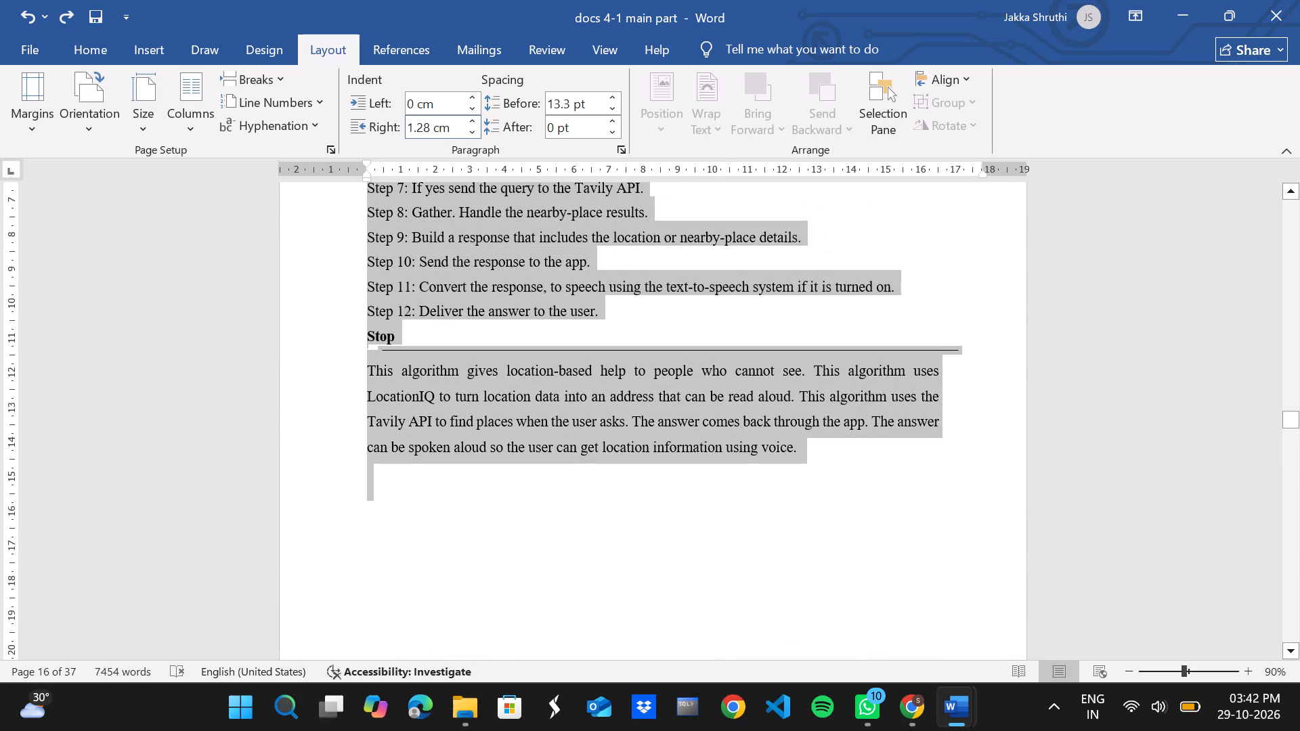
drag(366, 177, 374, 179)
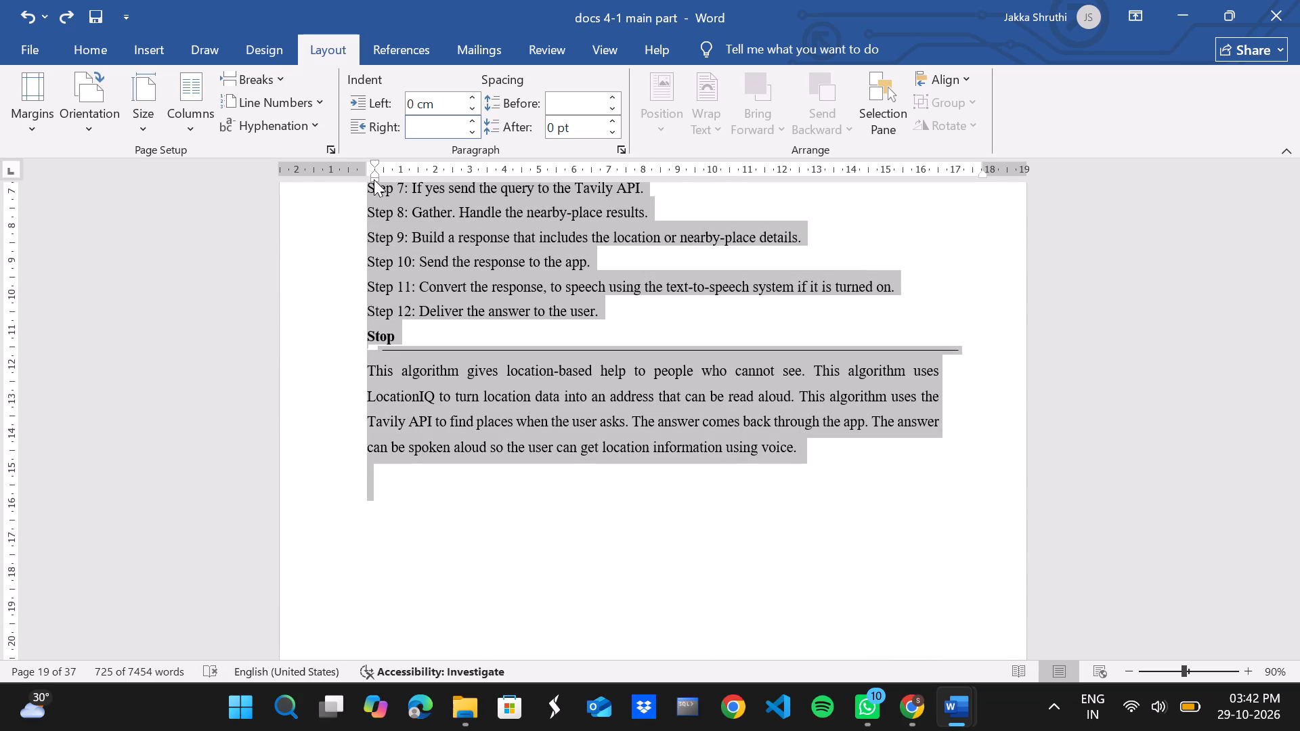
drag(374, 179, 383, 183)
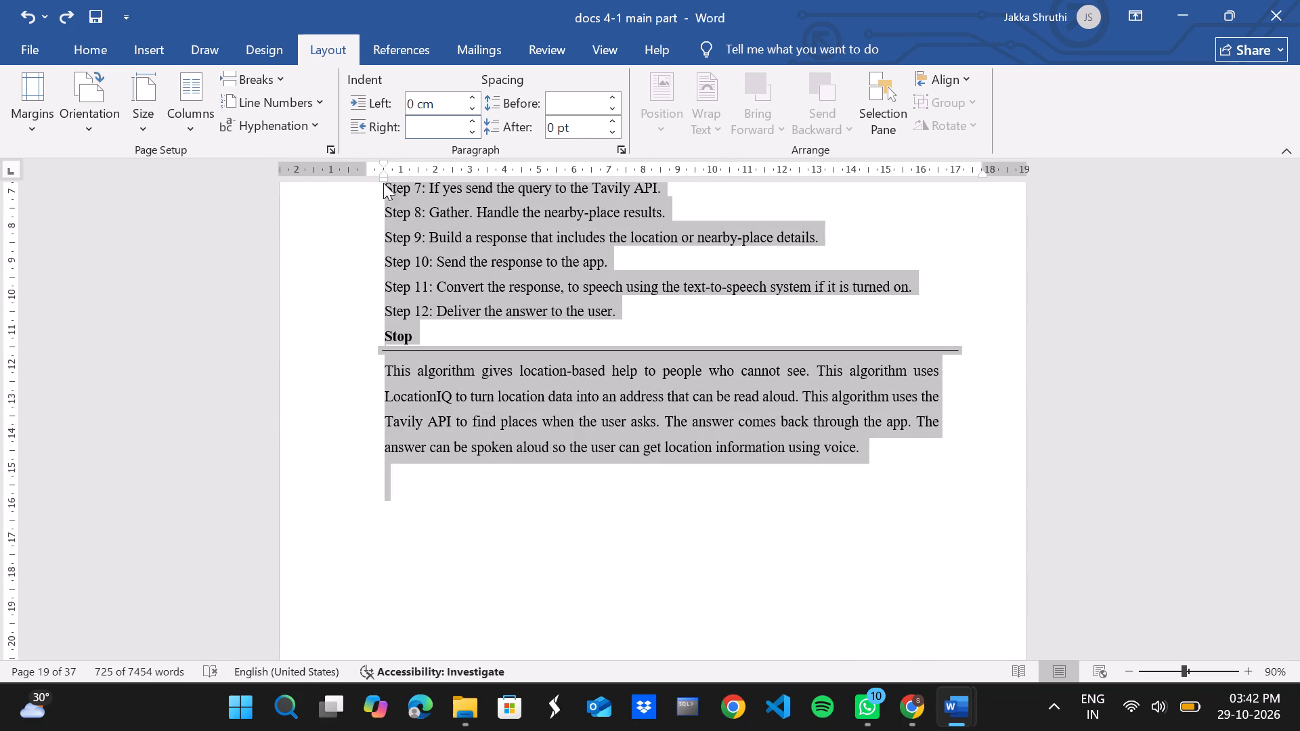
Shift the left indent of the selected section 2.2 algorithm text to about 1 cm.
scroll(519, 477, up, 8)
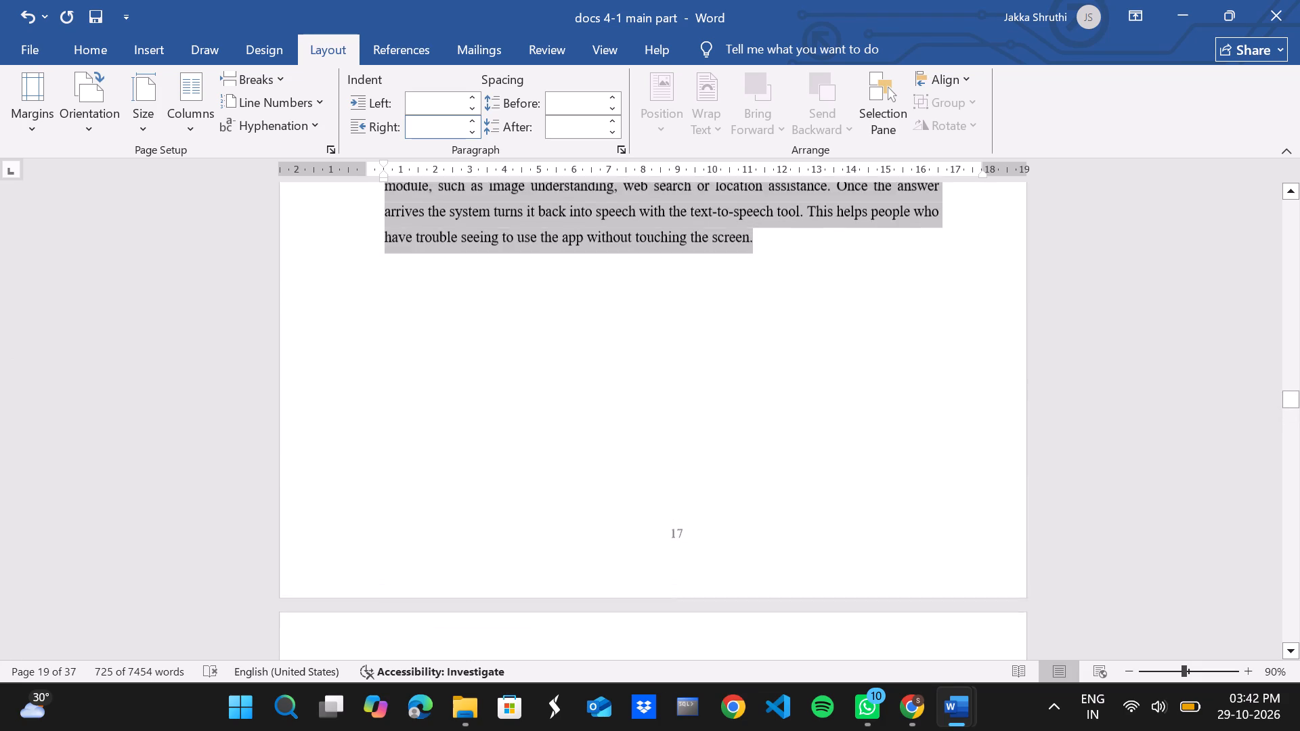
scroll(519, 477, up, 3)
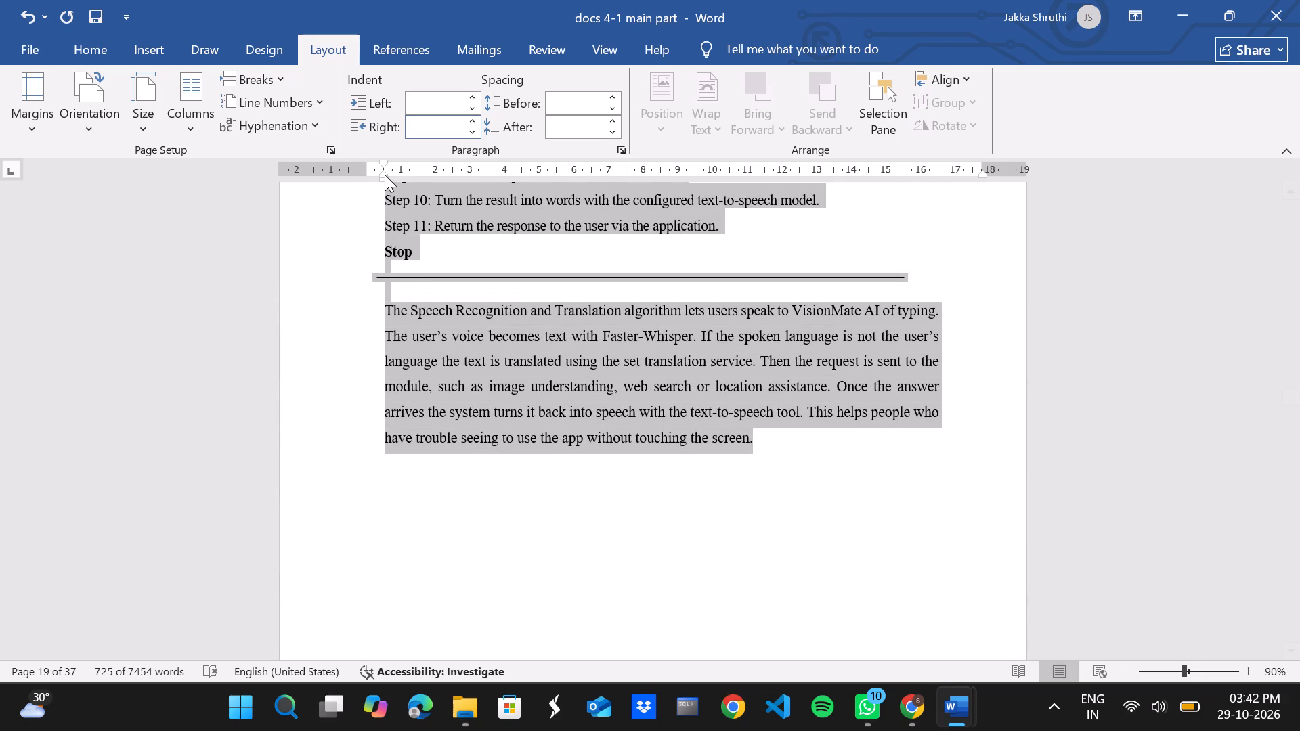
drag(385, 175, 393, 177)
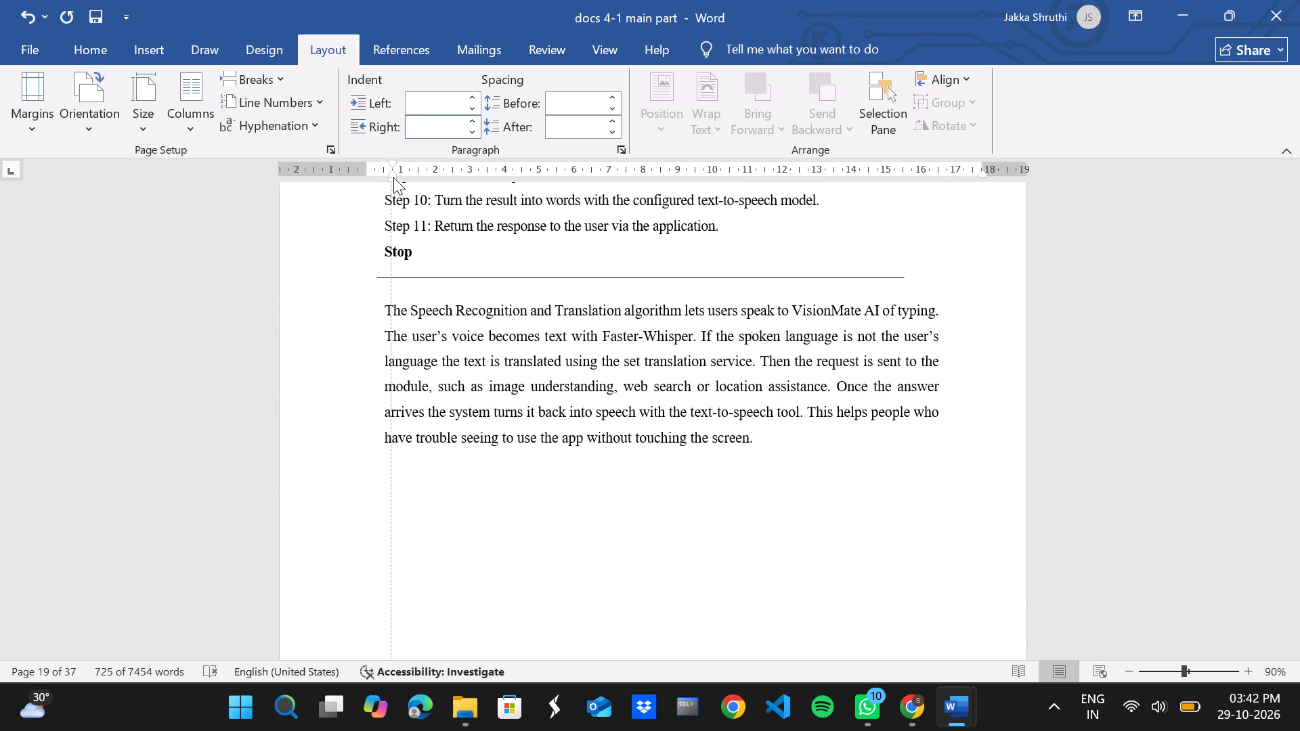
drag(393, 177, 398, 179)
Shift the left indent of the selected section 2.2 algorithm text to about 1.25 cm.
scroll(563, 524, down, 2)
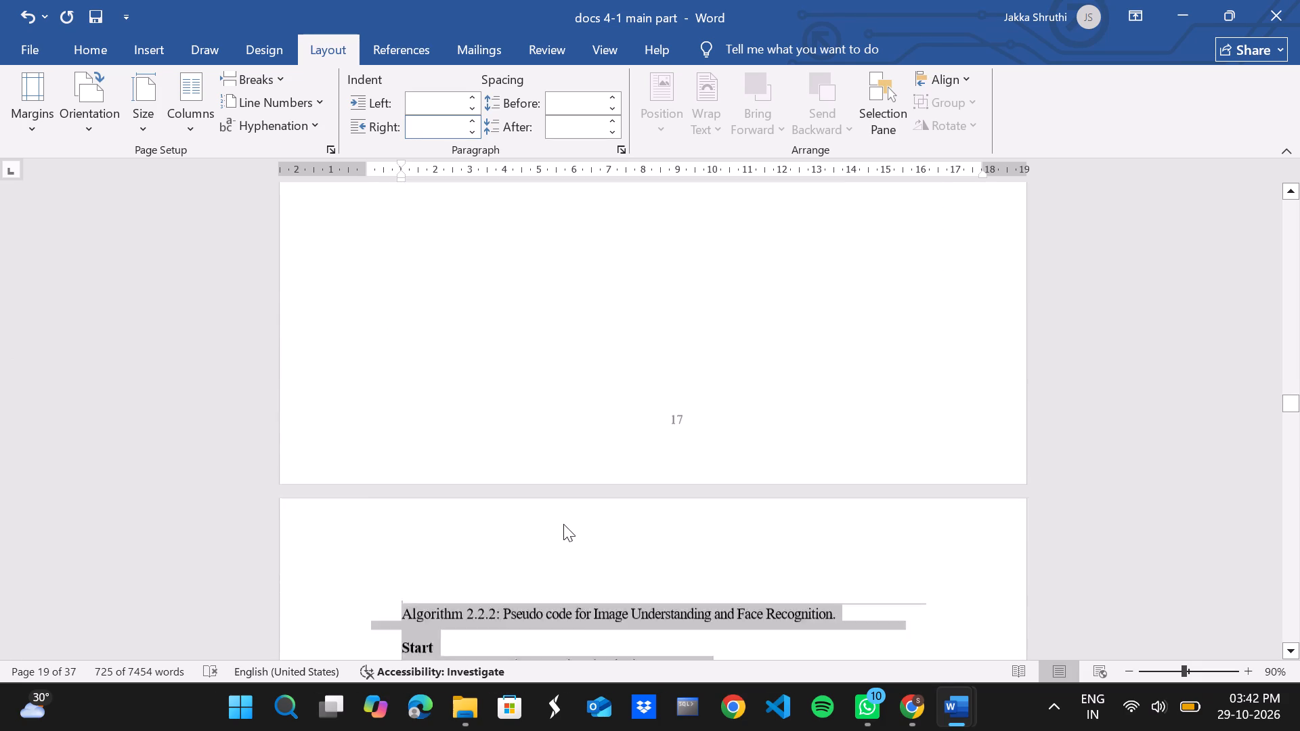
scroll(563, 524, down, 5)
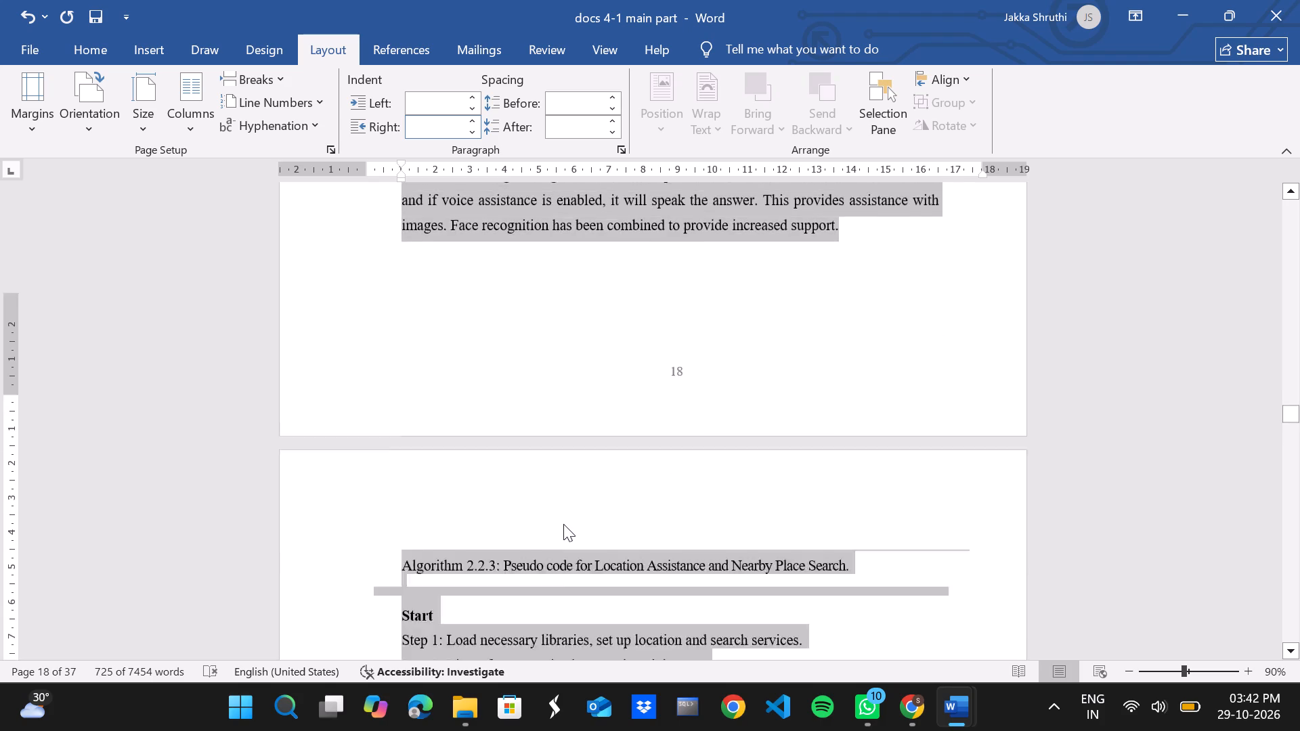
scroll(563, 524, down, 3)
scroll(563, 524, up, 6)
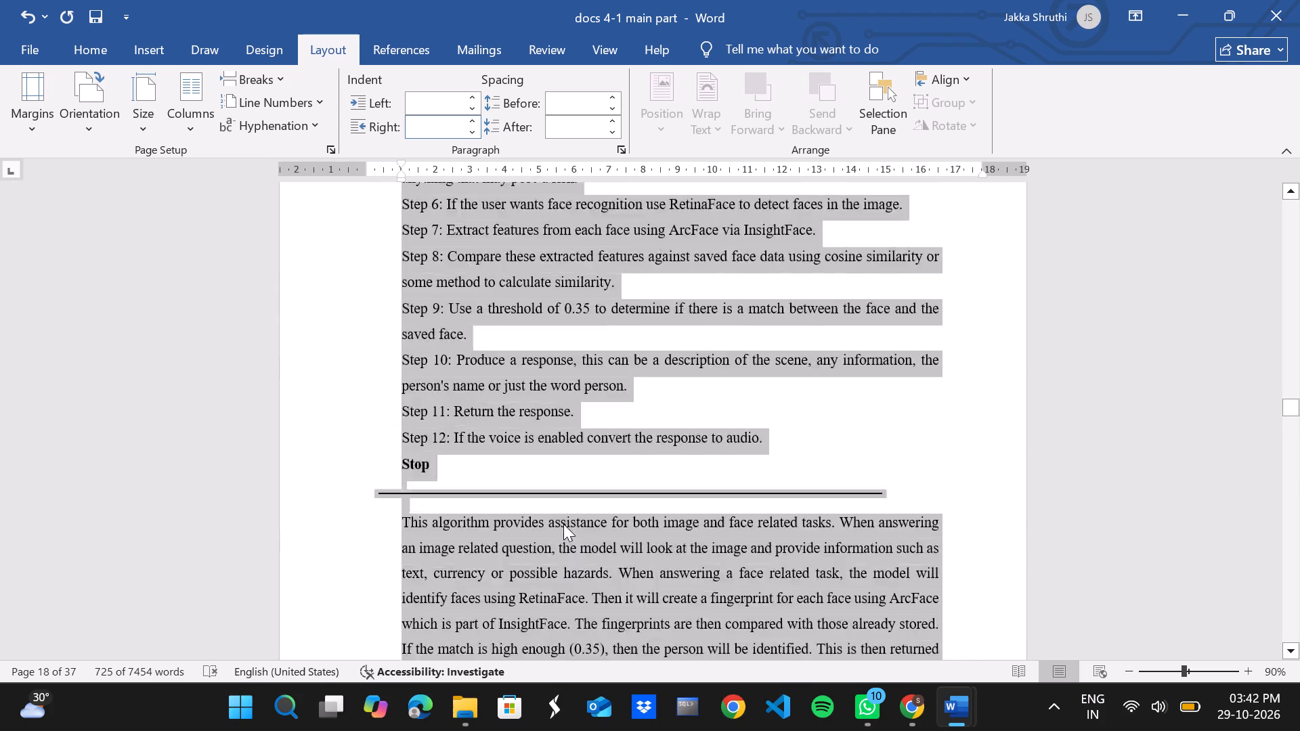
scroll(563, 524, up, 5)
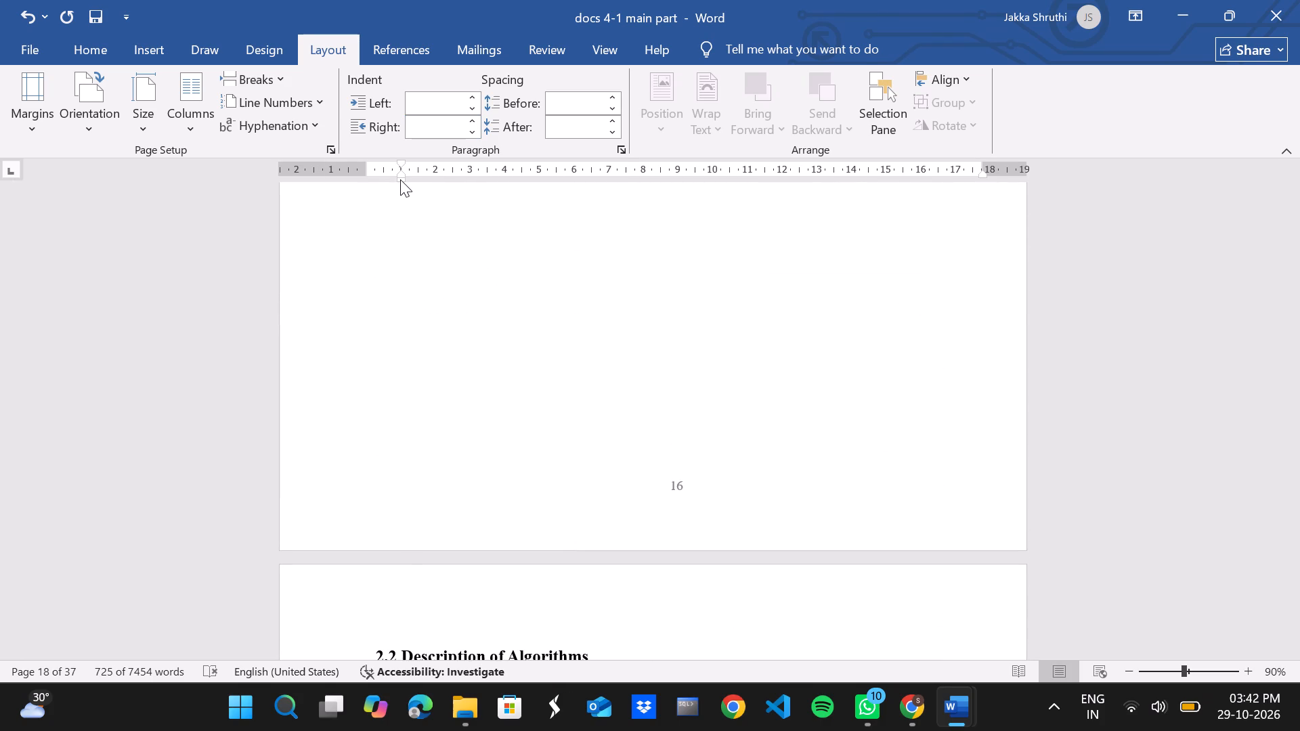
drag(400, 179, 407, 180)
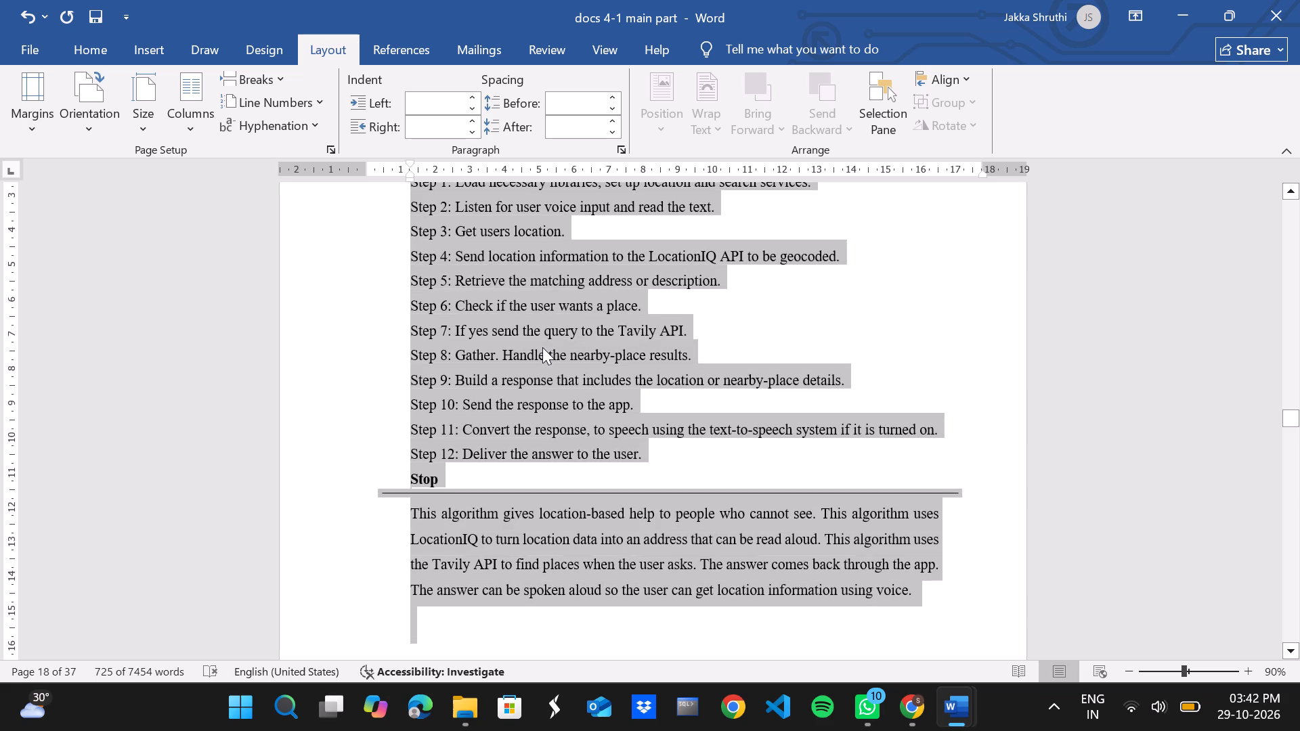
Review the alignment of the Algorithm 2.2.1 to 2.2.3 pages through to the start of chapter 3.
scroll(542, 347, right, 1)
scroll(542, 347, up, 1)
scroll(542, 347, right, 1)
scroll(542, 347, up, 5)
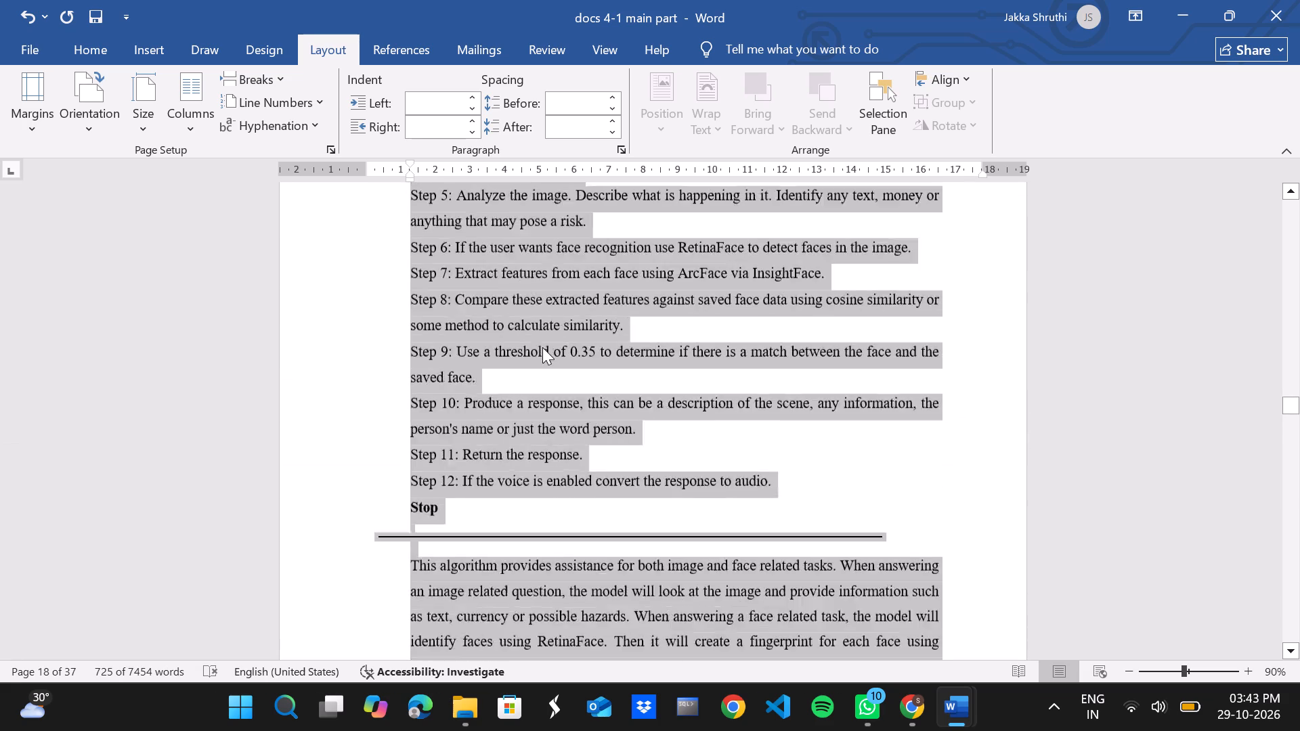
scroll(542, 347, up, 4)
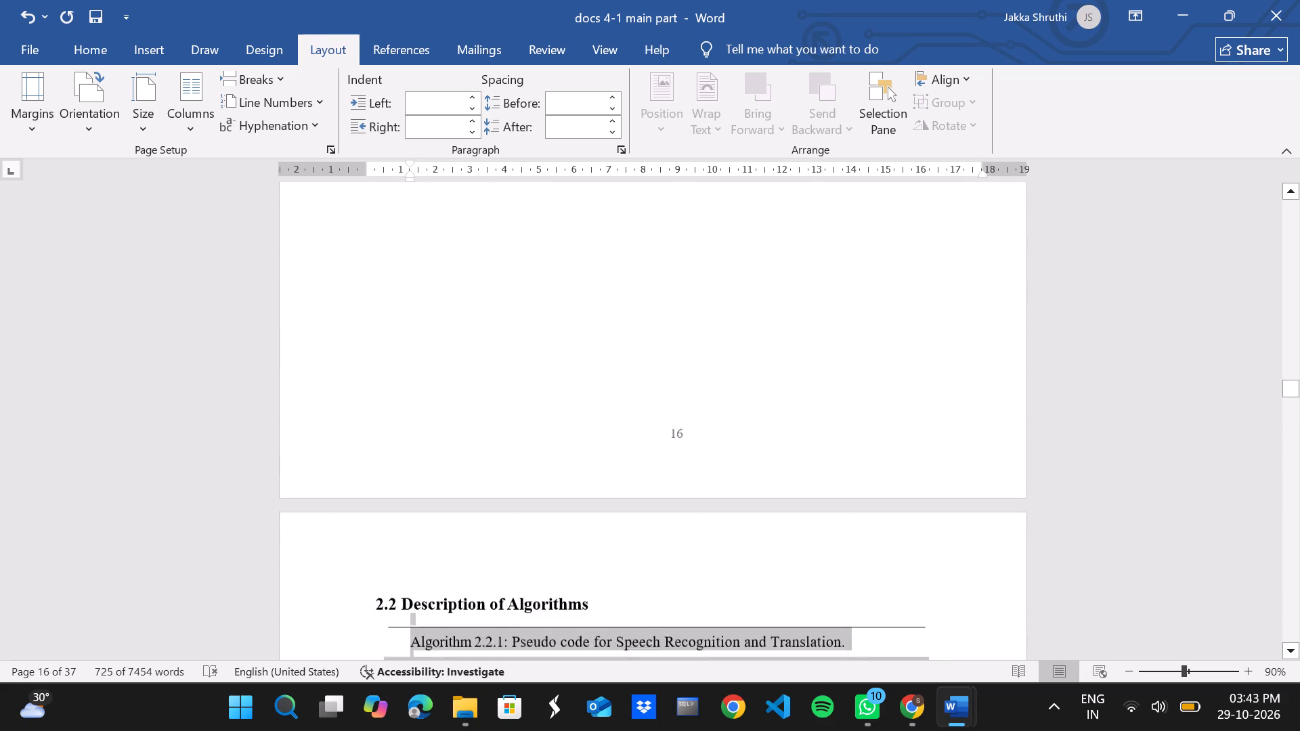
scroll(542, 347, down, 11)
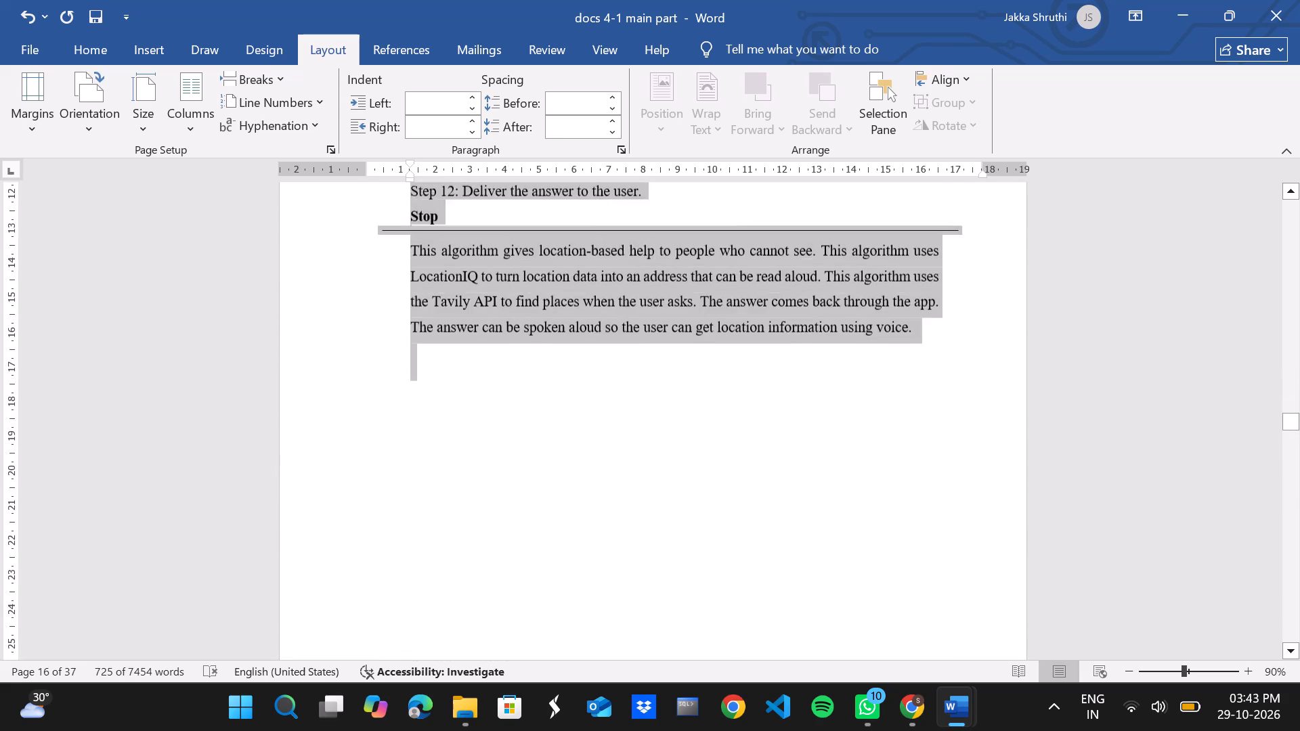
scroll(542, 347, down, 3)
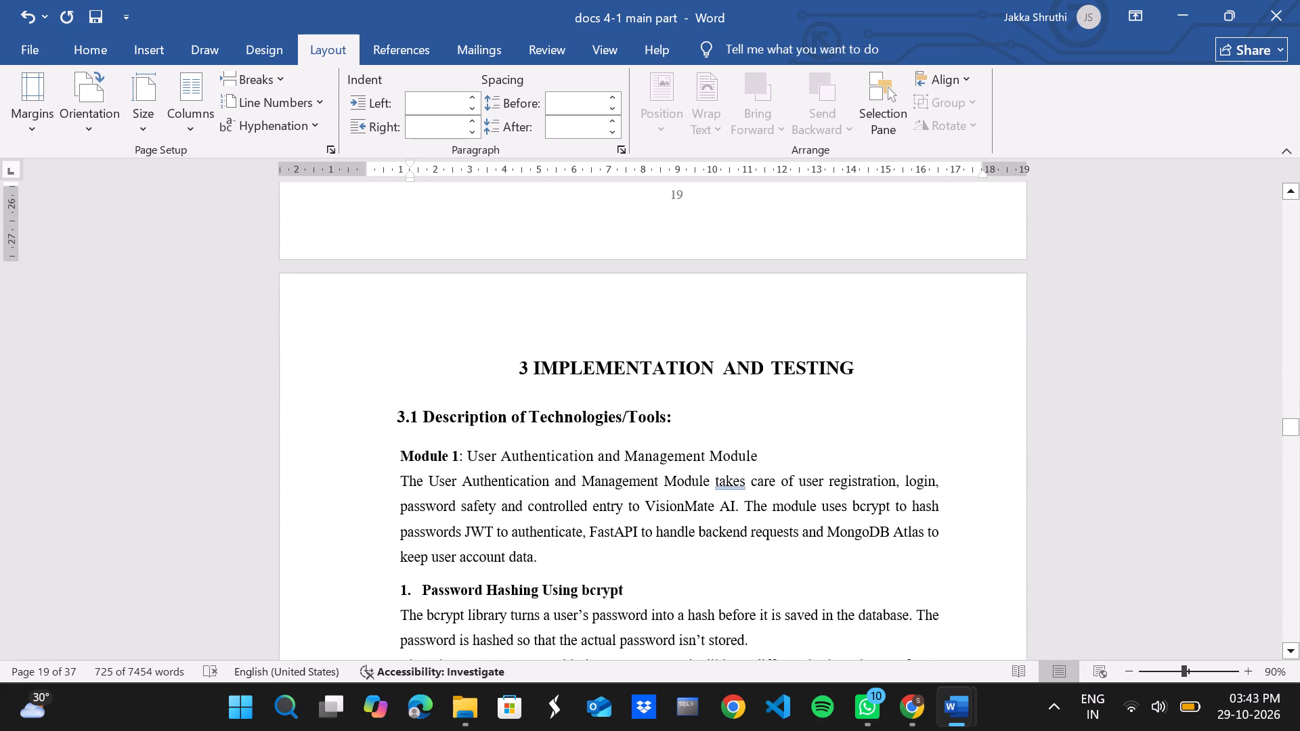
Check the indents of headings 3 and 3.1, and compare the section 3.1 text alignment with the Algorithm 2.2.3 page.
click(463, 338)
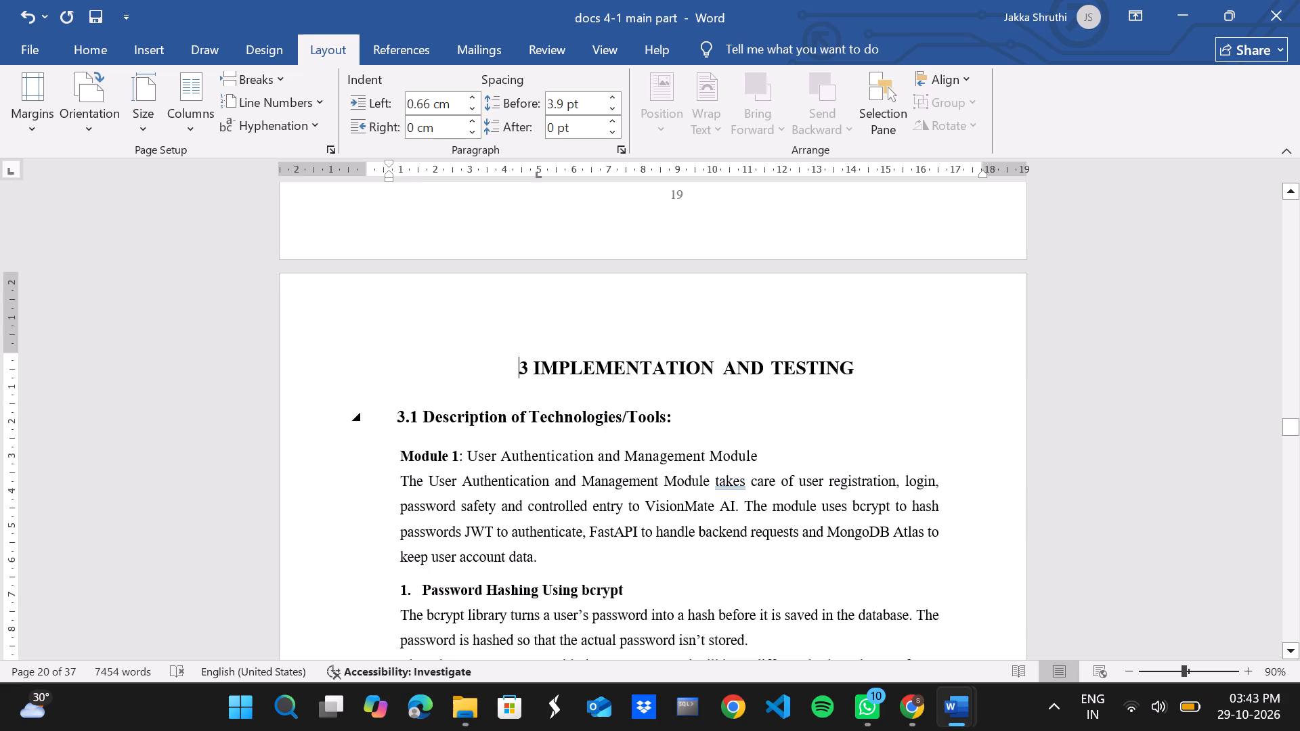
click(421, 405)
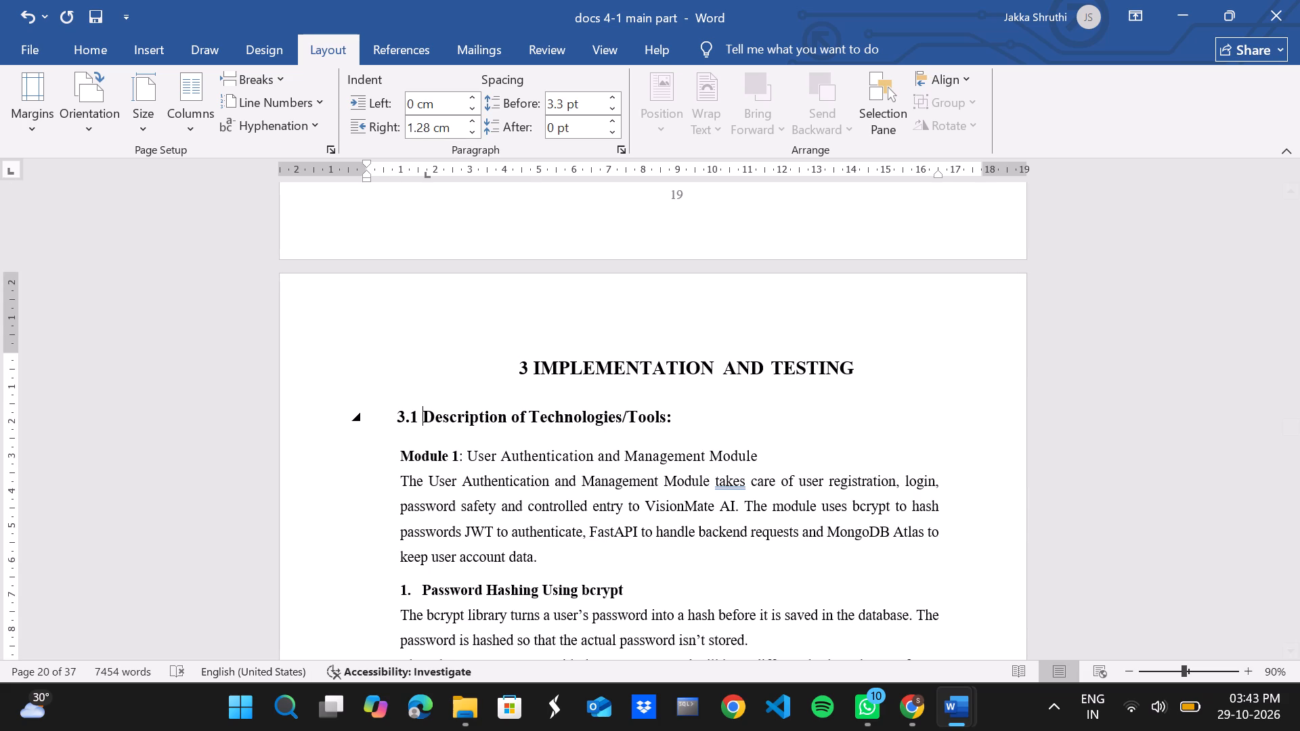
scroll(421, 405, up, 2)
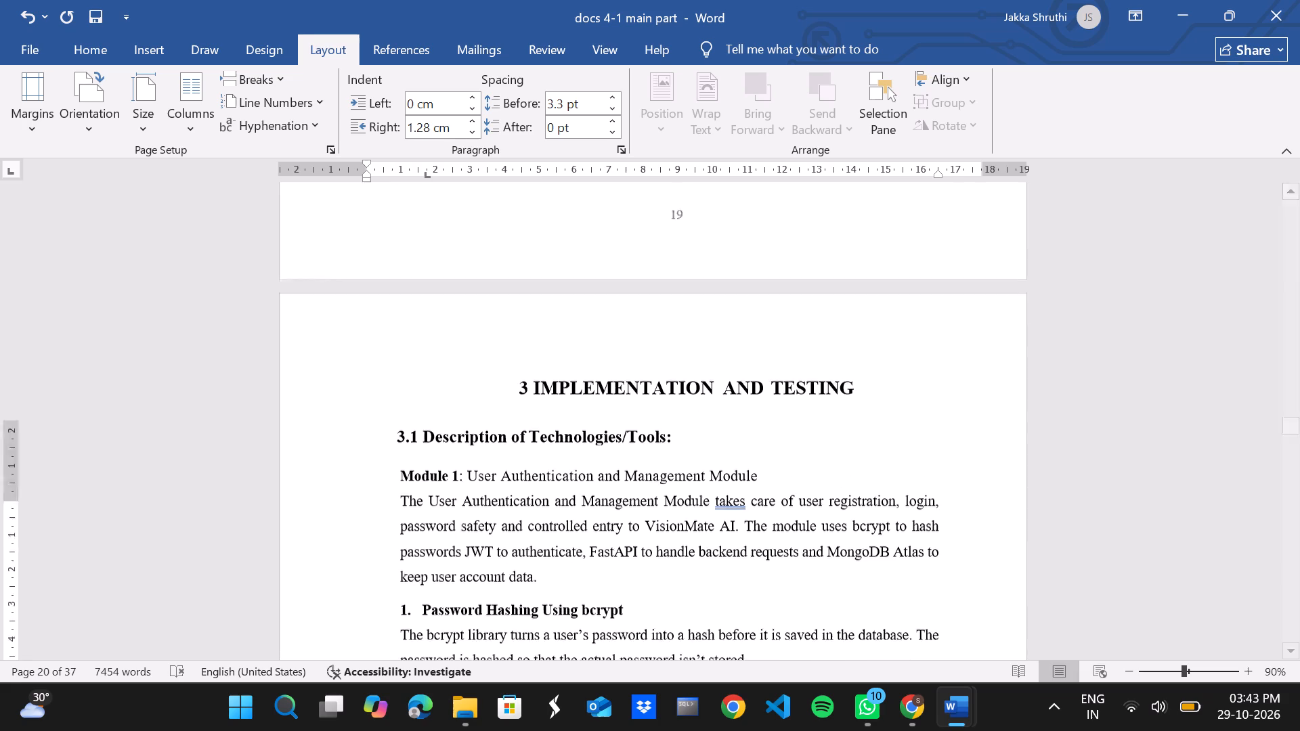
scroll(421, 405, up, 6)
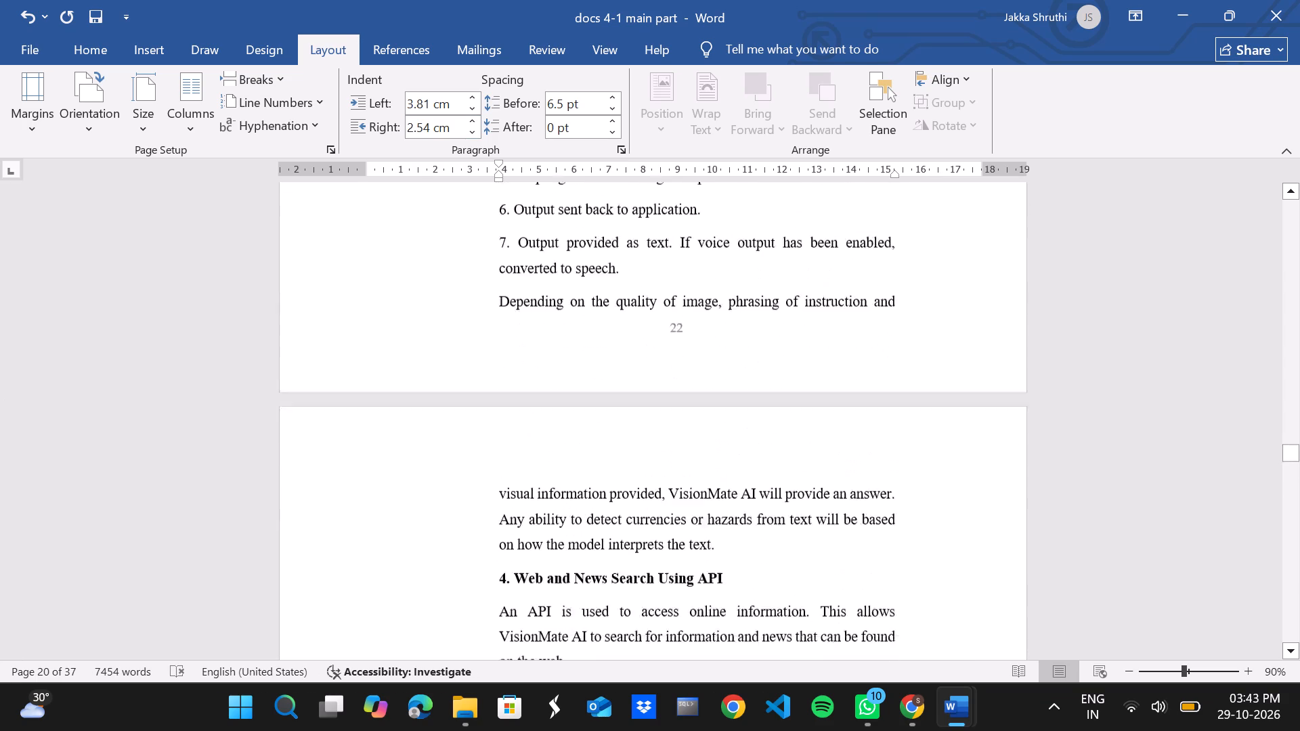
scroll(913, 338, up, 3)
scroll(913, 338, down, 1)
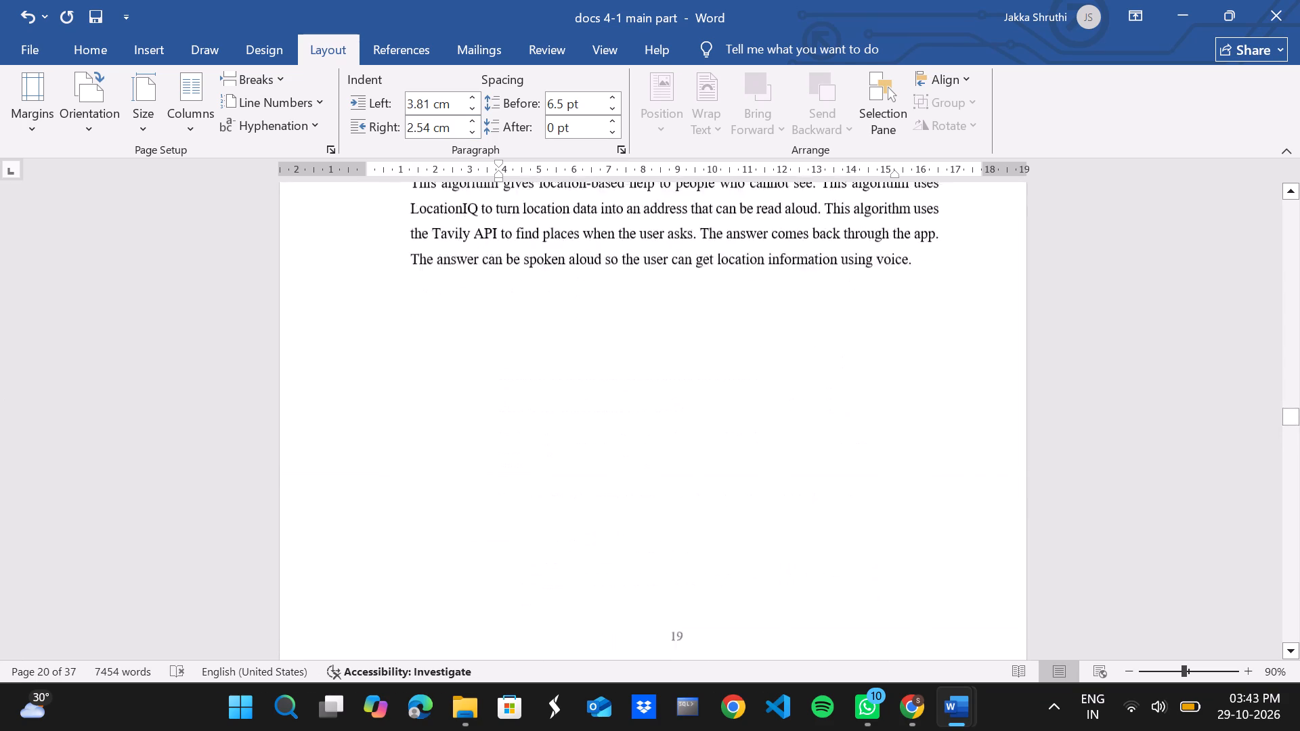
scroll(913, 338, down, 2)
scroll(913, 338, up, 3)
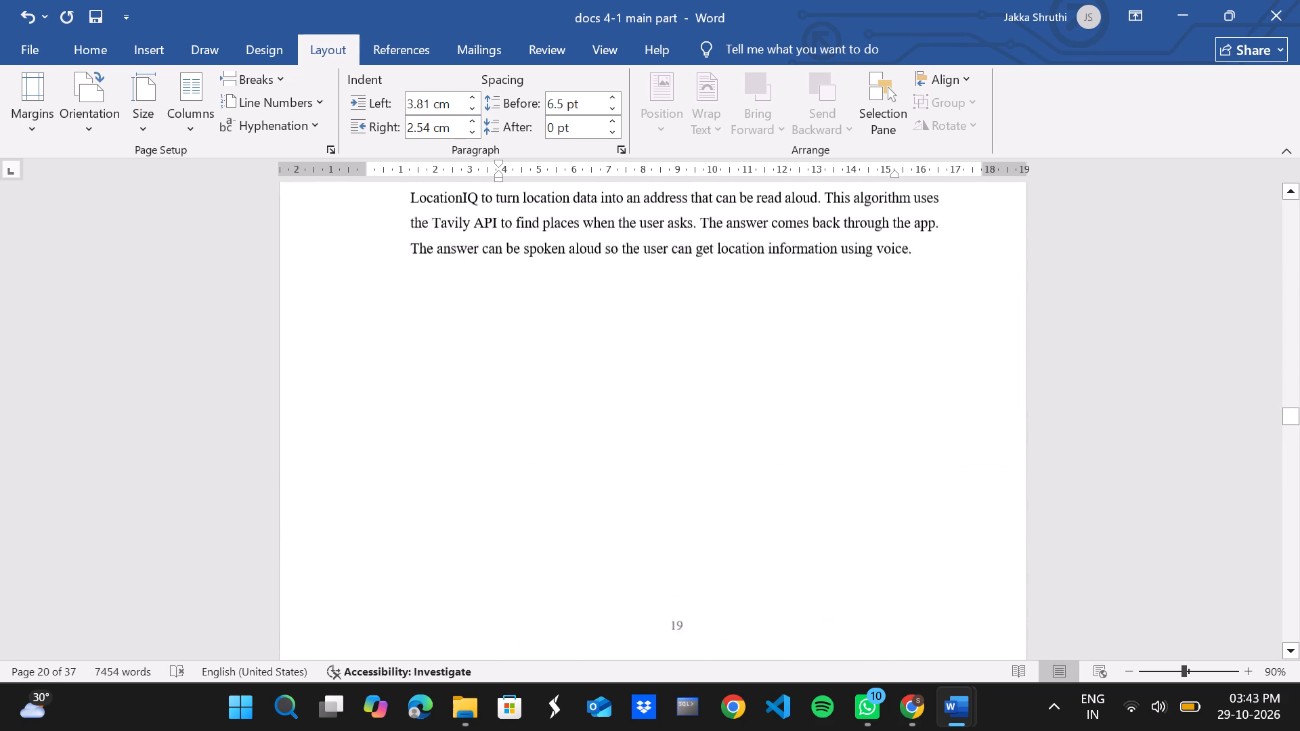
scroll(913, 338, up, 1)
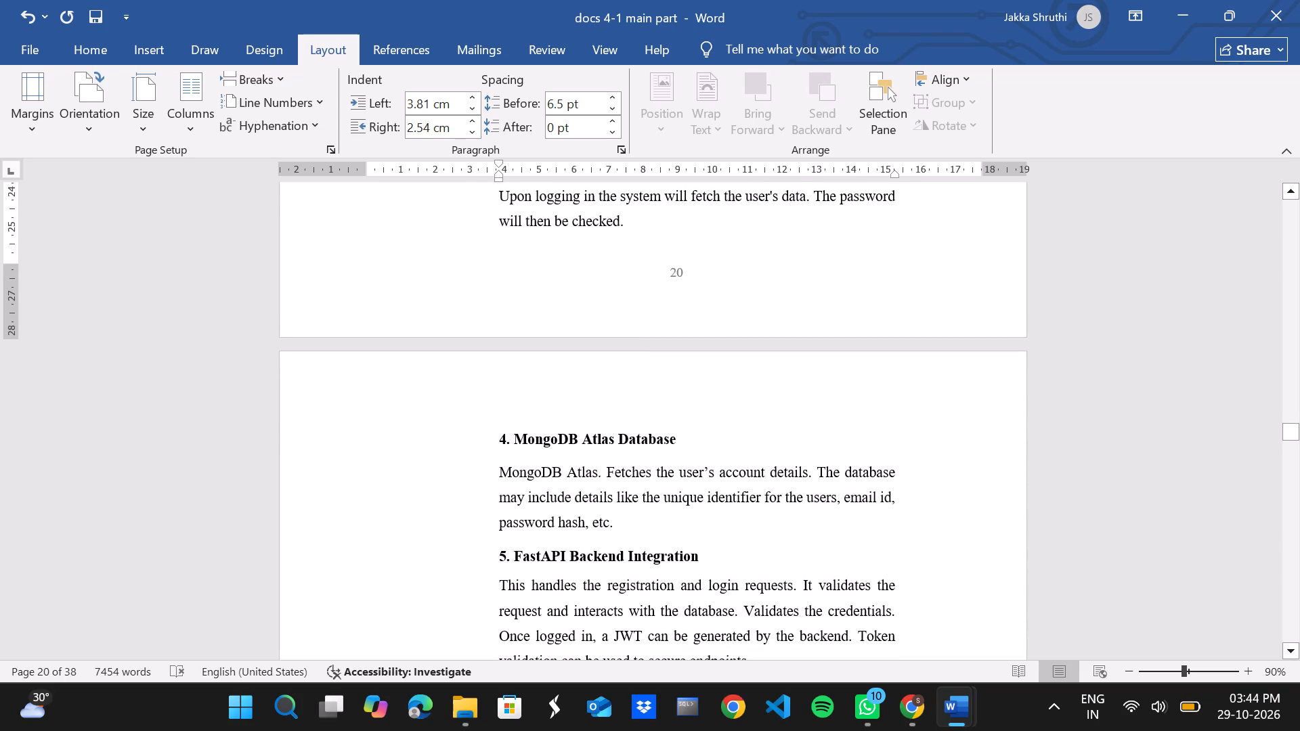
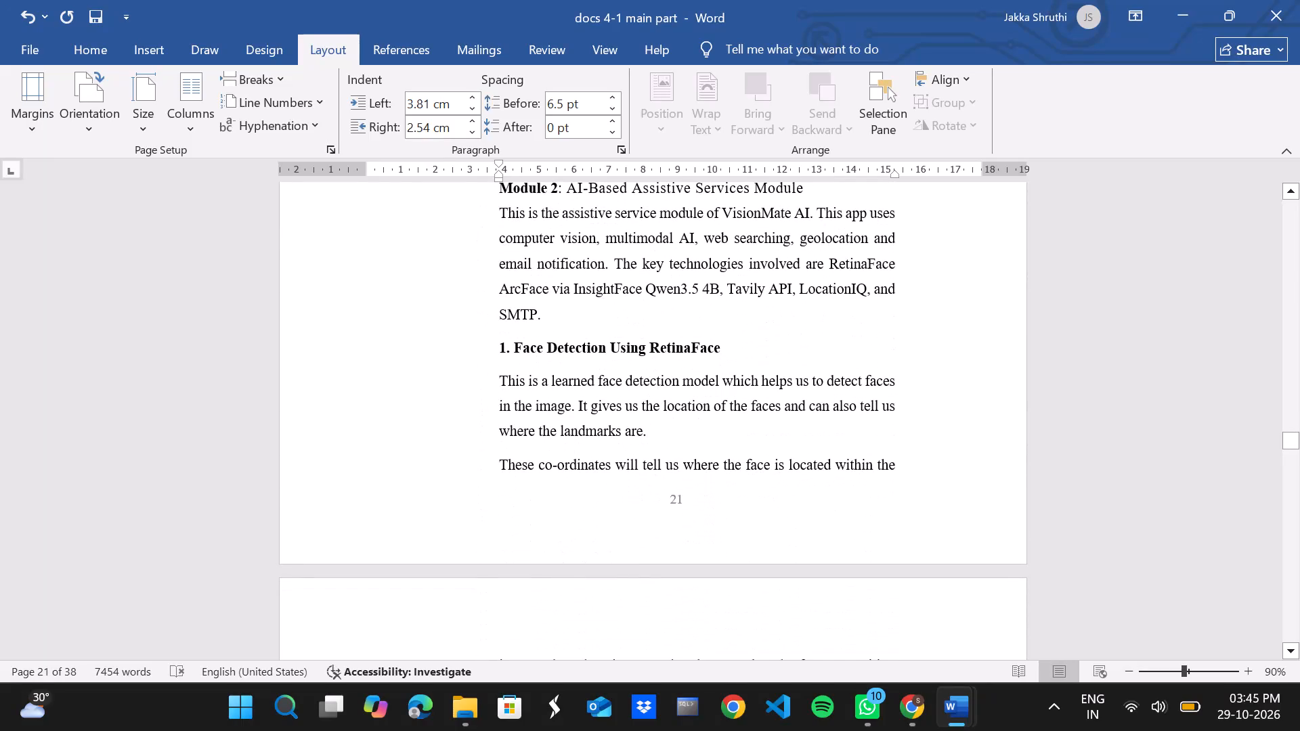
Review the text alignment of the Module 2 AI-Based Assistive Services section, from face detection through the email notification process.
scroll(647, 351, up, 1)
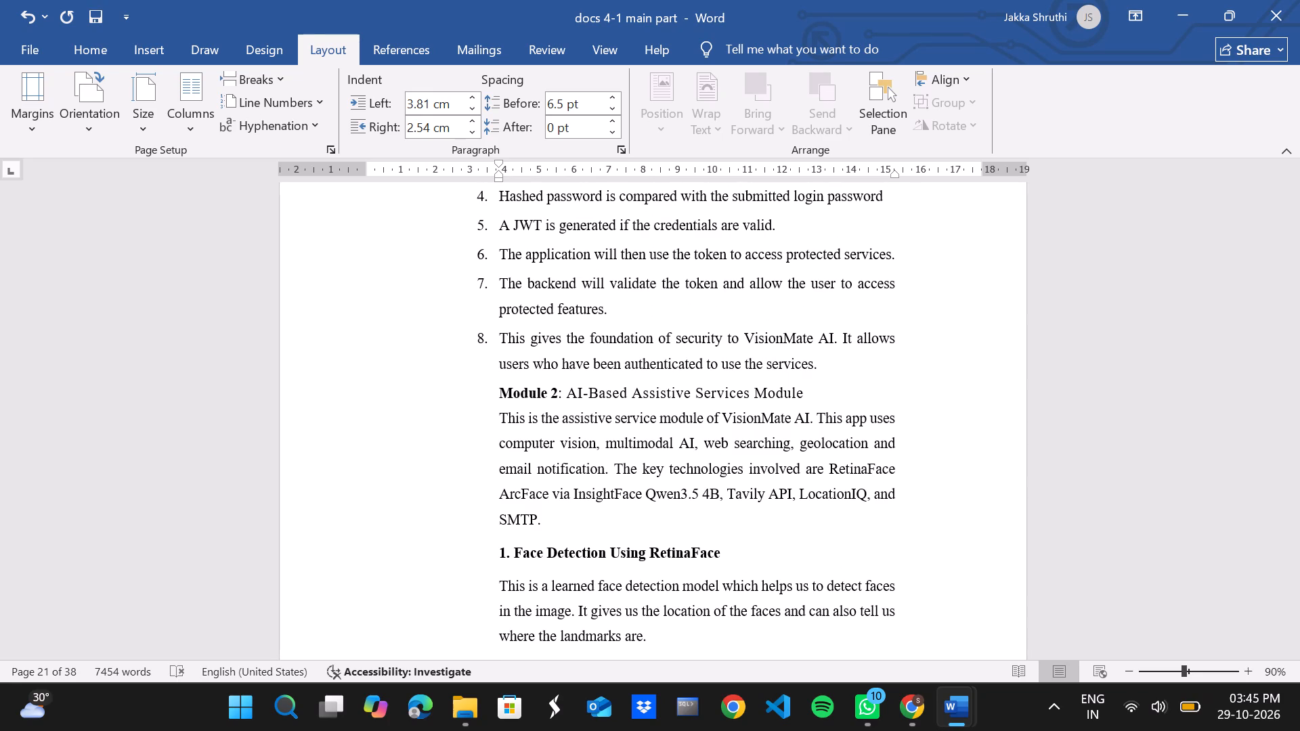
scroll(635, 356, down, 3)
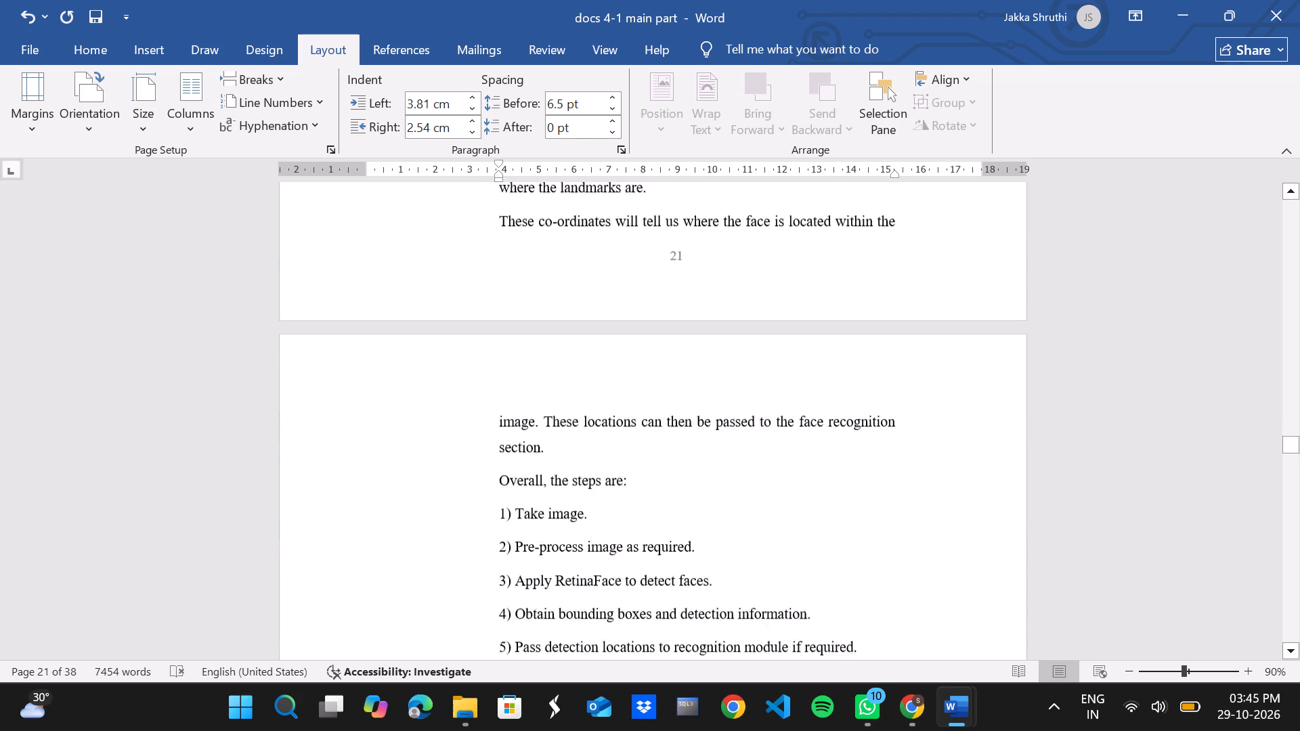
scroll(635, 356, down, 6)
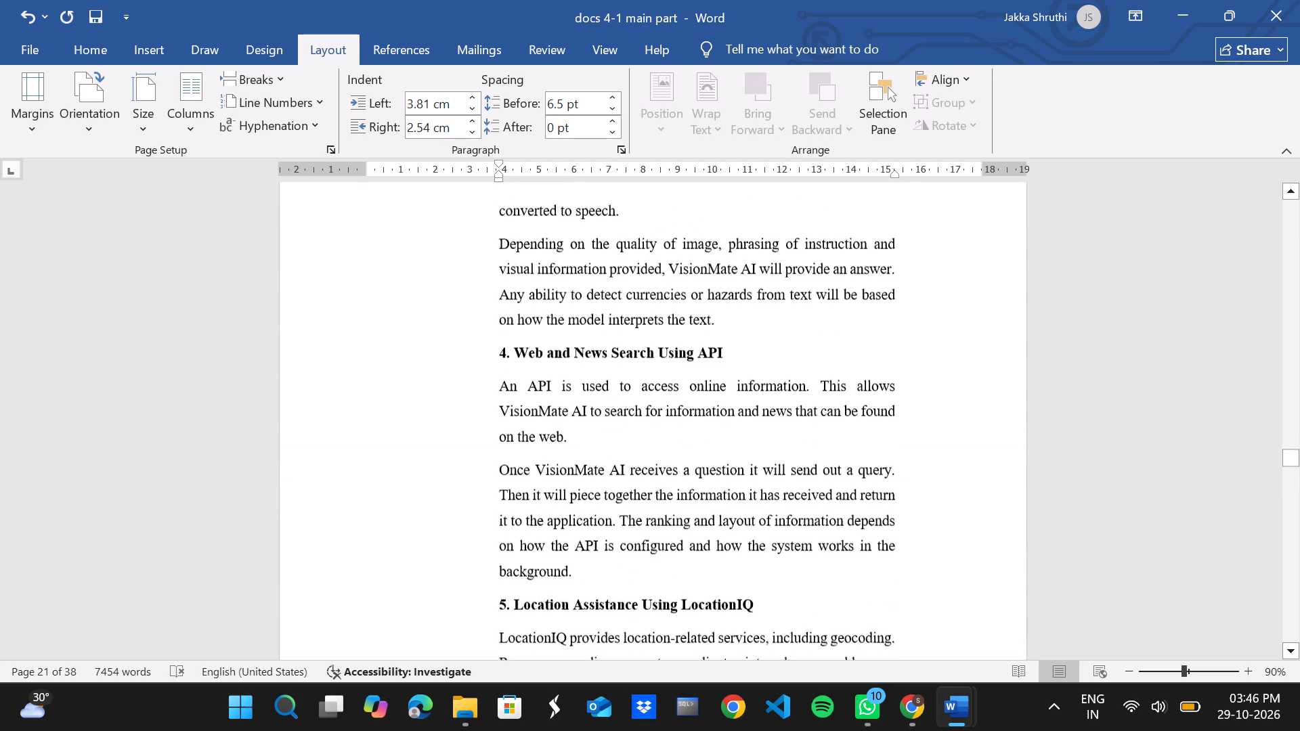
scroll(635, 356, down, 5)
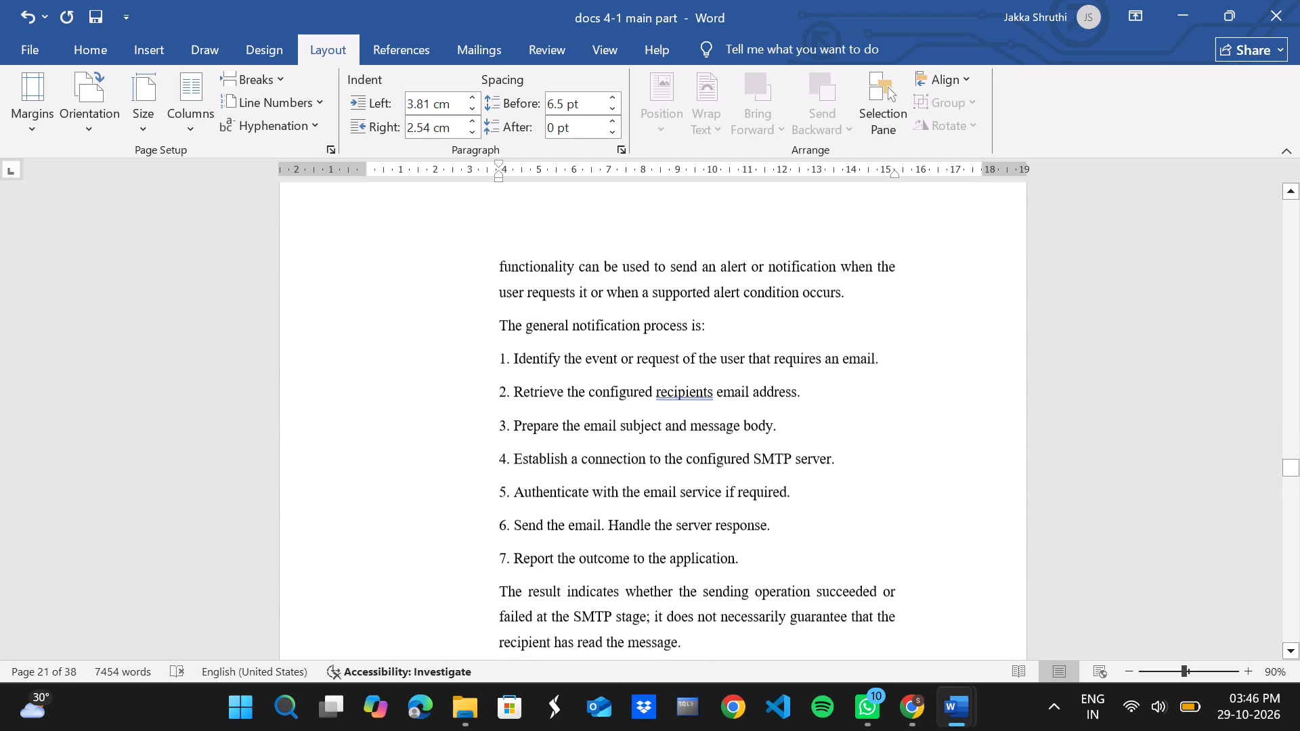
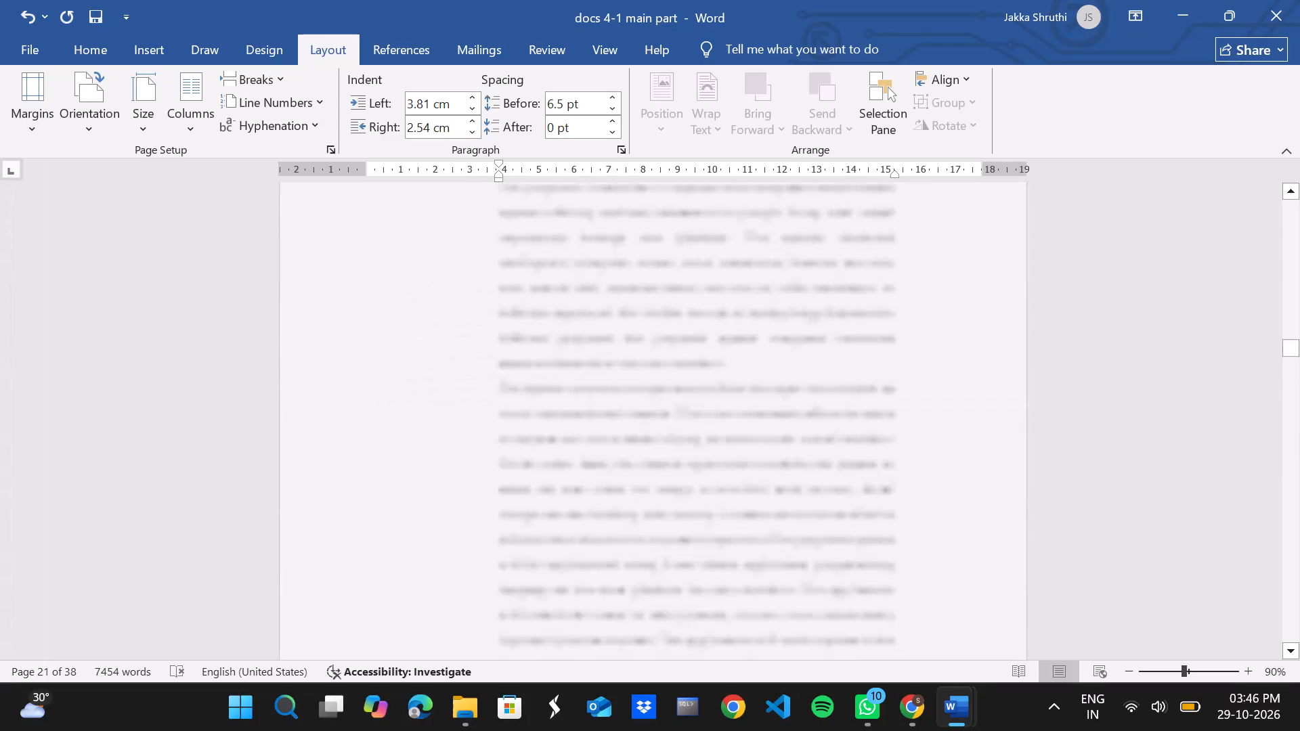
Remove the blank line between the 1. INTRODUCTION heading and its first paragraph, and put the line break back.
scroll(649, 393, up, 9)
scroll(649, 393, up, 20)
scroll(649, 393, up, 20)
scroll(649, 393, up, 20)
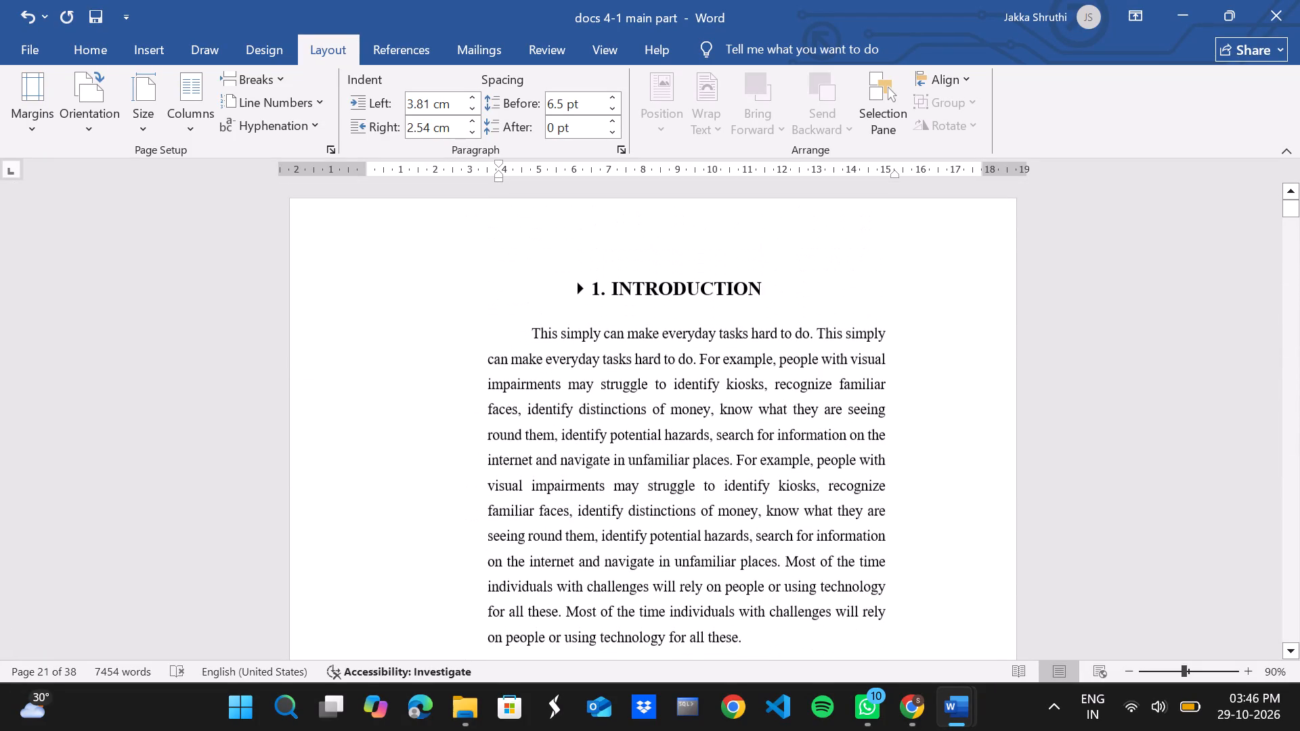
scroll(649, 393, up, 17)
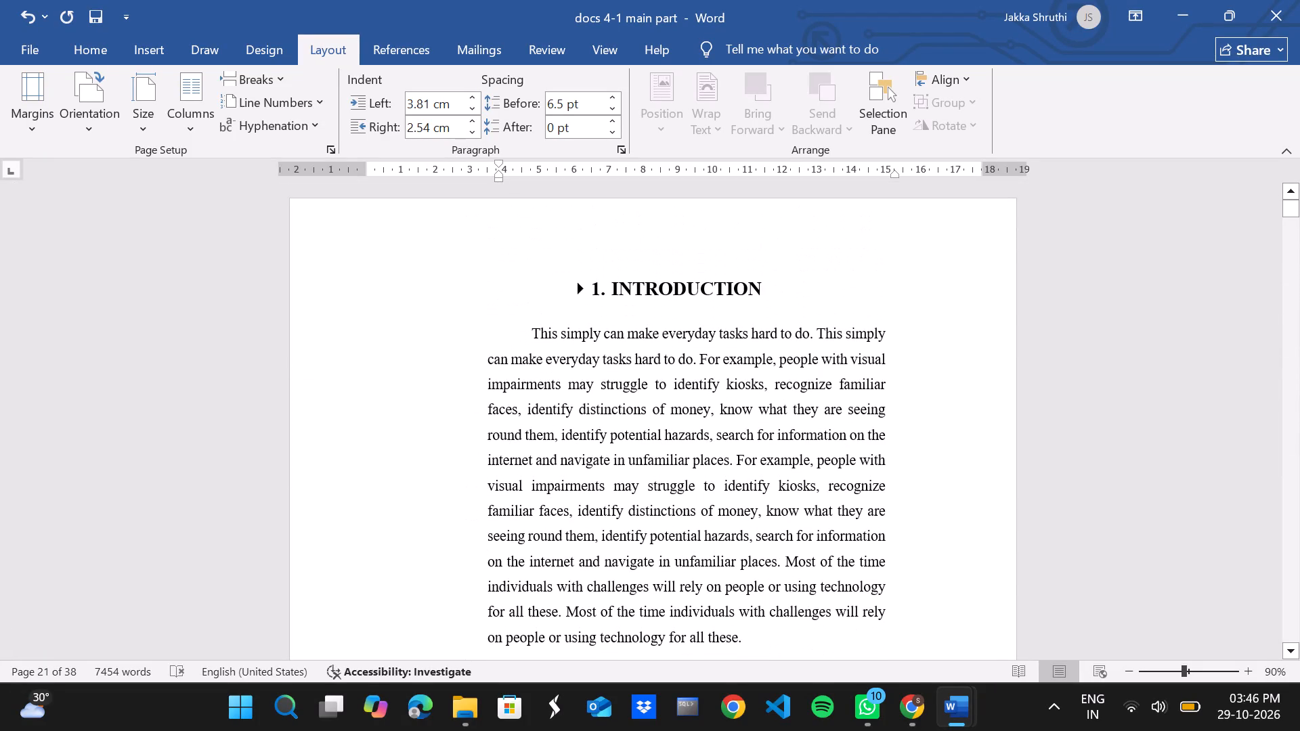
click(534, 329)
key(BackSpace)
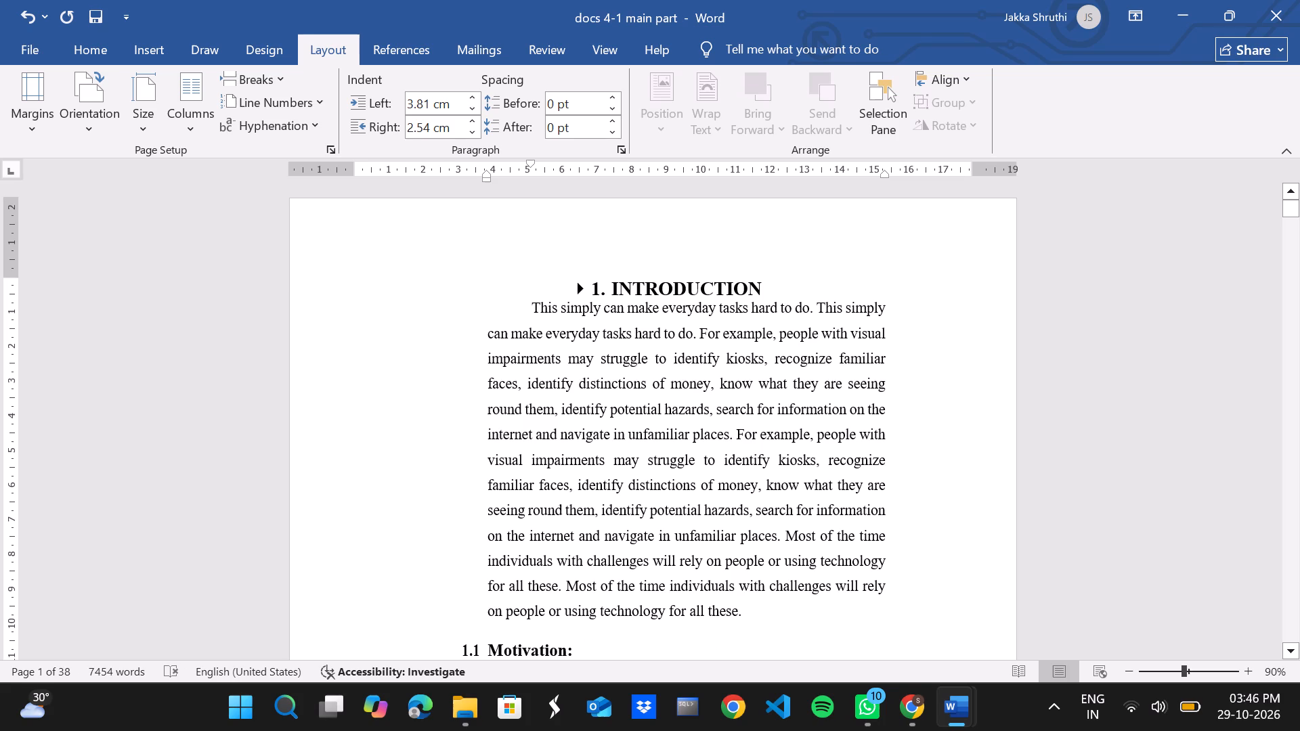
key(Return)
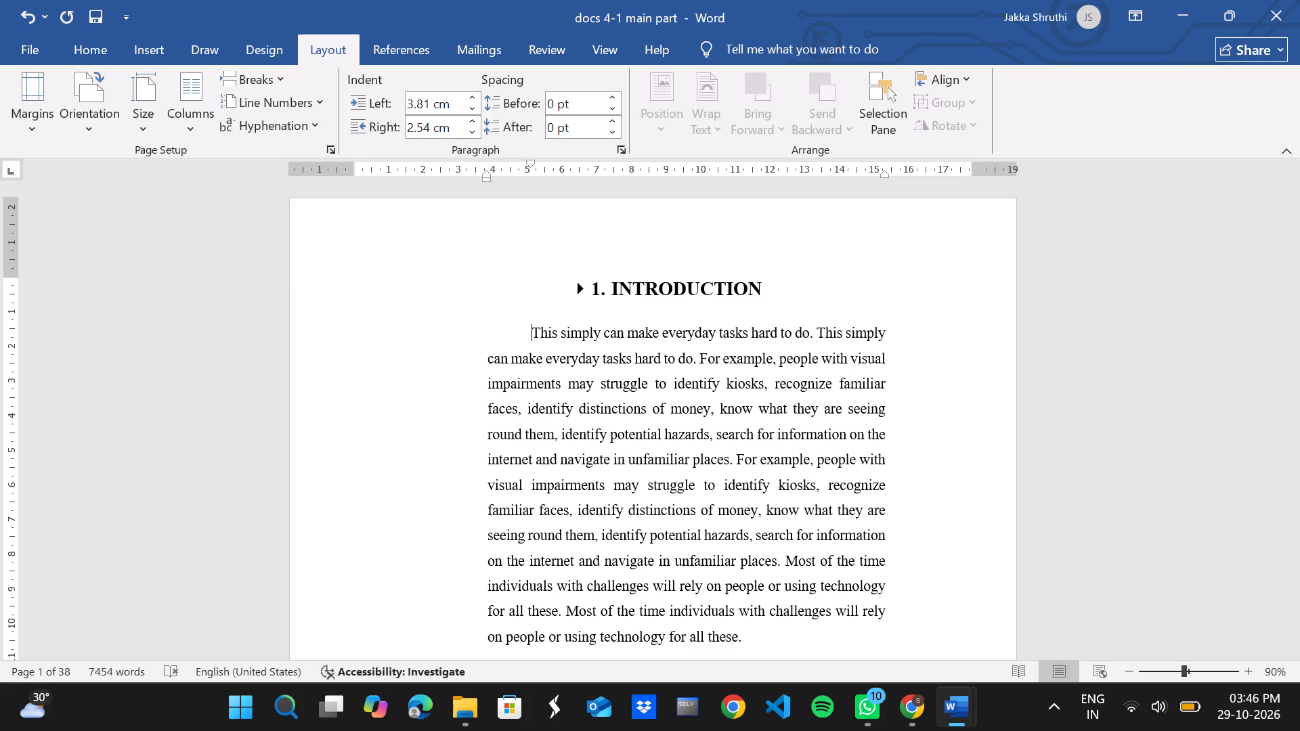
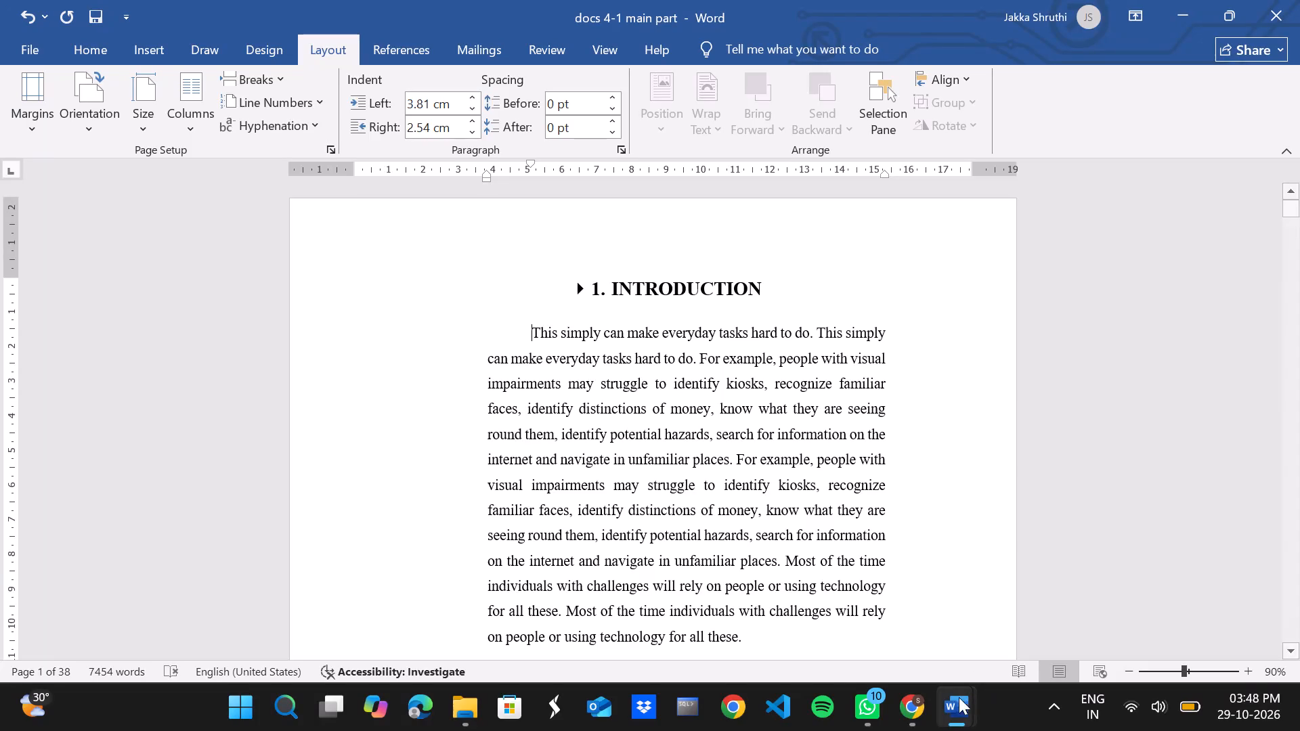
Switch to the Chrome window showing the Aspose Word document splitter page.
click(913, 708)
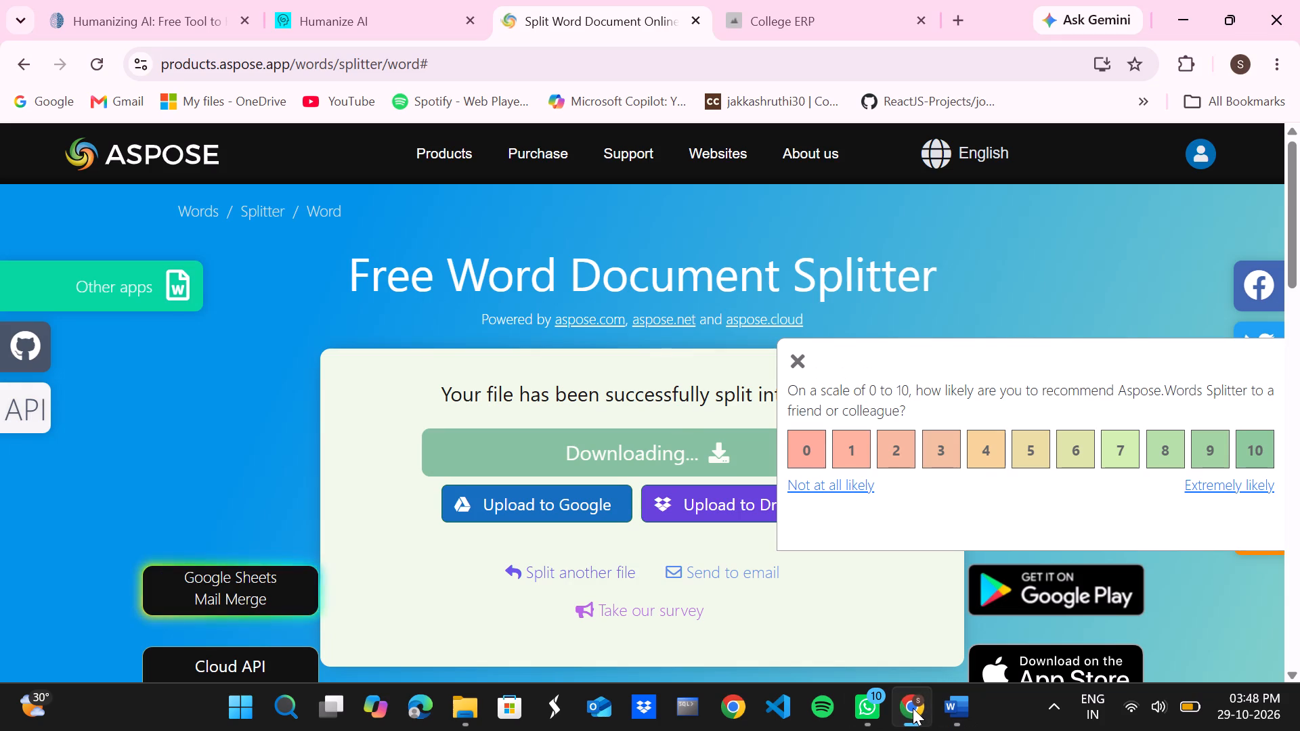
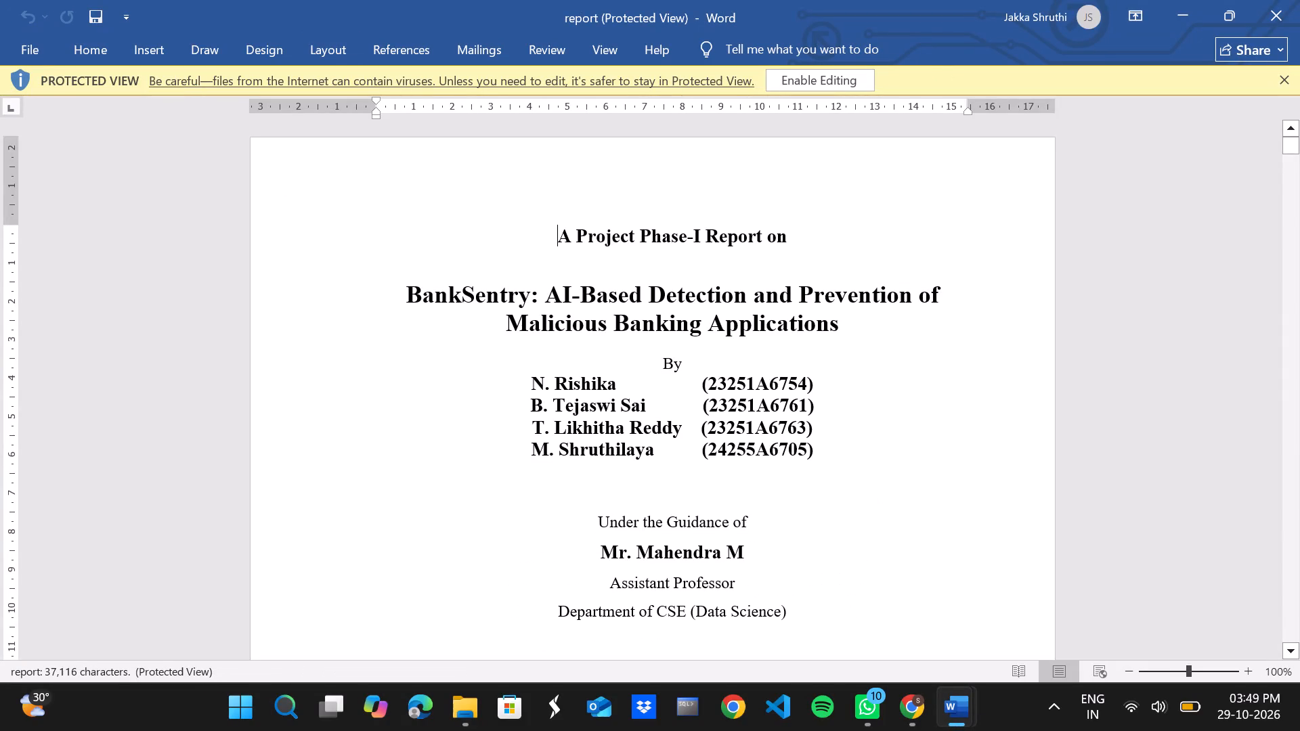
Enable editing for the report document opened in Protected View.
click(795, 80)
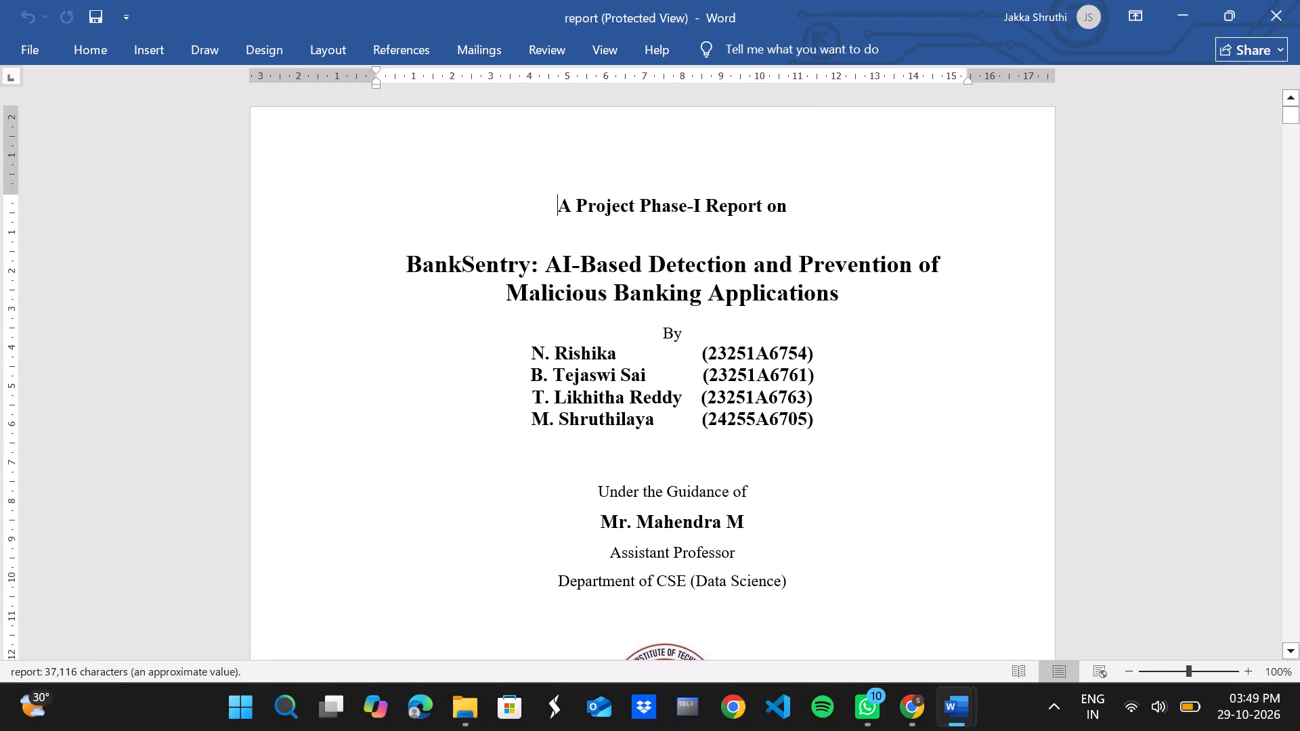
Examine the paragraph indents and spacing of the cited-study paragraphs [4] and [5] in the report.
scroll(769, 539, down, 14)
scroll(769, 539, down, 20)
scroll(769, 539, down, 20)
scroll(769, 539, down, 20)
scroll(769, 539, down, 20)
scroll(769, 539, down, 20)
scroll(769, 539, down, 19)
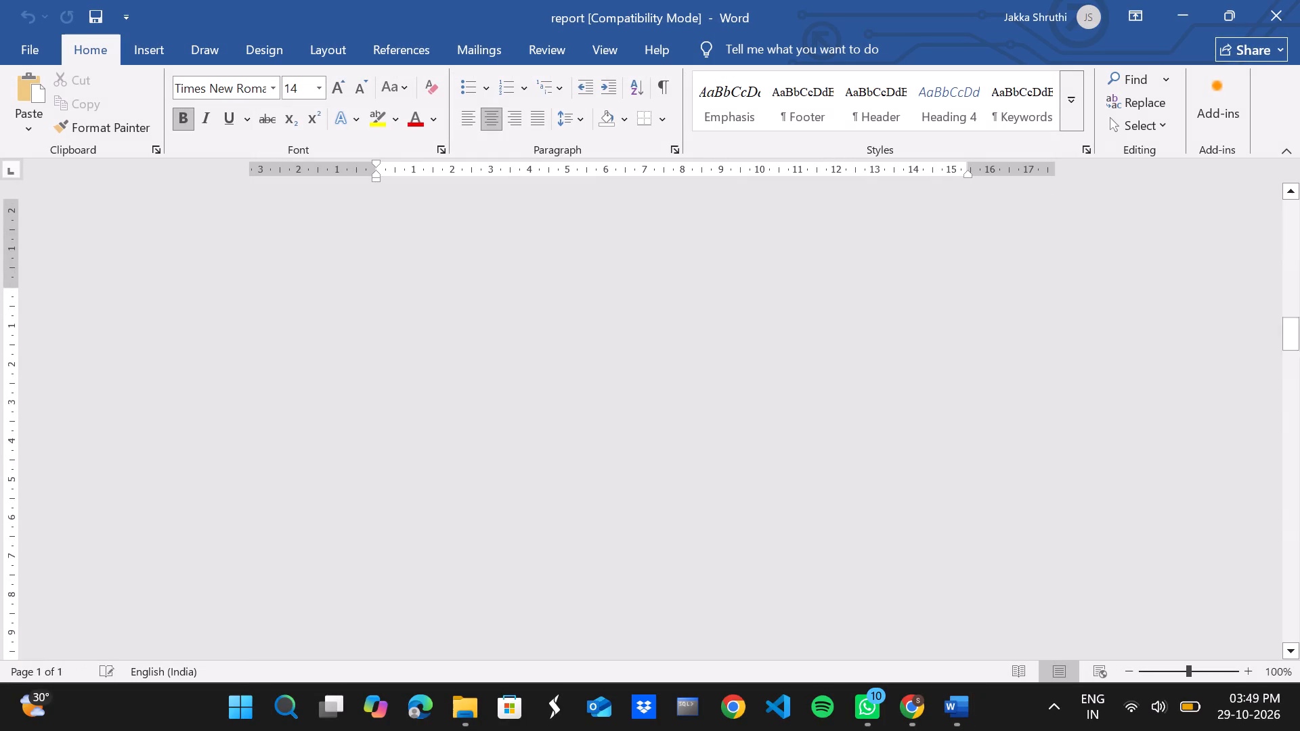
scroll(769, 539, down, 20)
scroll(769, 539, down, 16)
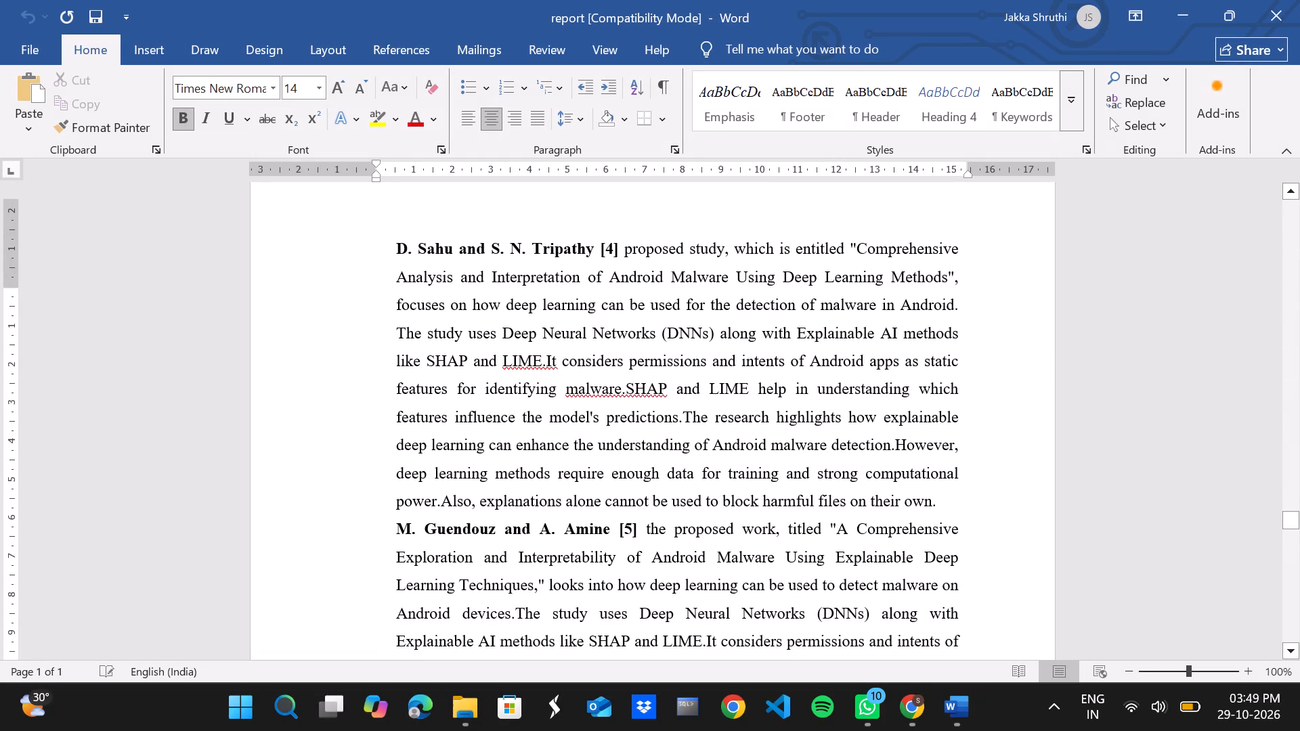
click(410, 285)
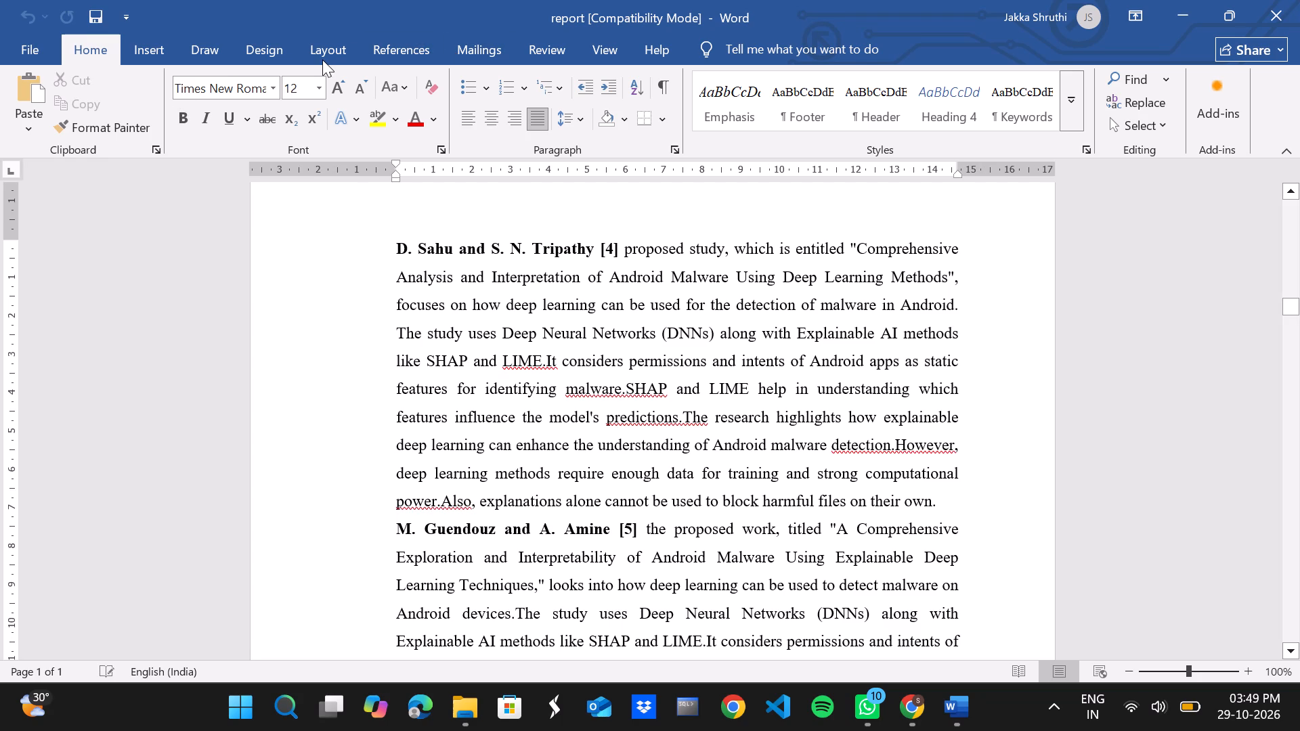
click(318, 58)
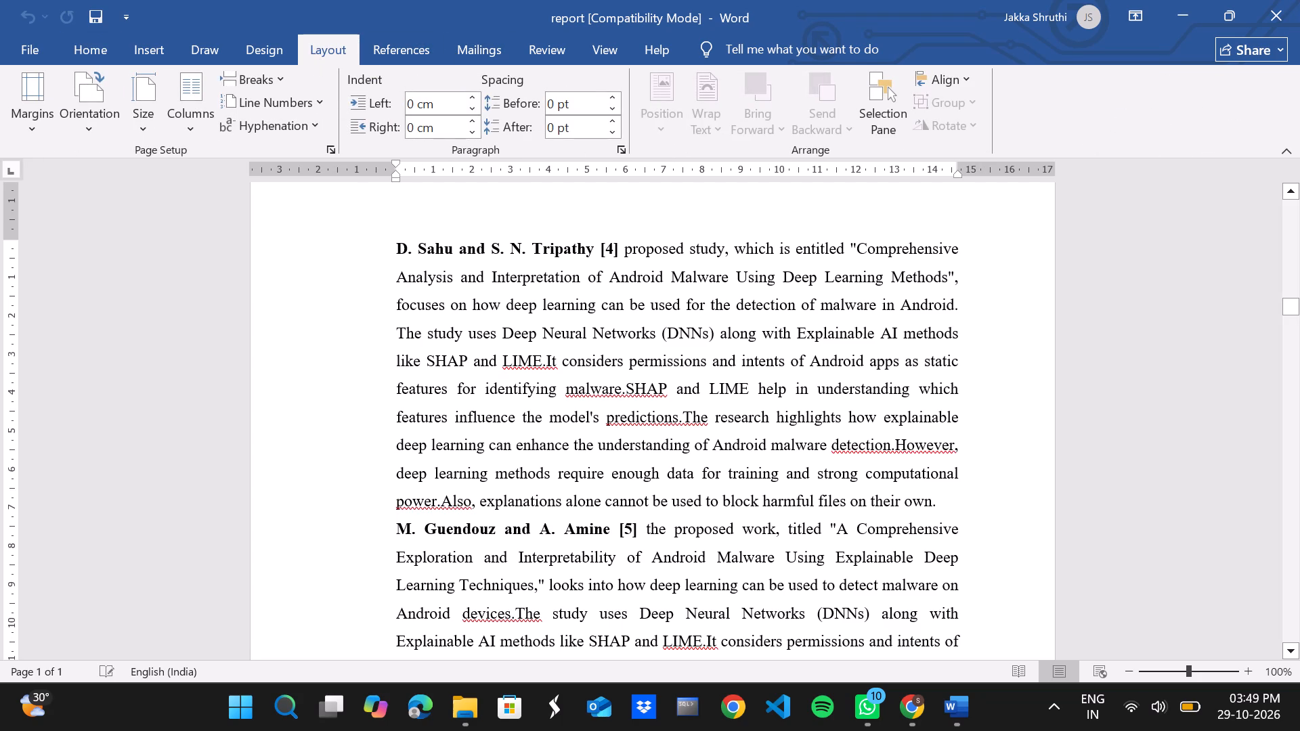
drag(397, 279, 808, 431)
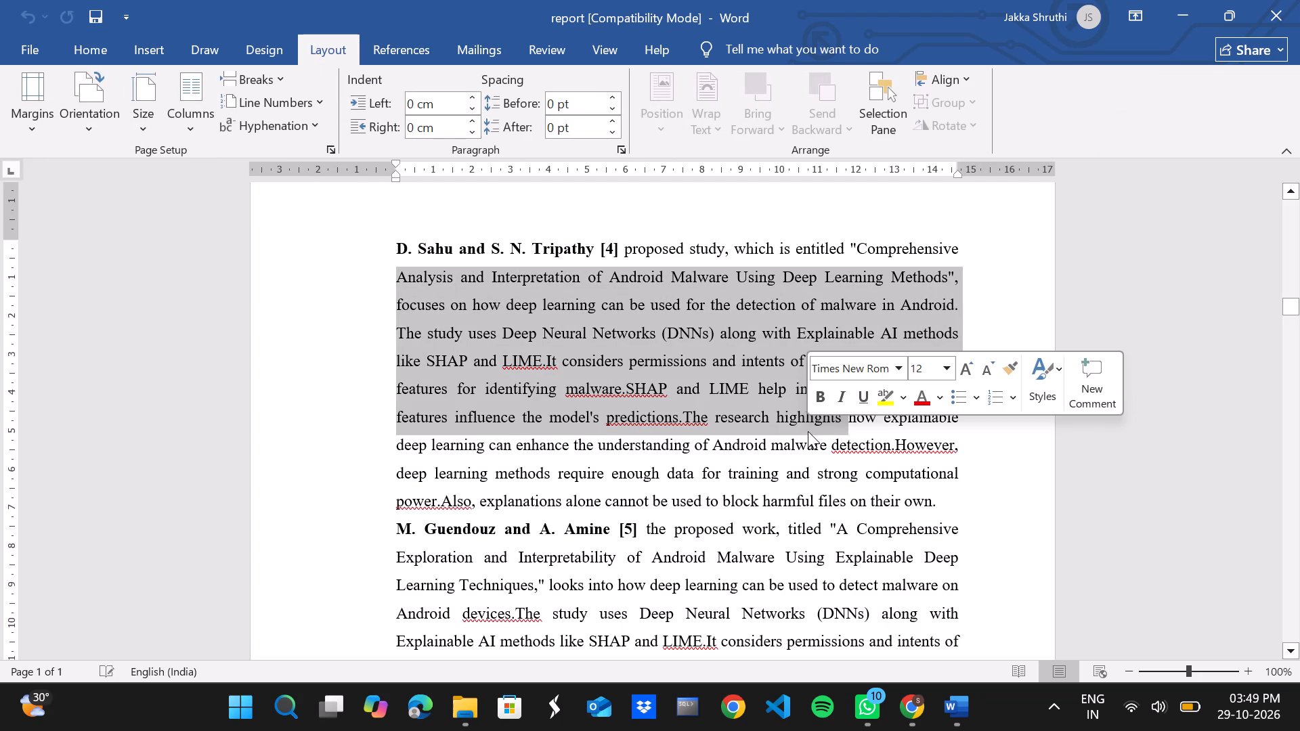
click(639, 473)
double_click(412, 286)
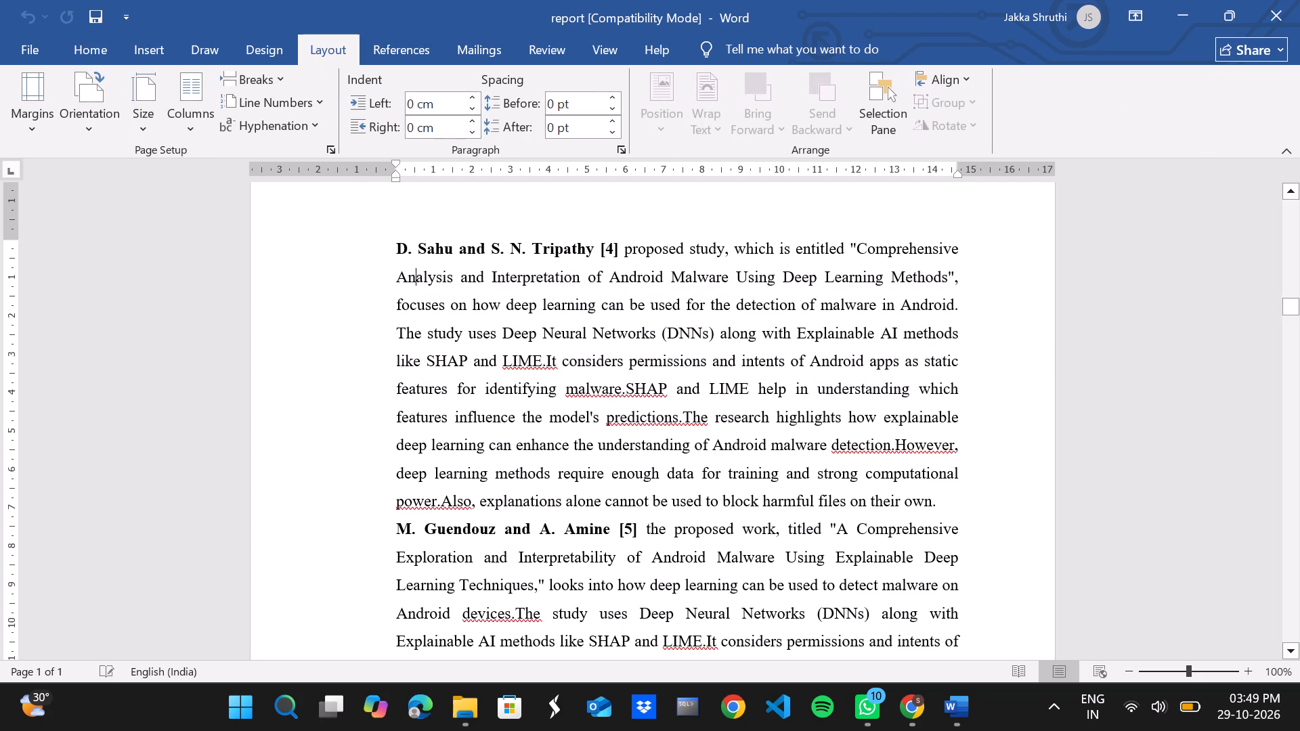
click(552, 453)
drag(460, 254, 644, 535)
click(408, 389)
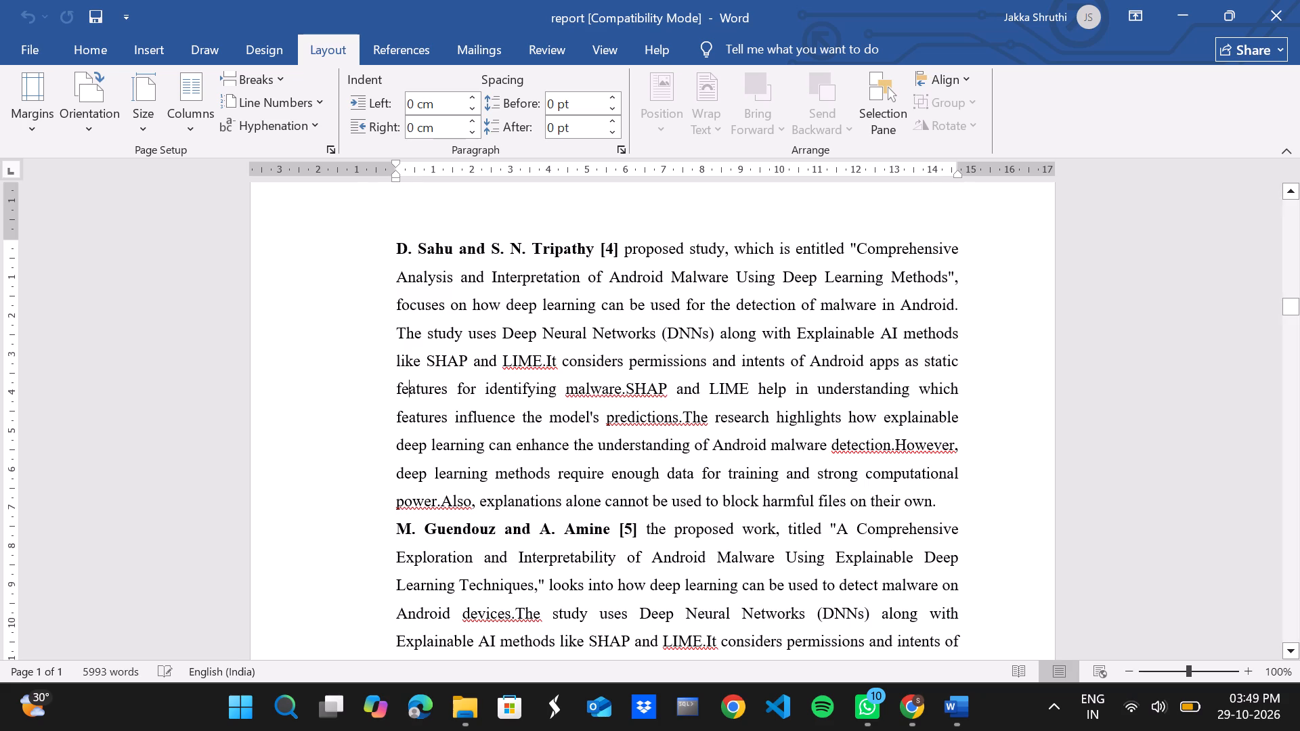
Switch to docs 4-1 main part and undo the earlier edits back to before the INTRODUCTION heading was centred.
click(953, 718)
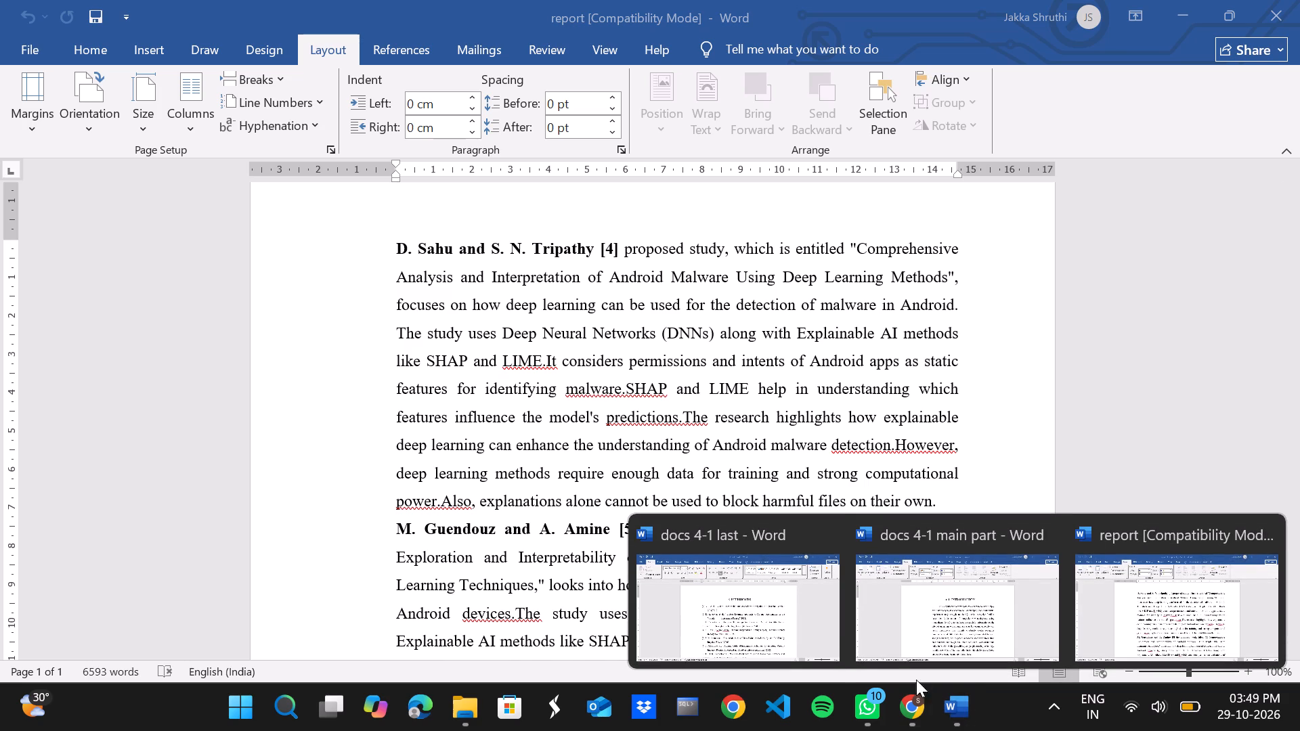
click(900, 596)
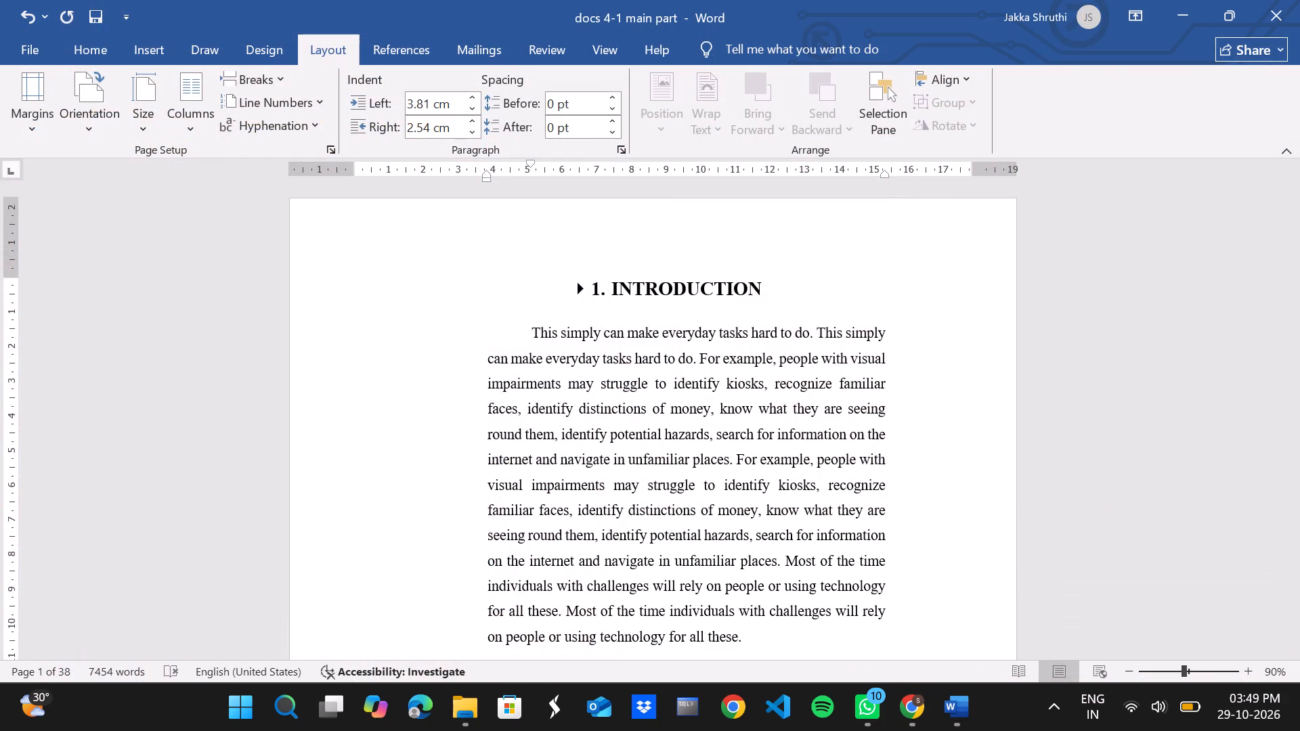
key(ctrl+z)
key(ctrl+z)
key(ctrl+z)
key(ctrl+z)
key(ctrl+z)
key(ctrl+z)
key(ctrl+z)
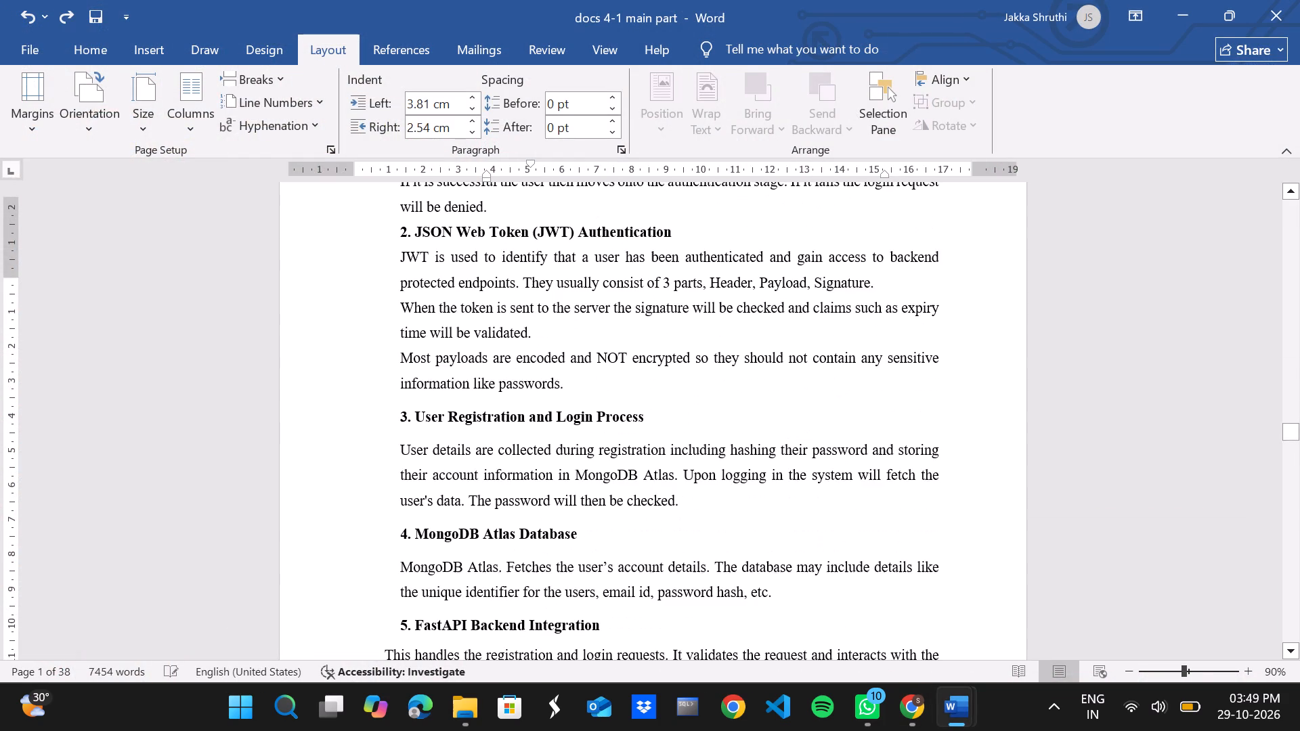
key(ctrl+z)
key(ctrl+z)
key(ctrl+z)
scroll(659, 450, up, 9)
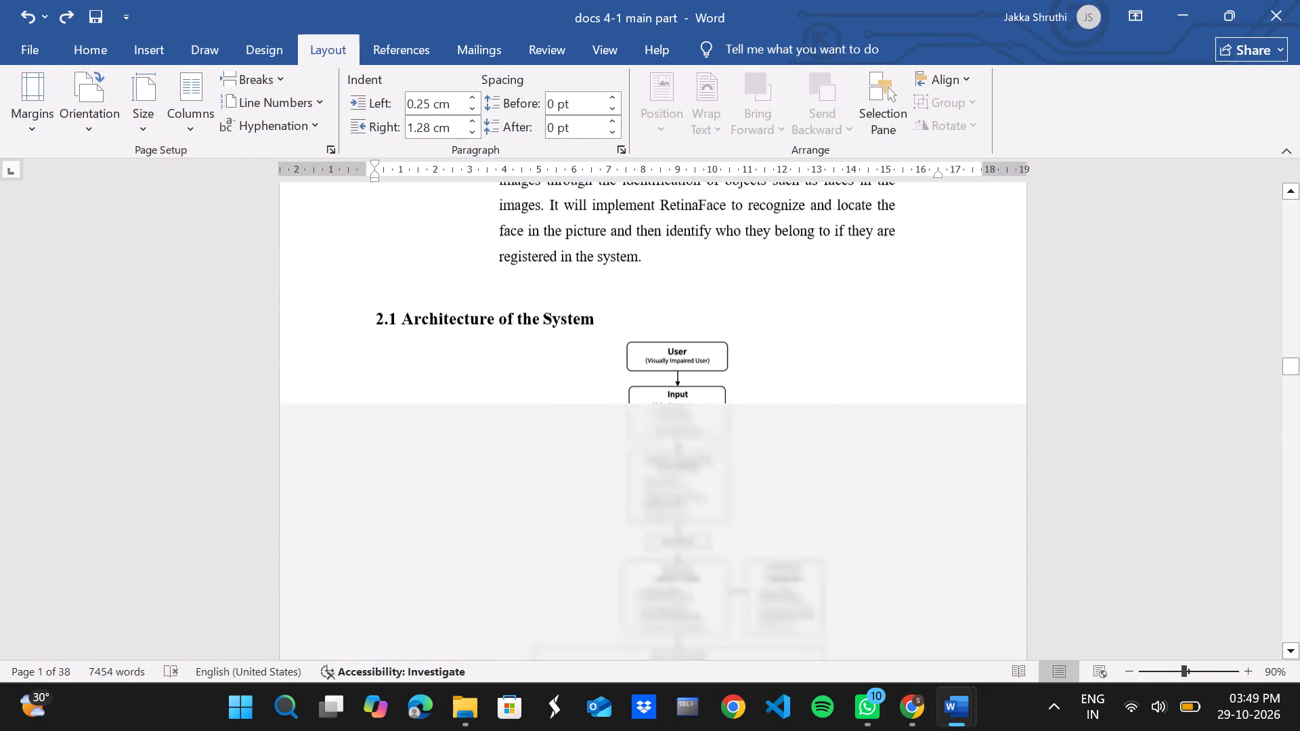
scroll(659, 450, up, 10)
key(ctrl+z)
key(ctrl+z)
key(ctrl+z)
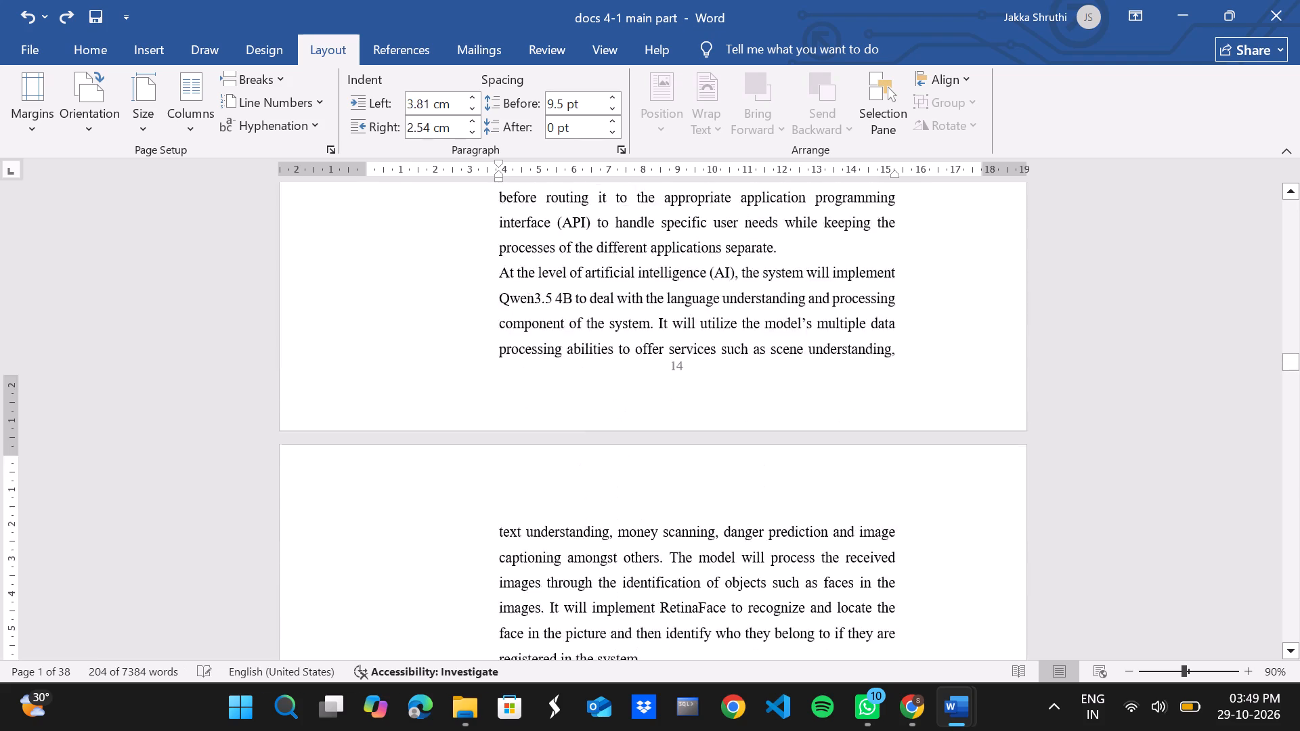
key(ctrl+z)
key(ctrl+z)
key(ctrl+z)
key(ctrl+z)
key(ctrl+z)
key(ctrl+z)
key(ctrl+z)
key(ctrl+z)
key(ctrl+z)
key(ctrl+z)
key(ctrl+z)
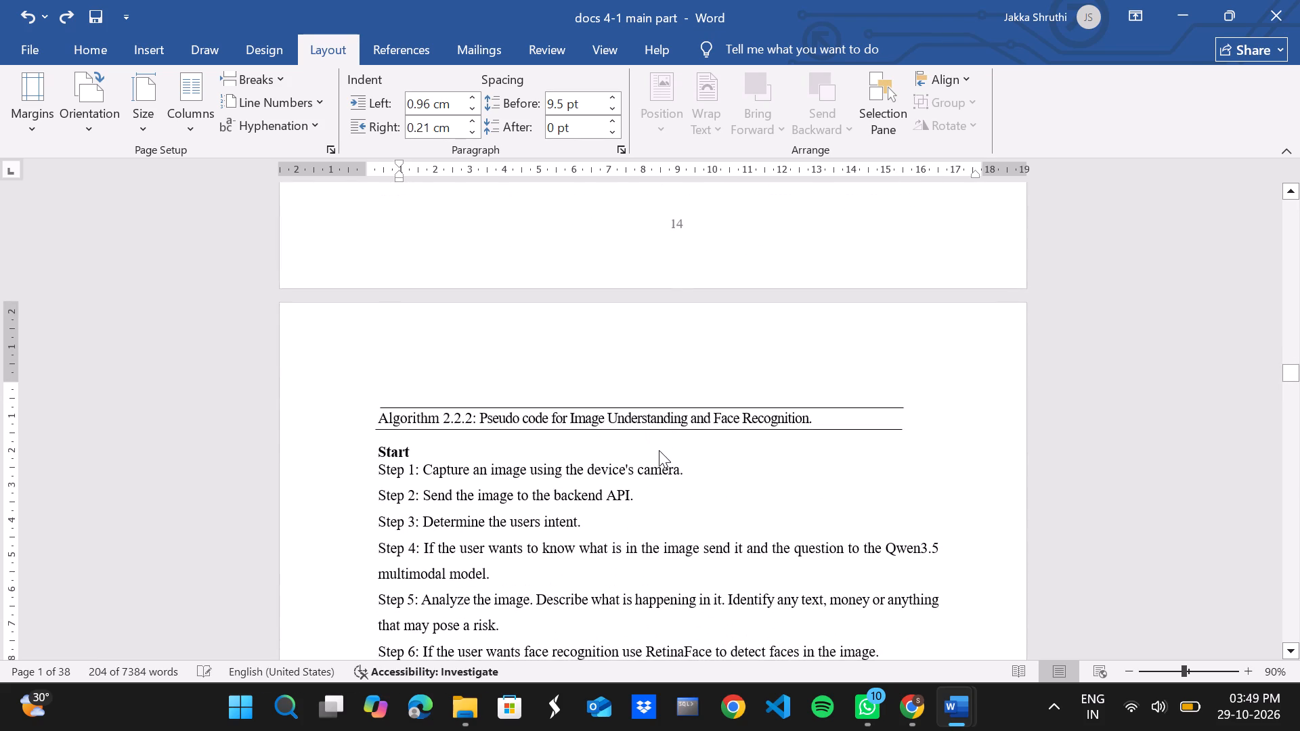
ctrl+click(659, 450)
scroll(659, 450, up, 11)
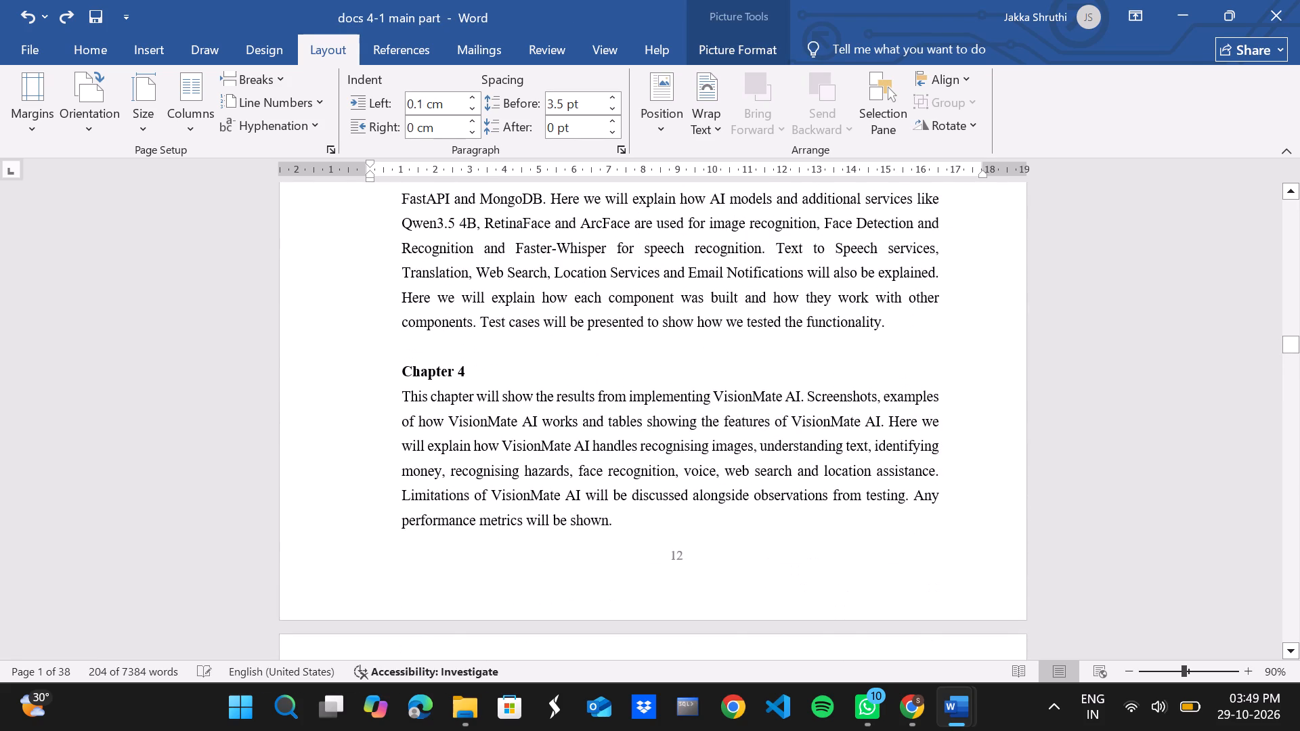
scroll(659, 450, up, 6)
key(ctrl+z)
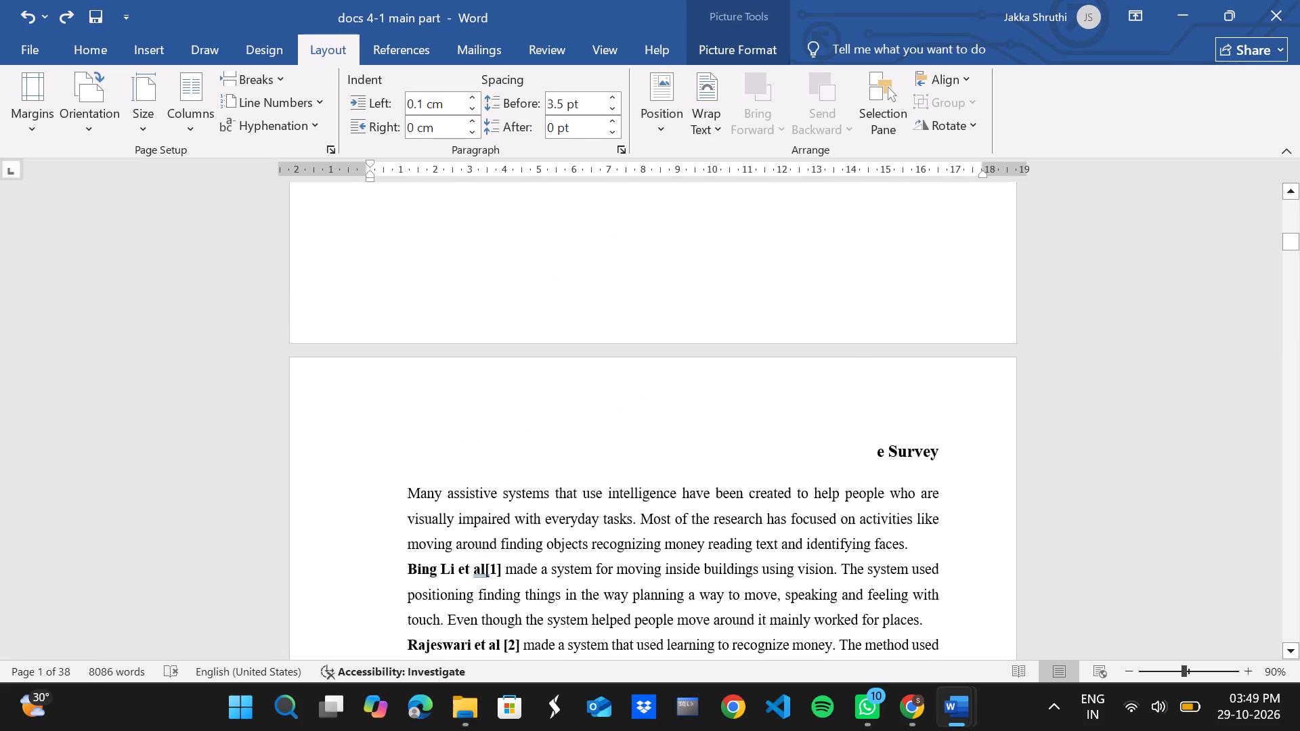
key(ctrl+z)
key(ctrl+z)
key(ctrl+z)
key(ctrl+z)
key(ctrl+z)
key(ctrl+z)
key(ctrl+z)
key(ctrl+z)
key(ctrl+z)
key(ctrl+z)
key(ctrl+z)
key(ctrl+z)
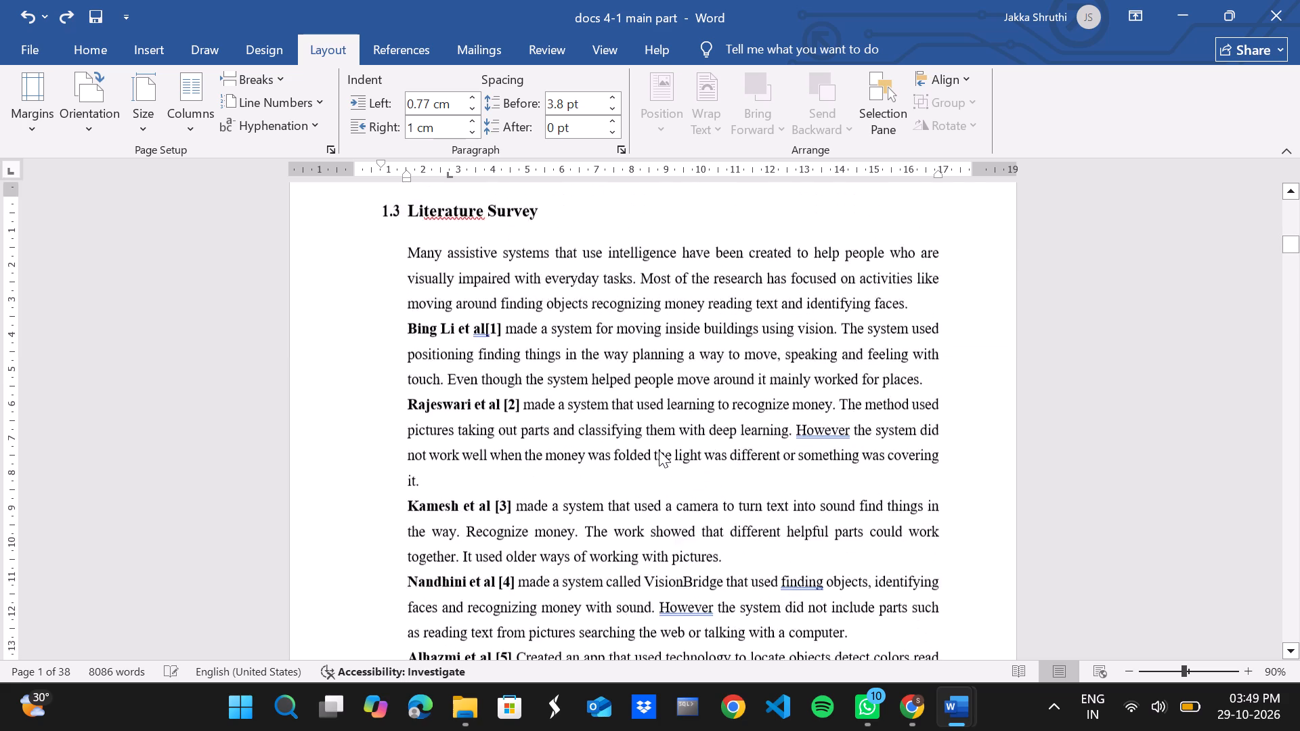
scroll(659, 450, up, 13)
key(ctrl+z)
key(ctrl+z)
key(ctrl+z)
key(ctrl+z)
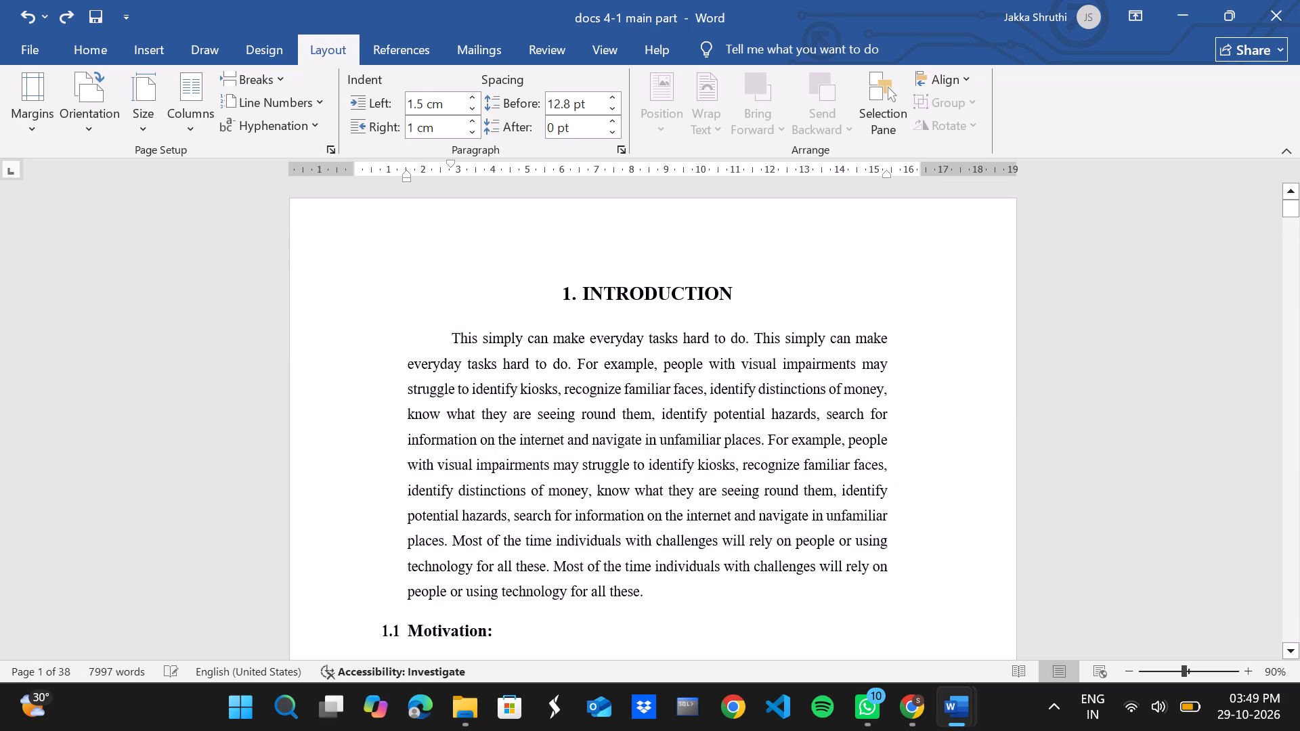
key(ctrl+z)
key(ctrl+z)
key(ctrl+z)
ctrl+click(659, 450)
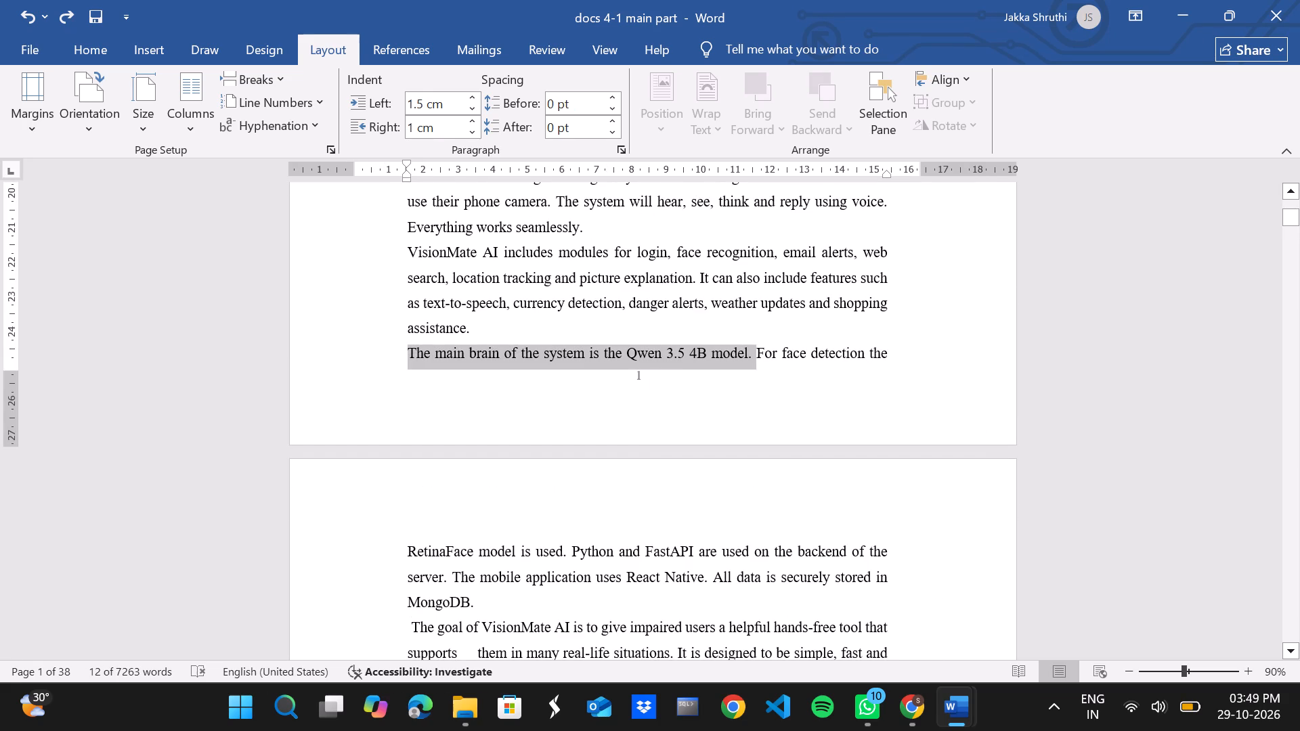
key(ctrl+z)
key(ctrl+z)
key(ctrl+z)
key(ctrl+z)
key(ctrl+z)
key(ctrl+z)
scroll(659, 450, up, 2)
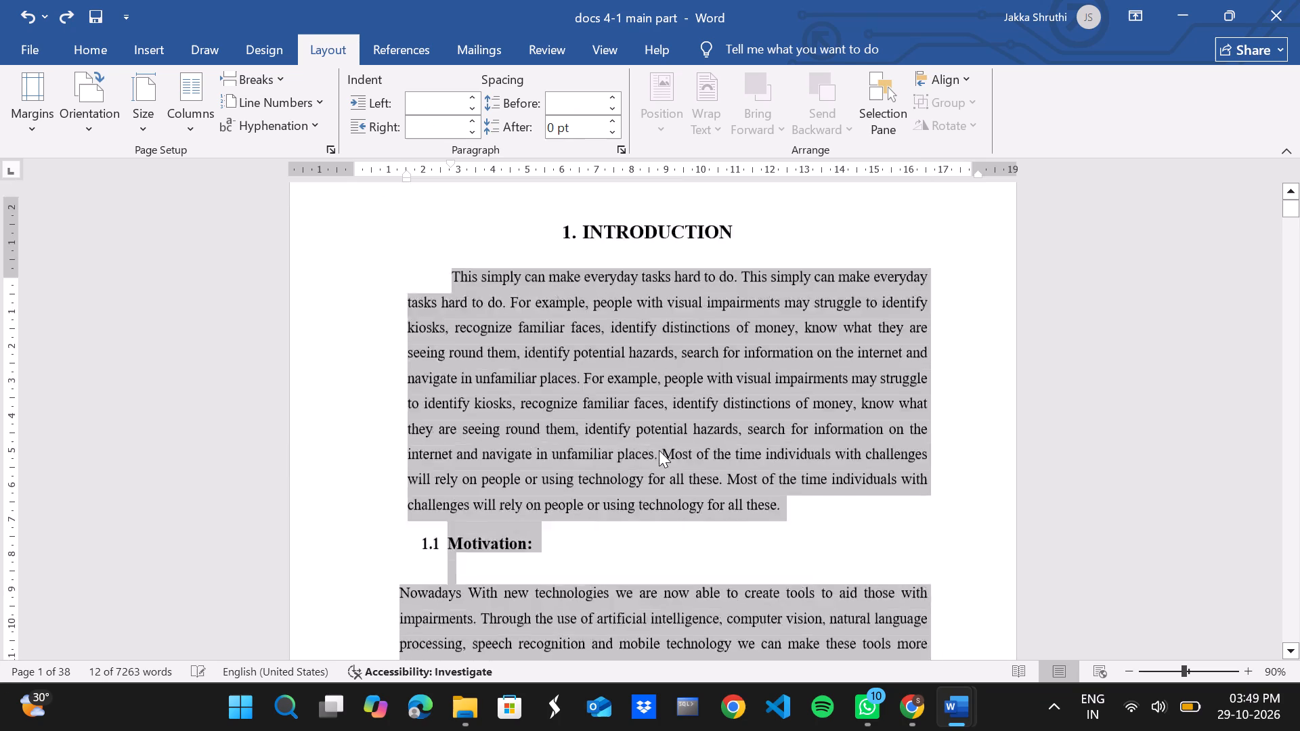
scroll(659, 450, up, 1)
key(ctrl+z)
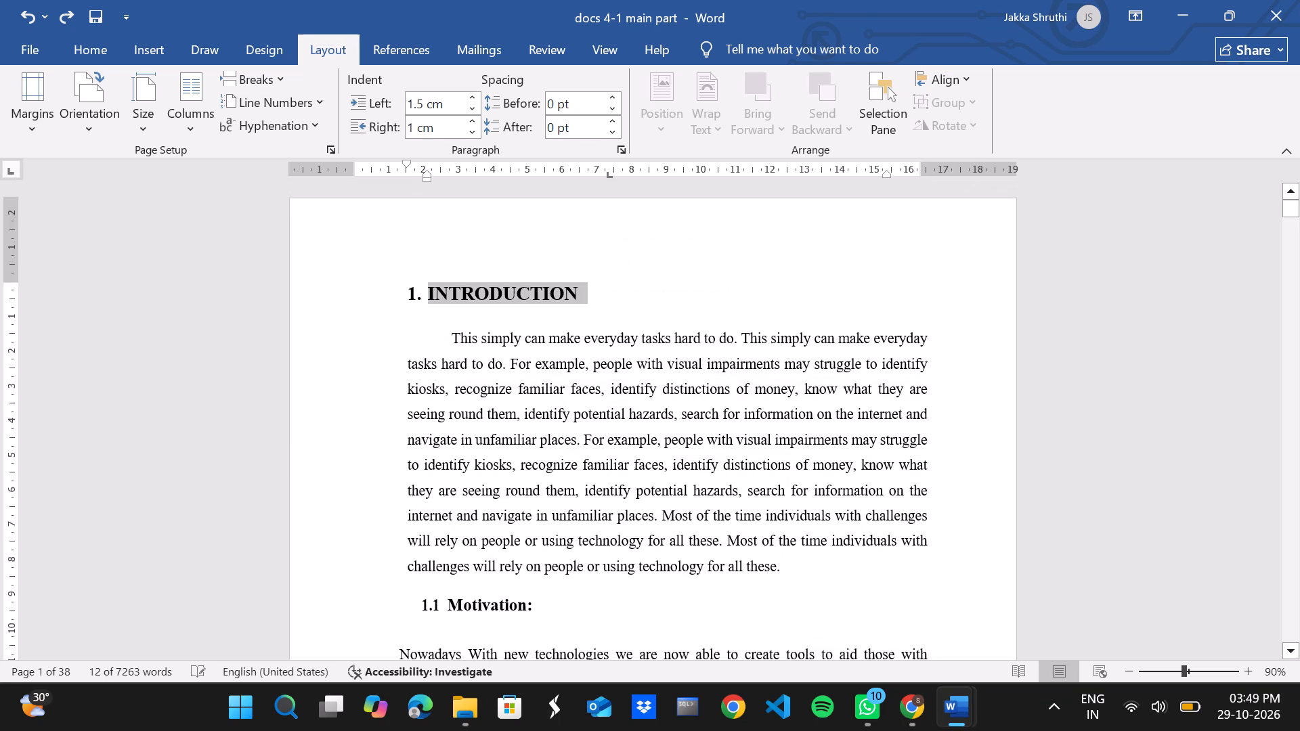
key(ctrl+z)
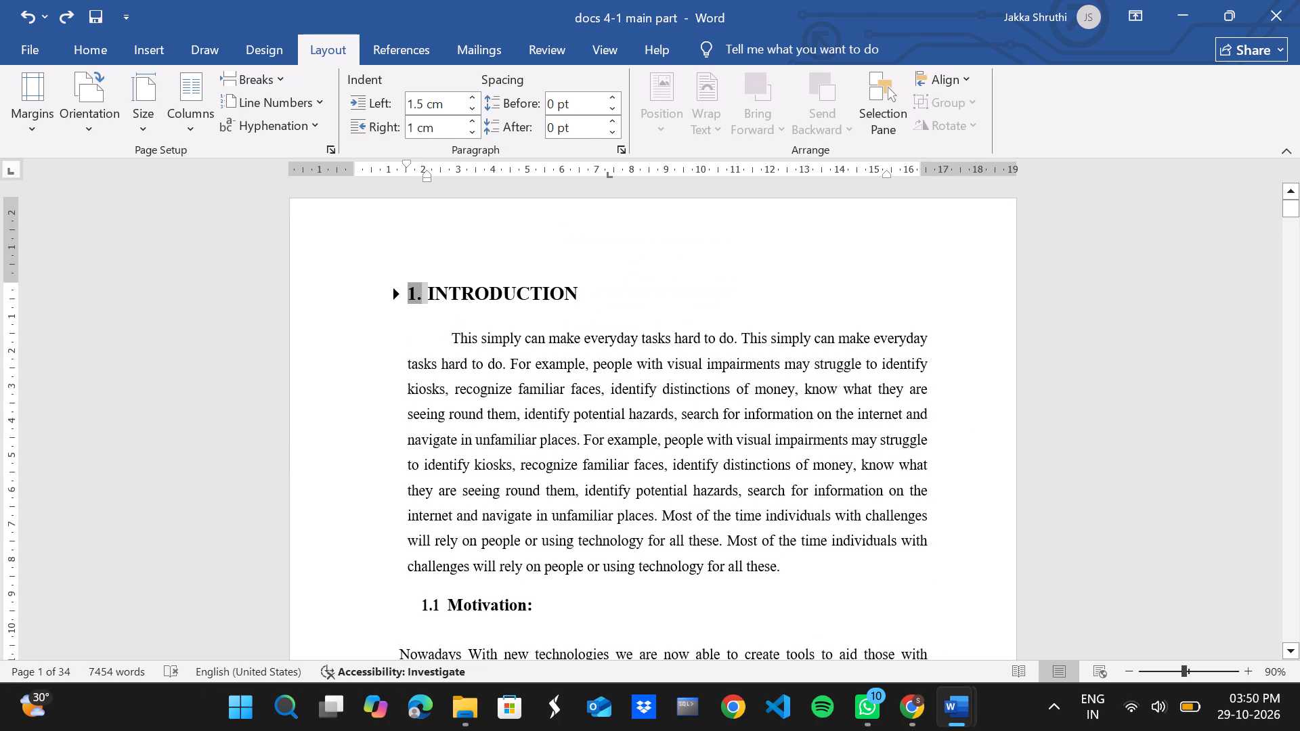
key(ctrl+z)
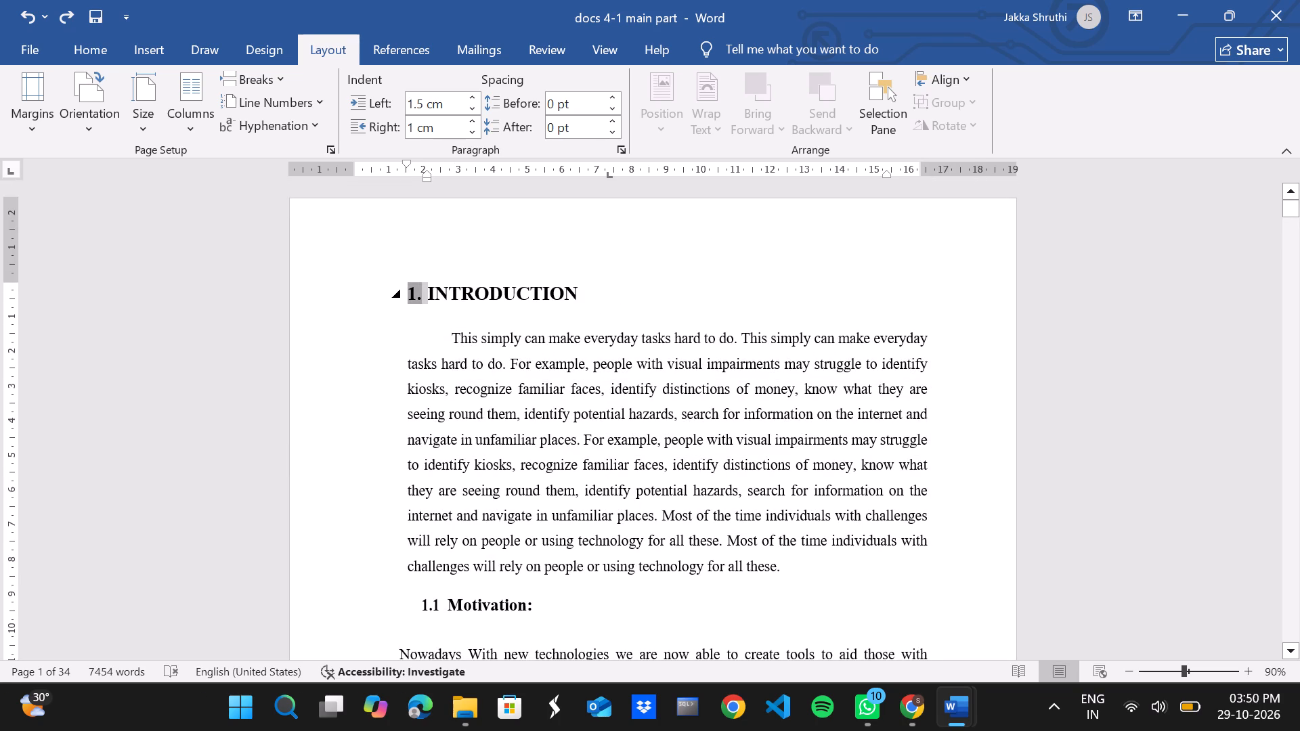
Centre the INTRODUCTION heading on the first page of docs 4-1 main part.
click(454, 294)
drag(425, 289, 652, 289)
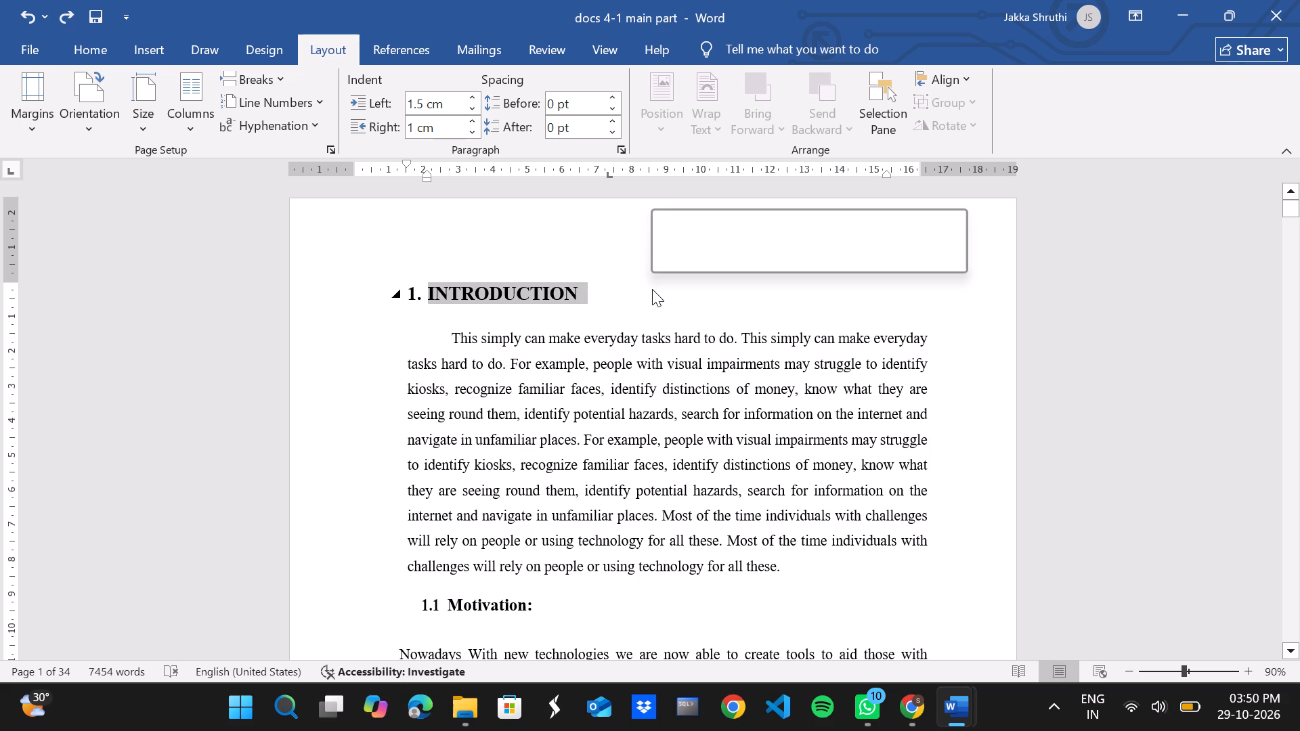
click(108, 42)
click(497, 125)
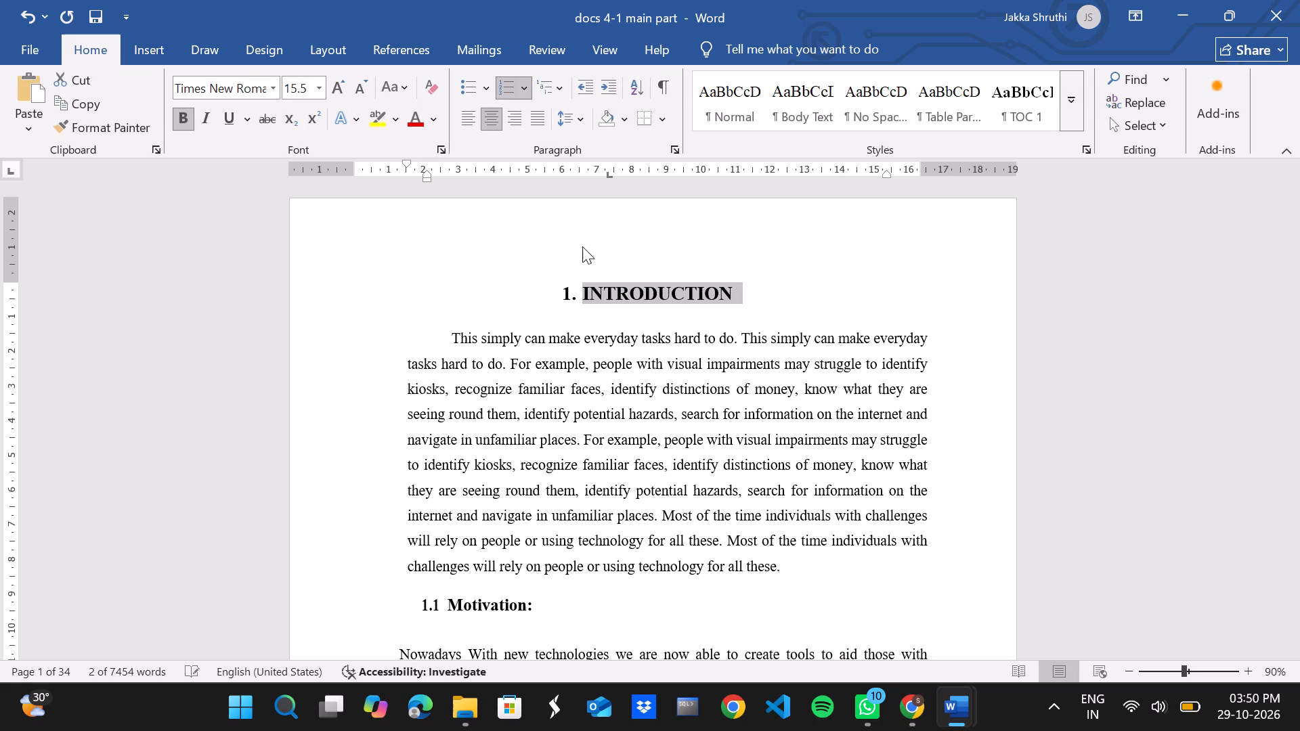
click(750, 523)
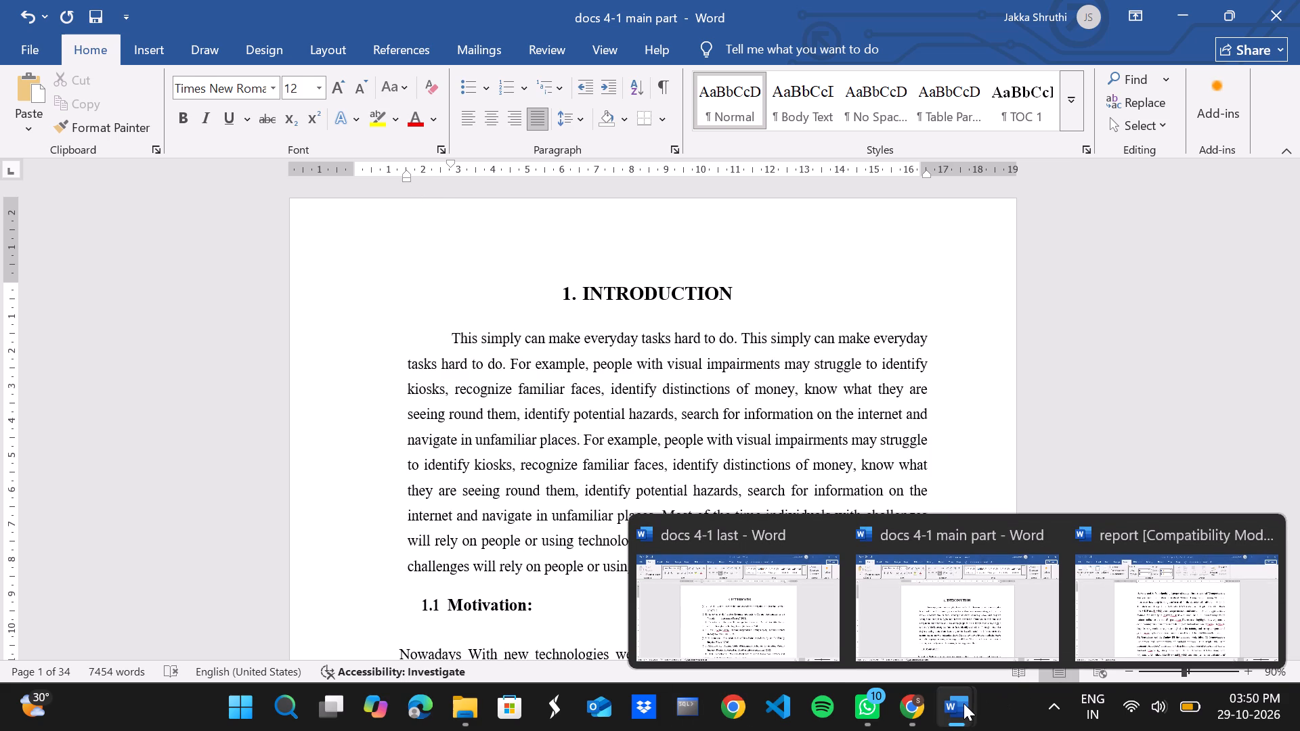
Switch to the report document and check the custom page margins used for section 1.3 Existing System in Page Setup.
click(1135, 629)
scroll(702, 441, up, 20)
scroll(702, 441, up, 4)
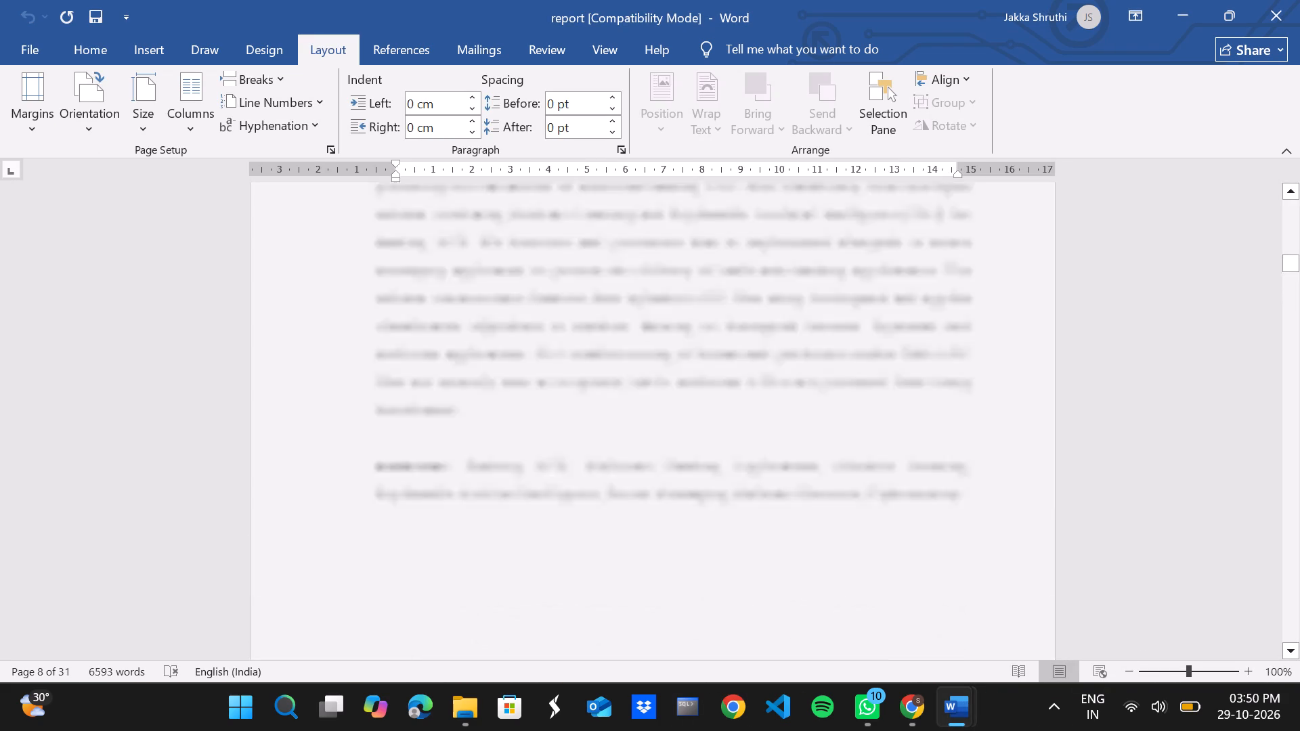
scroll(702, 441, up, 20)
scroll(702, 441, up, 9)
scroll(555, 418, down, 3)
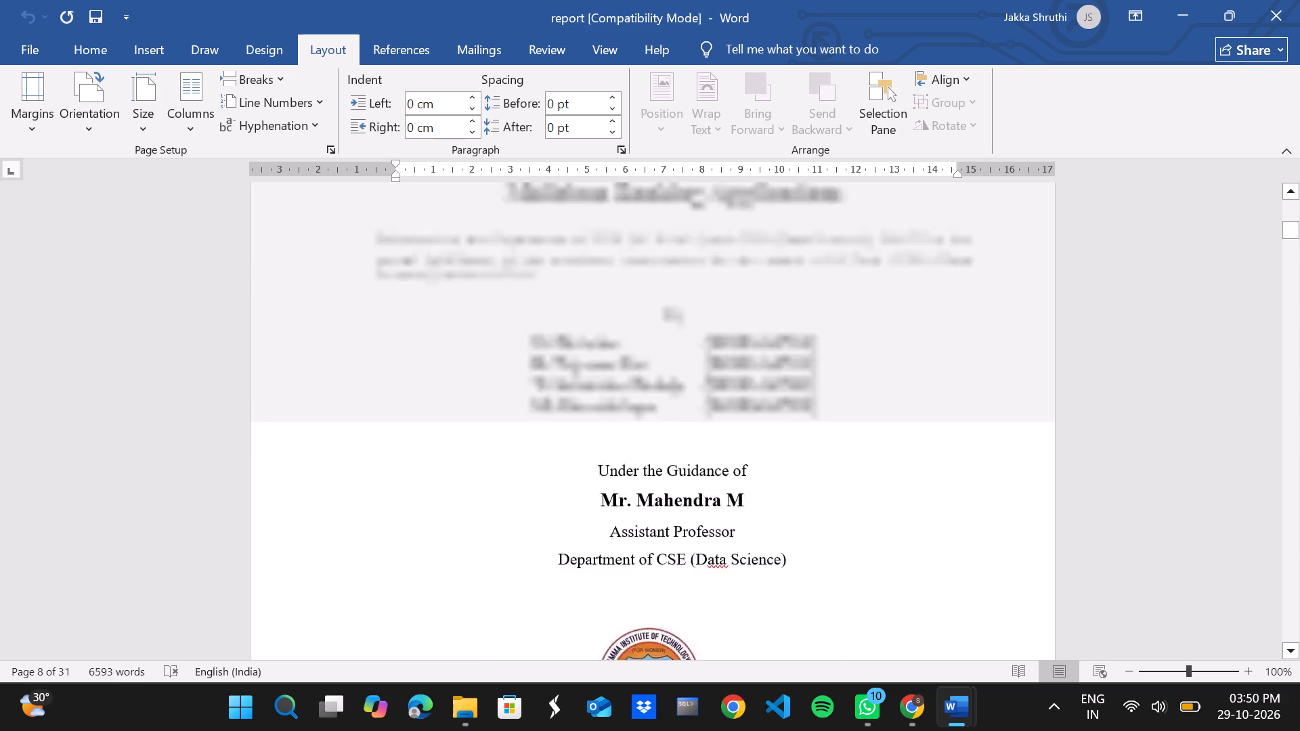
scroll(555, 418, down, 13)
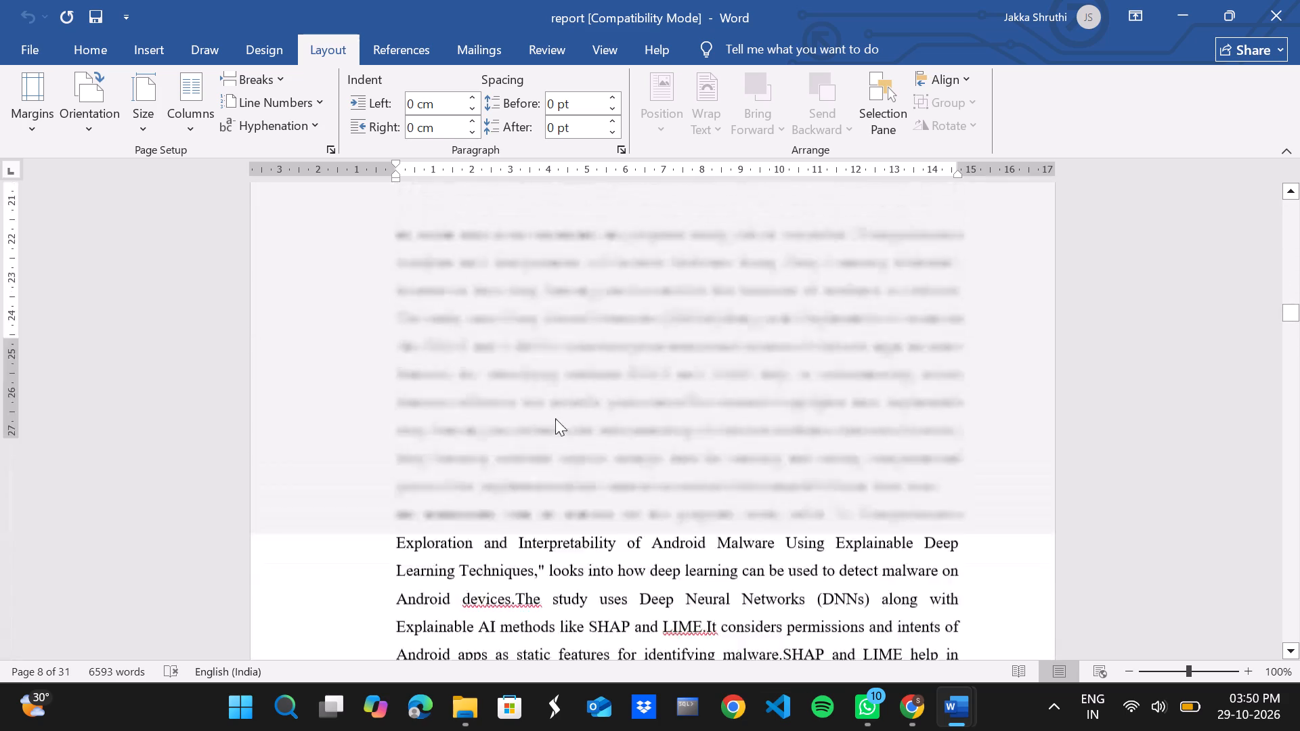
scroll(555, 418, down, 11)
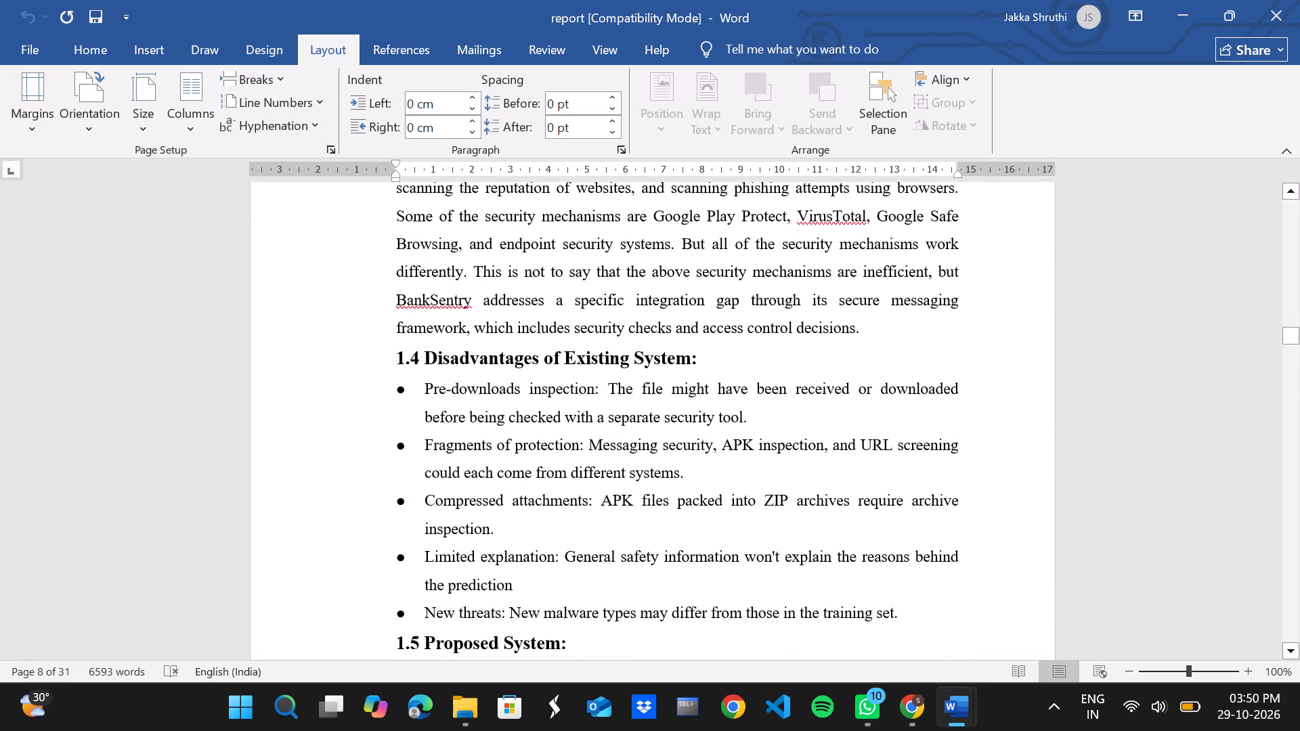
scroll(466, 359, up, 1)
drag(401, 371, 836, 545)
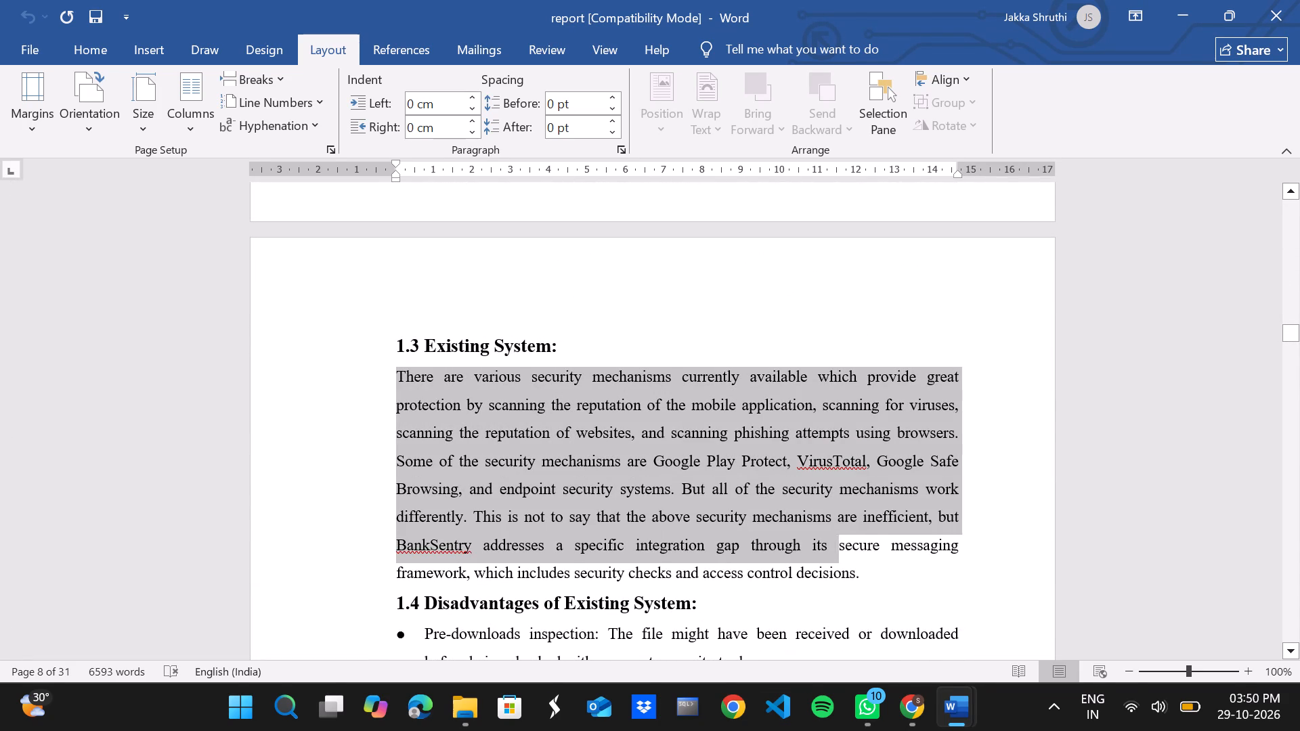
drag(836, 545, 868, 598)
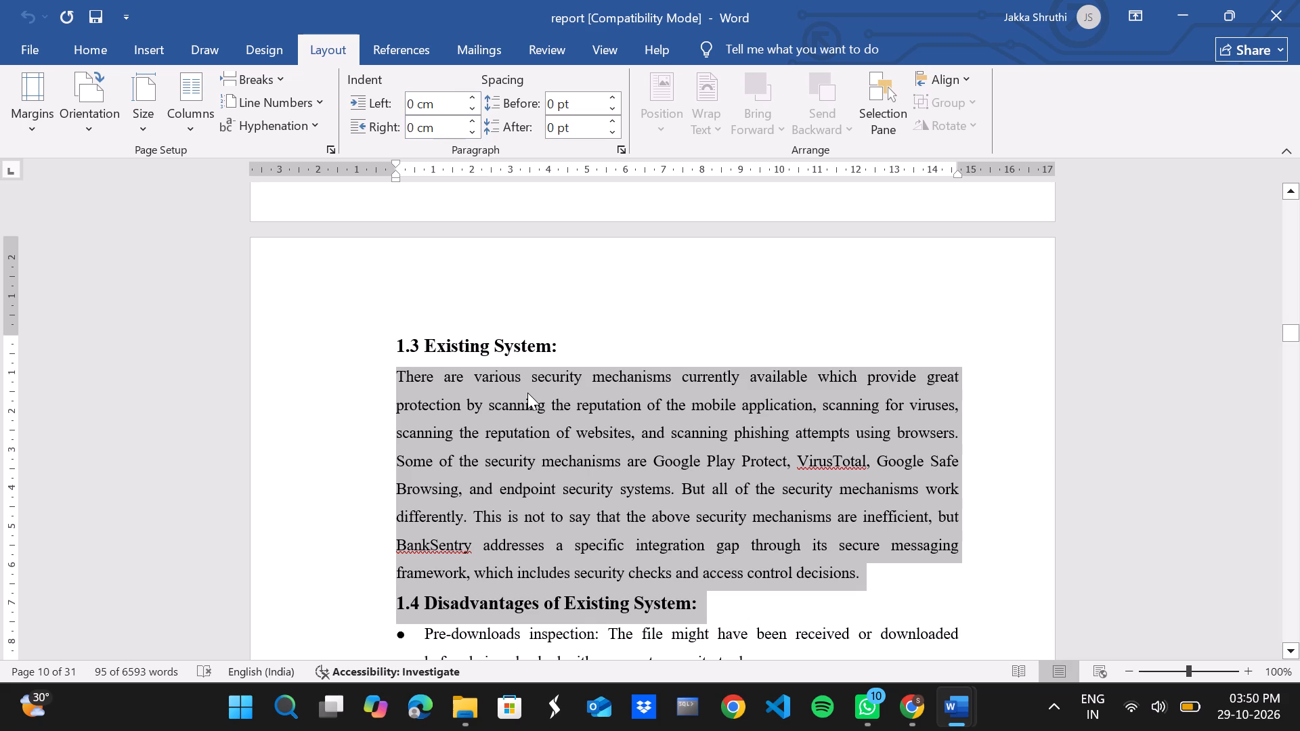
click(39, 121)
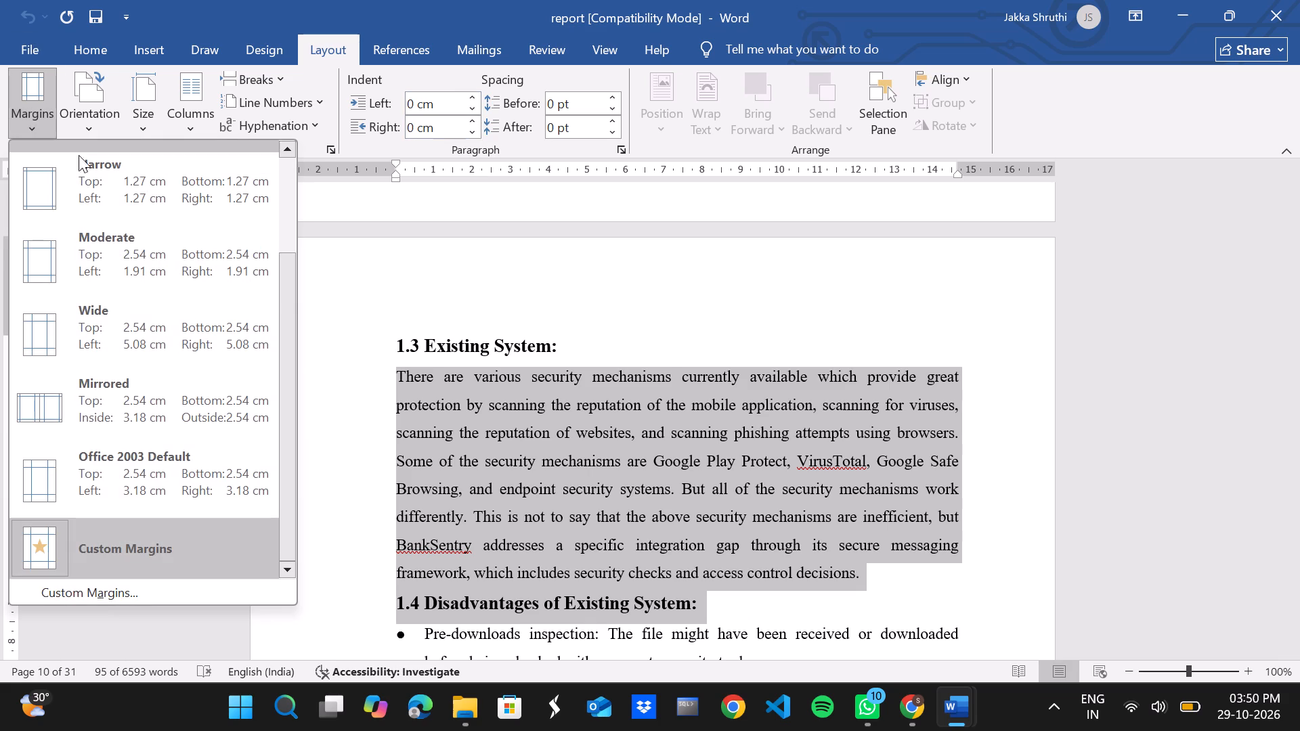
click(248, 581)
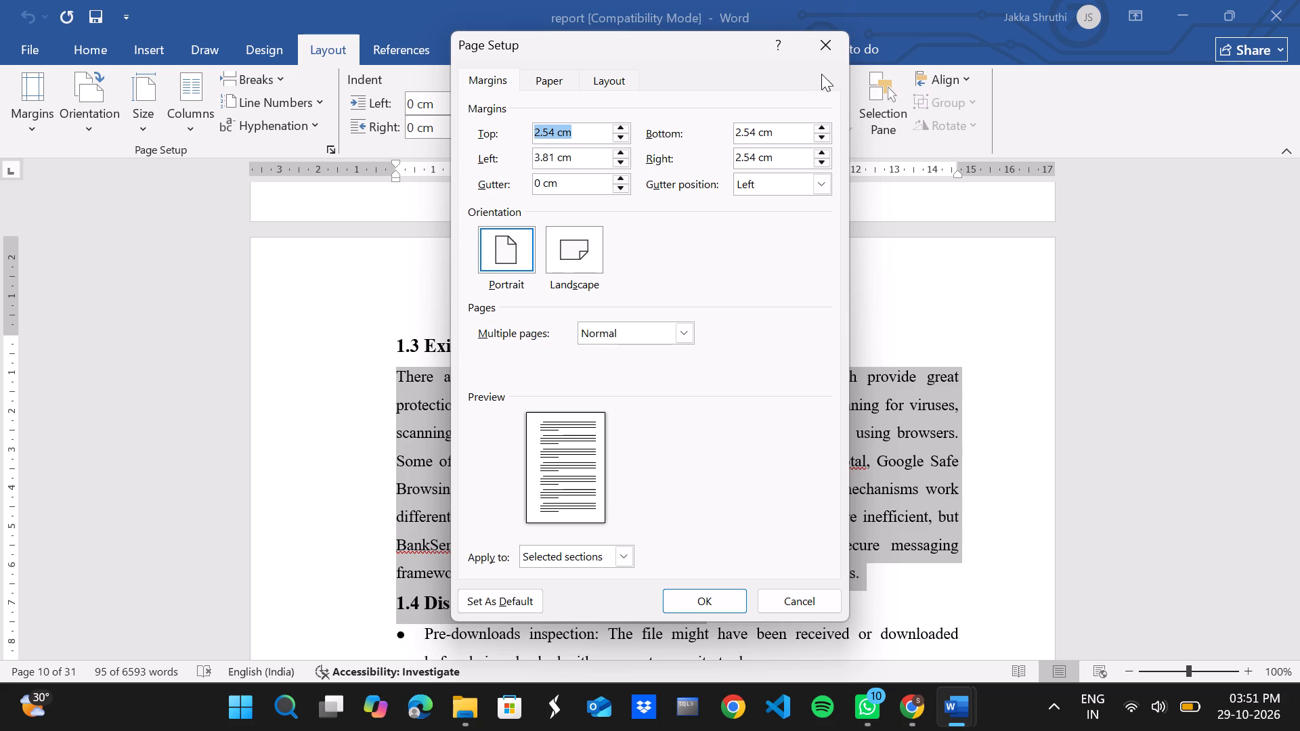
click(825, 41)
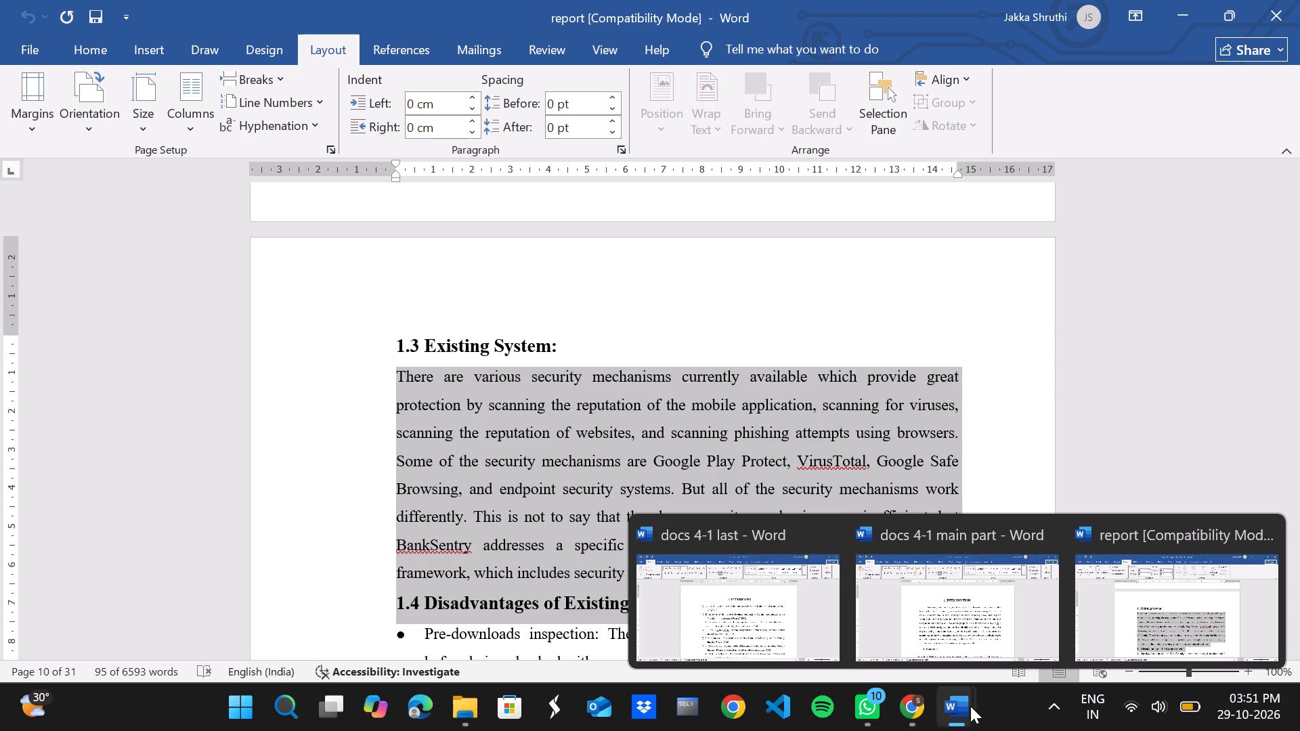
In docs 4-1 main part, set the top and bottom page margins of the section containing the introduction paragraph to 2.54 cm.
click(952, 623)
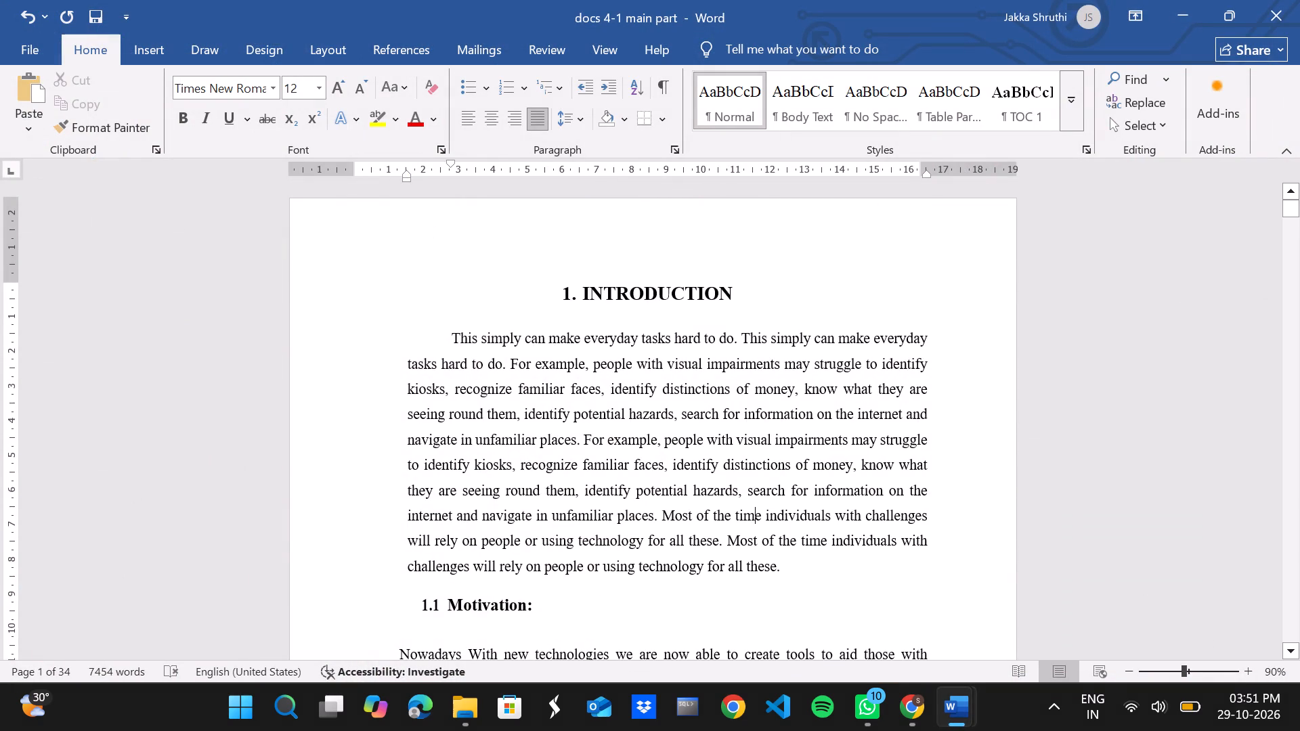
click(453, 338)
drag(448, 336, 801, 561)
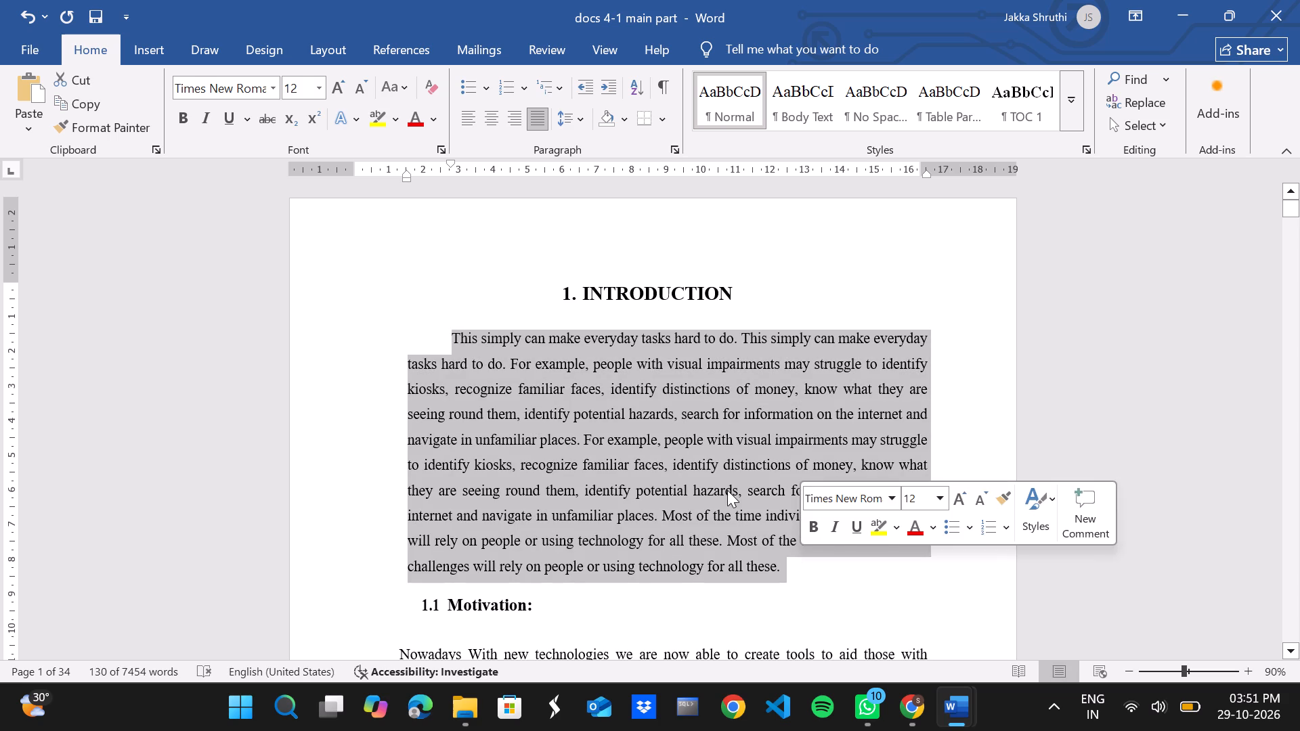
click(356, 49)
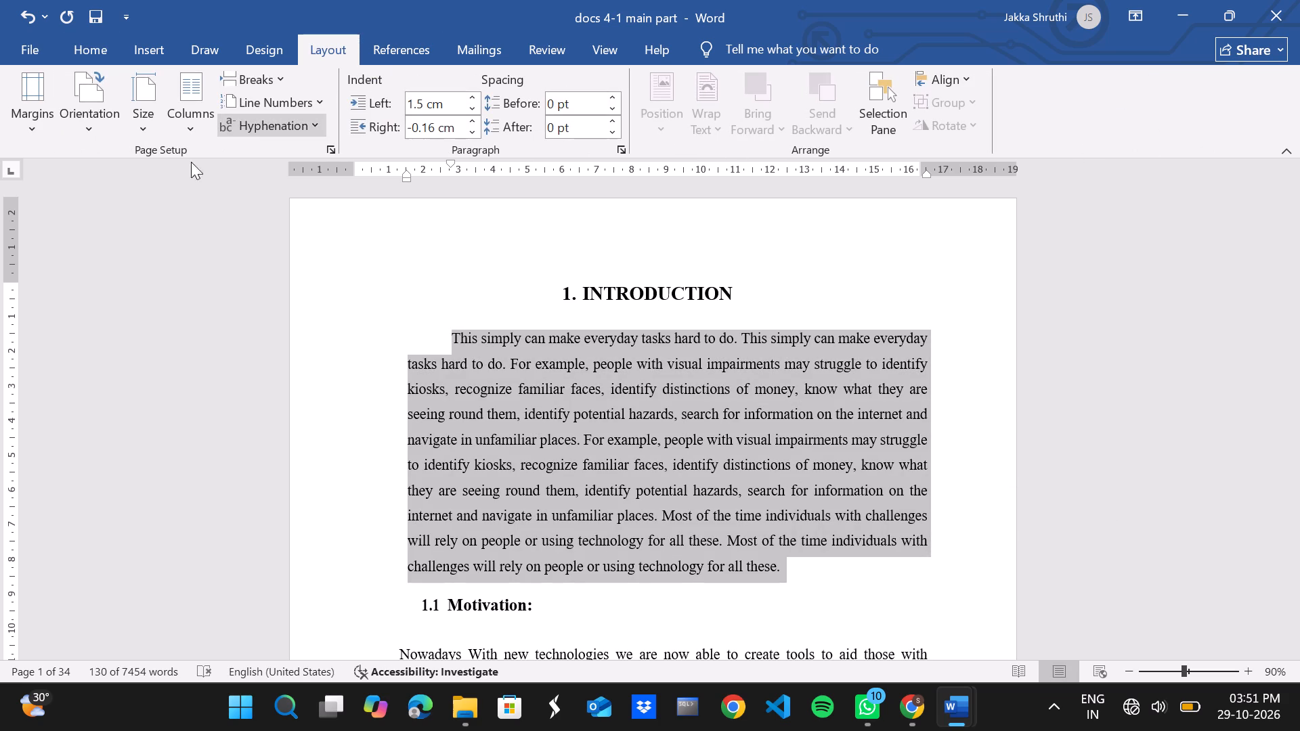
click(19, 130)
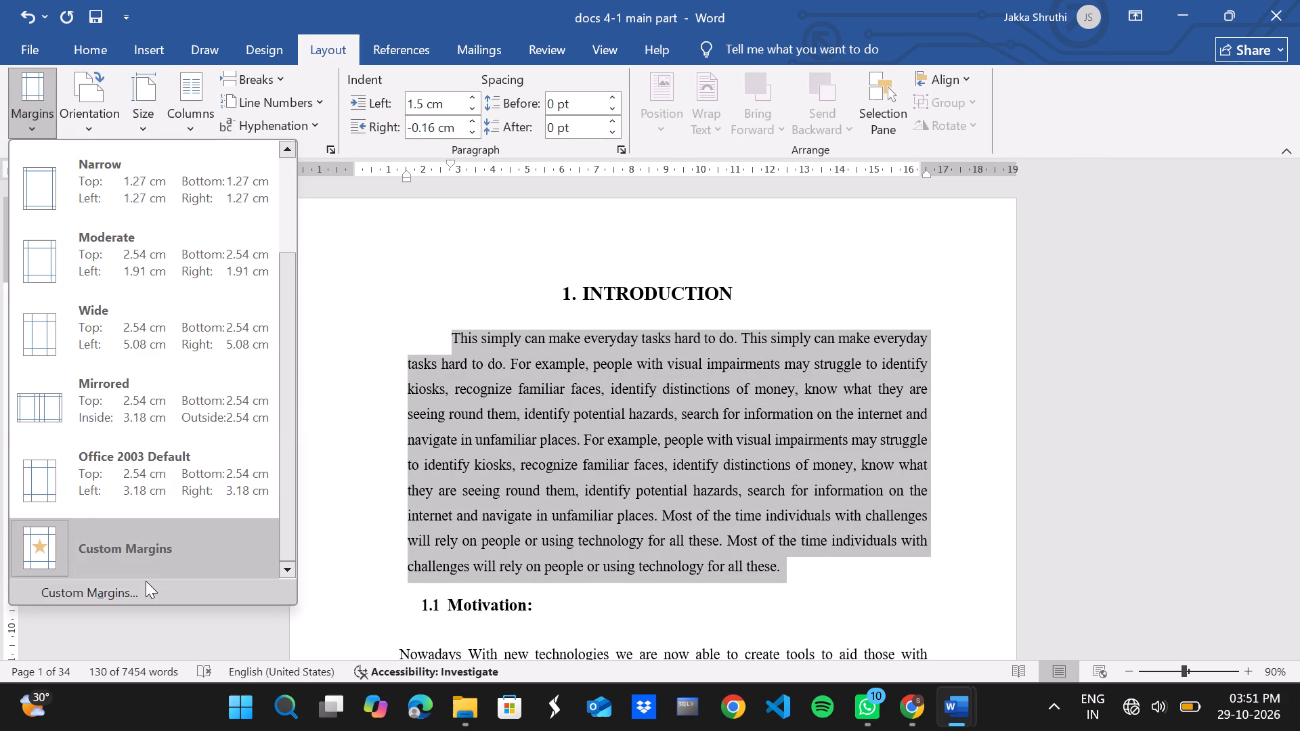
click(149, 554)
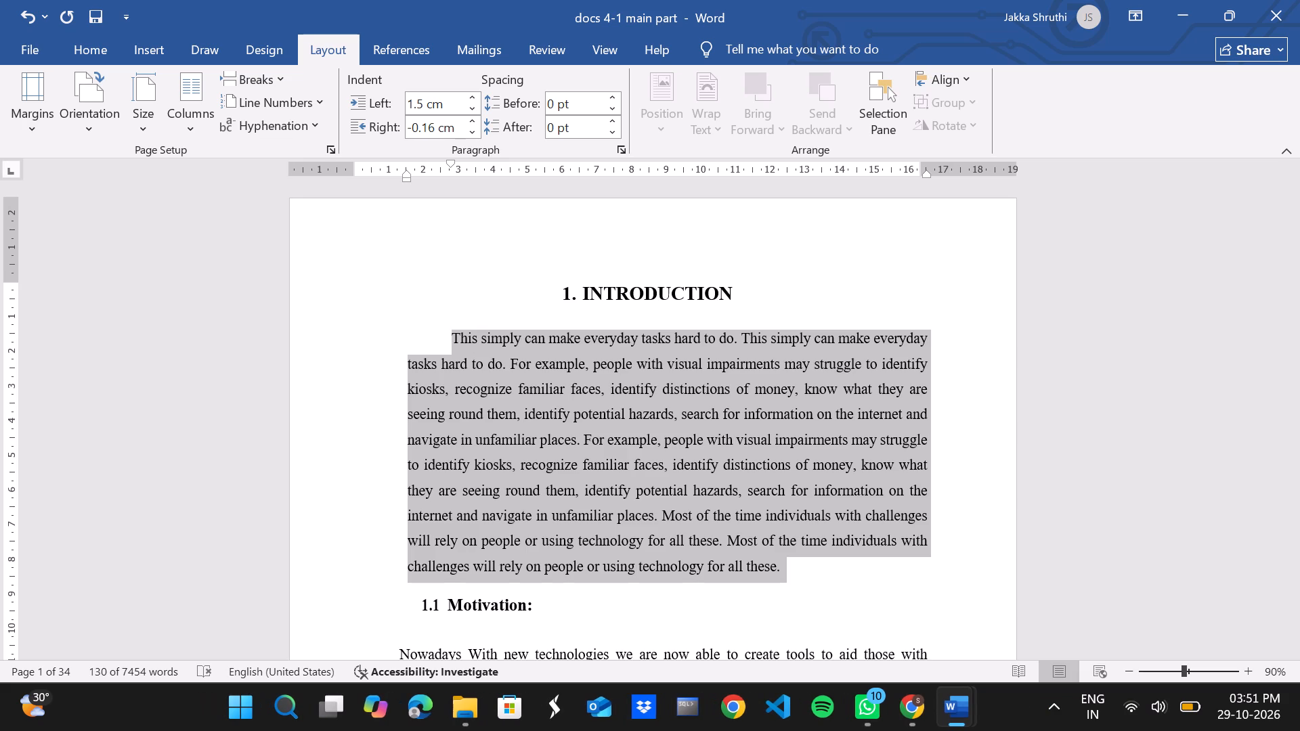
click(27, 120)
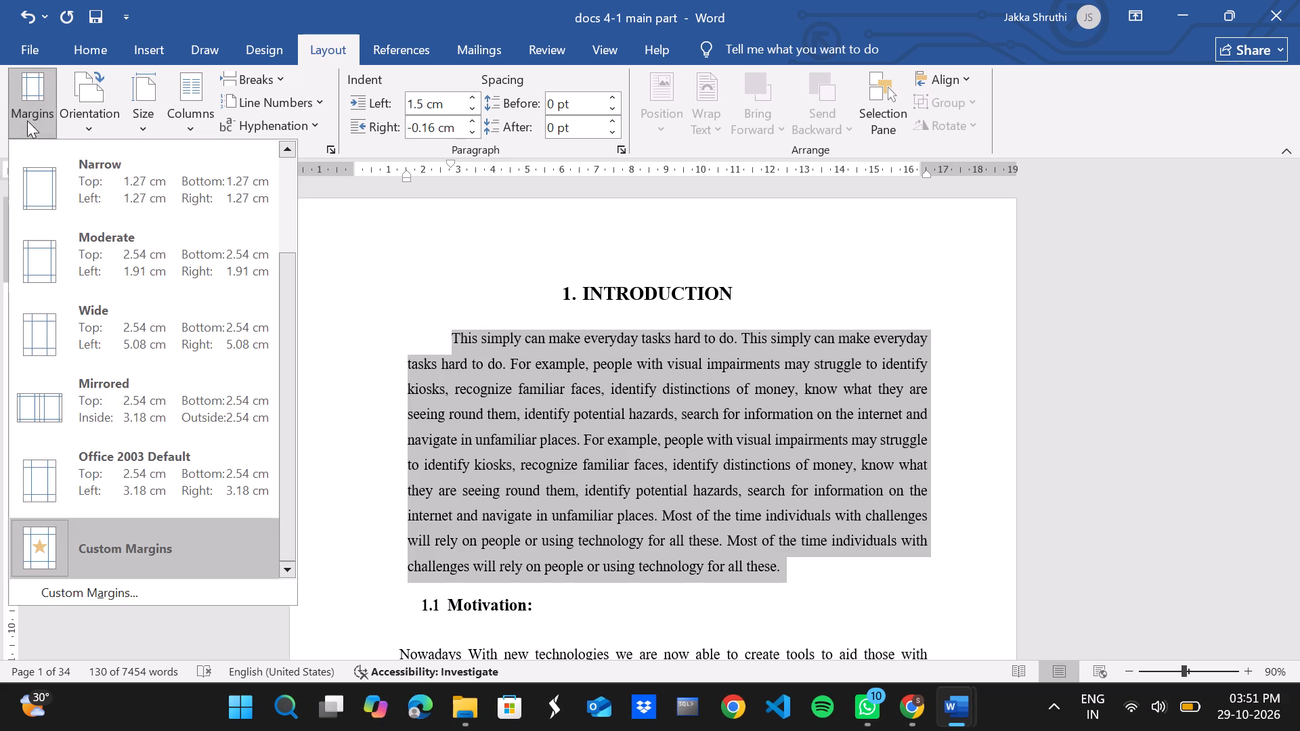
click(102, 537)
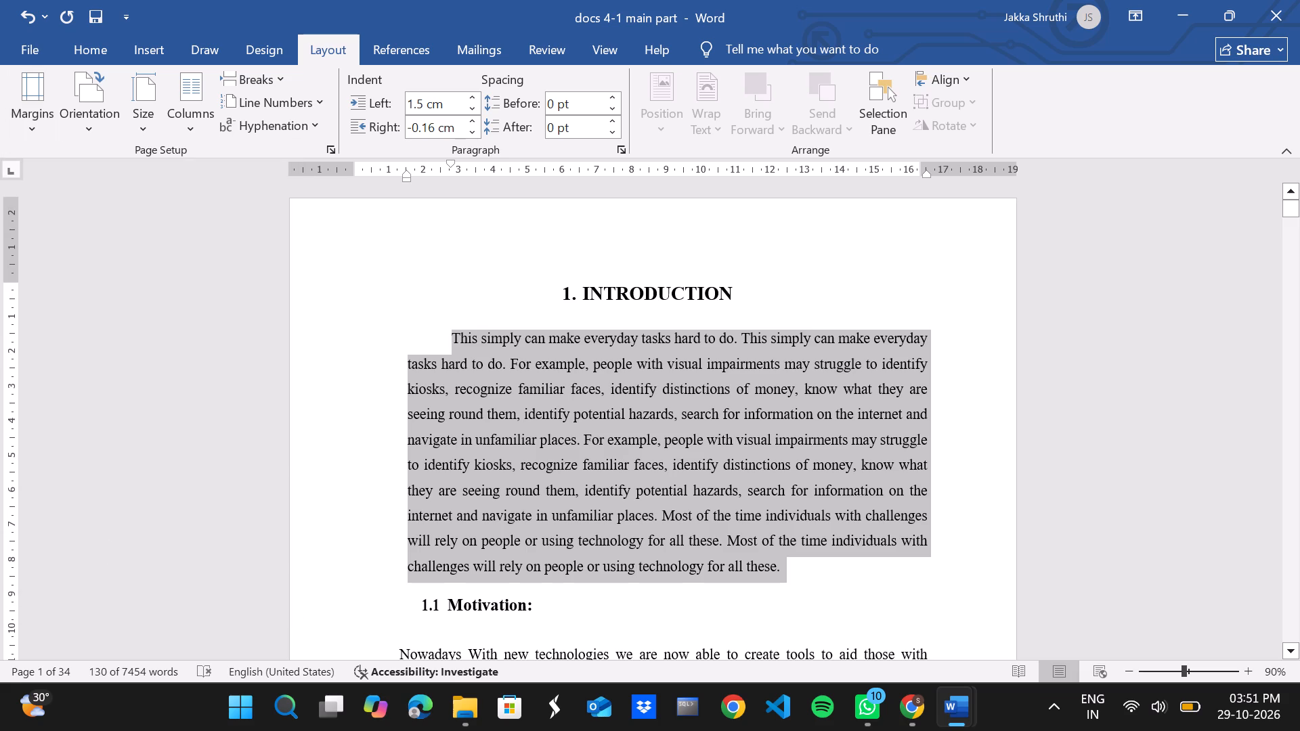
click(14, 123)
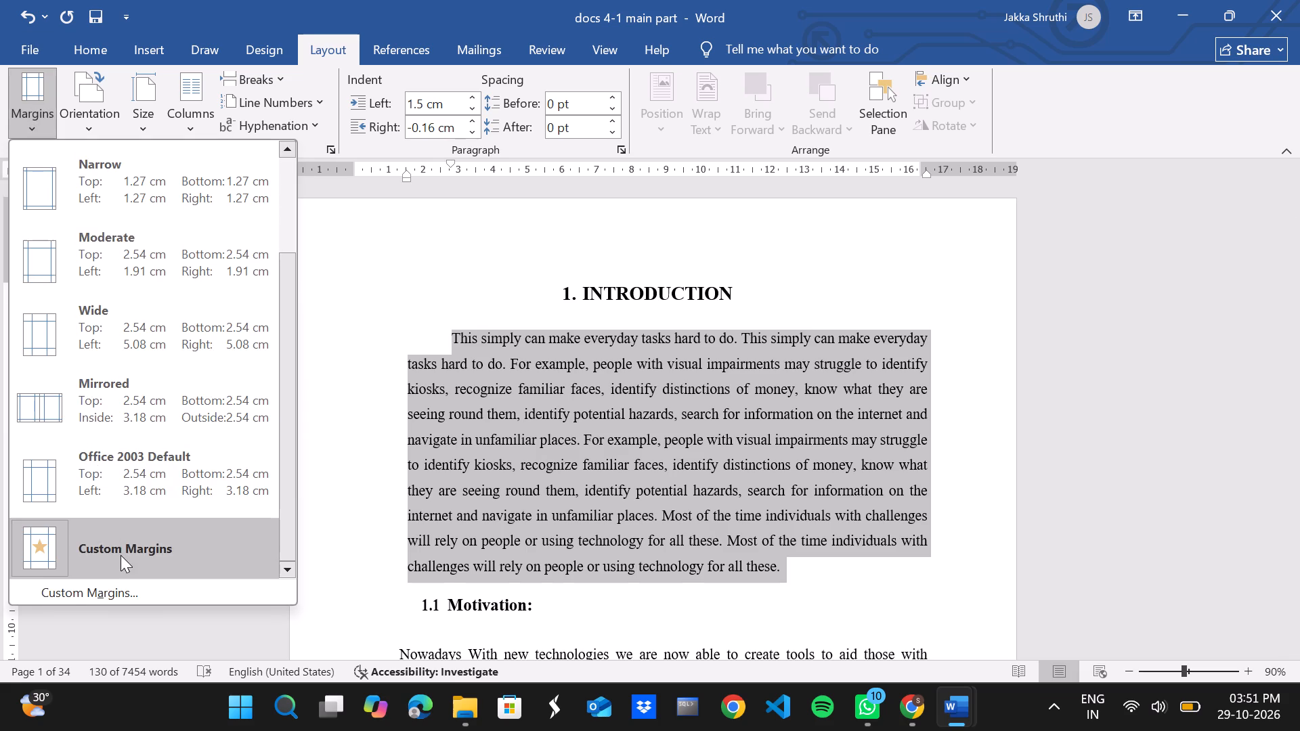
click(130, 594)
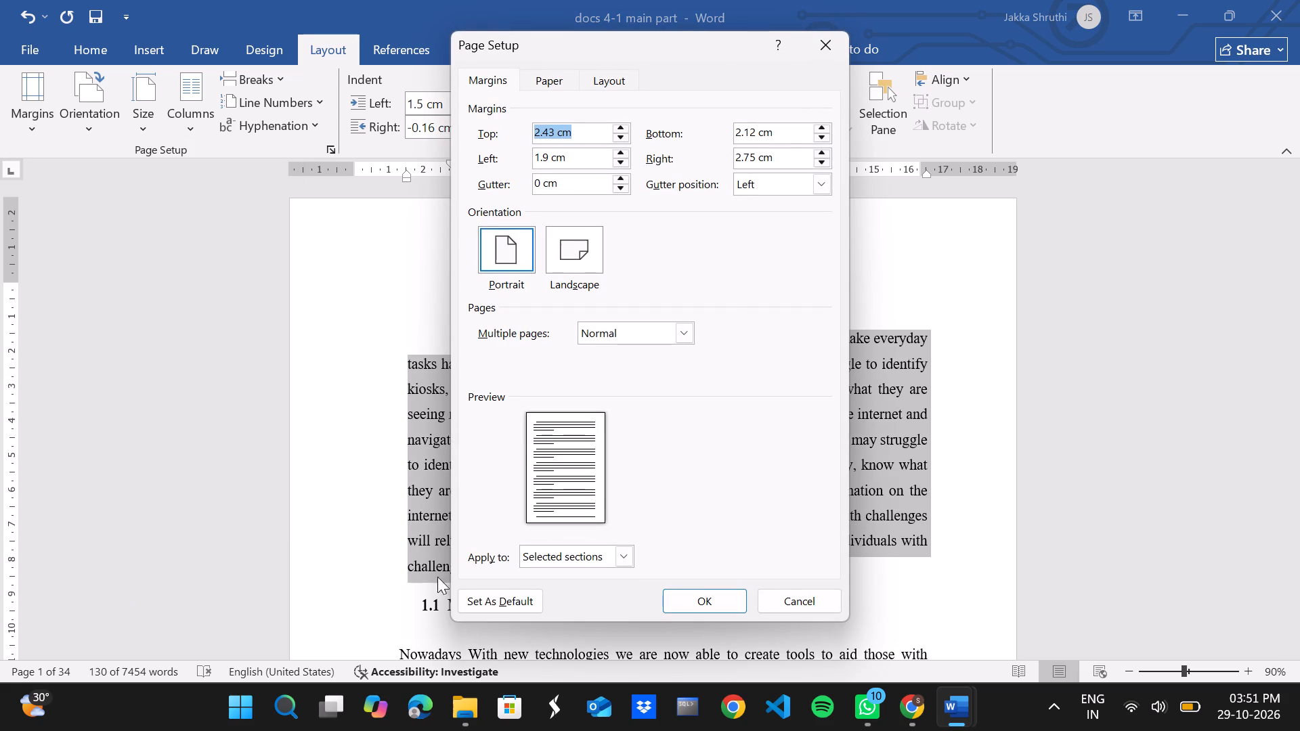
click(554, 129)
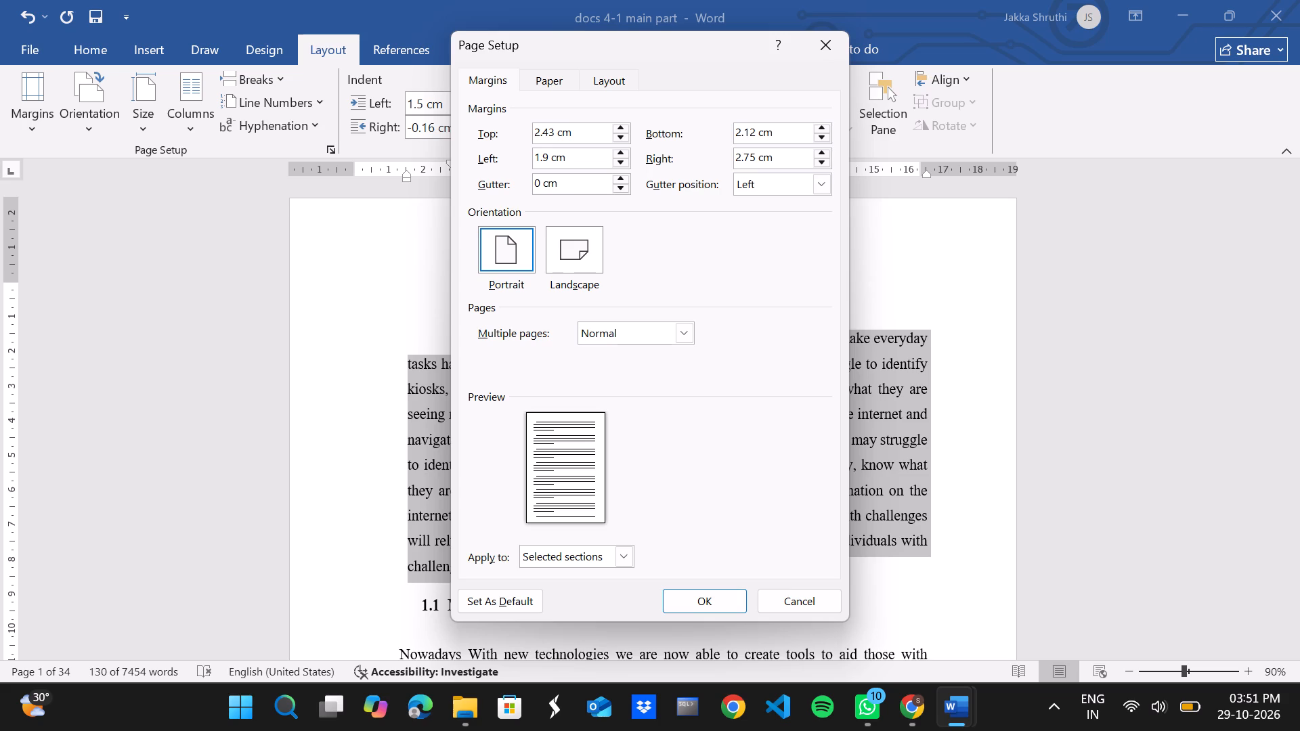
click(554, 129)
key(BackSpace)
key(BackSpace)
text(54)
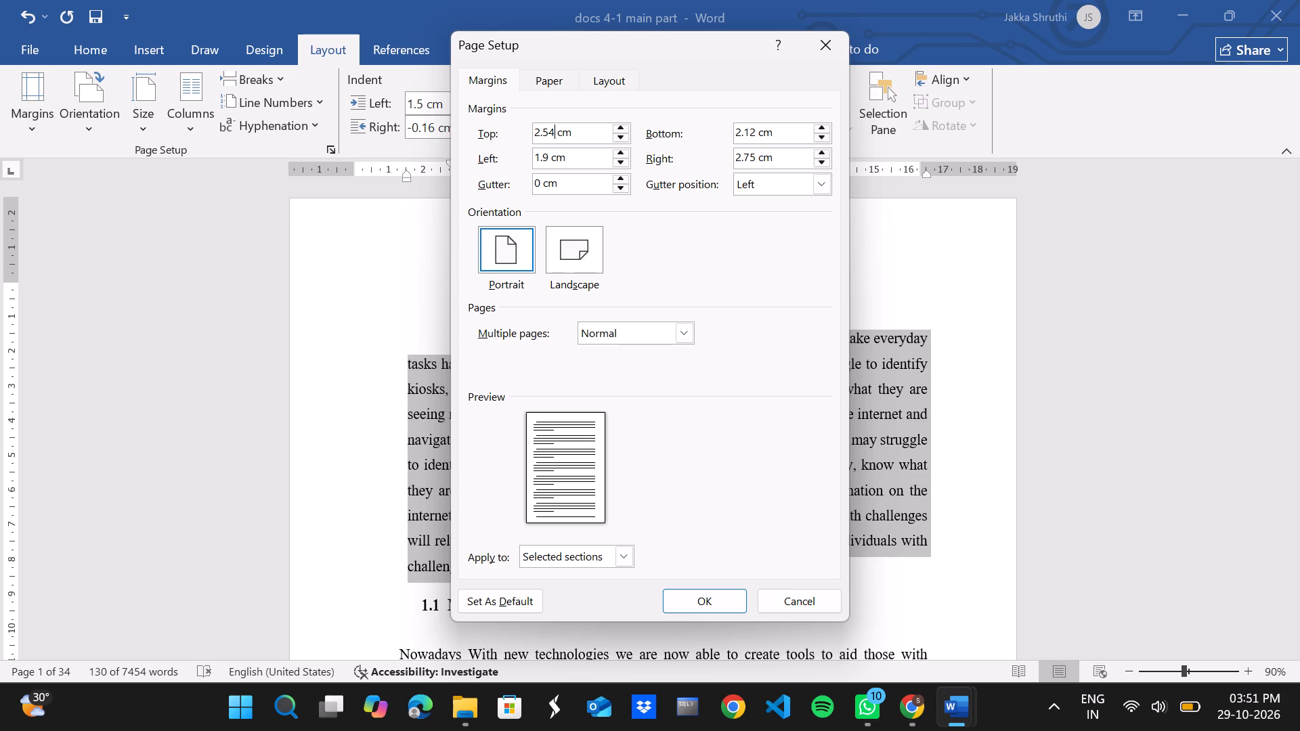
click(753, 133)
key(BackSpace)
key(BackSpace)
text(54)
Set the right margin to 2.54 cm and the left margin to 3.81 cm, and apply the margins to the selected section.
click(755, 156)
key(BackSpace)
key(BackSpace)
text(54)
click(546, 154)
key(BackSpace)
key(BackSpace)
key(BackSpace)
text(3.81)
click(680, 594)
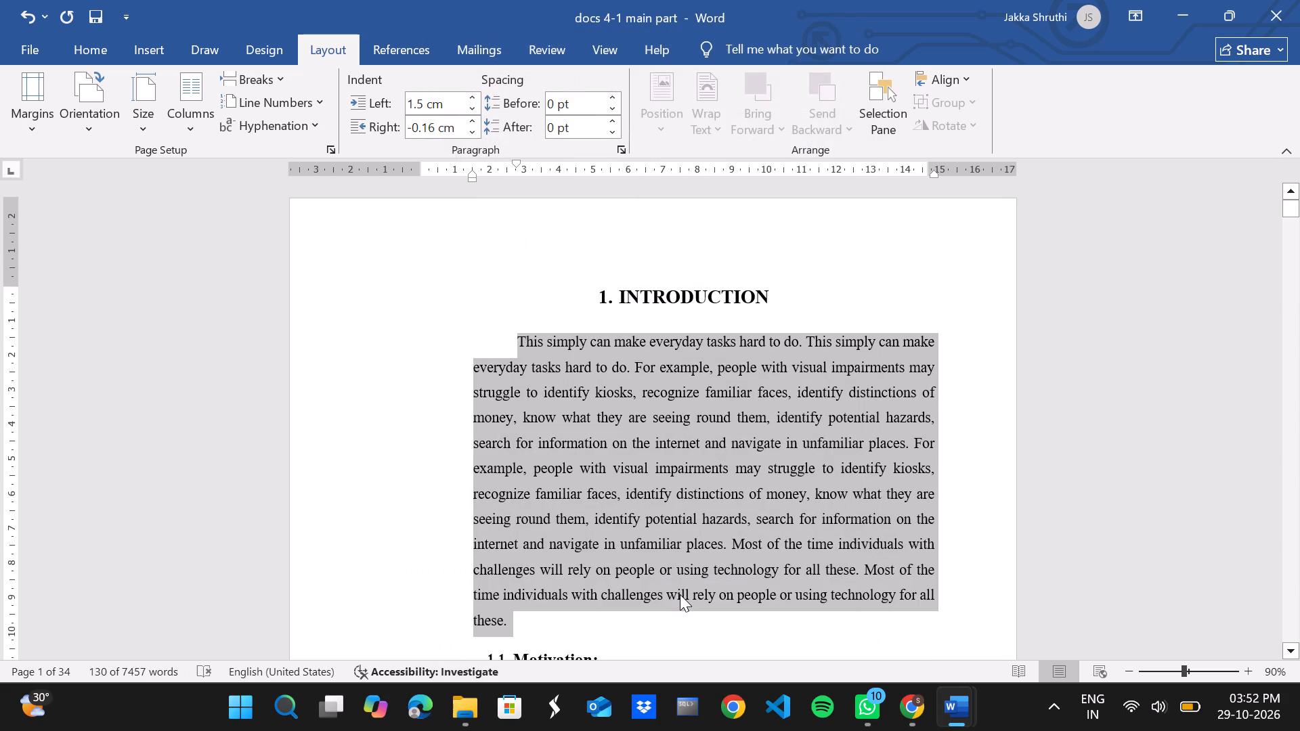
Examine the page layout and text alignment of docs 4-1 main part from the Introduction through to the 2 PROPOSED SYSTEM heading.
scroll(680, 594, down, 1)
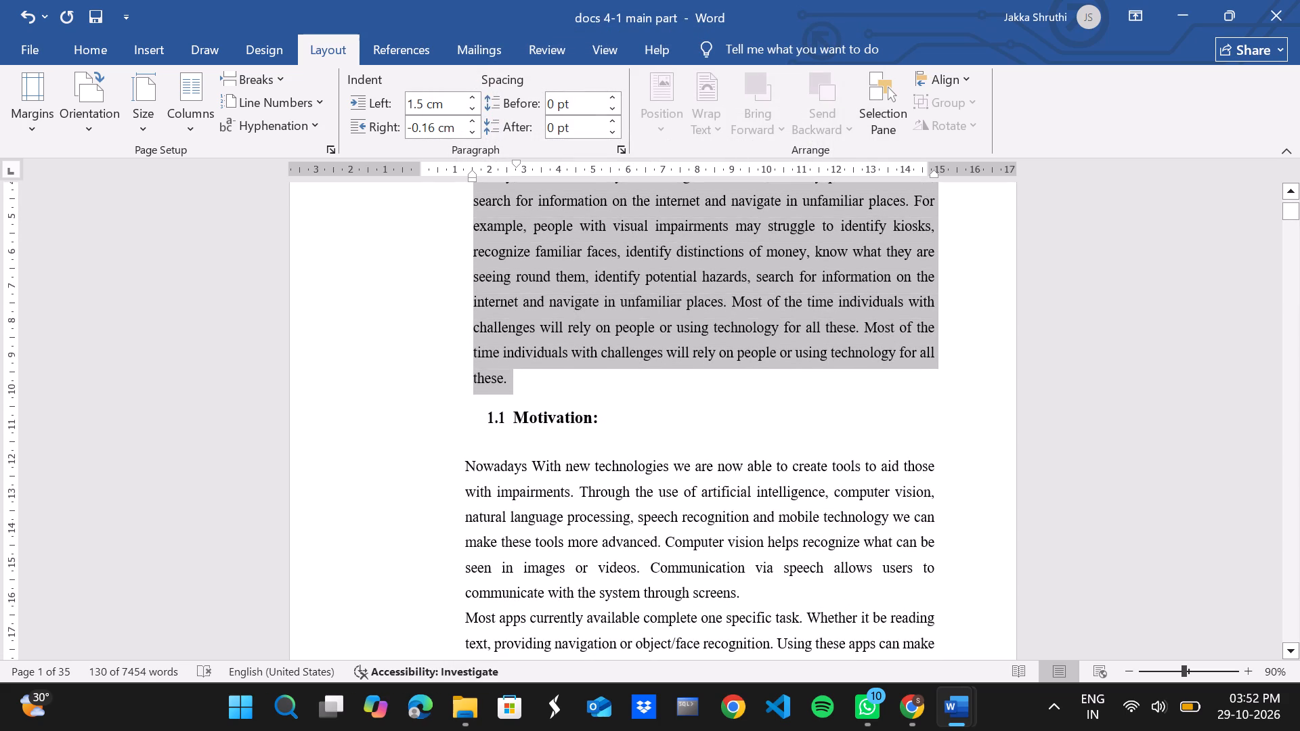
scroll(680, 594, down, 17)
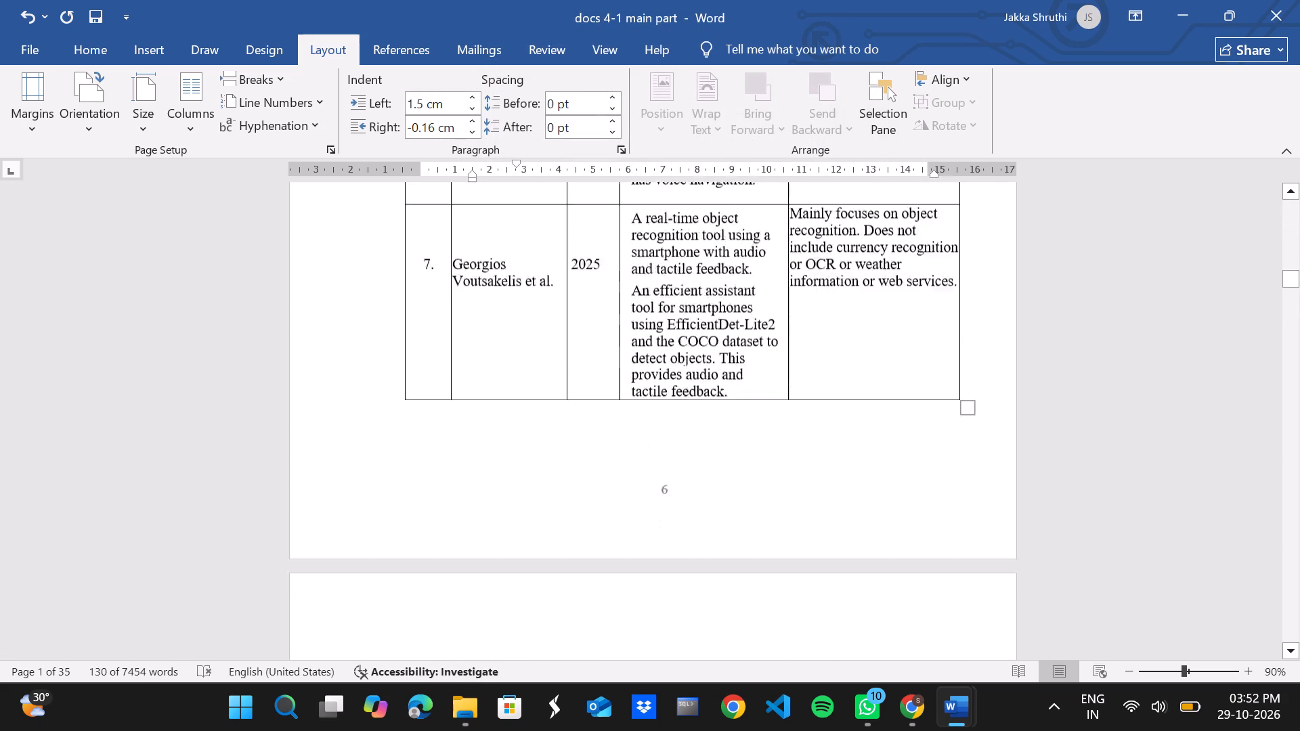
scroll(680, 594, down, 19)
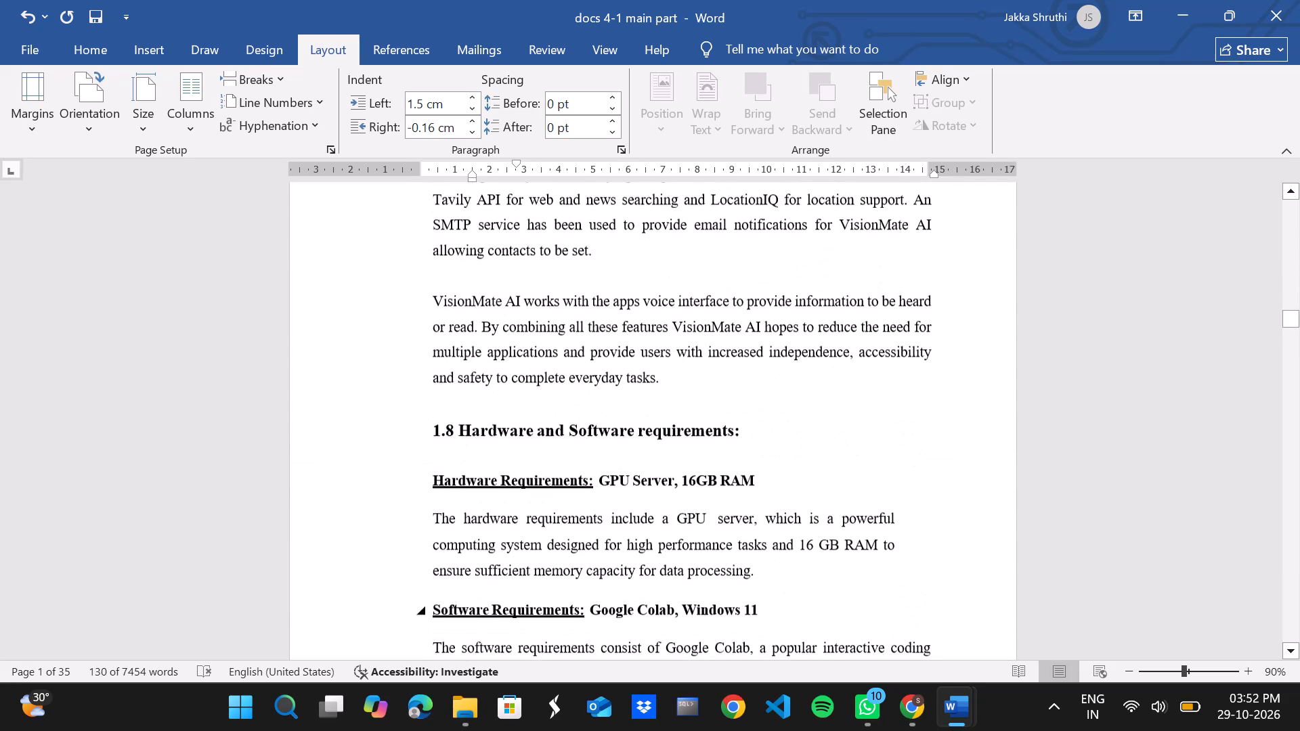
scroll(680, 594, down, 7)
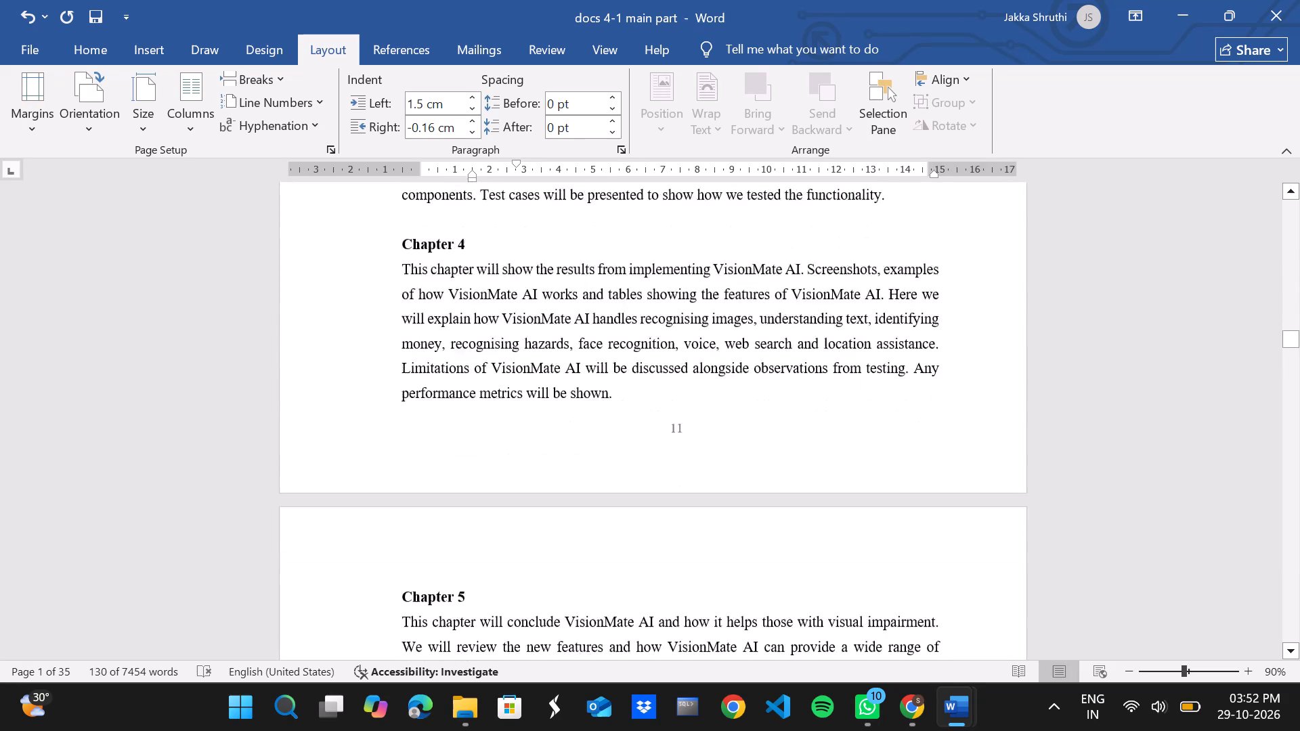
scroll(680, 594, down, 1)
scroll(680, 594, up, 6)
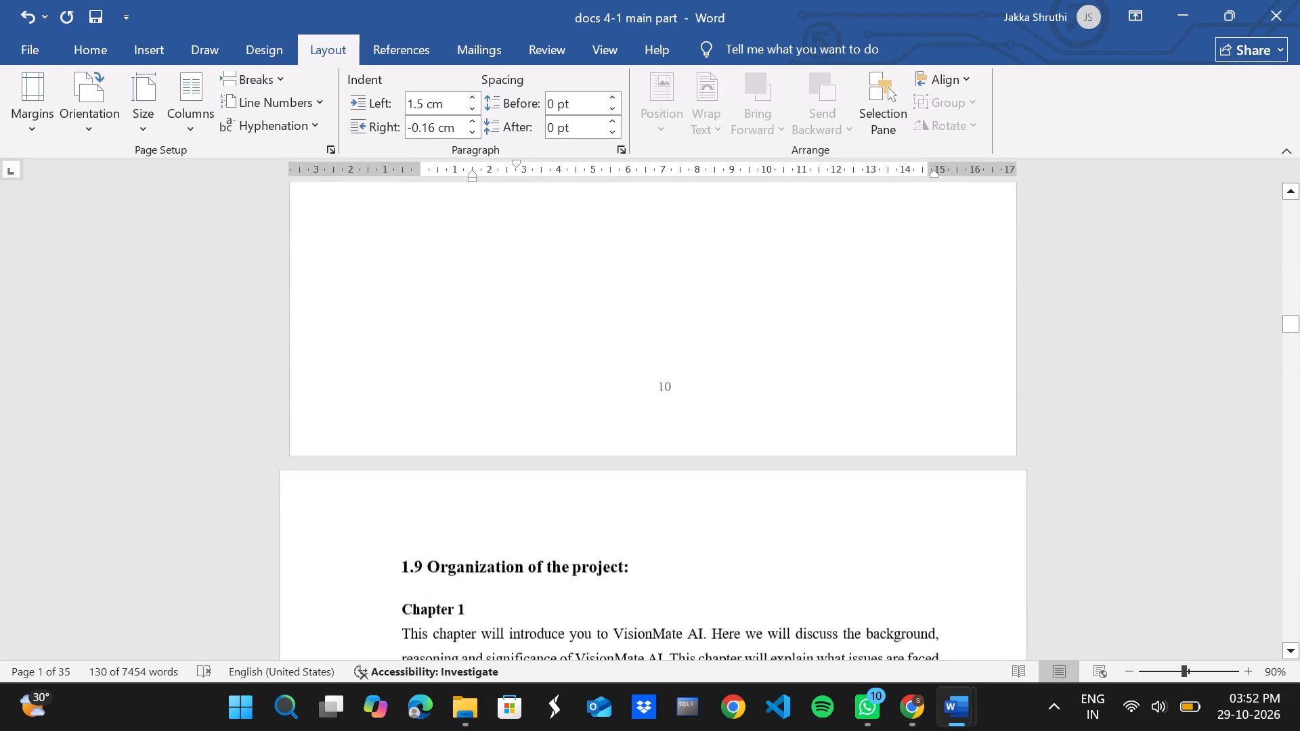
scroll(680, 594, up, 16)
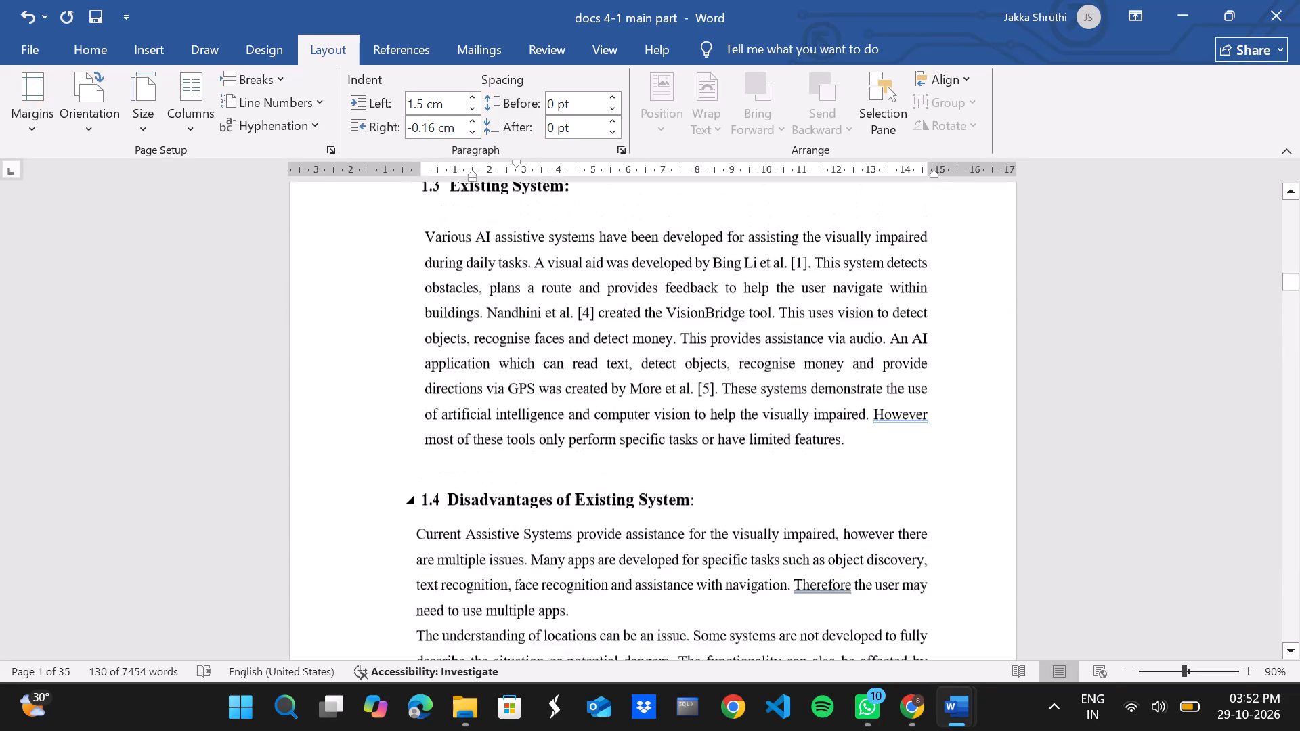
scroll(680, 594, up, 15)
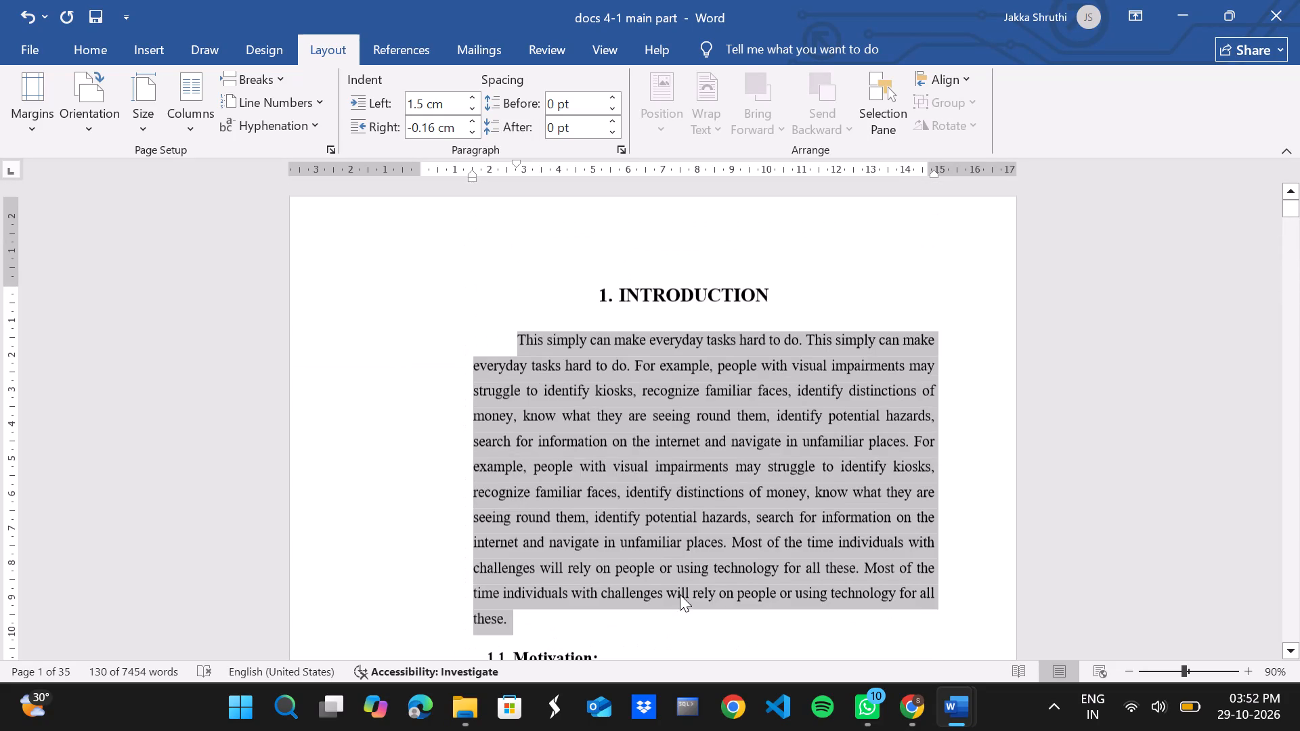
scroll(680, 594, down, 8)
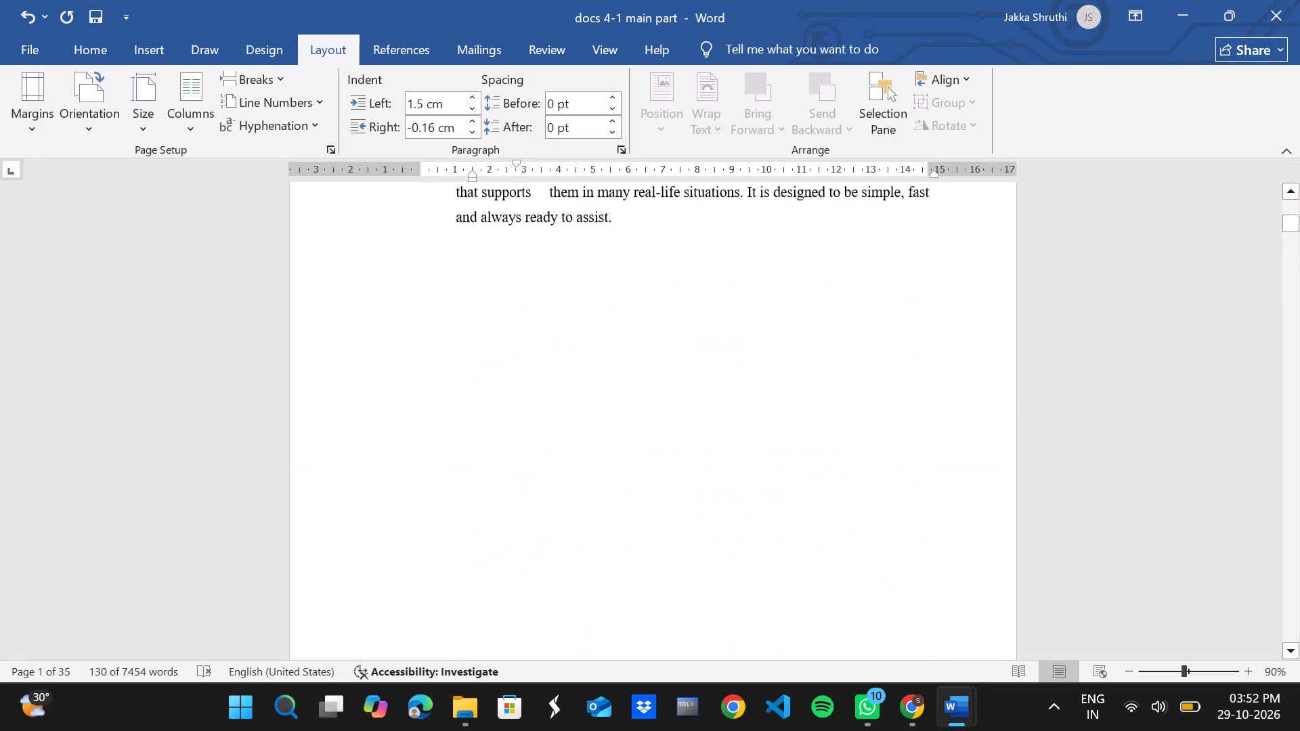
scroll(680, 594, down, 8)
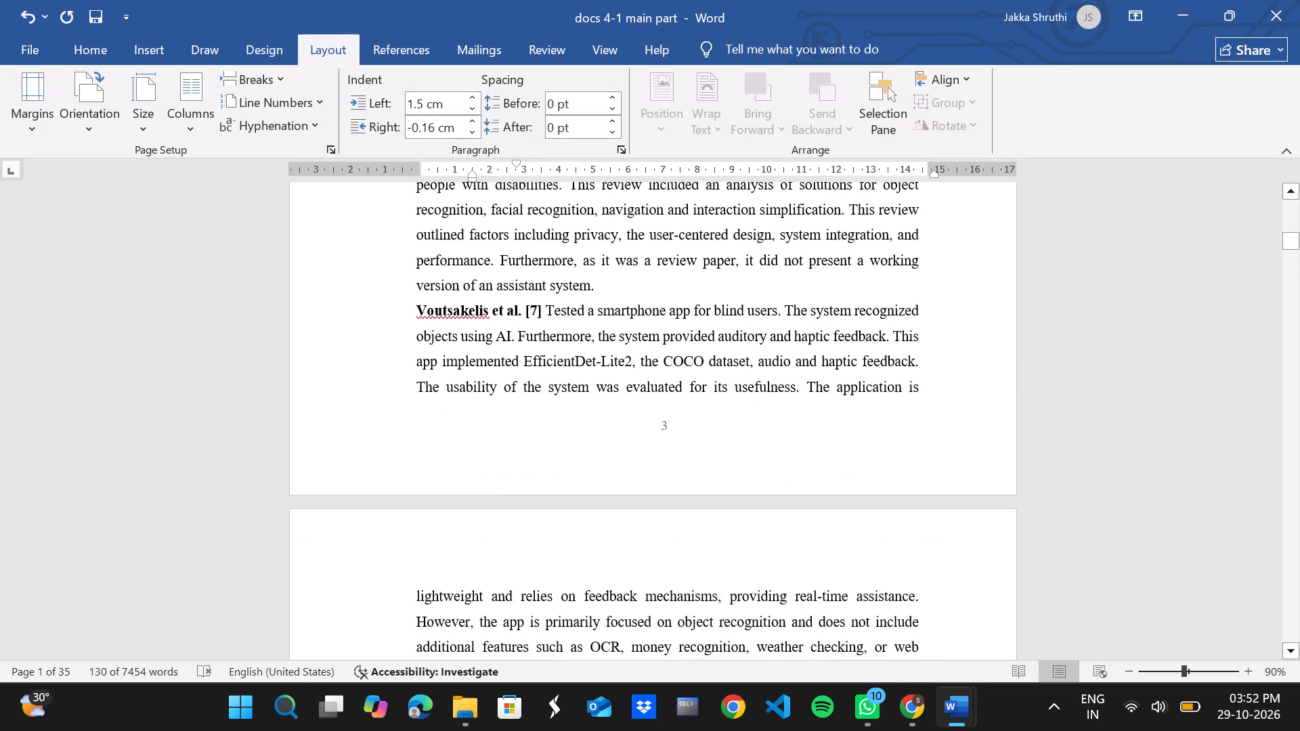
scroll(680, 594, down, 8)
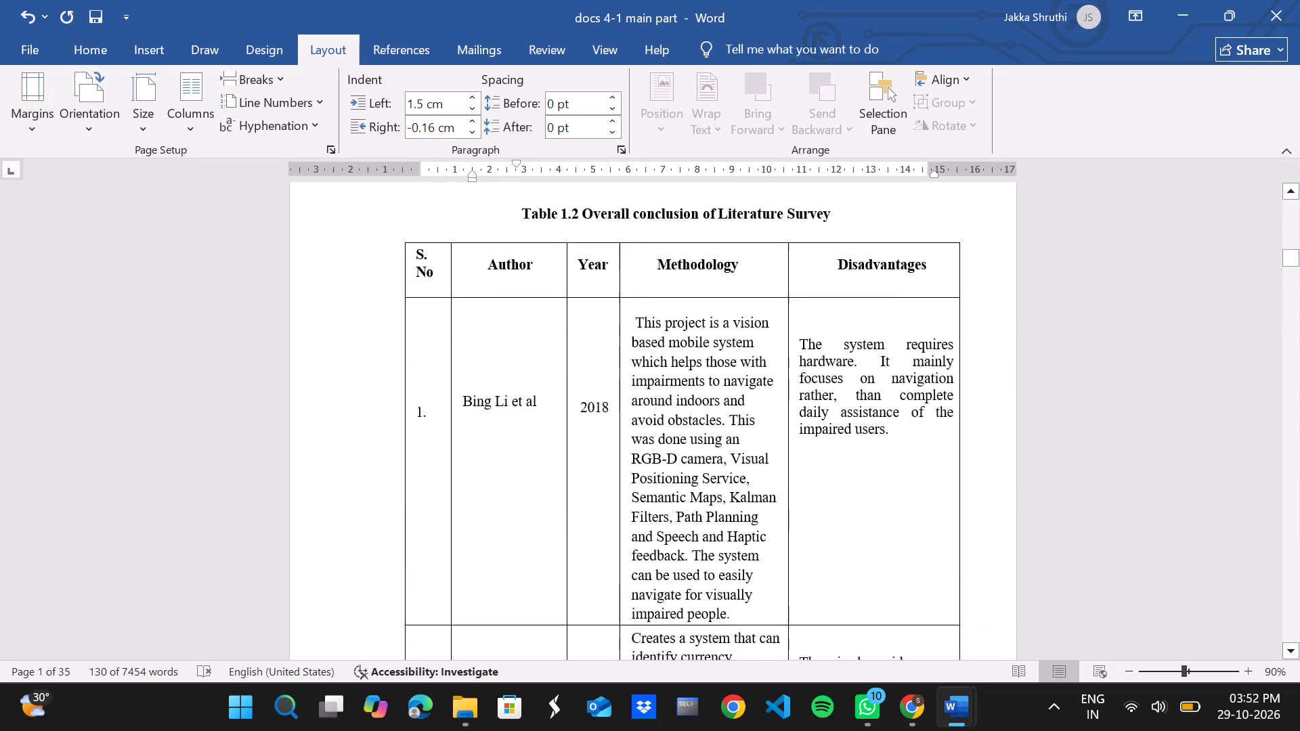
scroll(680, 594, down, 8)
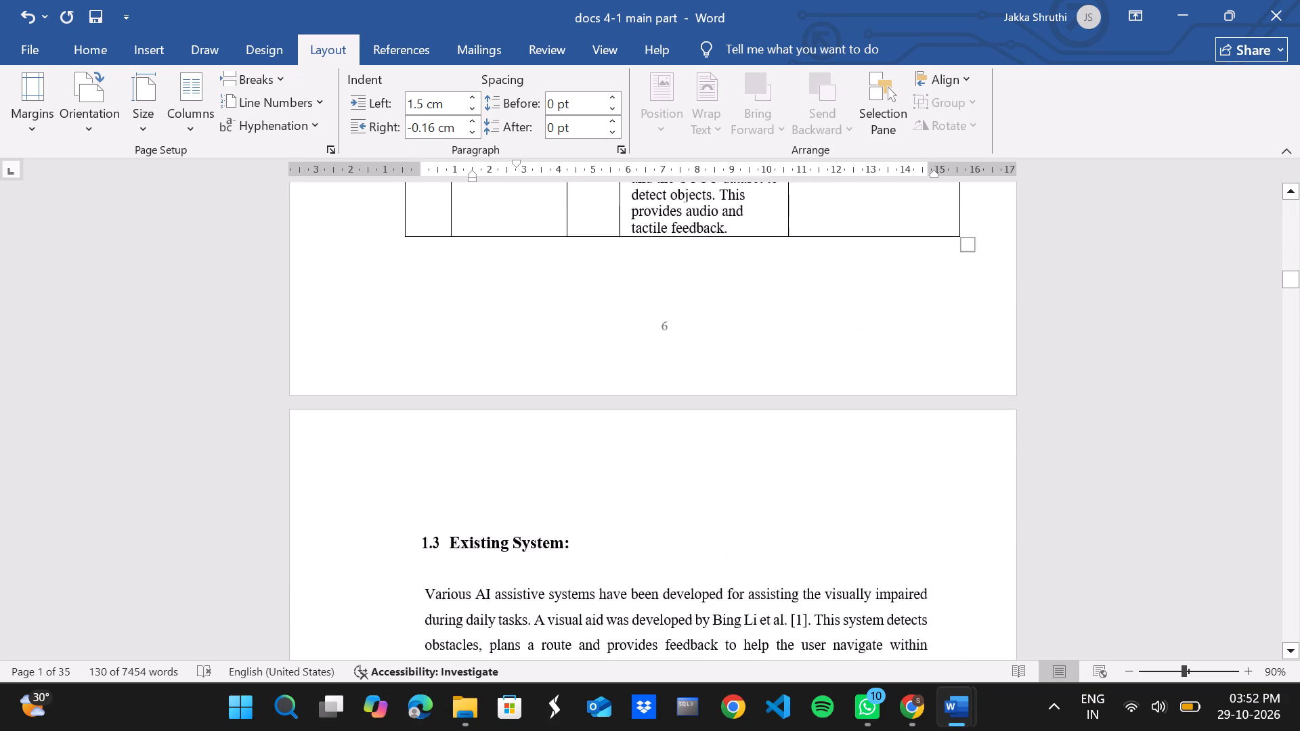
scroll(680, 594, down, 8)
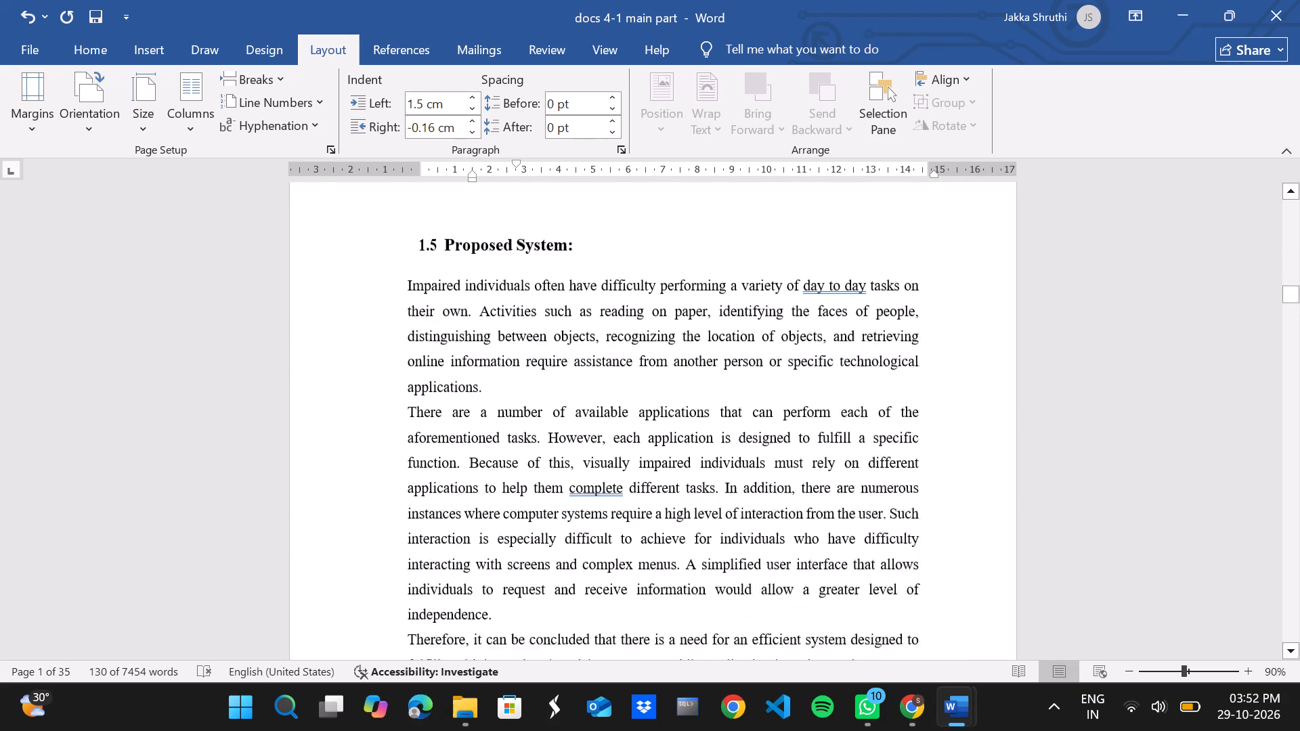
scroll(680, 594, down, 7)
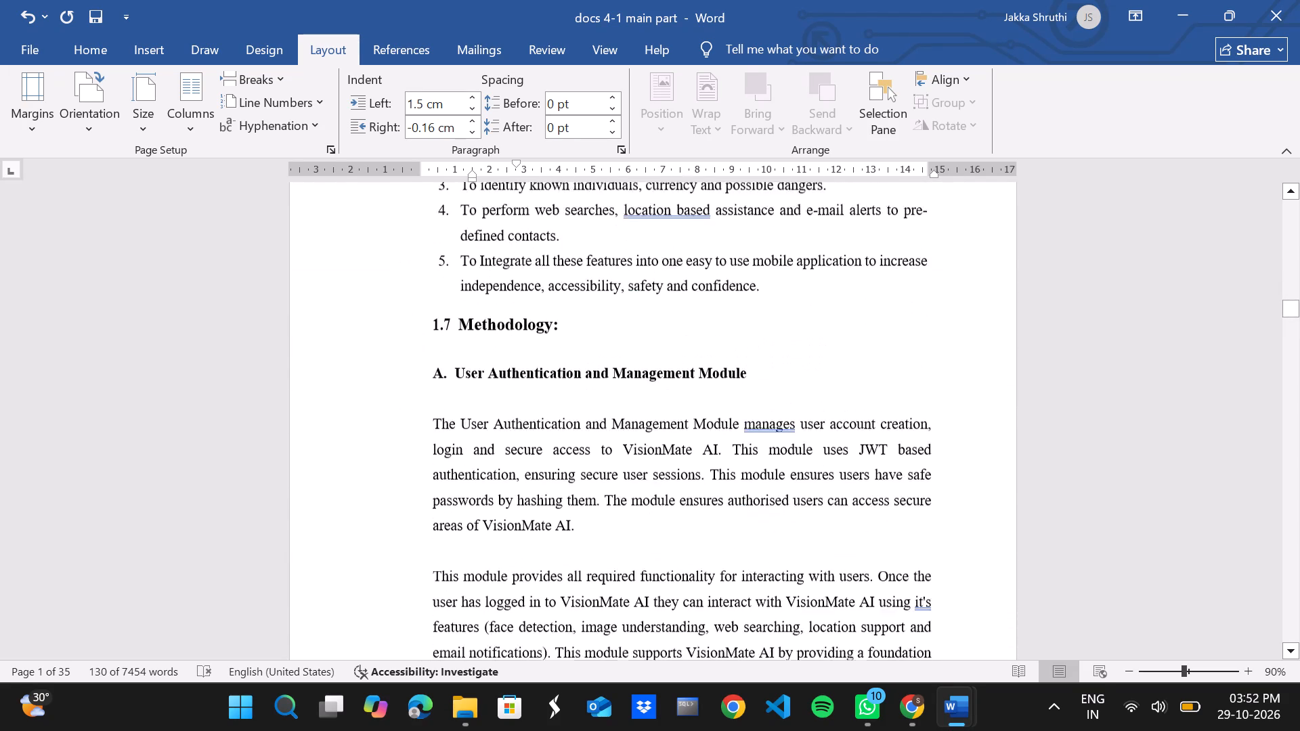
scroll(680, 594, down, 8)
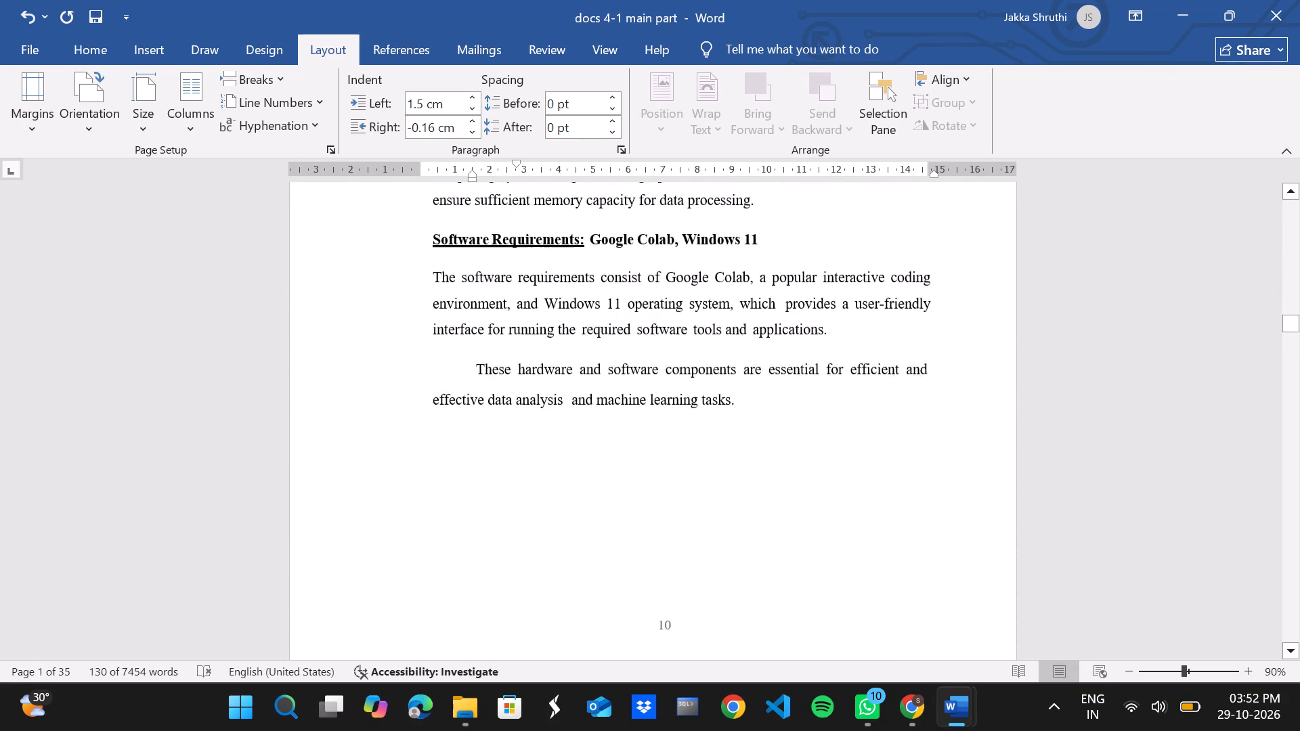
scroll(680, 594, down, 7)
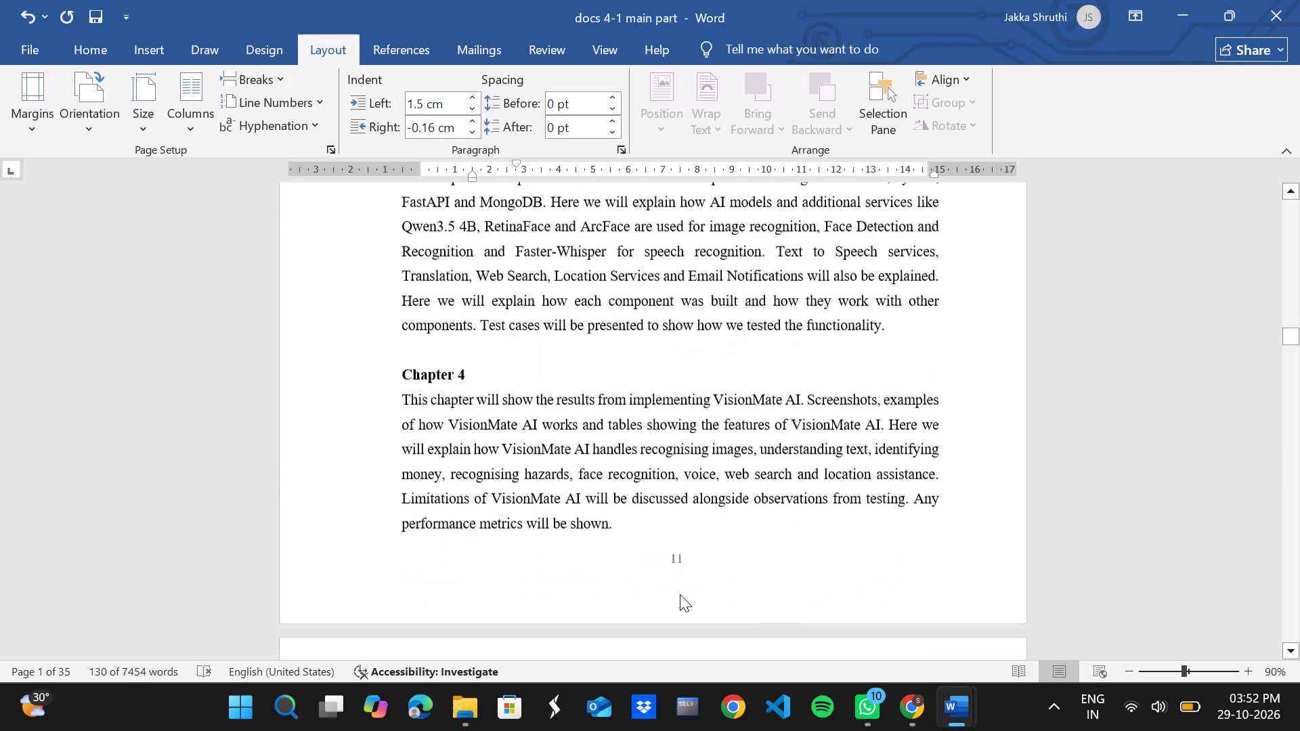
scroll(680, 594, down, 7)
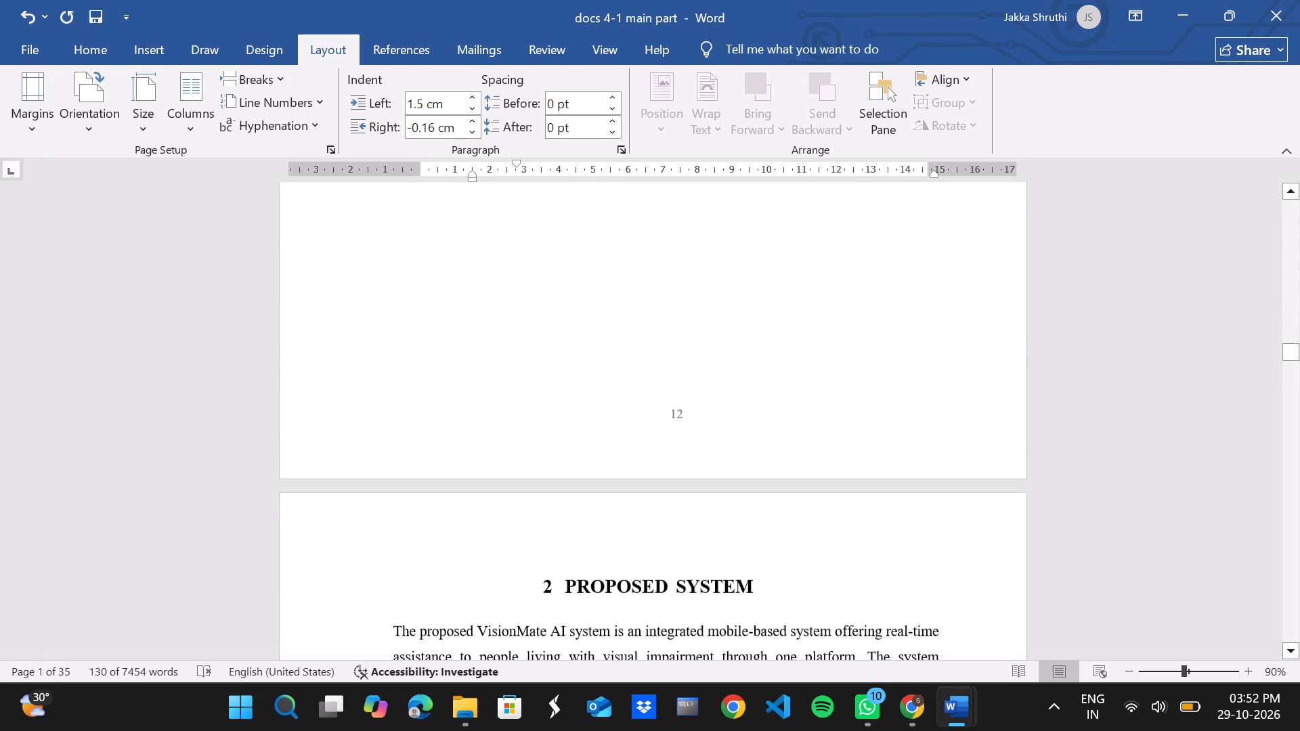
Examine the page layout and alignment from 2 PROPOSED SYSTEM through Algorithm 2.2.1 in the Description of Algorithms section.
scroll(680, 594, down, 8)
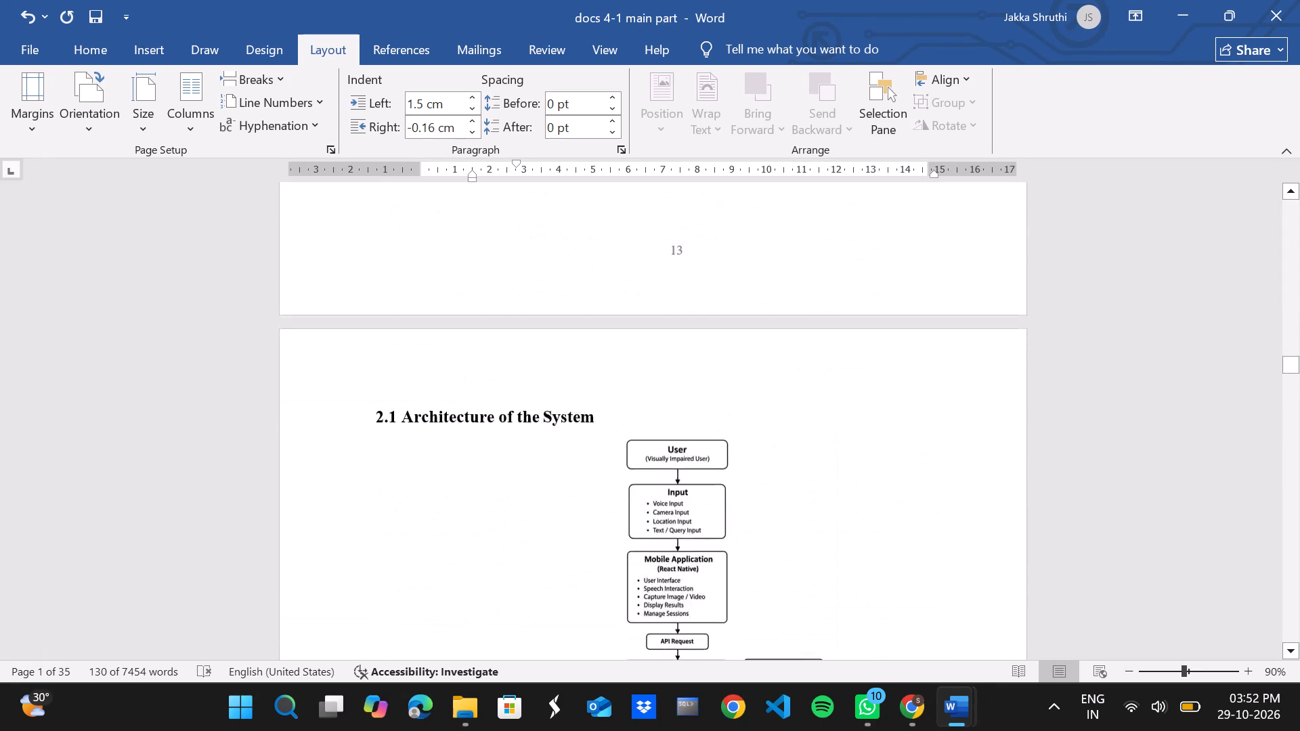
scroll(680, 594, down, 5)
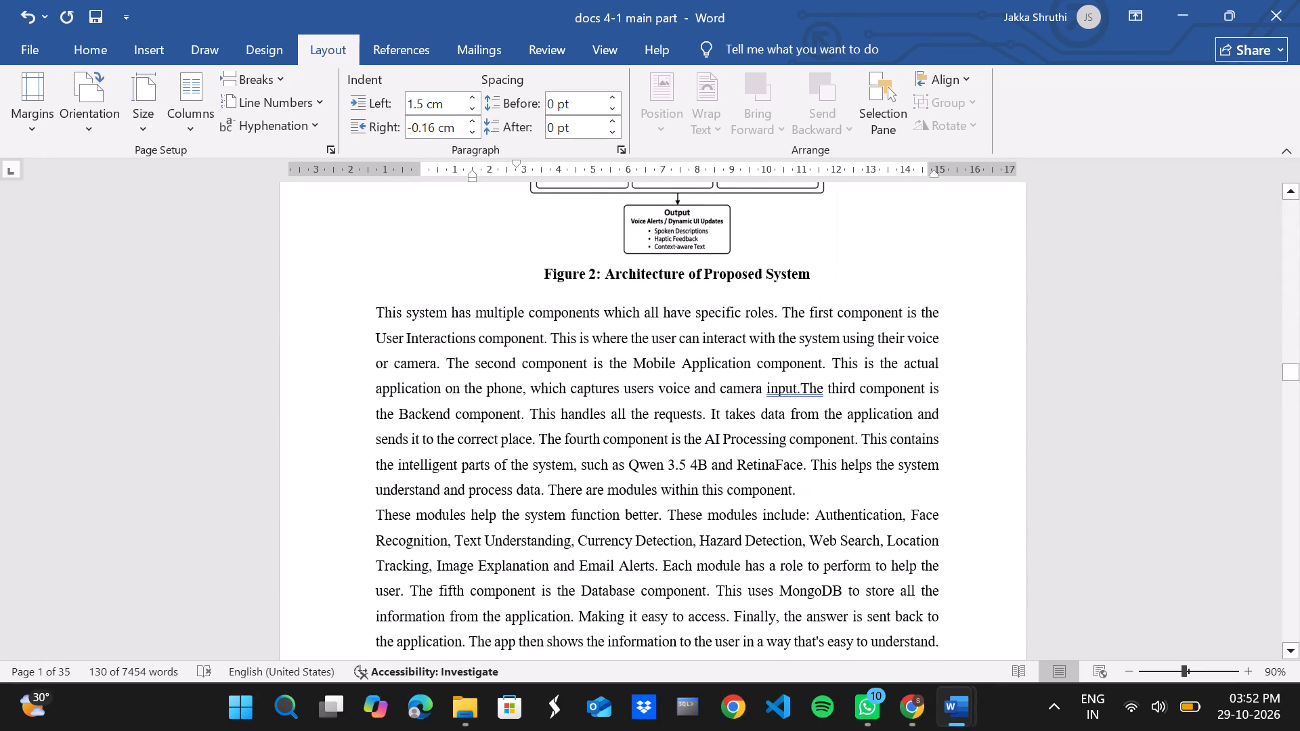
scroll(680, 594, down, 2)
scroll(680, 594, up, 3)
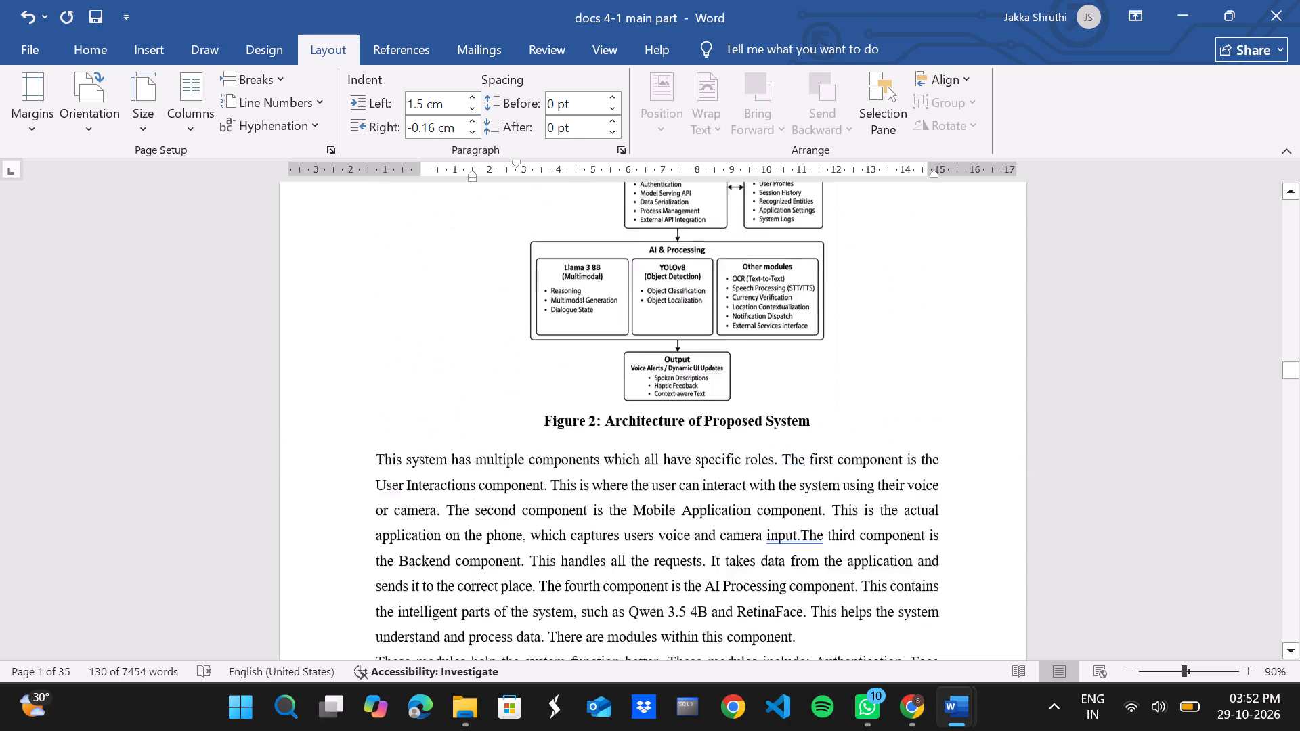
scroll(680, 594, up, 4)
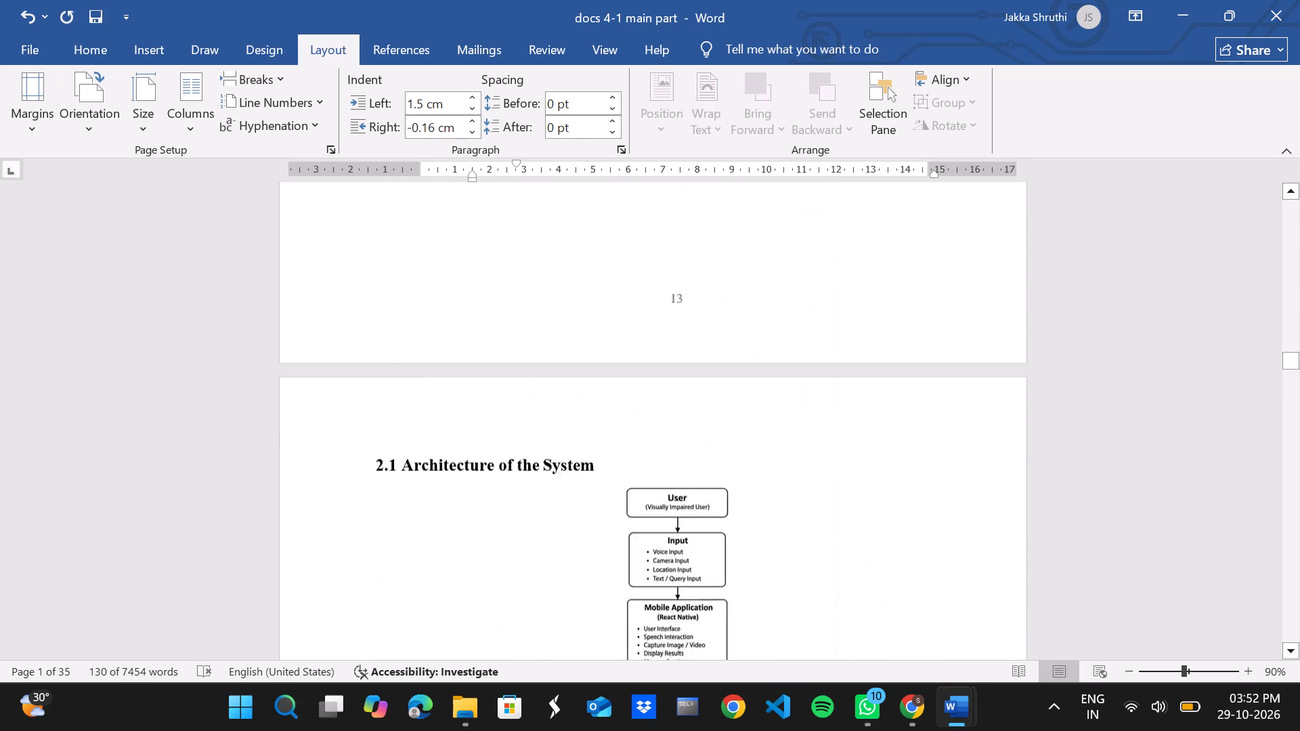
scroll(680, 594, up, 1)
scroll(680, 594, down, 4)
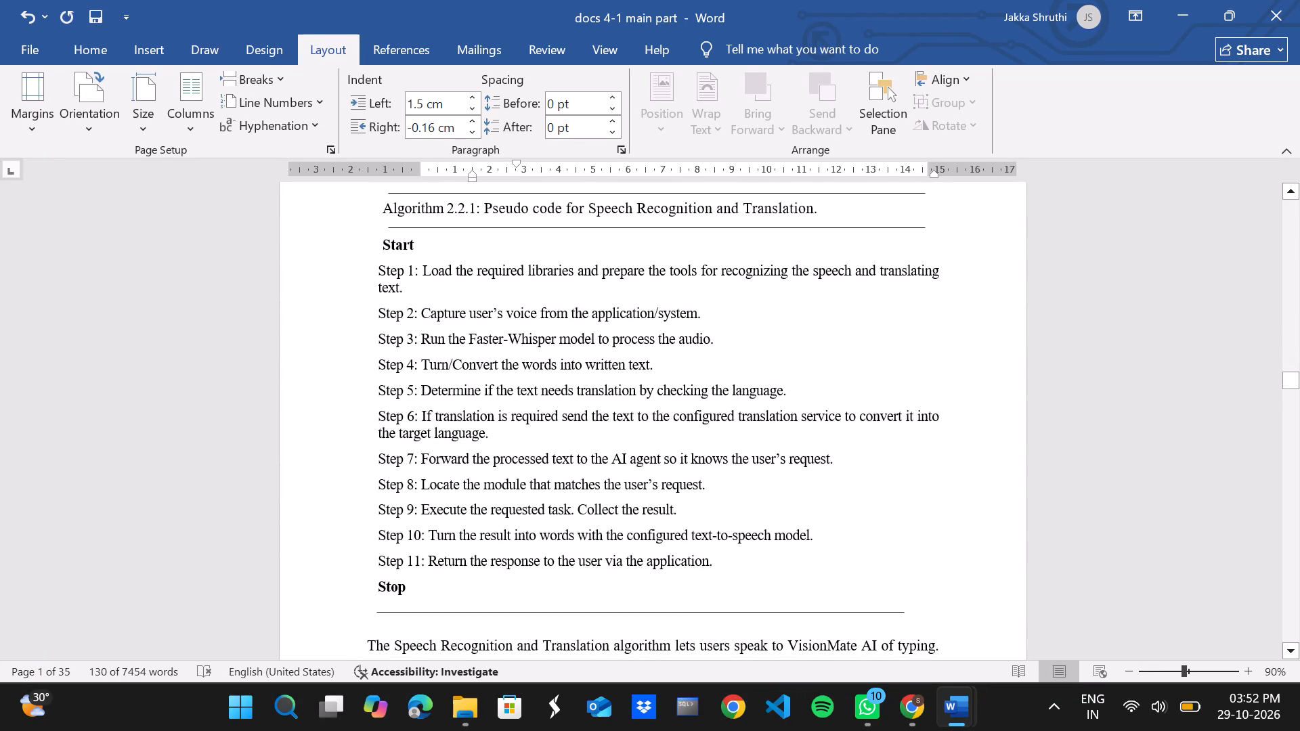
scroll(680, 594, up, 1)
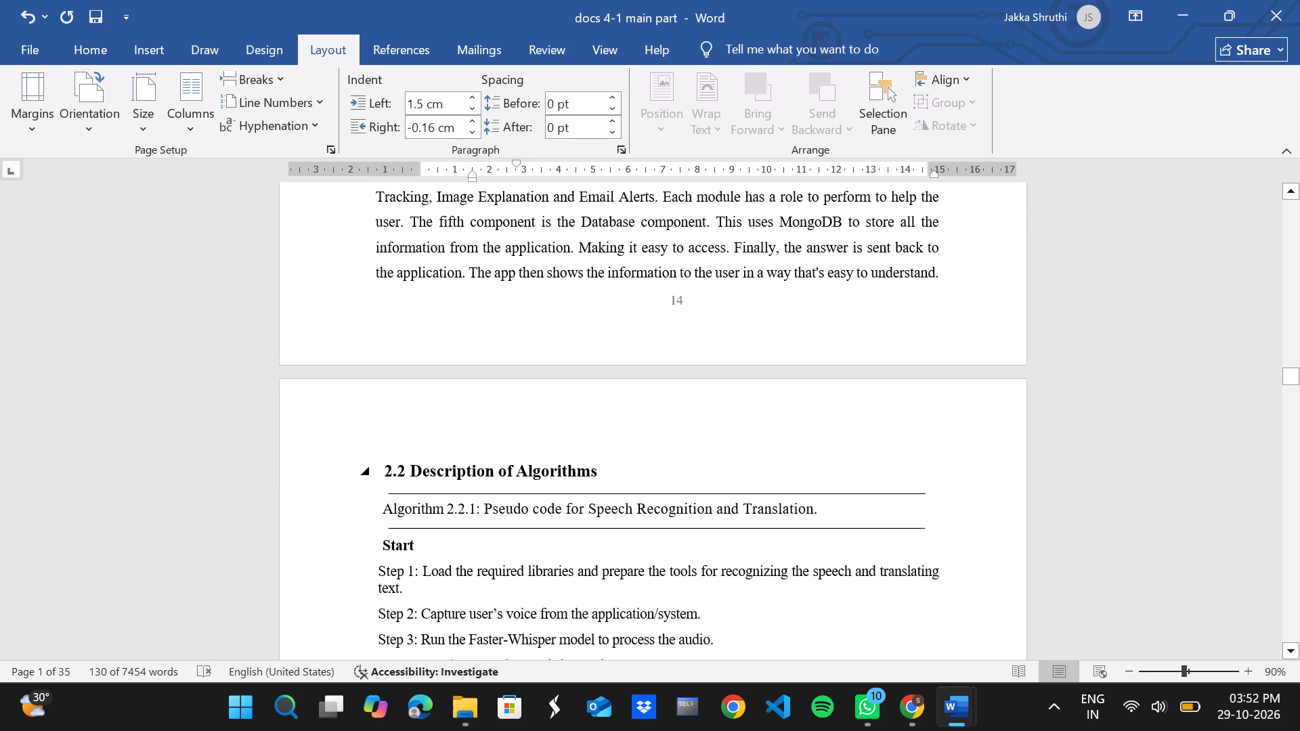
Check the custom page margins in Page Setup for the section containing Step 1 of Algorithm 2.2.1.
click(26, 119)
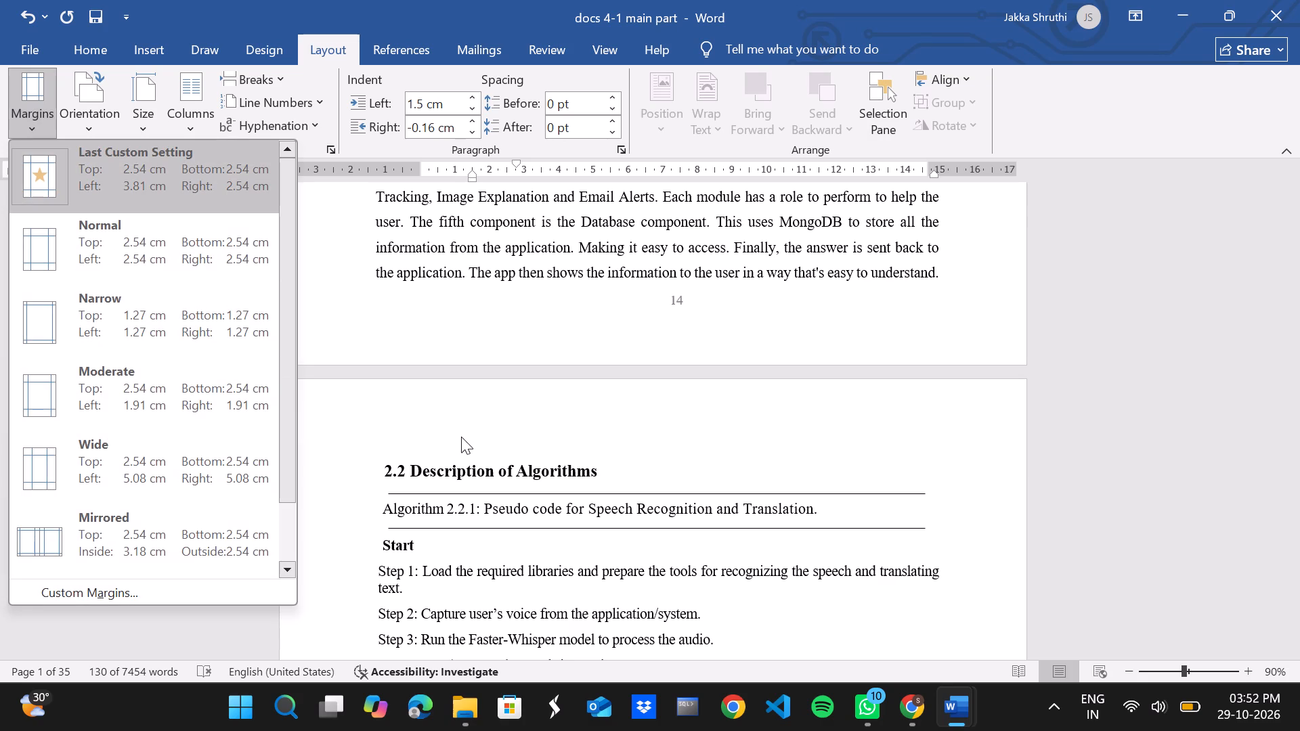
click(518, 568)
click(518, 568)
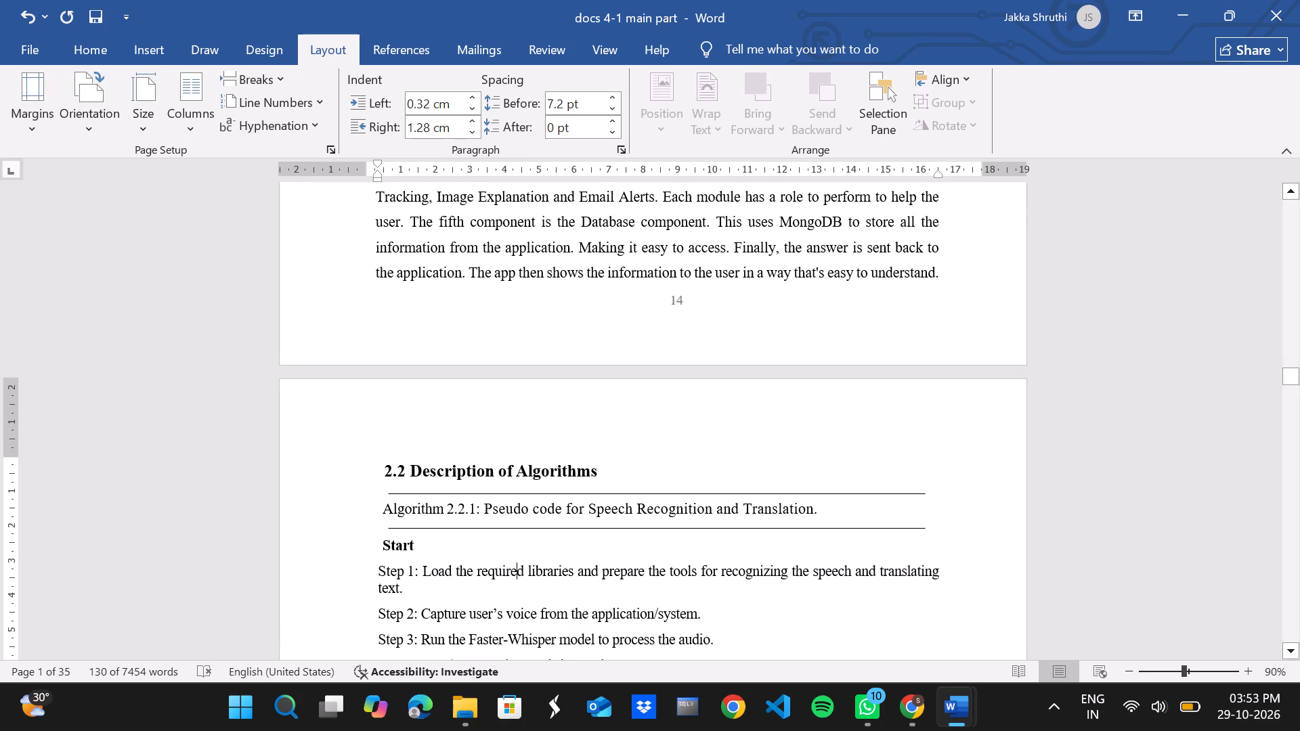
click(33, 129)
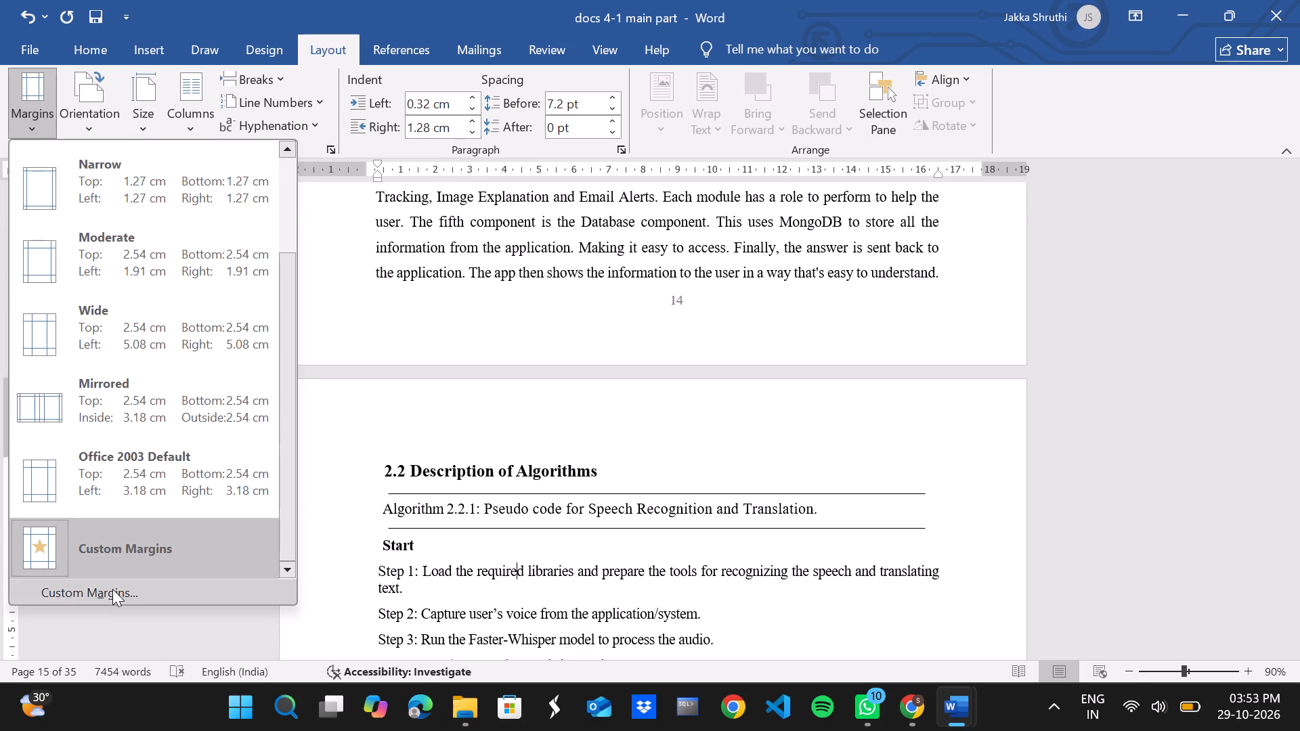
click(112, 589)
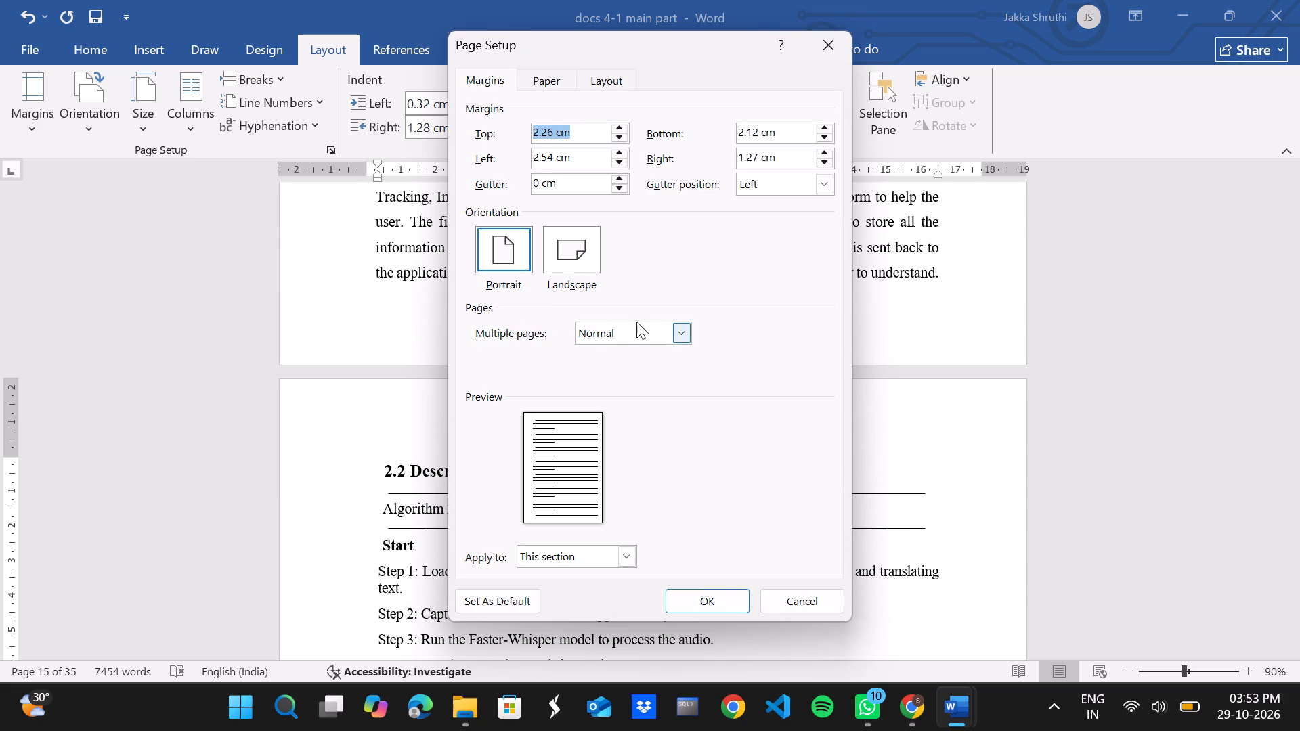
click(226, 401)
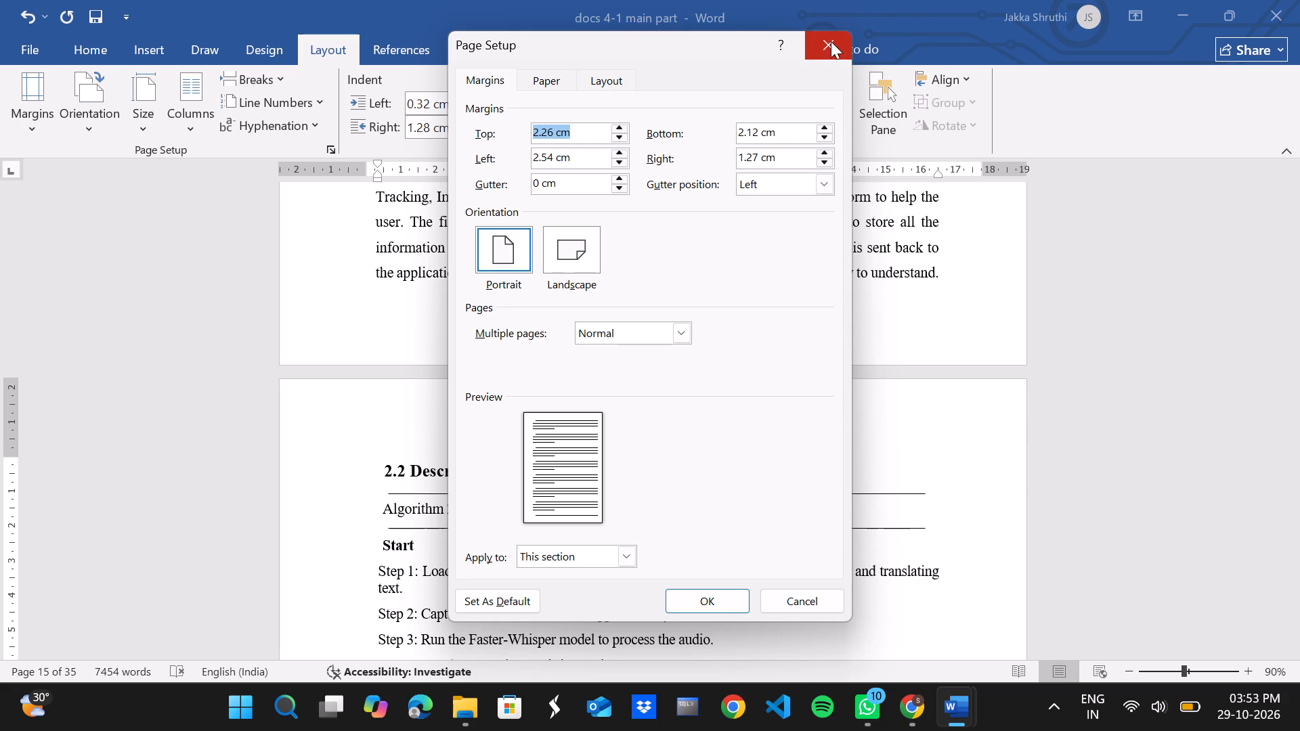
click(831, 41)
click(637, 121)
Examine the page layout from 2.2 Description of Algorithms back through 1.9 Organization of the project to the 1.7 Methodology modules.
scroll(637, 121, up, 20)
scroll(637, 121, down, 1)
scroll(637, 121, up, 20)
scroll(637, 121, up, 20)
scroll(637, 121, up, 6)
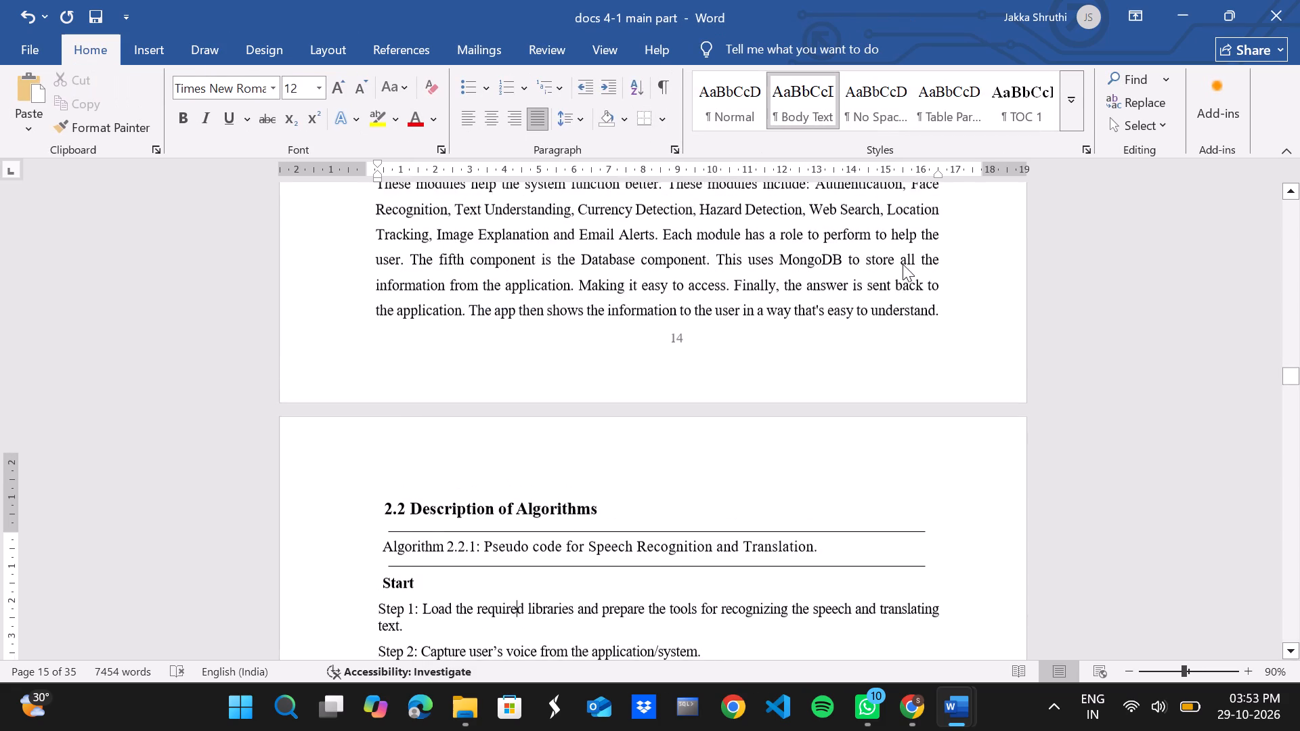
key(ctrl+a)
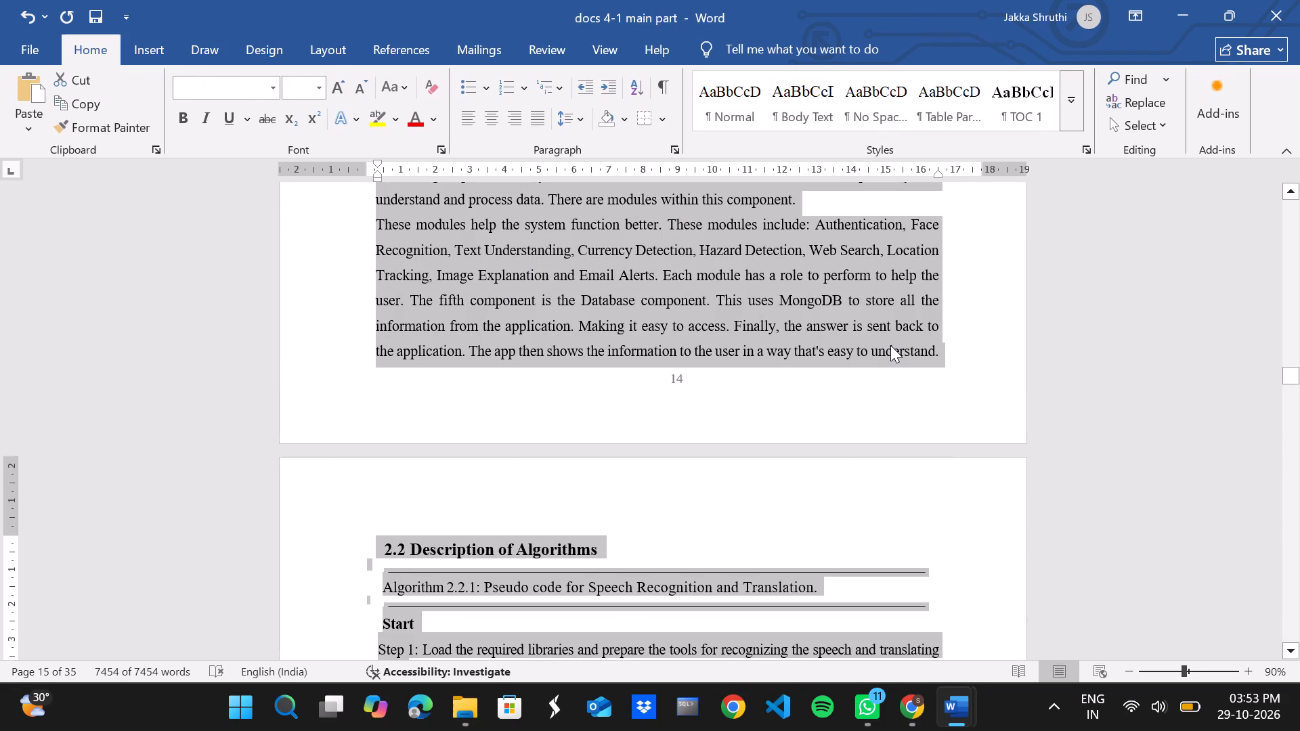
click(751, 433)
scroll(751, 433, up, 11)
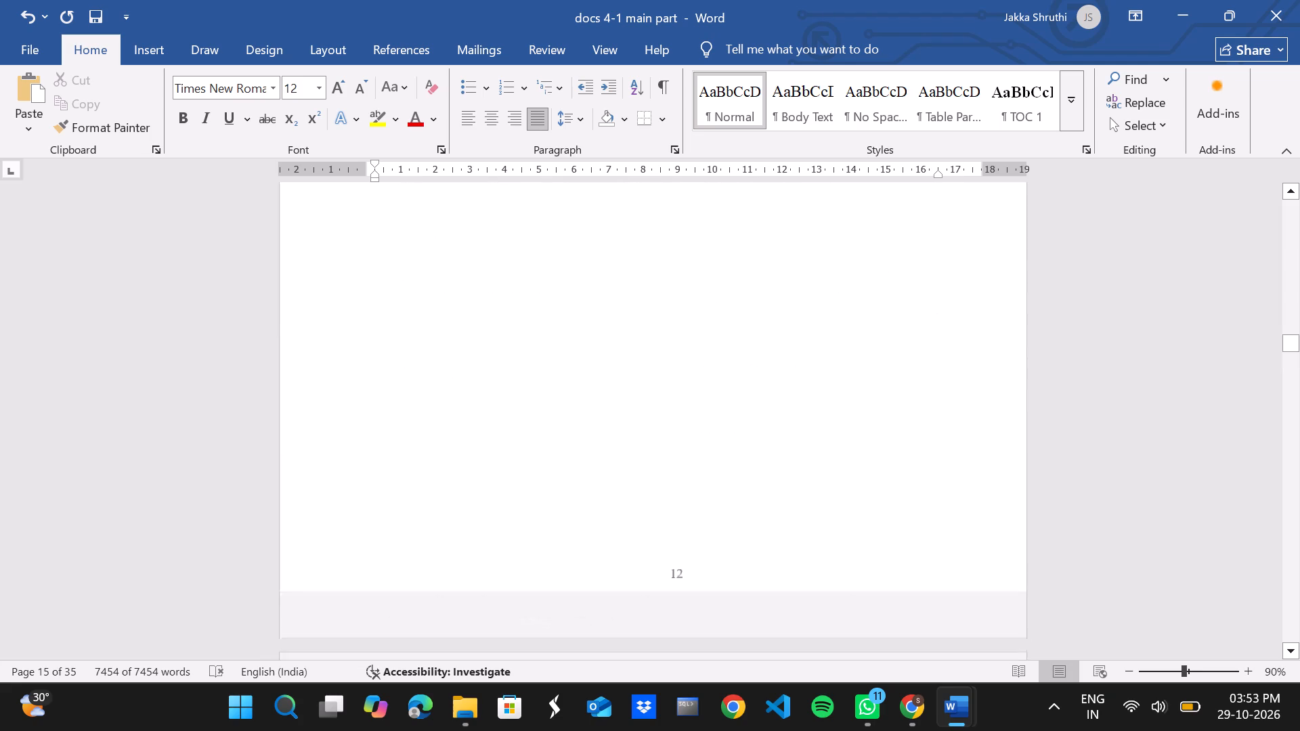
scroll(751, 433, up, 5)
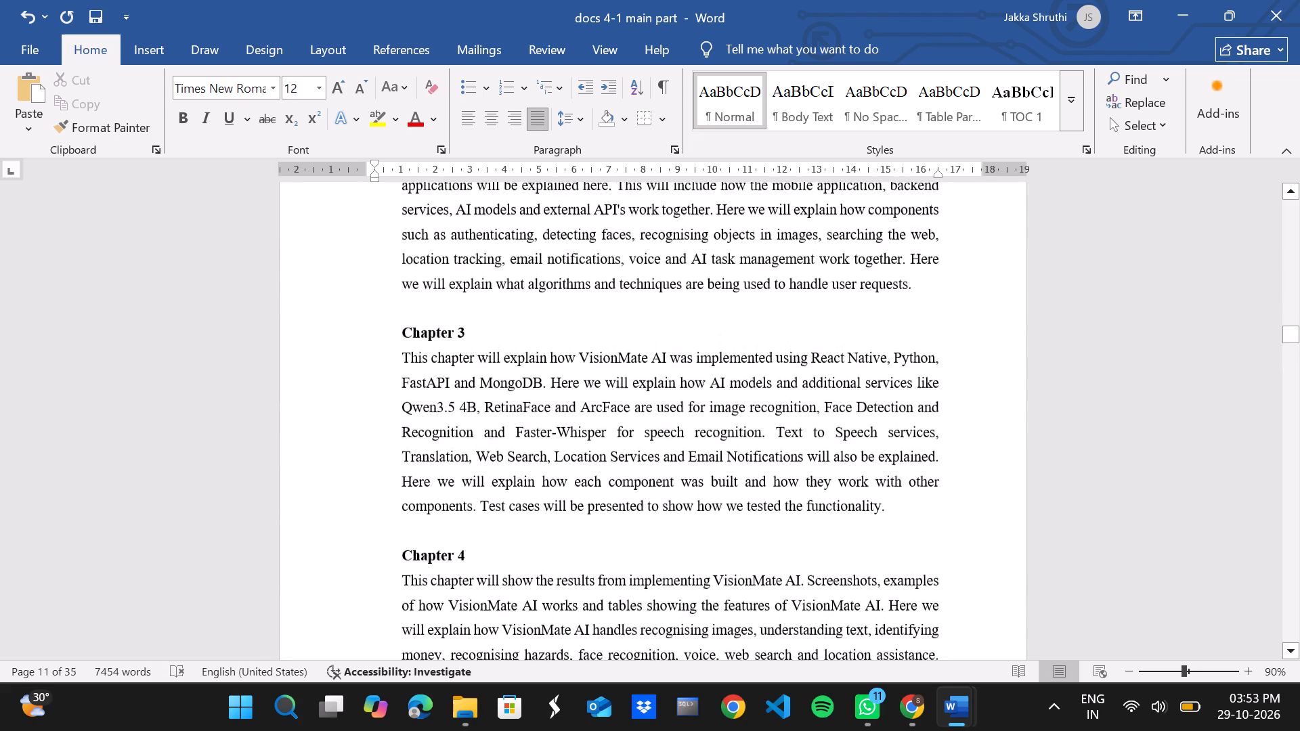
scroll(751, 433, up, 3)
scroll(751, 433, down, 2)
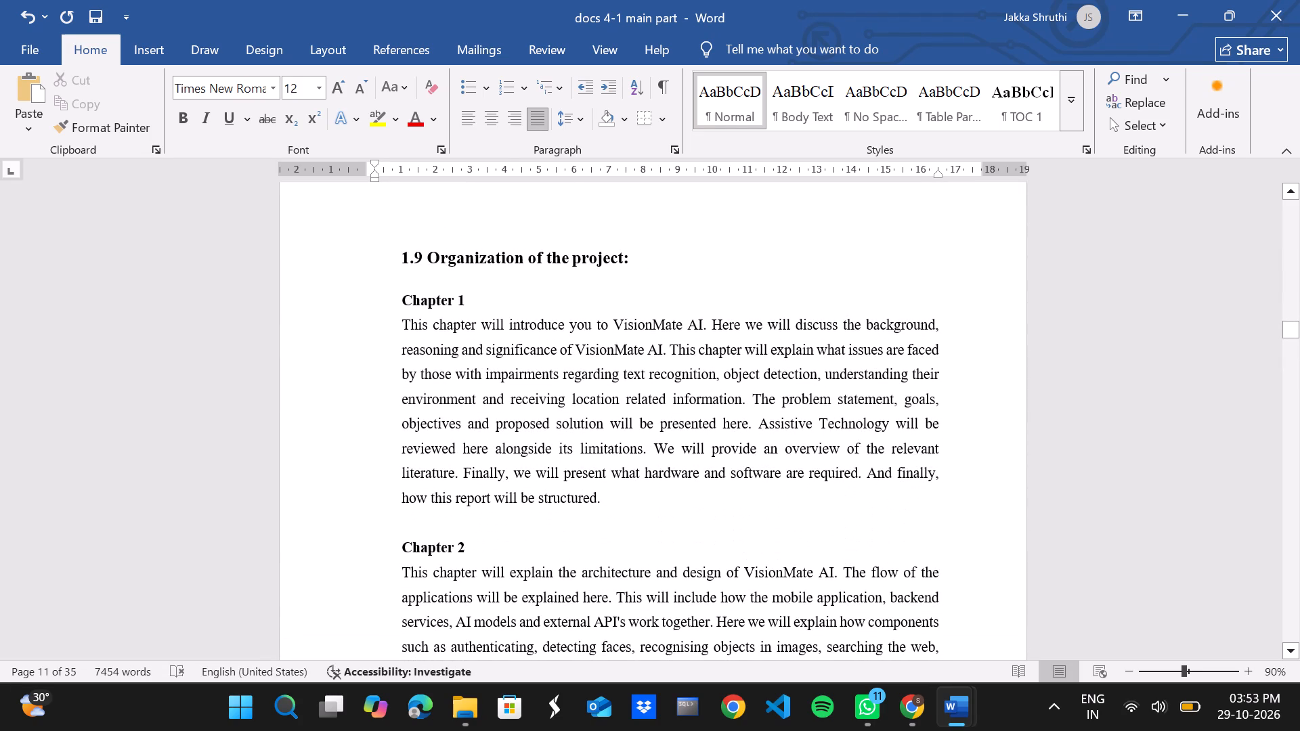
scroll(490, 377, up, 8)
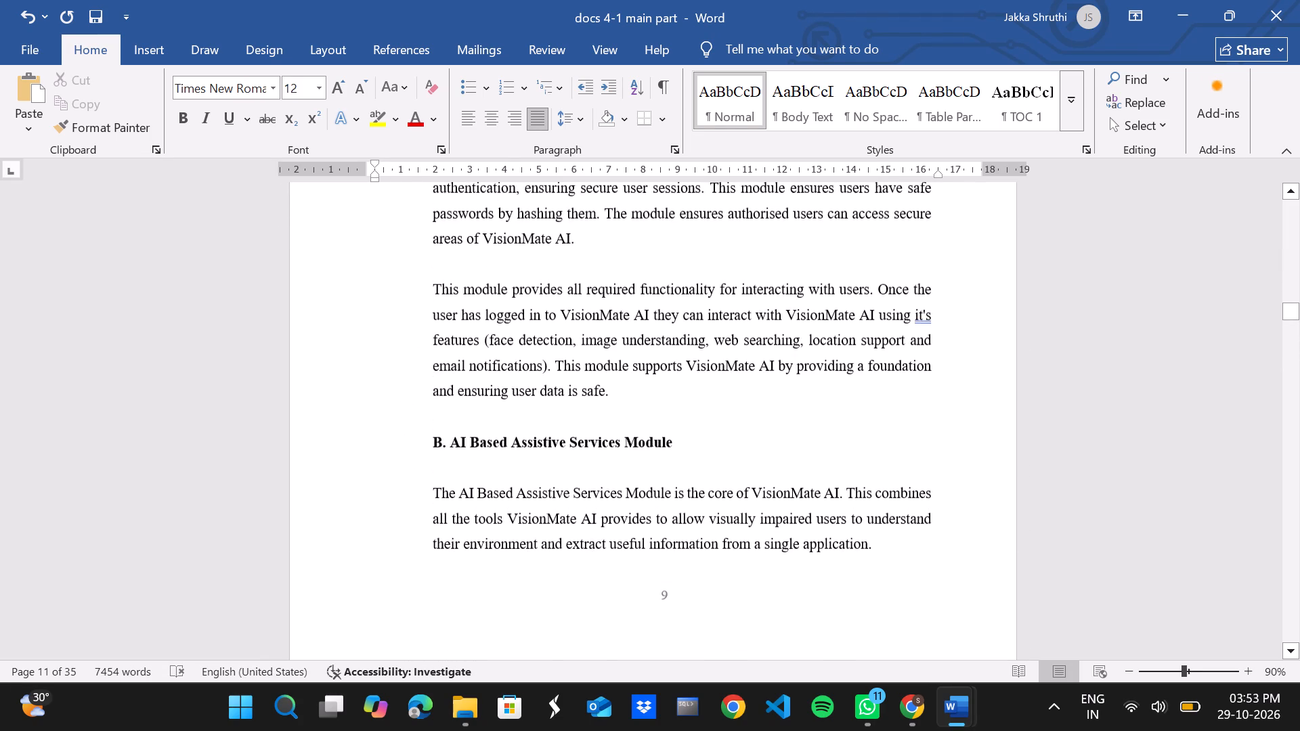
scroll(490, 377, up, 2)
scroll(490, 377, down, 5)
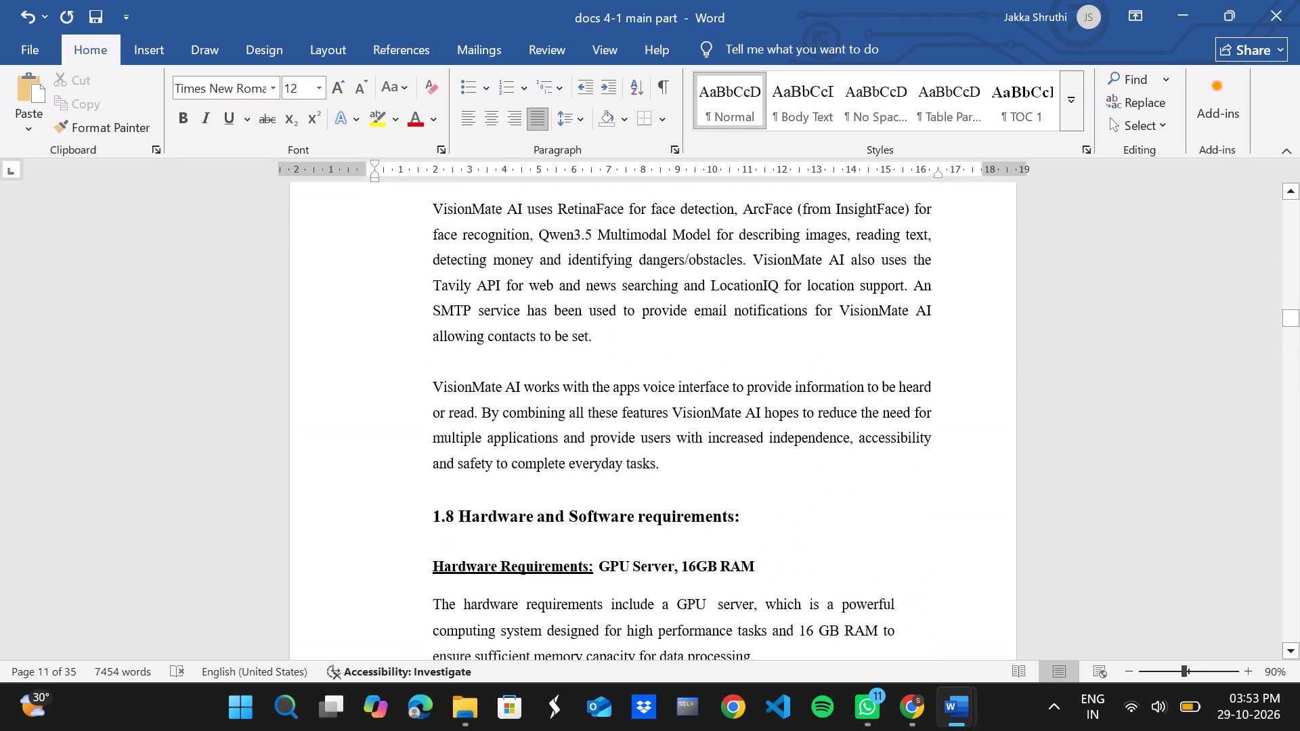
Select the paragraph on RetinaFace and ArcFace above heading 1.8 and check its section's custom page margins in Page Setup.
drag(434, 204, 615, 338)
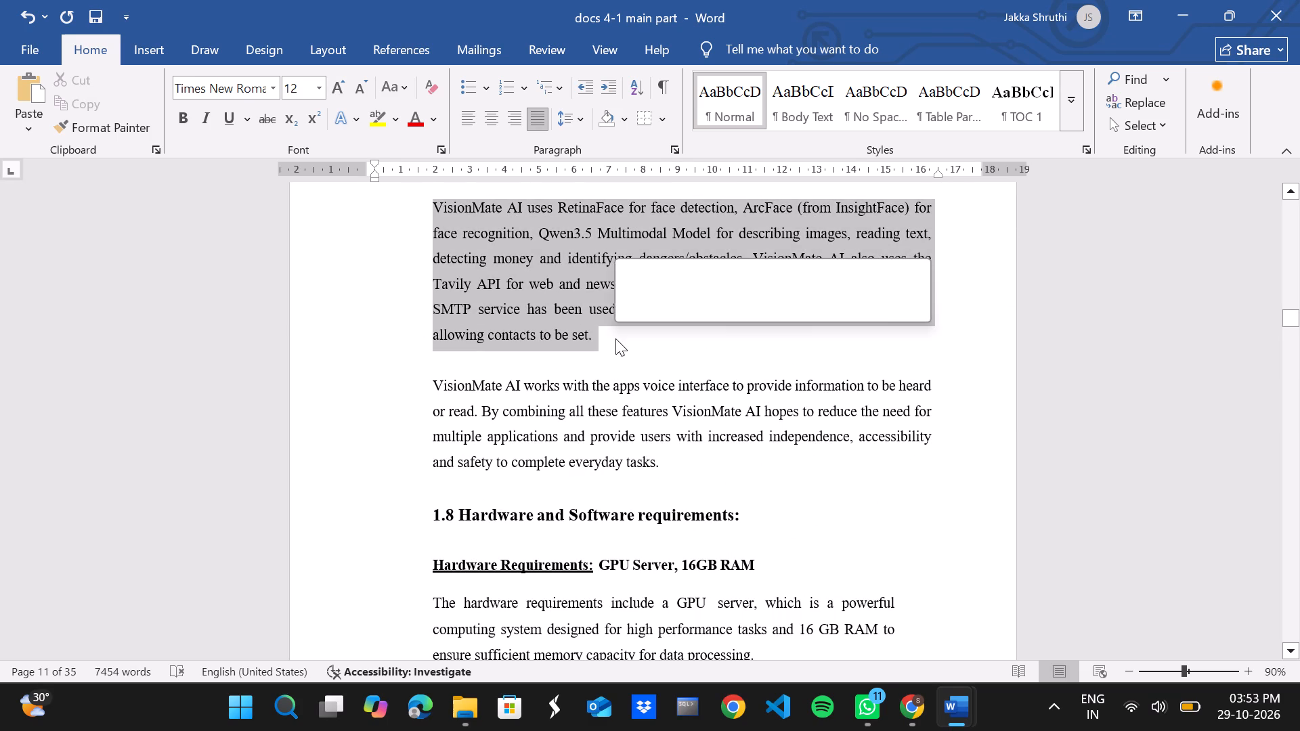
click(338, 47)
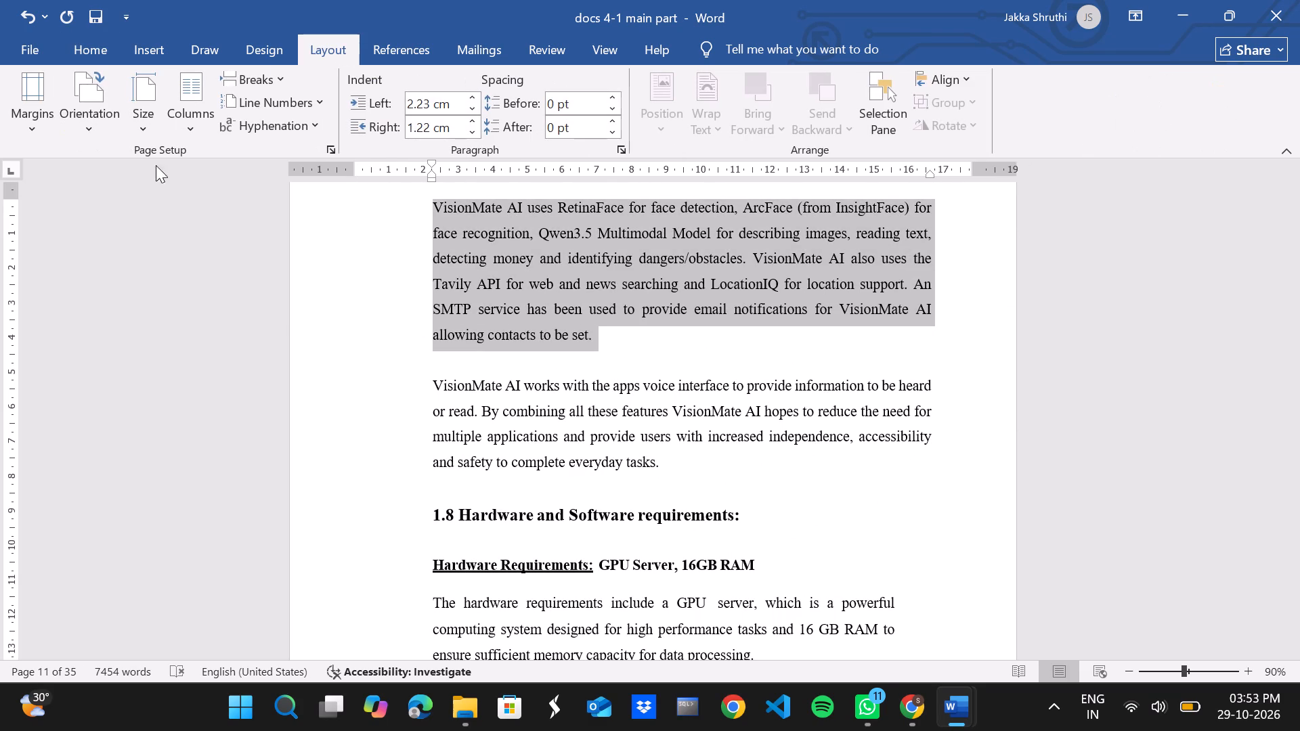
click(39, 134)
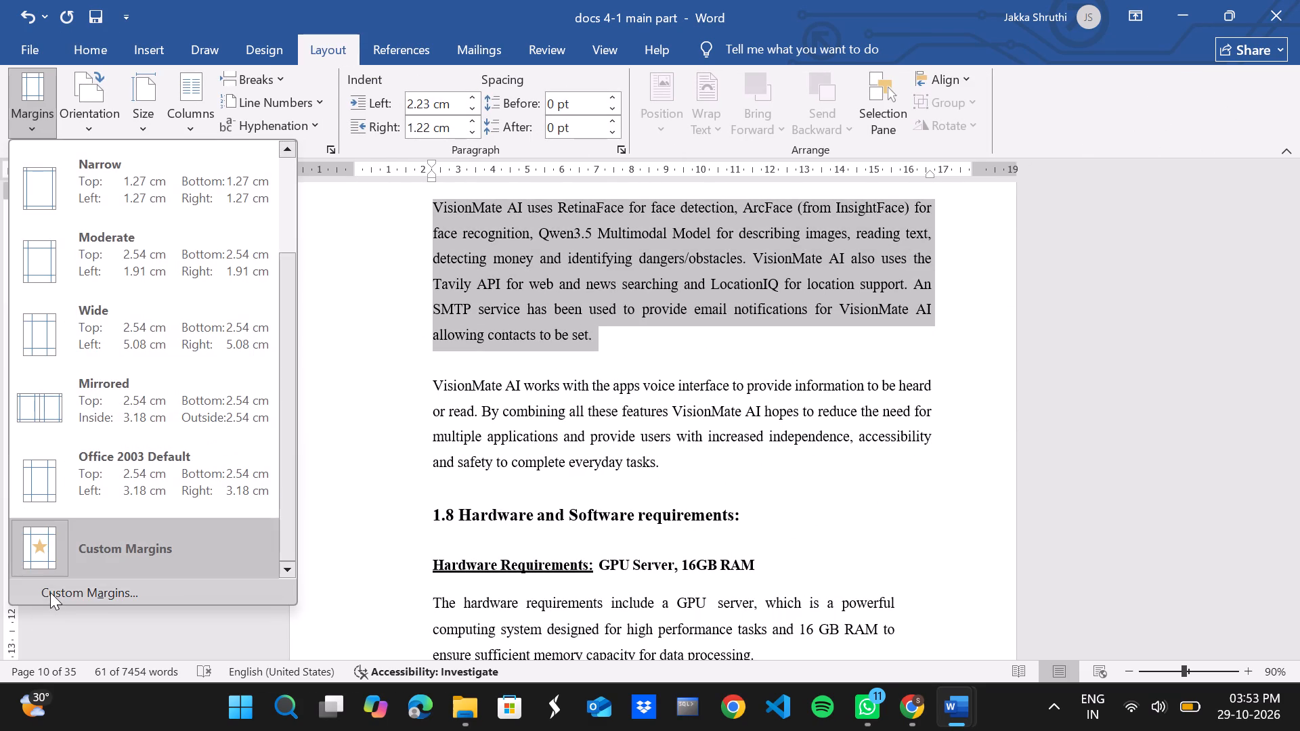
click(50, 592)
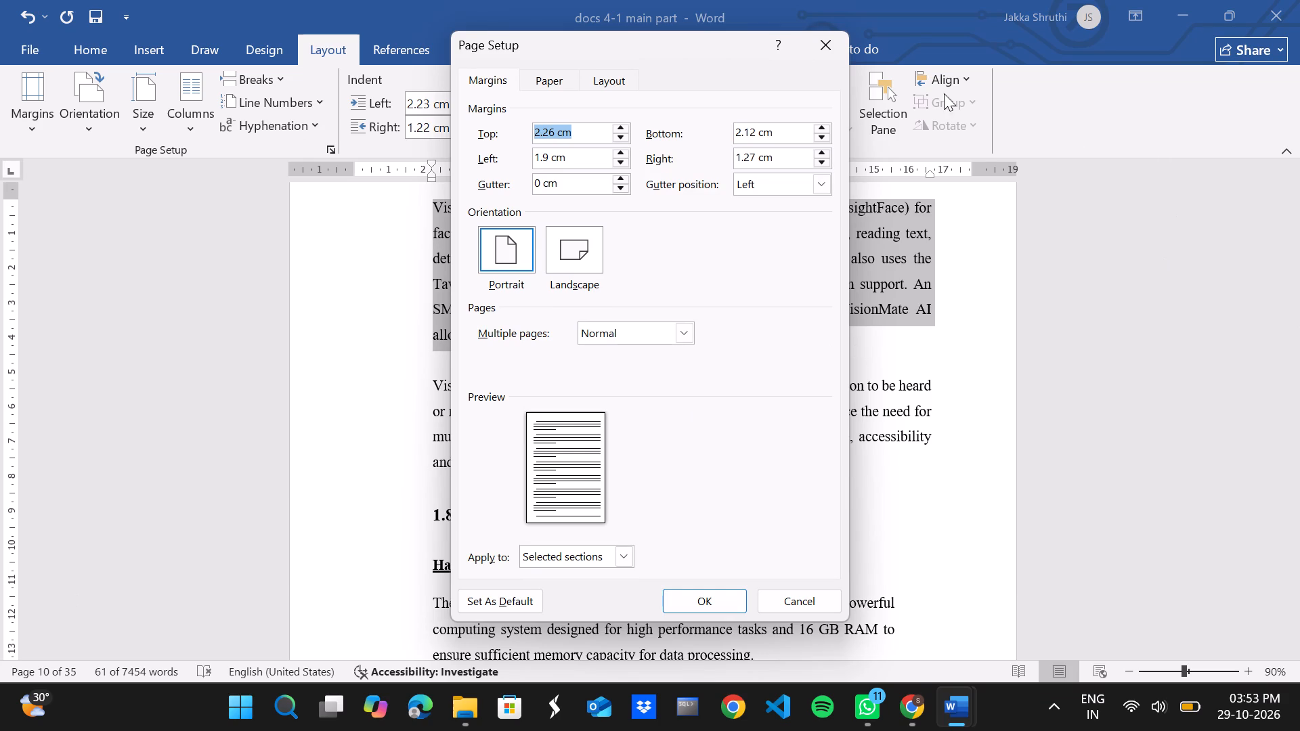
click(842, 43)
Examine the text alignment from 1. INTRODUCTION through the Literature Survey and Table 1.2 to 1.4 Disadvantages of Existing System.
scroll(819, 322, up, 5)
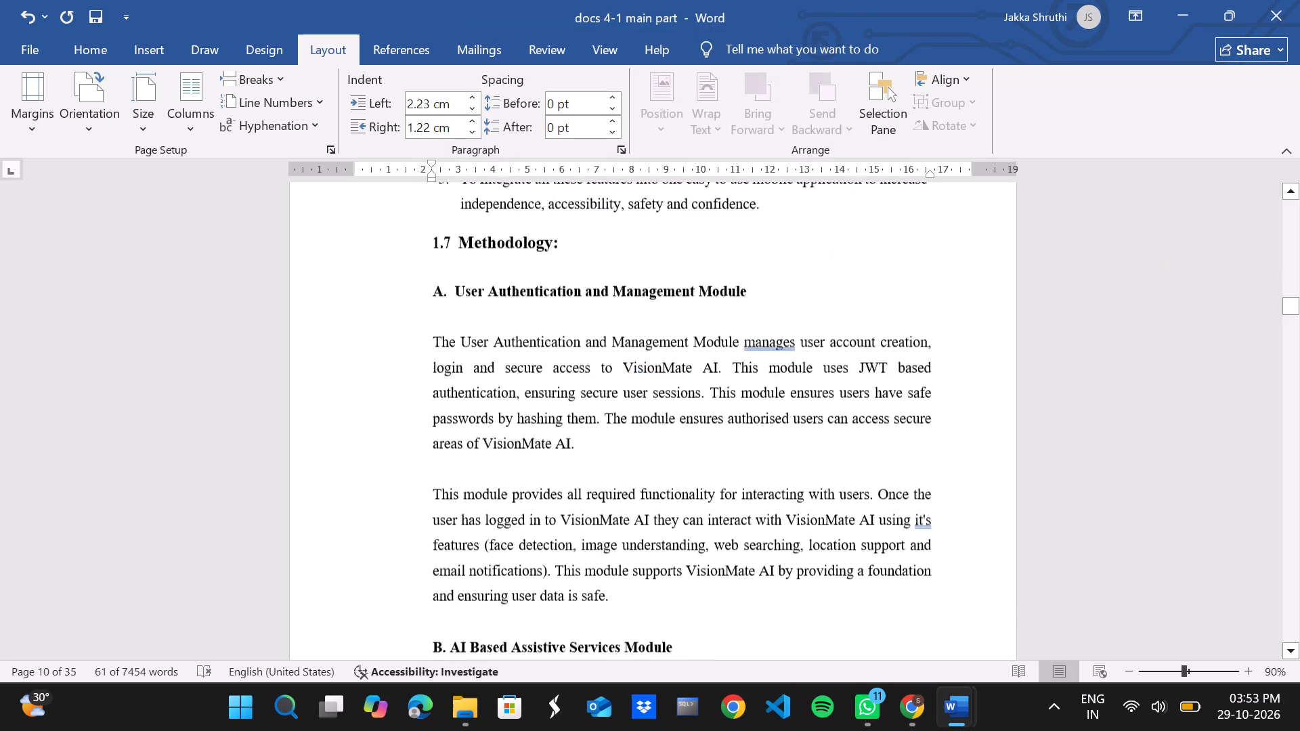
scroll(819, 322, up, 16)
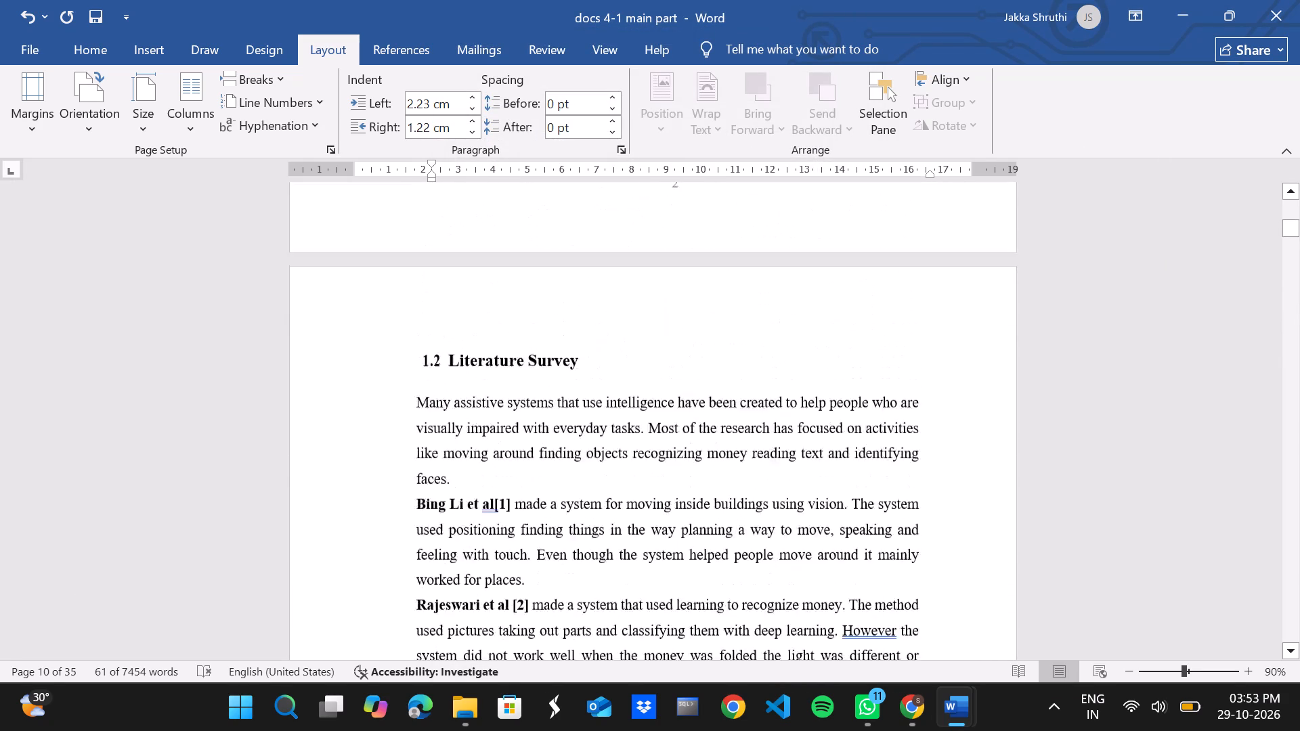
scroll(819, 322, up, 6)
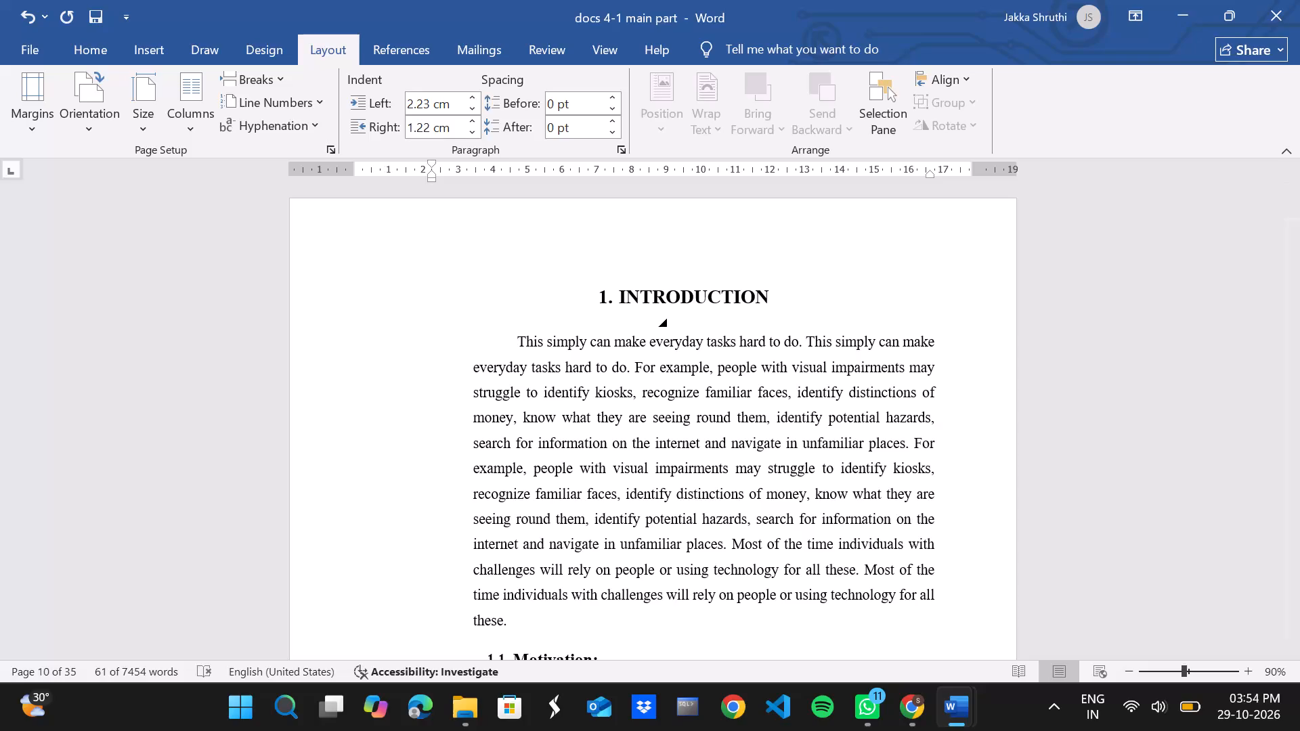
scroll(819, 322, down, 15)
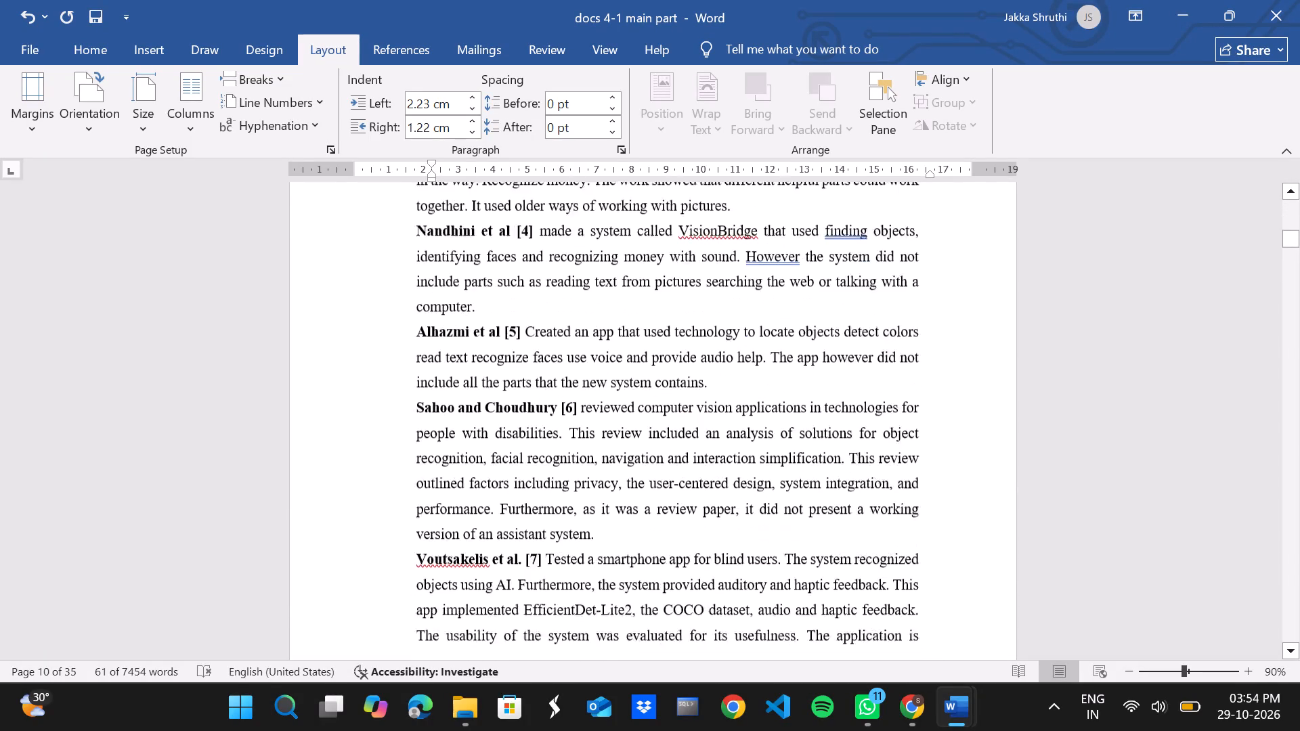
scroll(819, 322, down, 9)
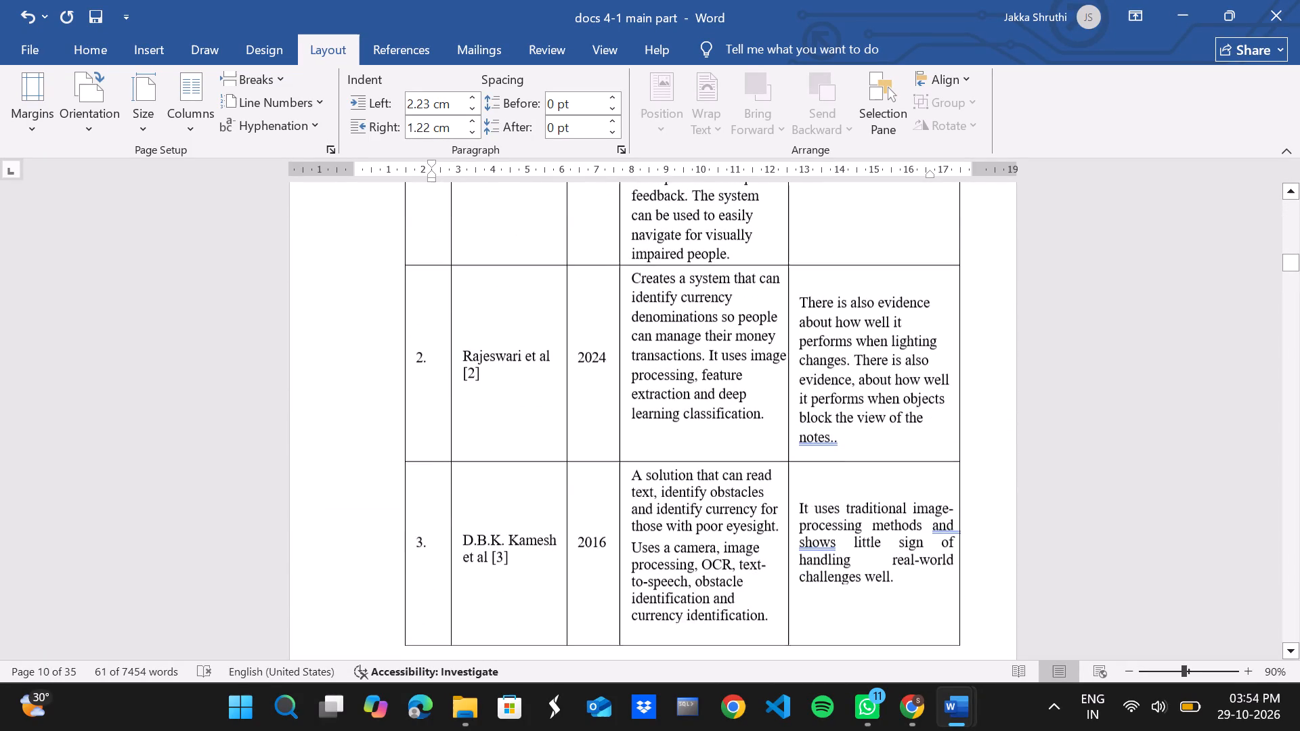
scroll(819, 322, down, 9)
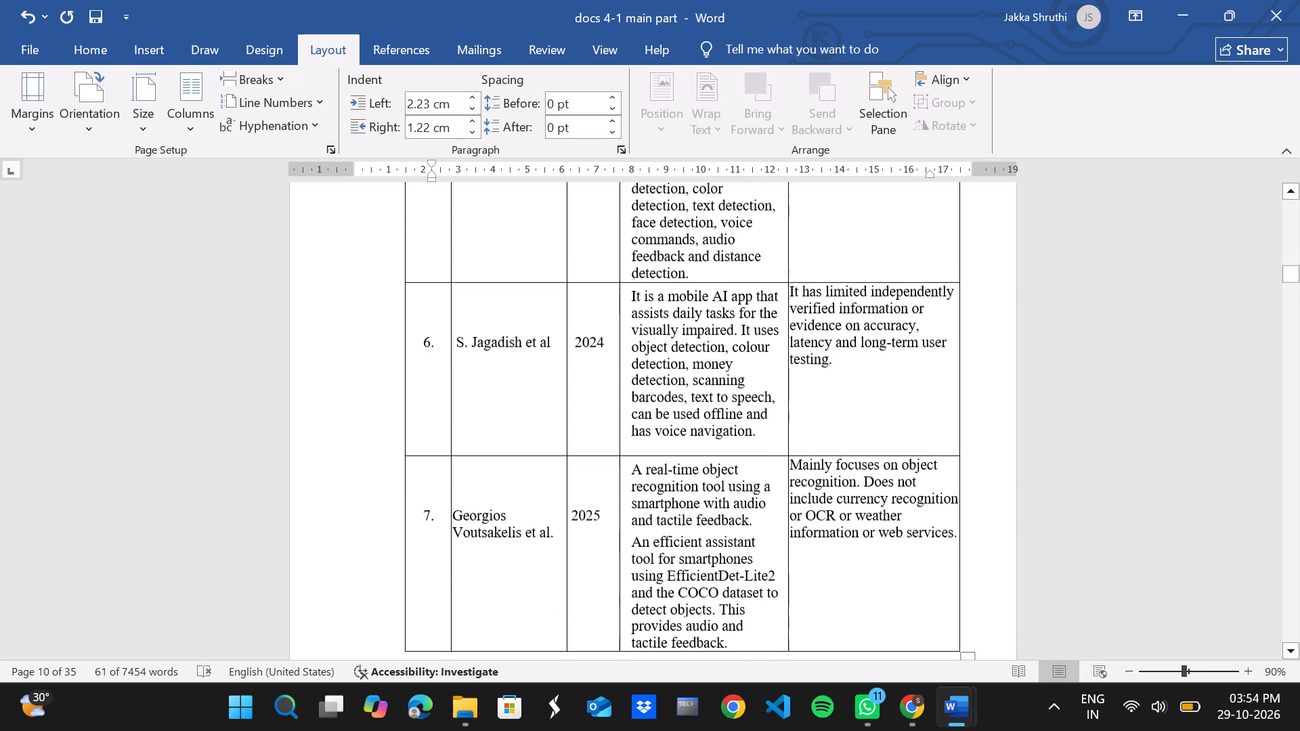
scroll(819, 322, down, 5)
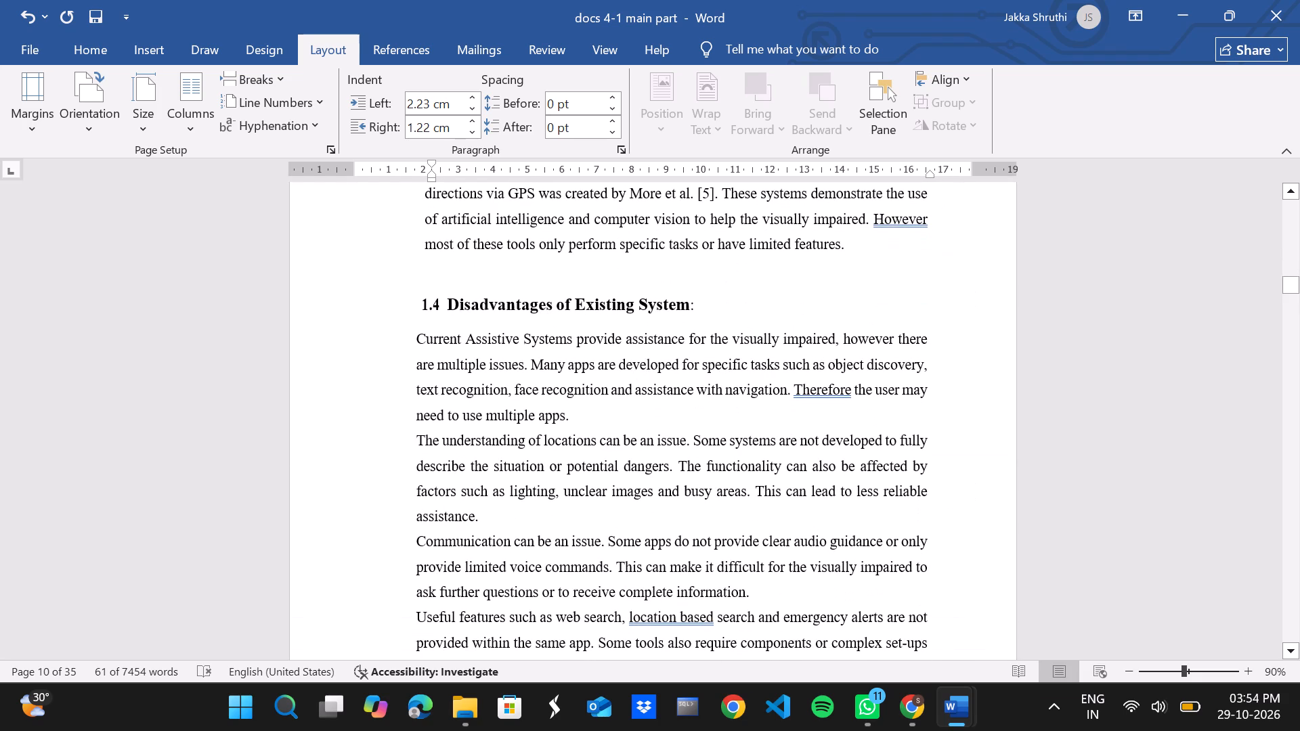
Review the layout from 1.4 Disadvantages of Existing System back through Table 1.2 to the first two pages.
scroll(819, 322, up, 1)
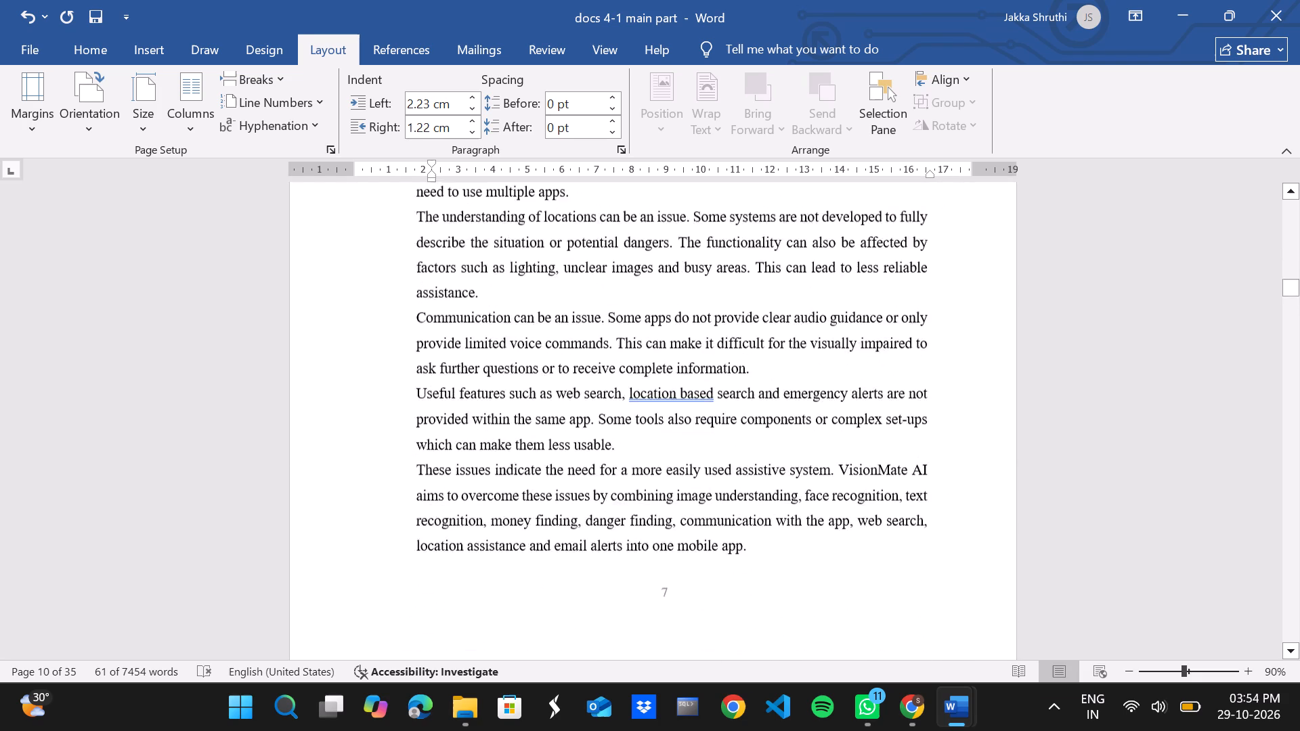
scroll(819, 322, up, 6)
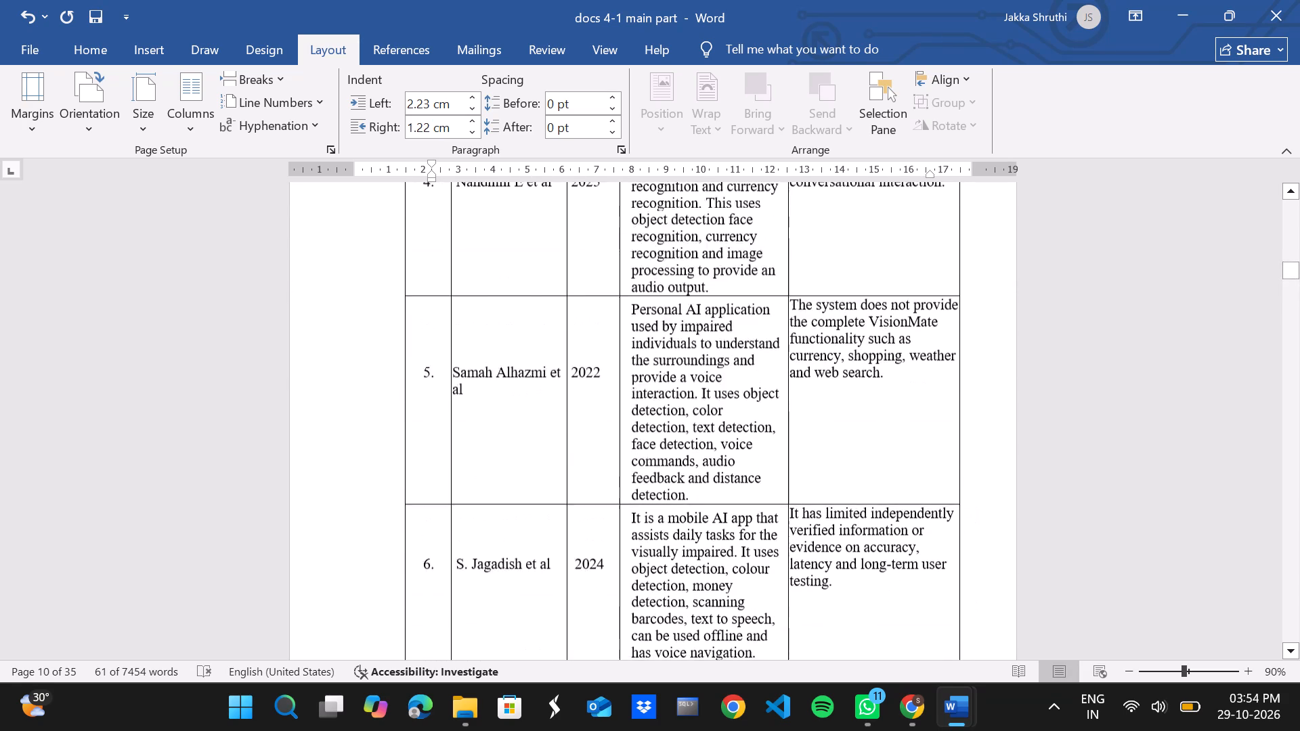
scroll(819, 322, up, 9)
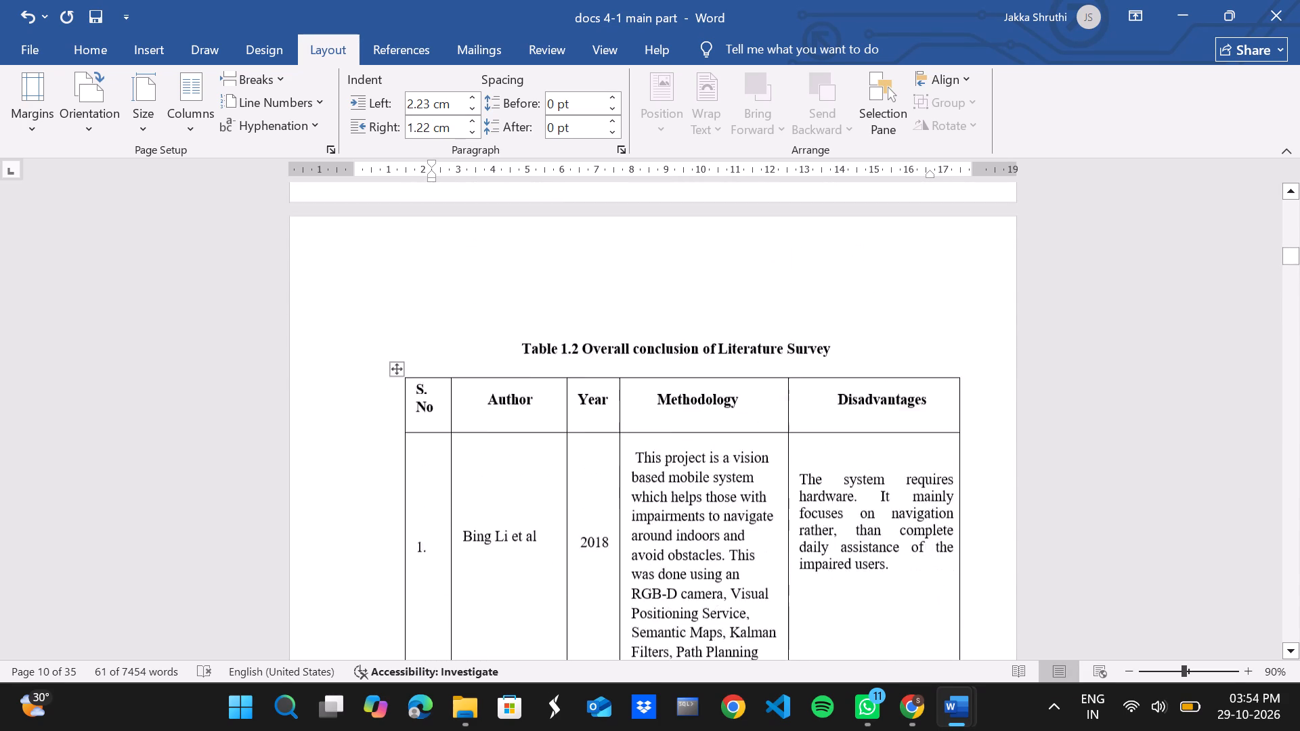
scroll(819, 322, up, 7)
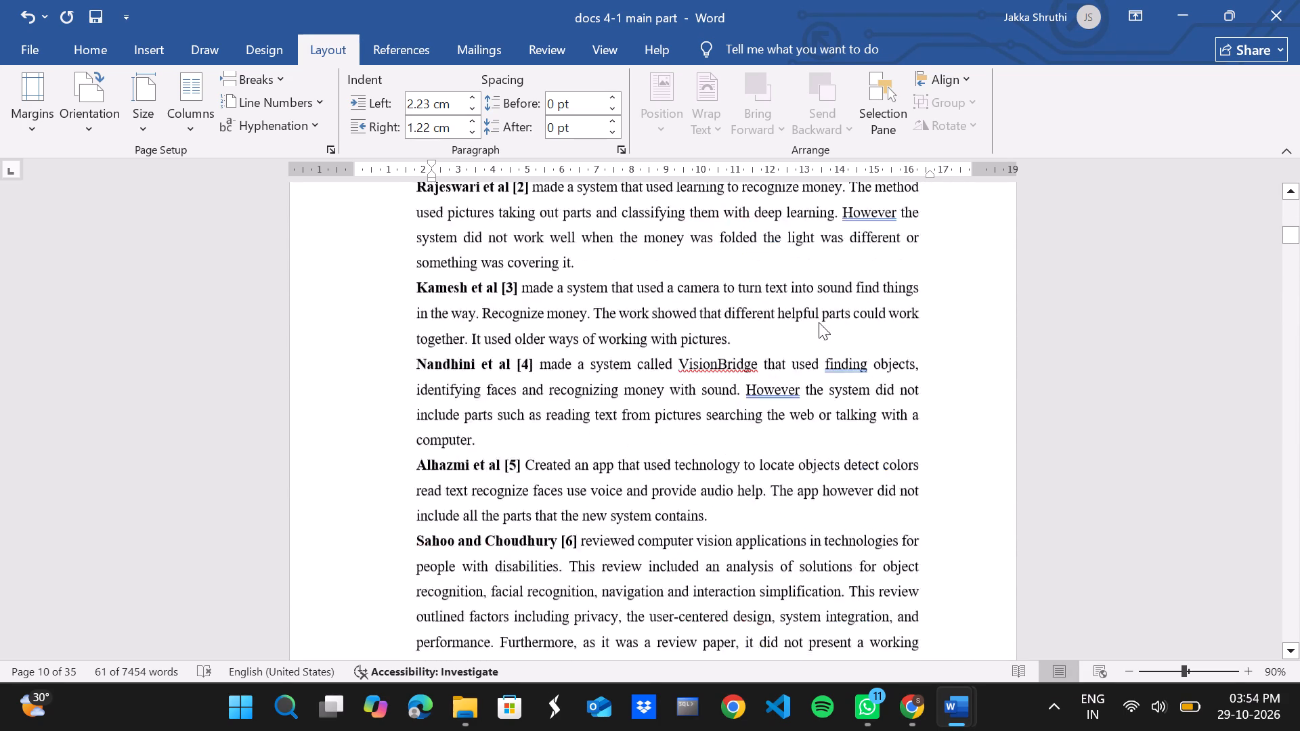
scroll(819, 322, up, 6)
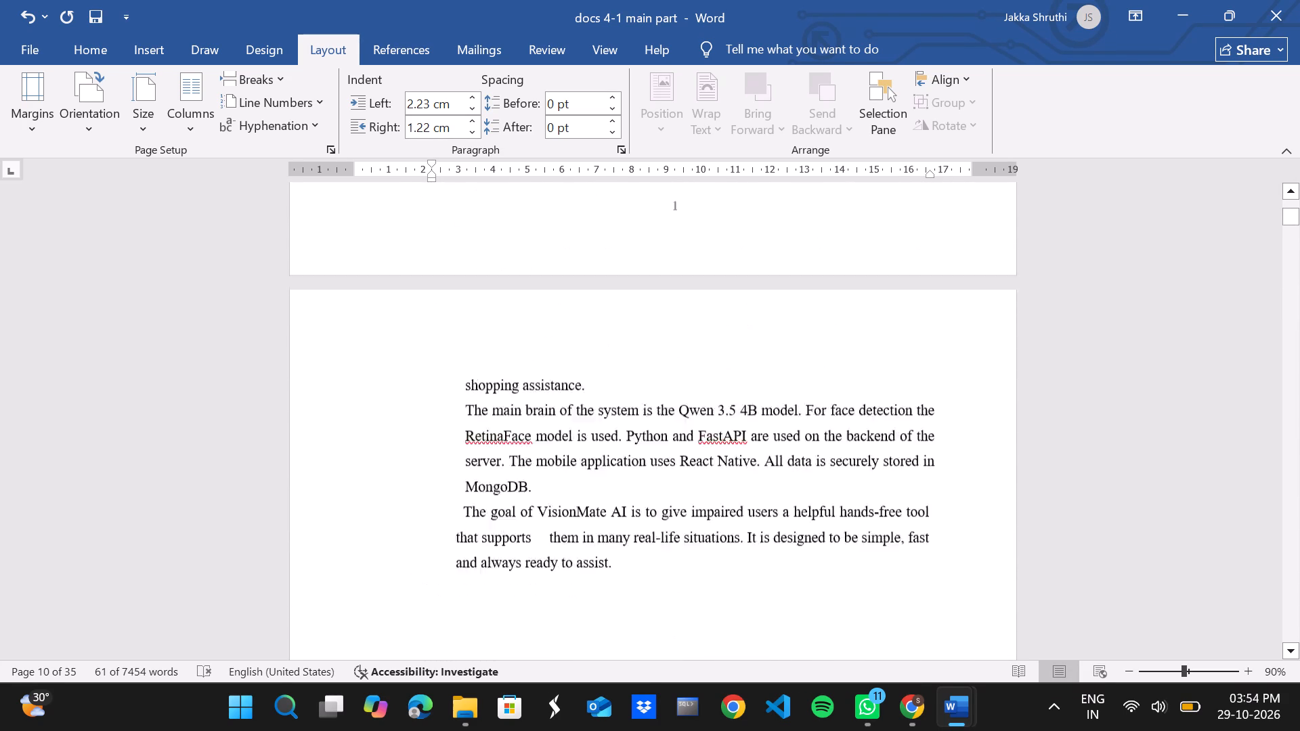
scroll(819, 322, up, 1)
scroll(819, 322, down, 3)
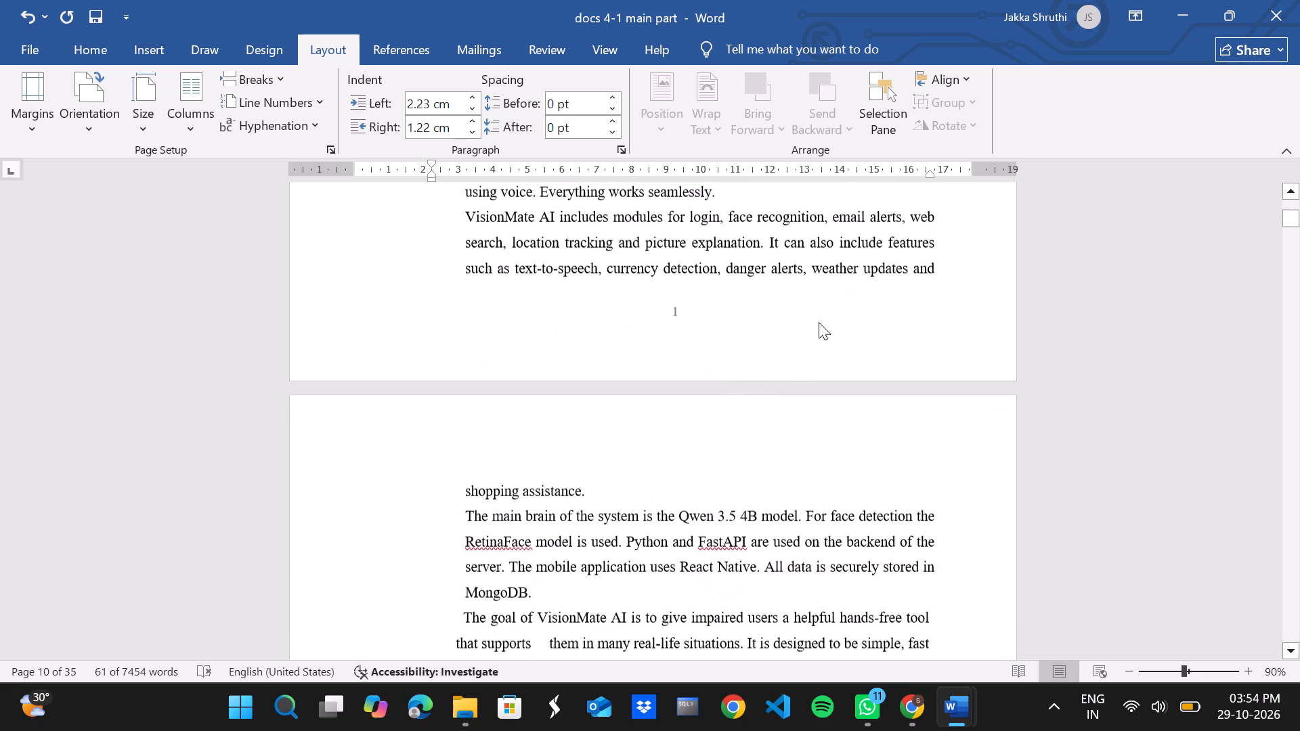
Indent the line starting "that supports" with a tab in the VisionMate AI goal paragraph on page 2.
scroll(819, 322, down, 2)
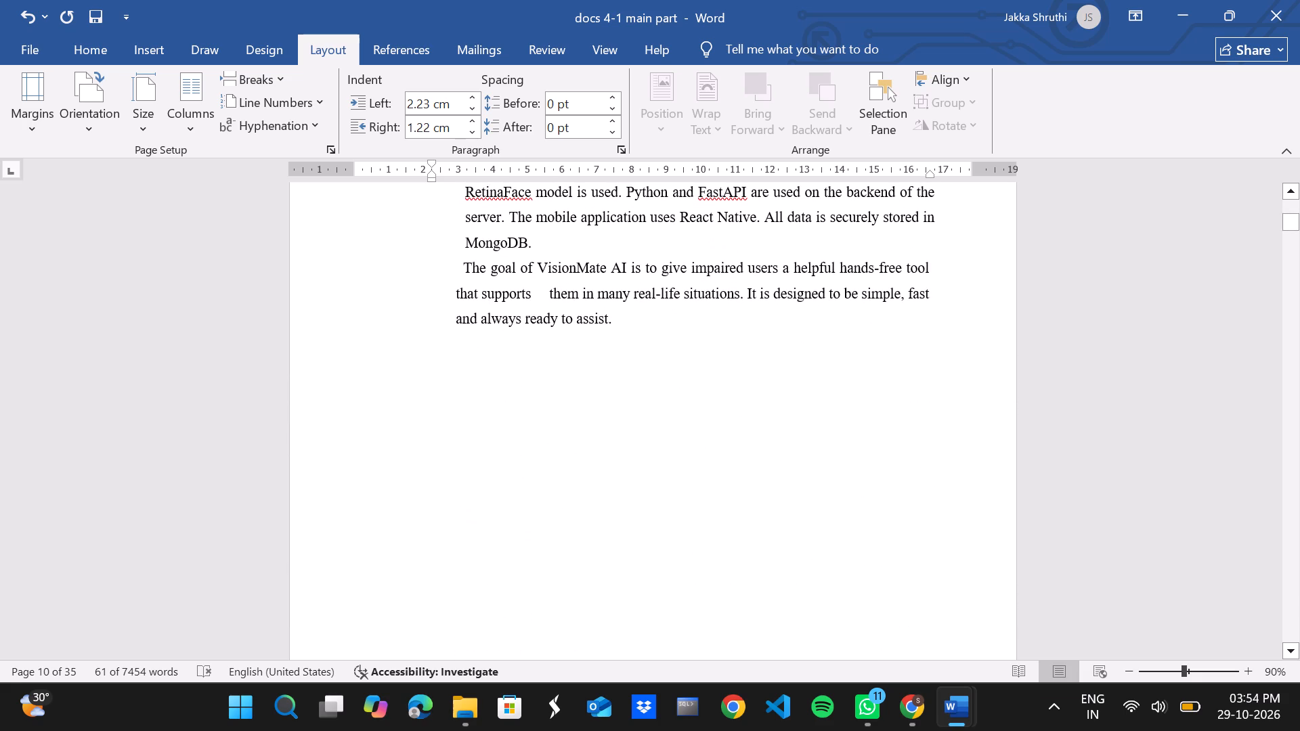
click(458, 294)
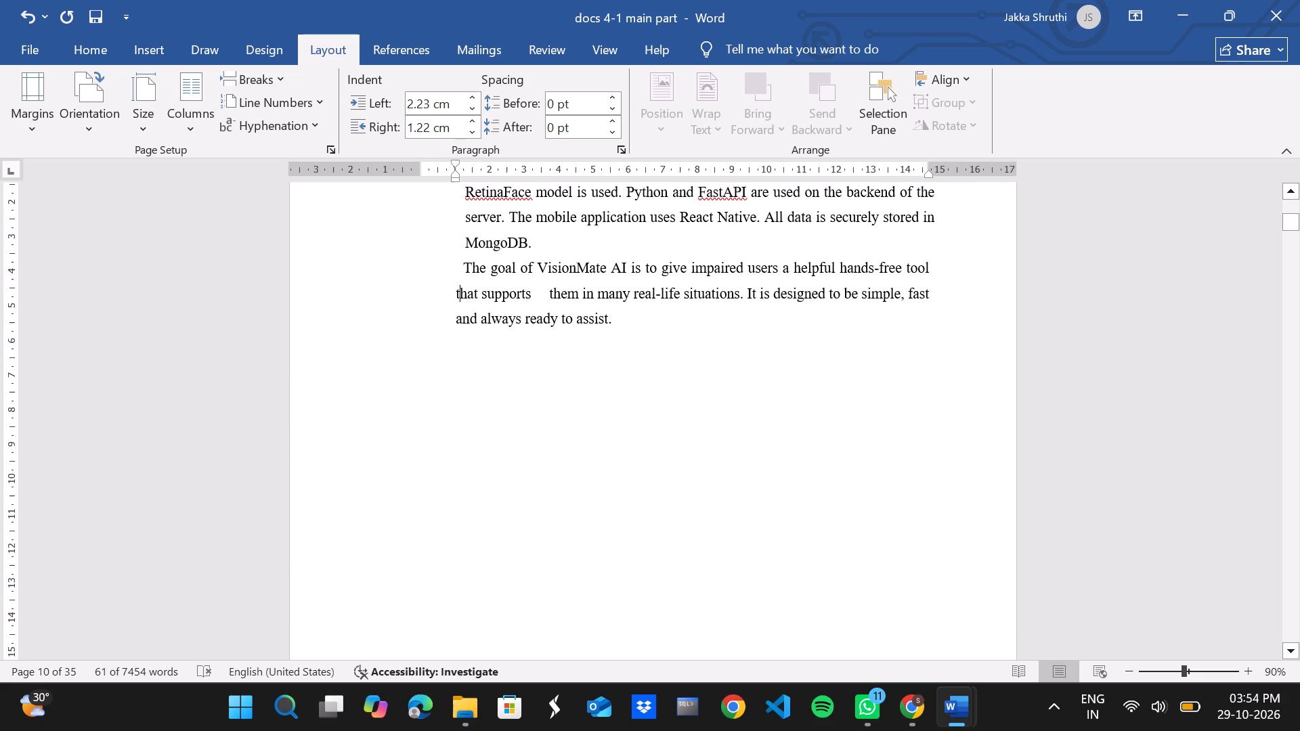
key(Left)
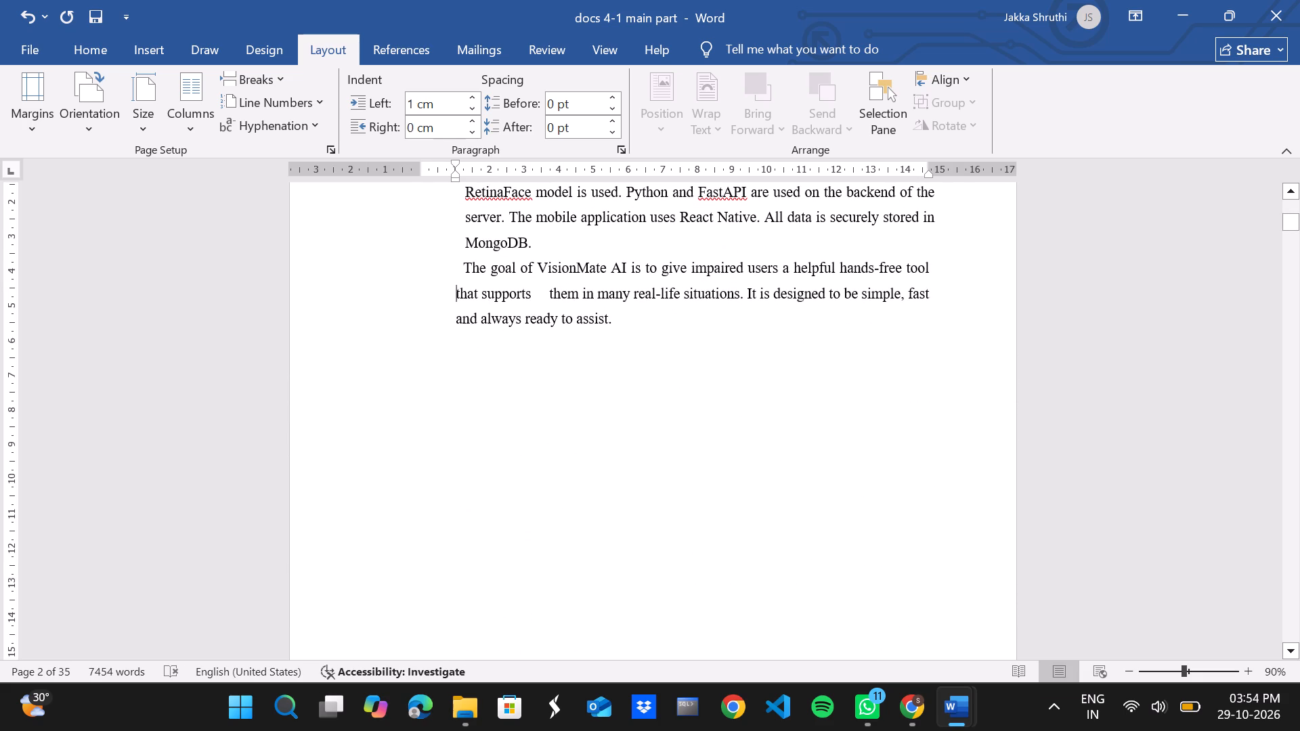
key(Tab)
Remove the extra spaces between "supports" and "them" in the VisionMate AI goal paragraph, leaving a single space.
key(Right)
key(Right)
key(Right)
key(Right)
key(Right)
key(Right)
key(Right)
key(Right)
key(Right)
key(Right)
key(Right)
key(Right)
key(Right)
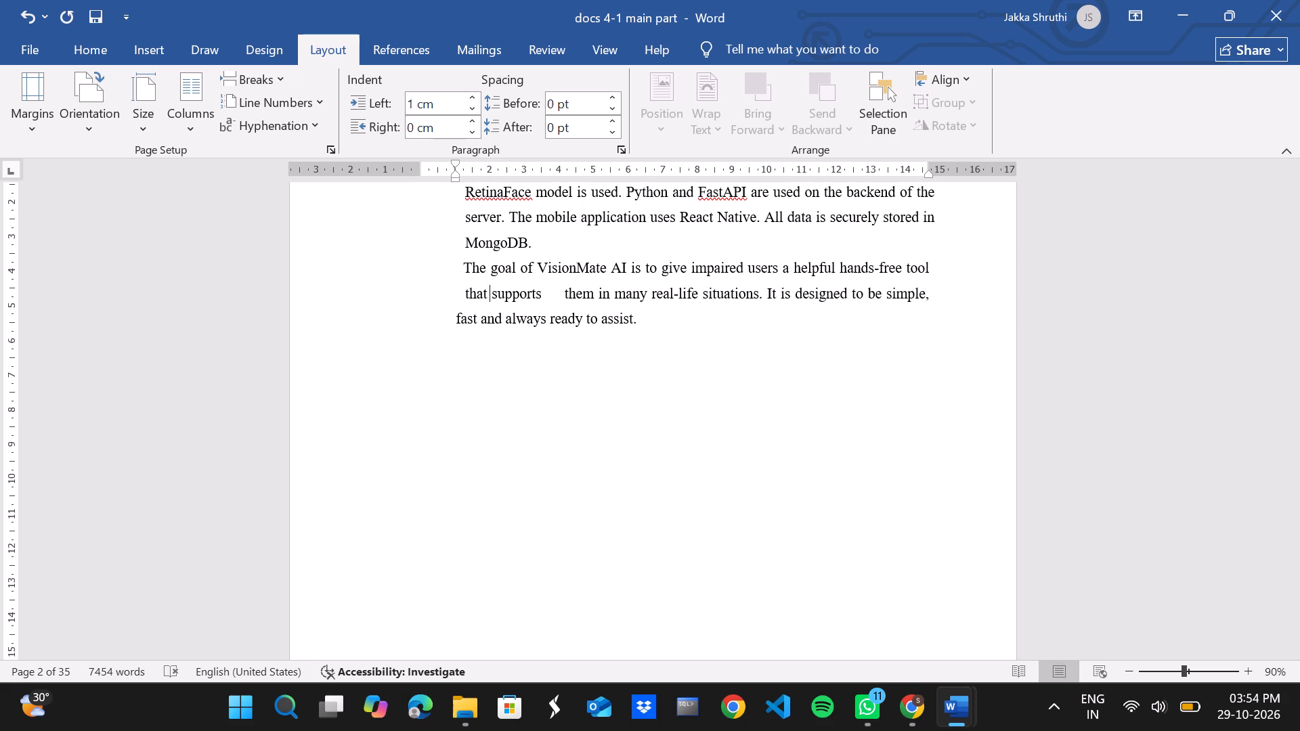
key(Right)
key(Right)
key(Right)
key(Right)
key(BackSpace)
key(BackSpace)
key(BackSpace)
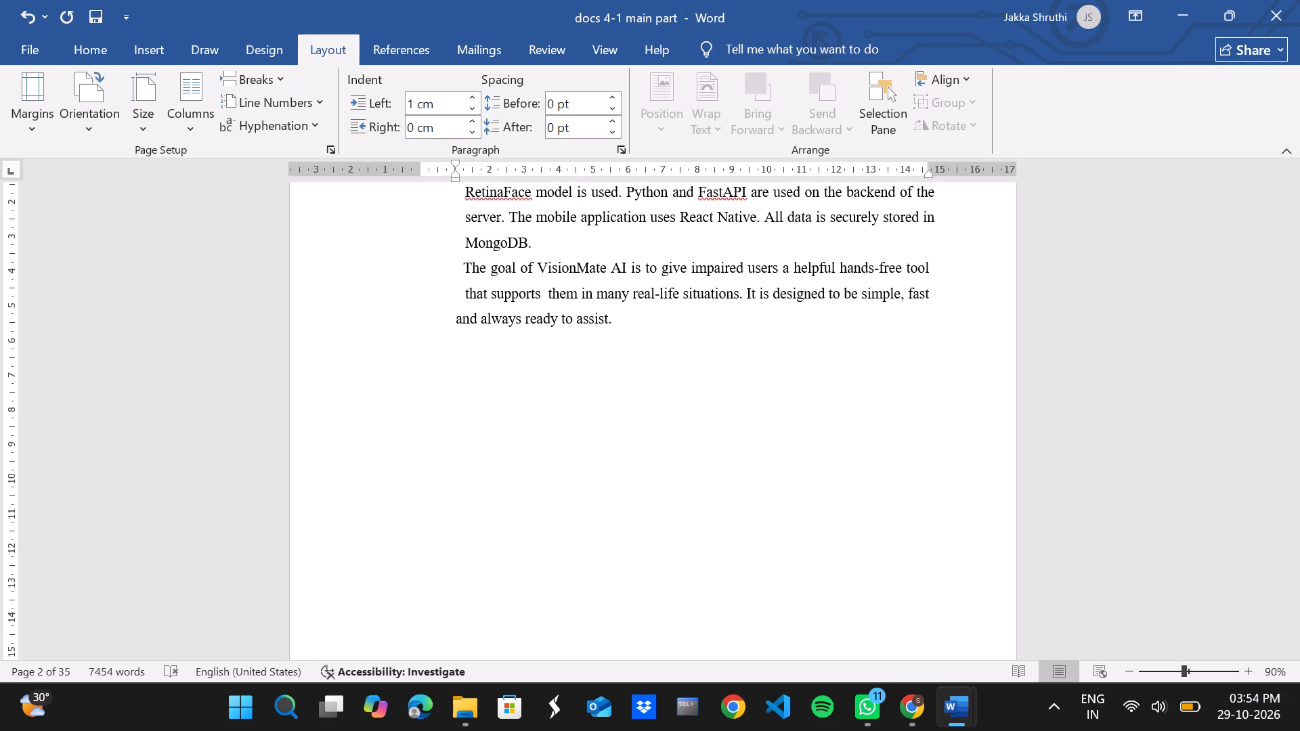
key(BackSpace)
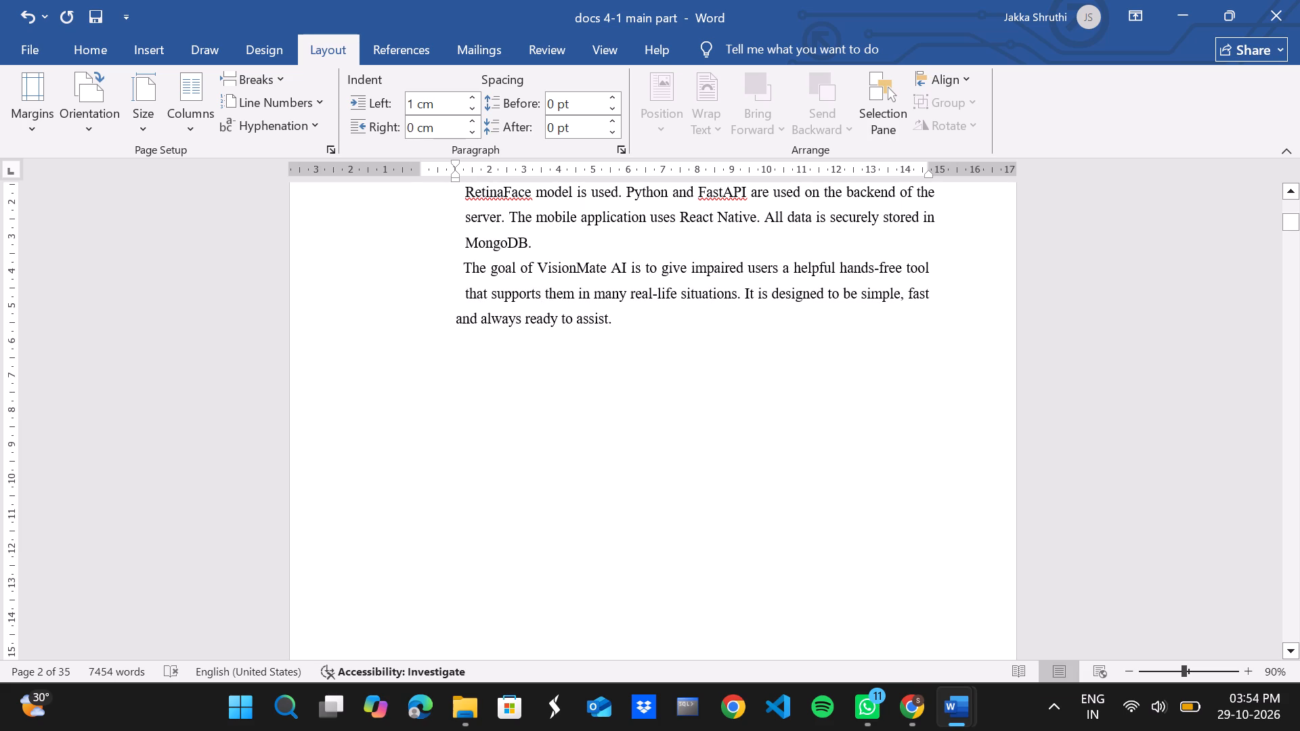
Place the text cursor at the start of the line "and always ready to assist." in the same paragraph.
click(456, 317)
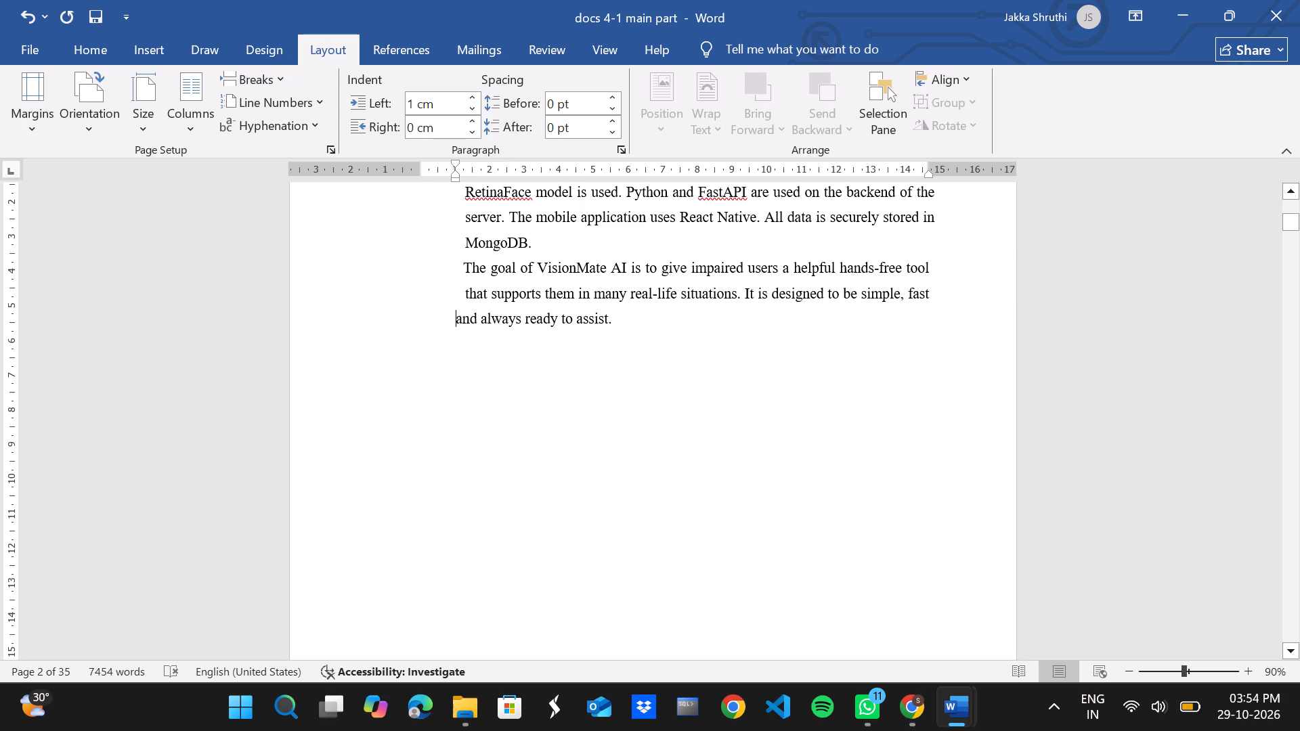